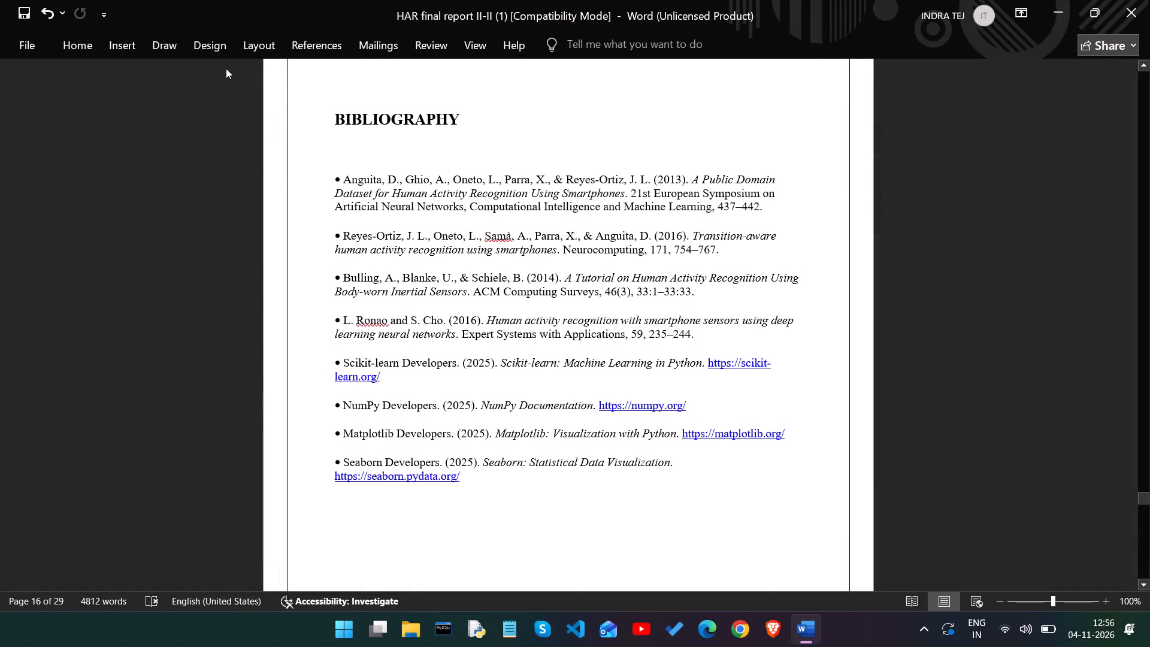
# Insert "(HOD)&" before Professor under HOD-IT in the signature block on page 31.
pyautogui.scroll(-10, 420, 315)
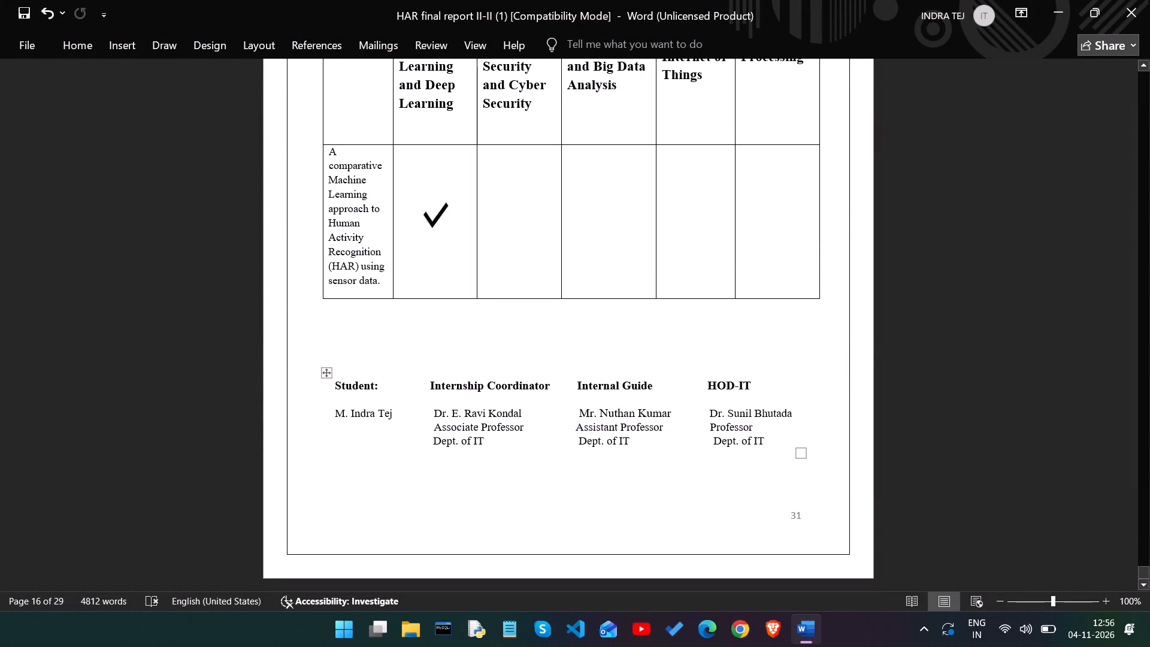
pyautogui.click(711, 430)
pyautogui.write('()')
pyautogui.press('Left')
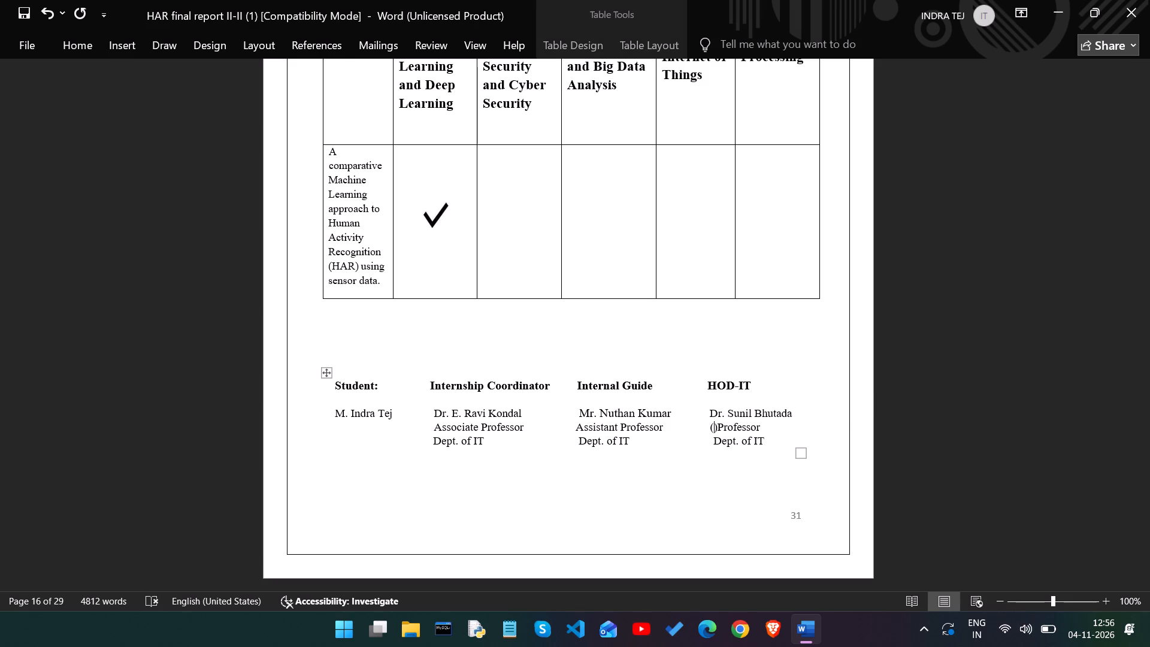
# Complete the "(HOD)&" text before Professor under HOD-IT in the signature block on page 31.
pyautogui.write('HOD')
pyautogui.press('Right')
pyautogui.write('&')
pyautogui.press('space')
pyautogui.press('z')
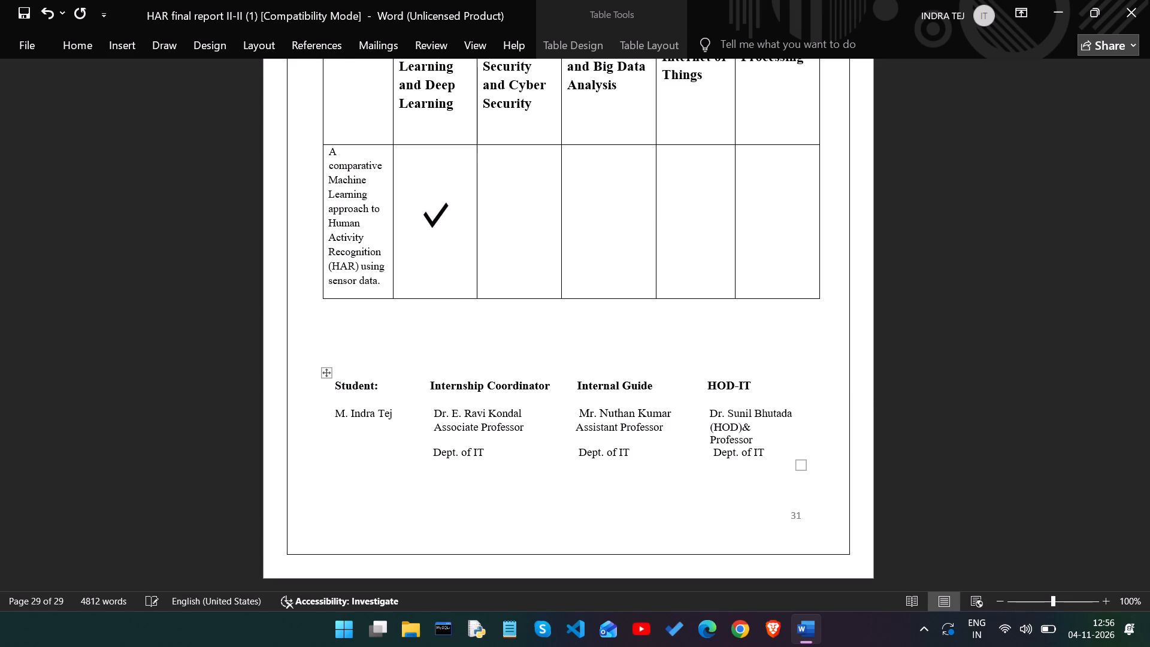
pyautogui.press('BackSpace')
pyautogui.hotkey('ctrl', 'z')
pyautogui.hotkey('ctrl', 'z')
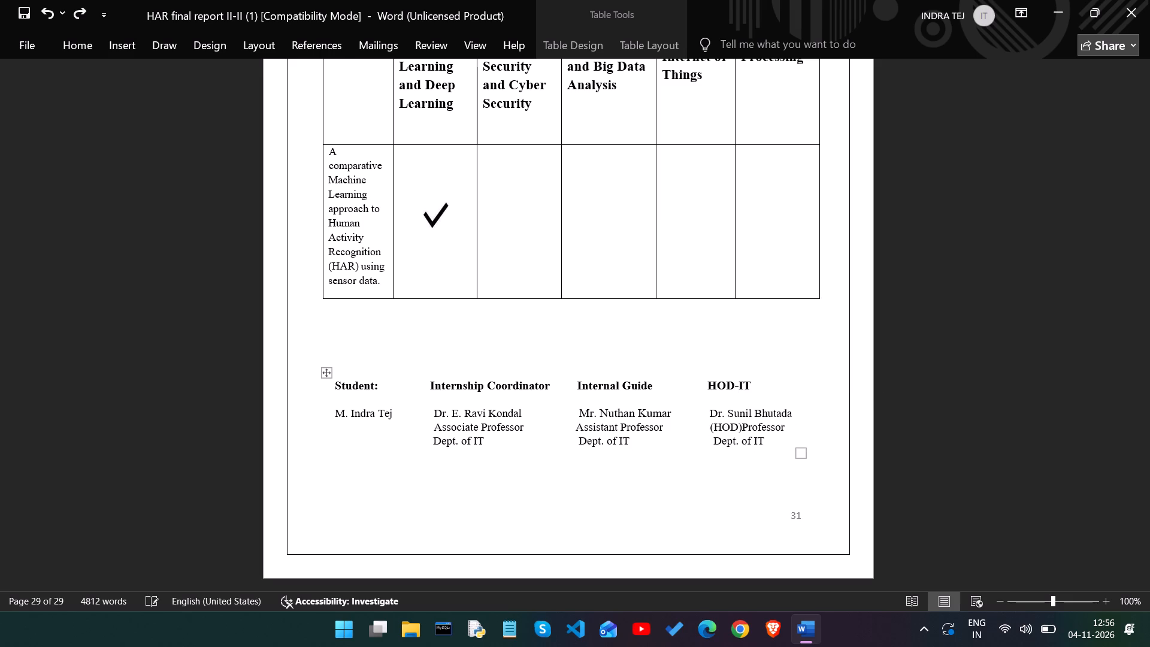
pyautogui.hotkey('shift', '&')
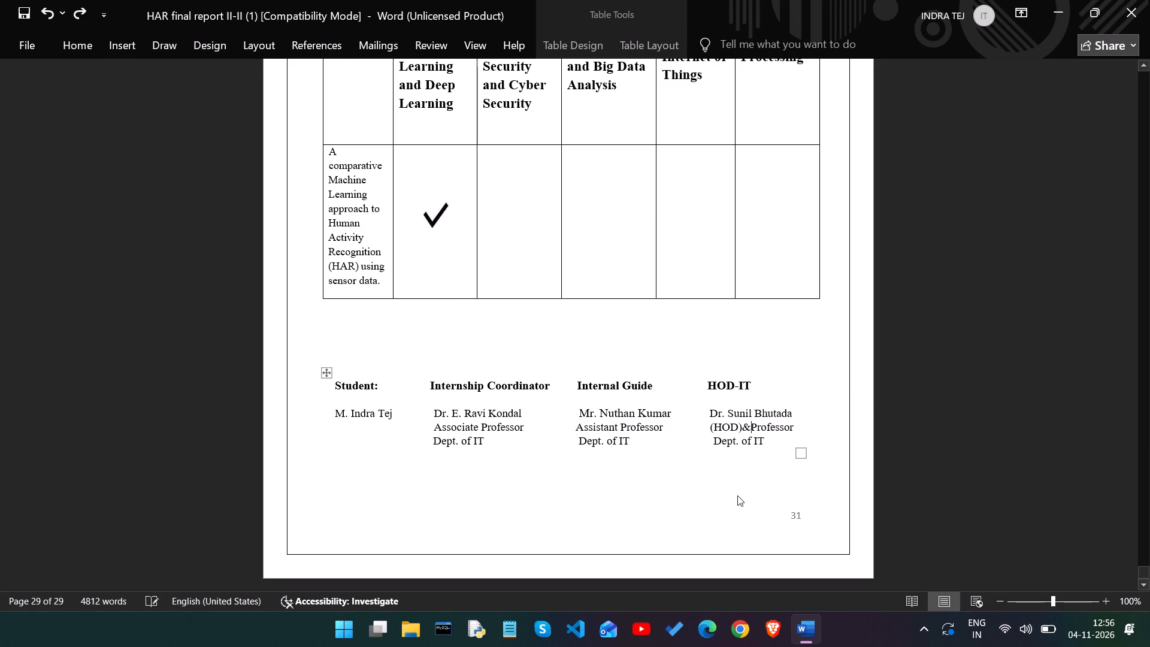
pyautogui.click(737, 495)
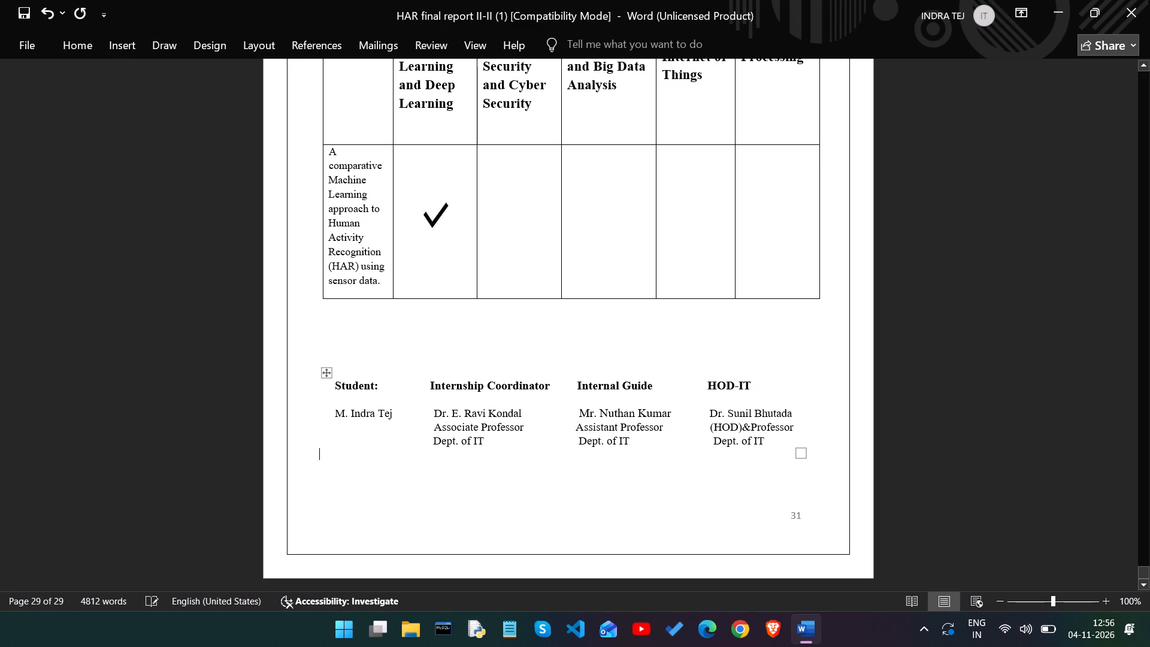
# Select the Internship Coordinator column of the signature block, from its heading down to Dept. of IT.
pyautogui.click(558, 390)
pyautogui.click(407, 380)
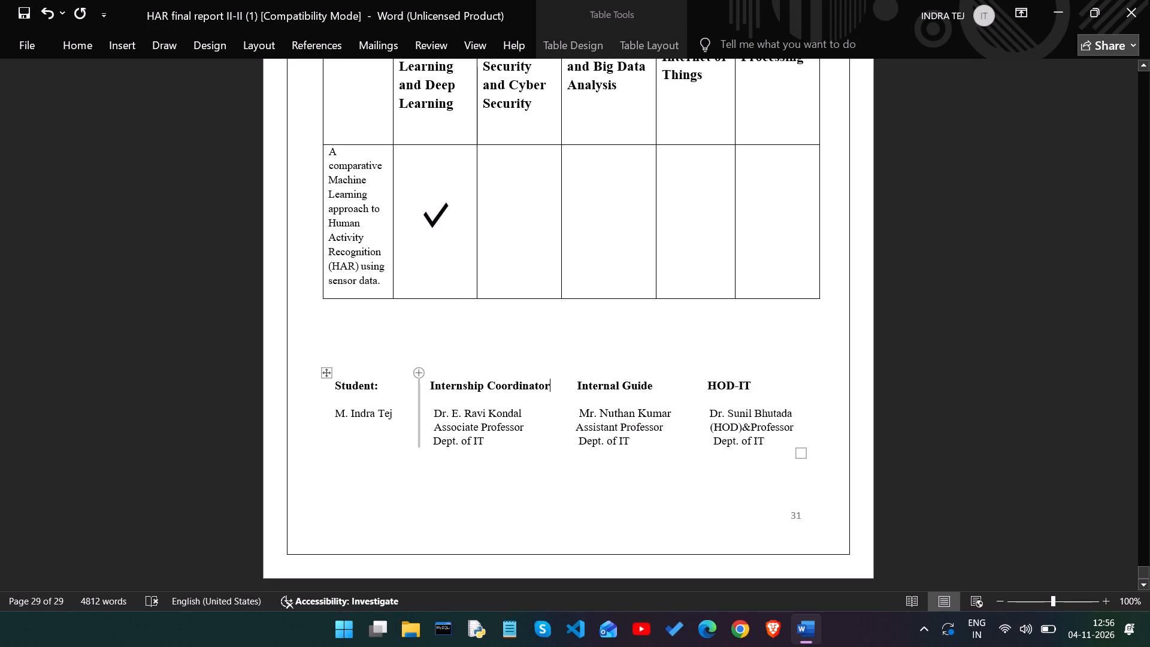
pyautogui.click(482, 358)
pyautogui.click(453, 395)
pyautogui.moveTo(418, 373); pyautogui.dragTo(467, 376)
pyautogui.moveTo(429, 389); pyautogui.dragTo(520, 438)
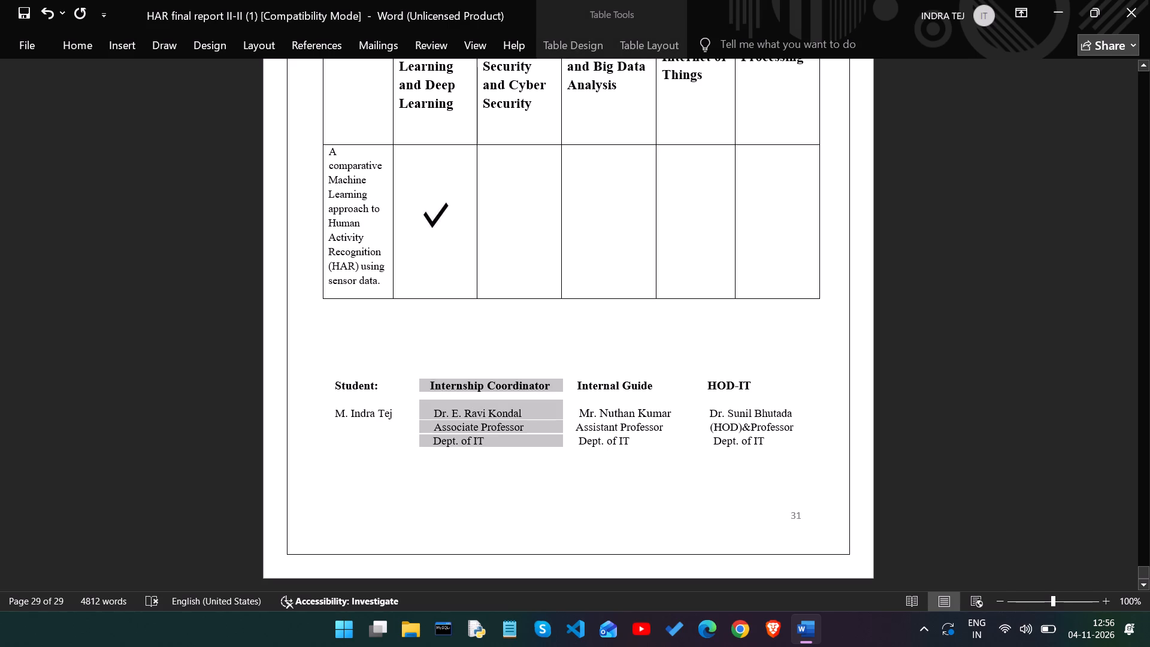
pyautogui.moveTo(520, 438); pyautogui.dragTo(522, 442)
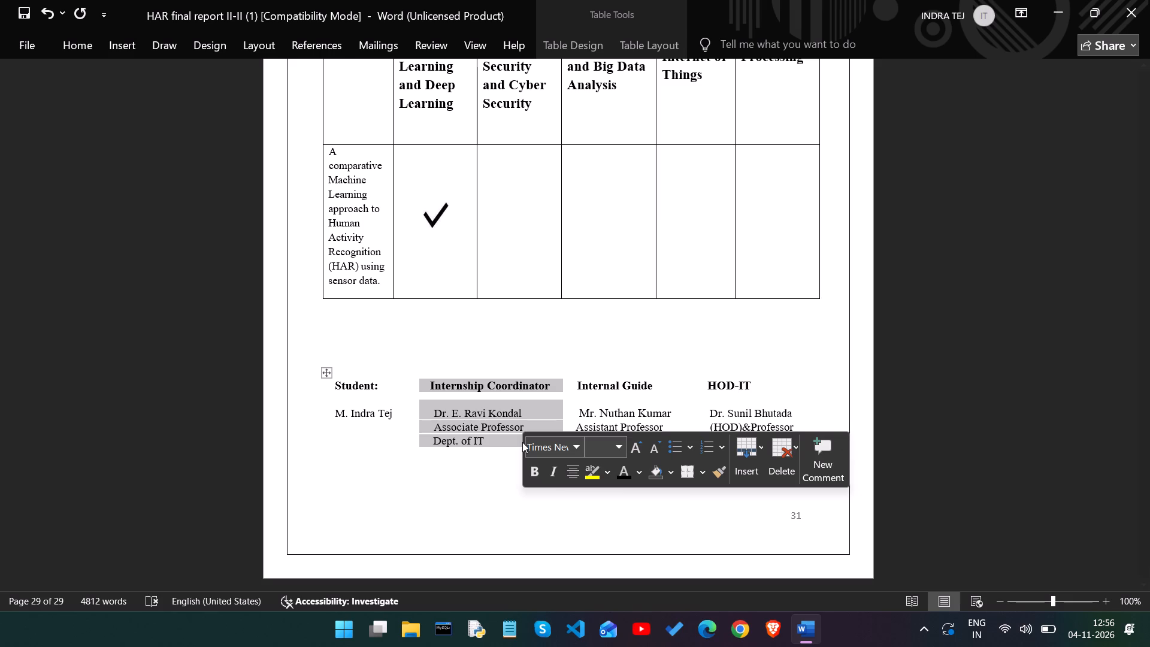
# Switch to Notepad, bringing up the untitled note with the interview topics.
pyautogui.click(509, 626)
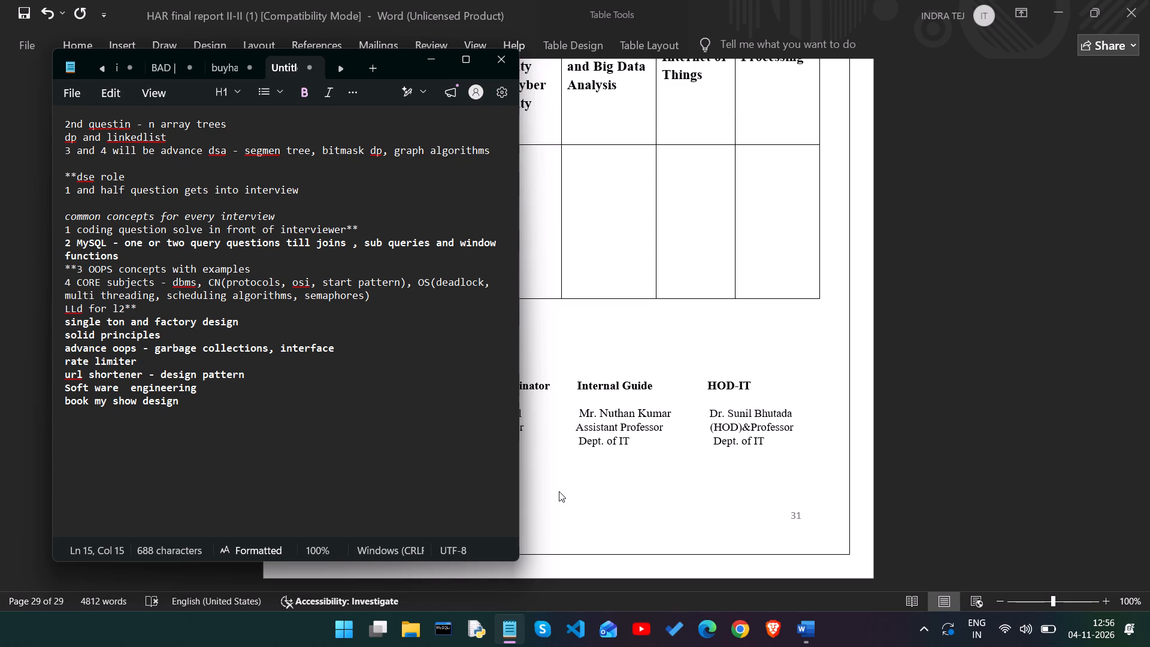
# Copy the Internship Coordinator column of the page 31 signature block into a new blank Notepad tab.
pyautogui.click(376, 76)
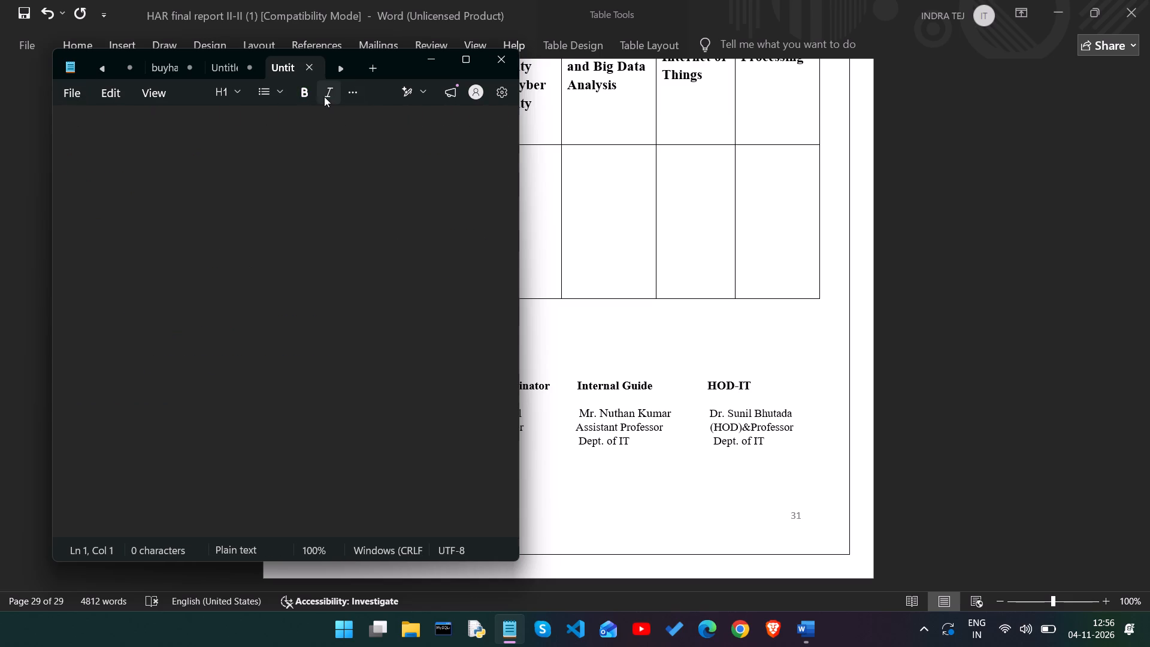
pyautogui.hotkey('alt', 'Tab')
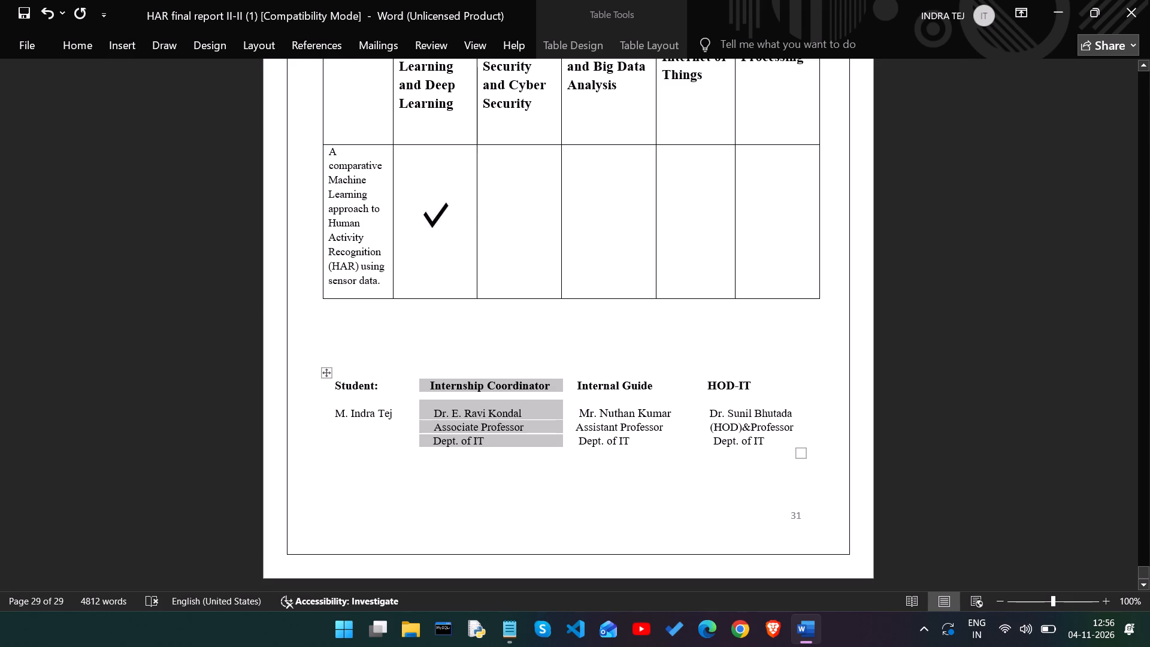
pyautogui.hotkey('ctrl', 'c')
pyautogui.hotkey('alt', 'Tab')
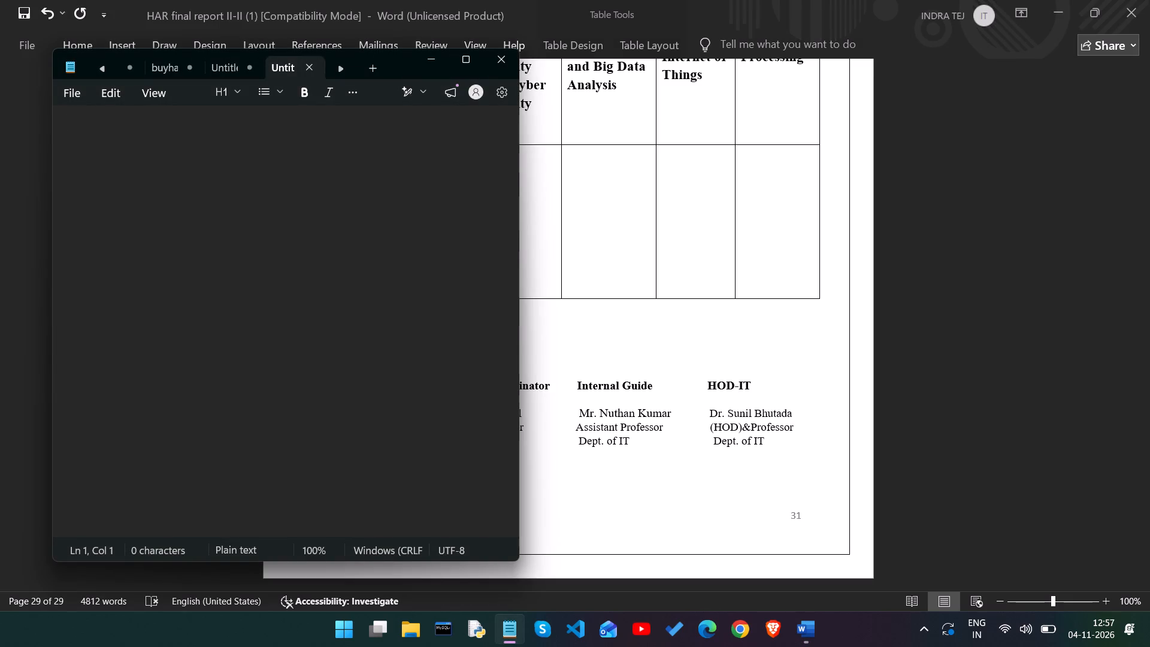
pyautogui.hotkey('ctrl', 'v')
pyautogui.hotkey('alt', 'Tab')
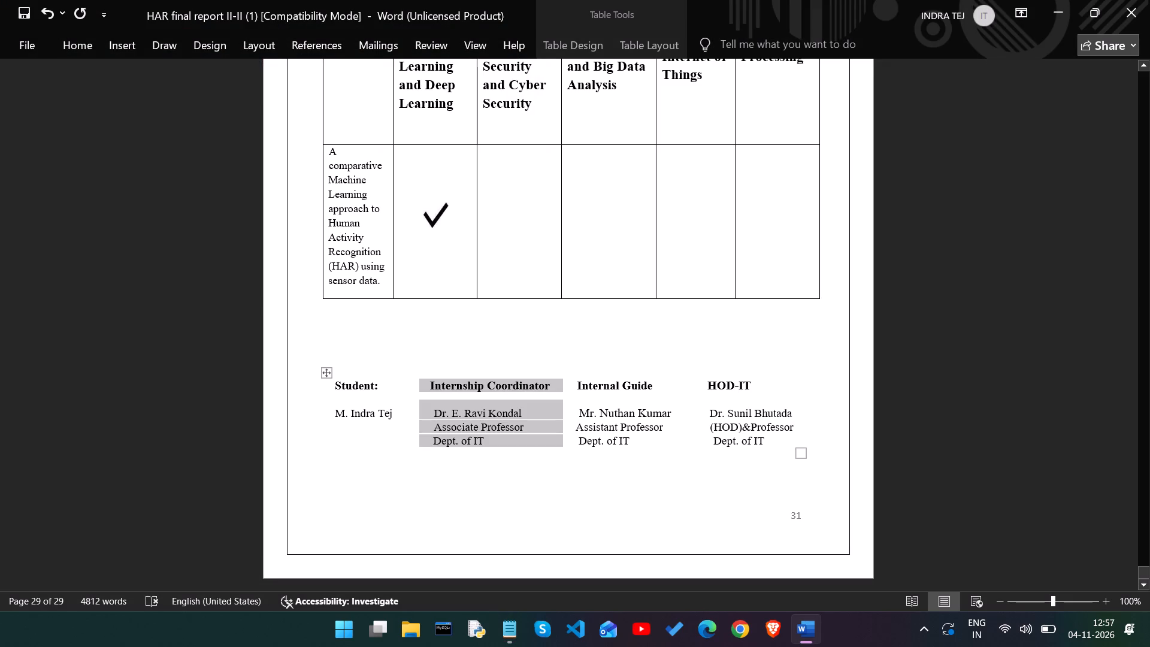
# Copy the Internal Guide column of the page 31 signature block into Notepad, below the Internship Coordinator text and separated by blank lines.
pyautogui.click(646, 439)
pyautogui.moveTo(646, 439); pyautogui.dragTo(594, 389)
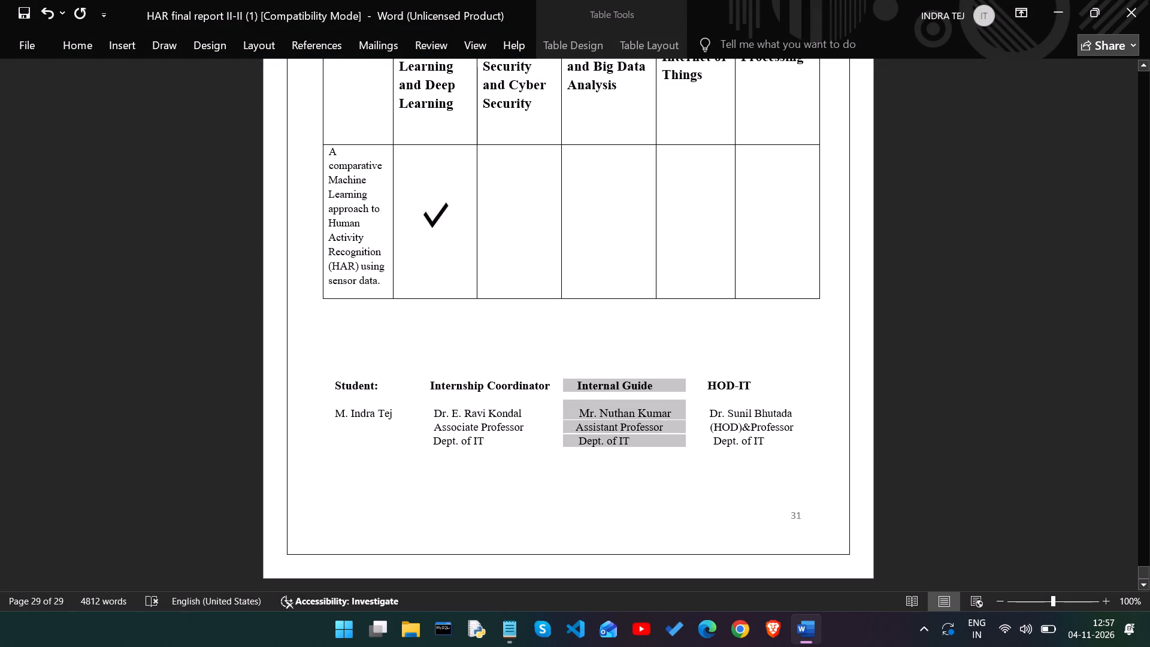
pyautogui.moveTo(594, 389); pyautogui.dragTo(593, 389)
pyautogui.hotkey('ctrl', 'c')
pyautogui.hotkey('alt', 'Tab')
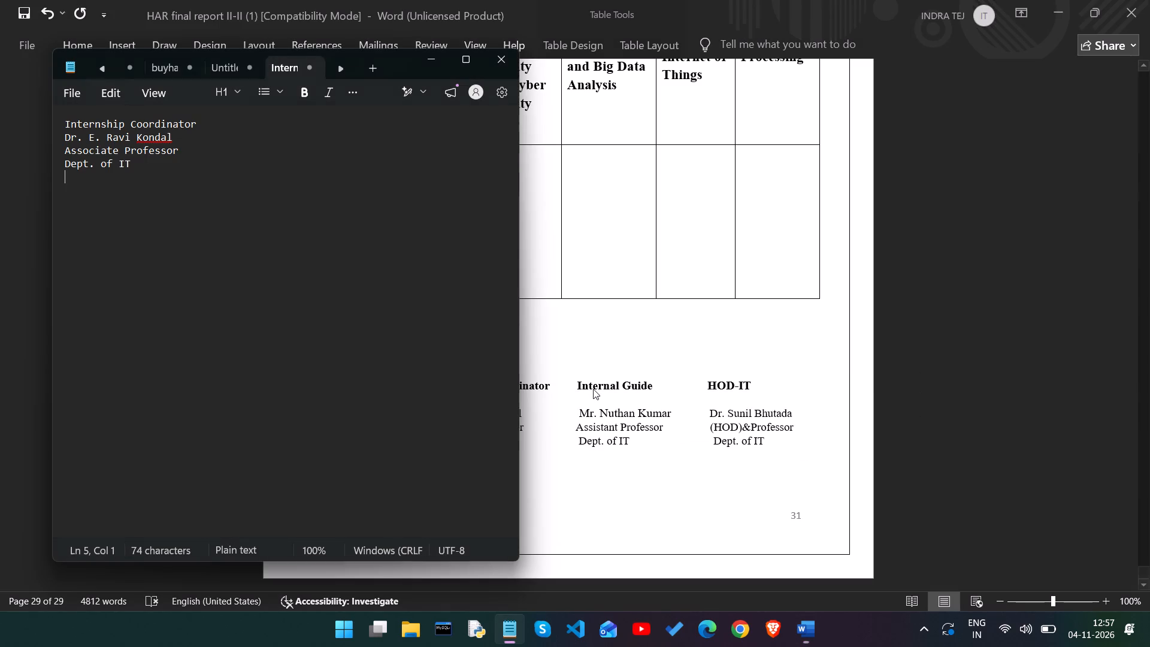
pyautogui.press('Return')
pyautogui.press('Return')
pyautogui.hotkey('ctrl', 'v')
# Back in the Word report, paste the copied Internal Guide column at the Internship Coordinator column of the signature block.
pyautogui.hotkey('alt', 'Tab')
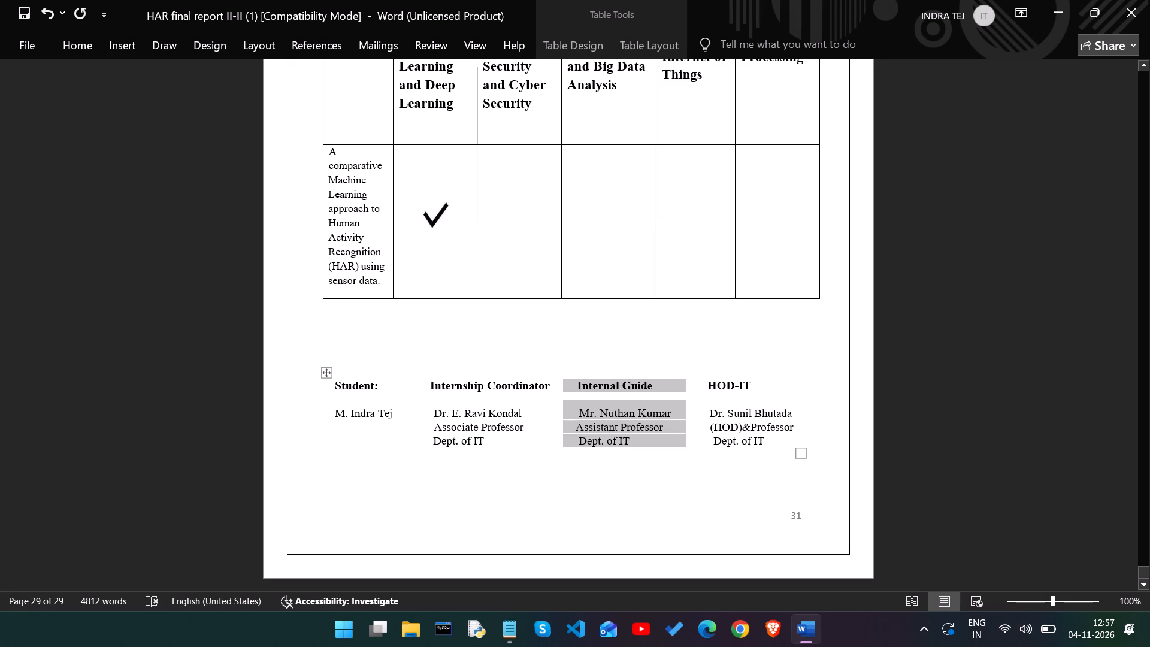
pyautogui.moveTo(485, 443); pyautogui.dragTo(444, 385)
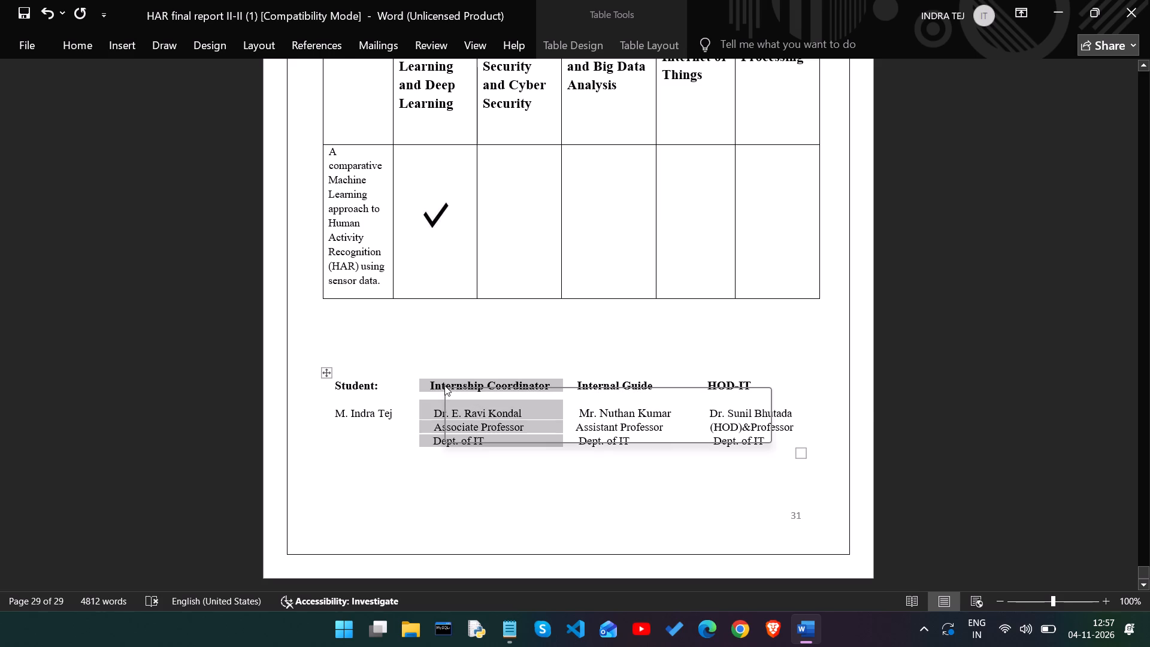
pyautogui.hotkey('ctrl', 'v')
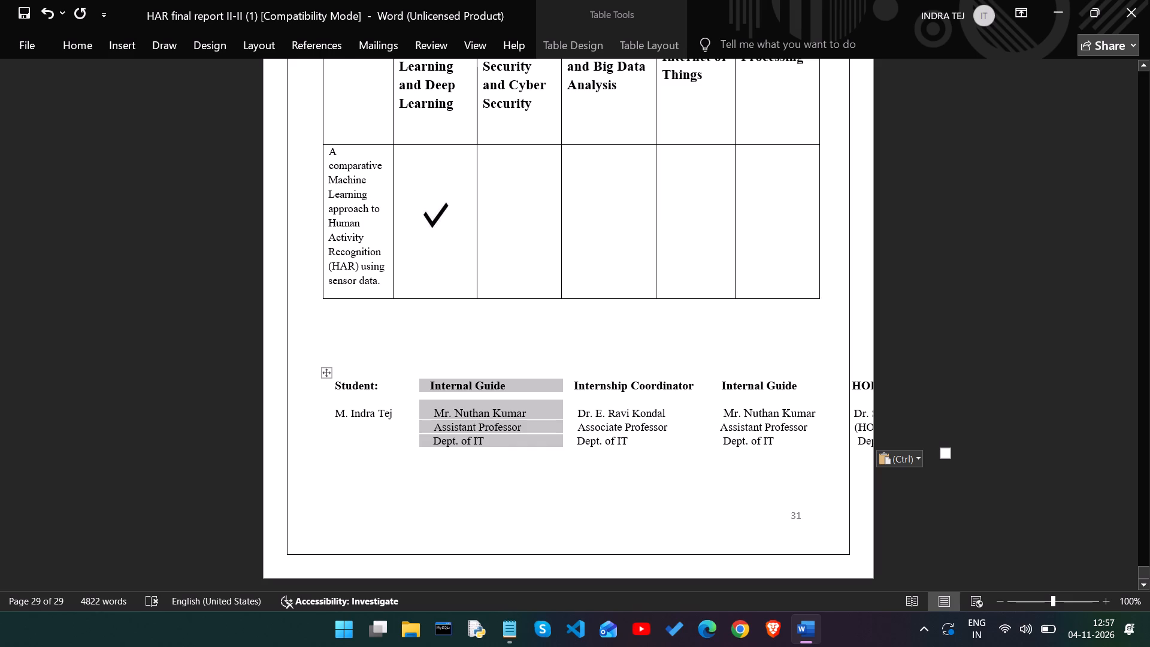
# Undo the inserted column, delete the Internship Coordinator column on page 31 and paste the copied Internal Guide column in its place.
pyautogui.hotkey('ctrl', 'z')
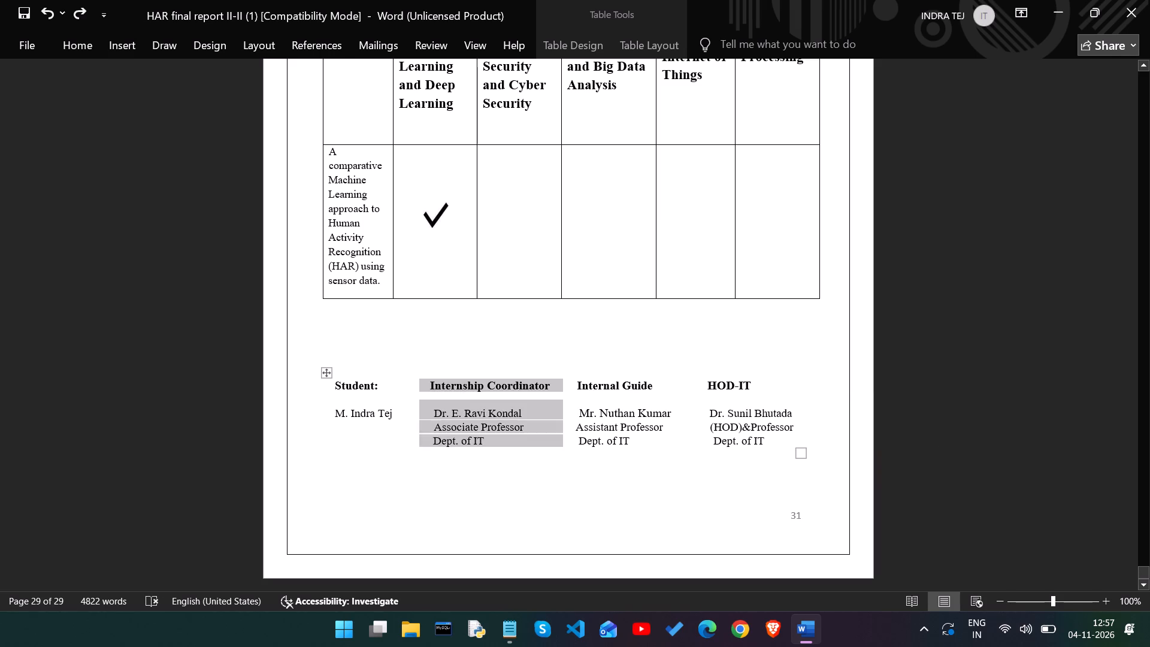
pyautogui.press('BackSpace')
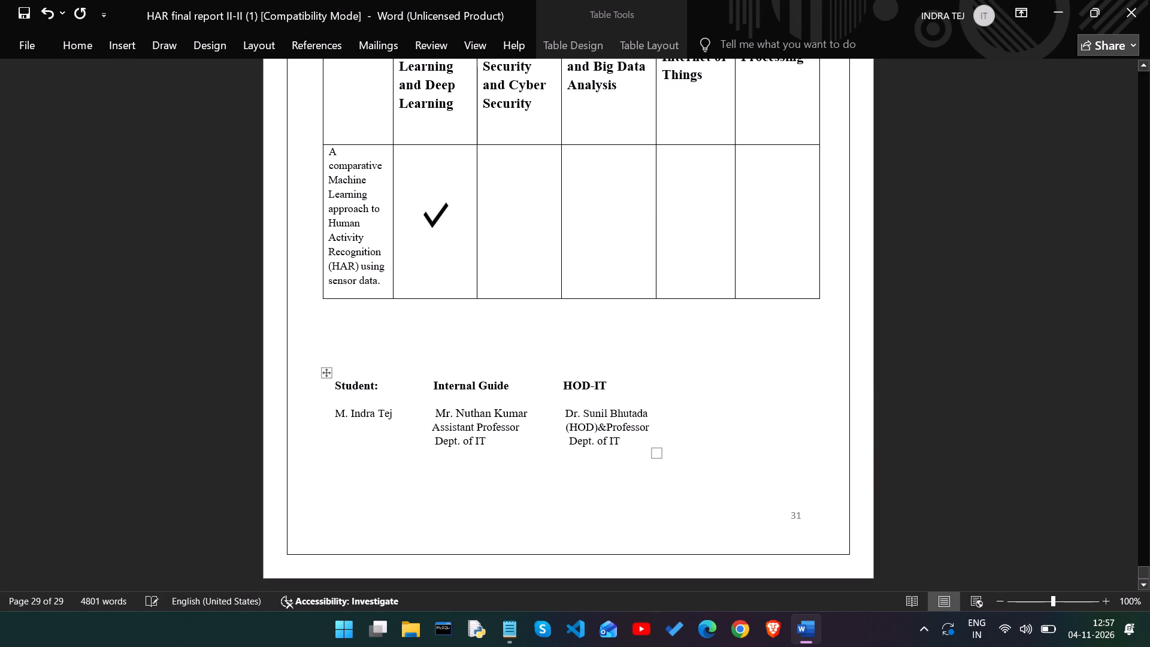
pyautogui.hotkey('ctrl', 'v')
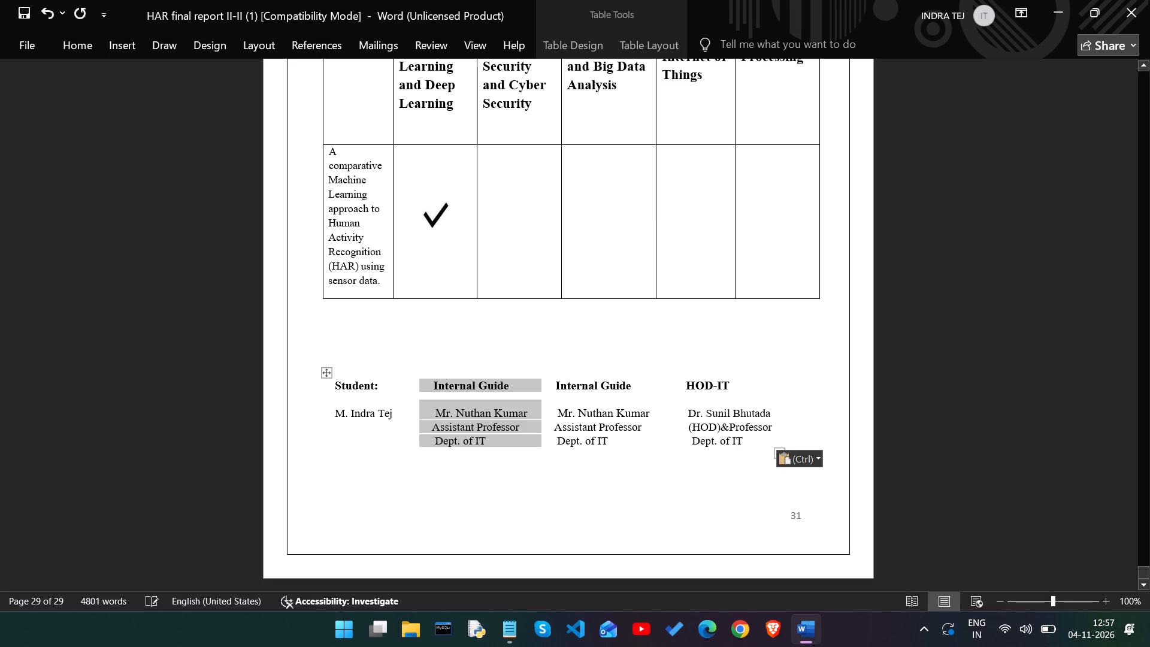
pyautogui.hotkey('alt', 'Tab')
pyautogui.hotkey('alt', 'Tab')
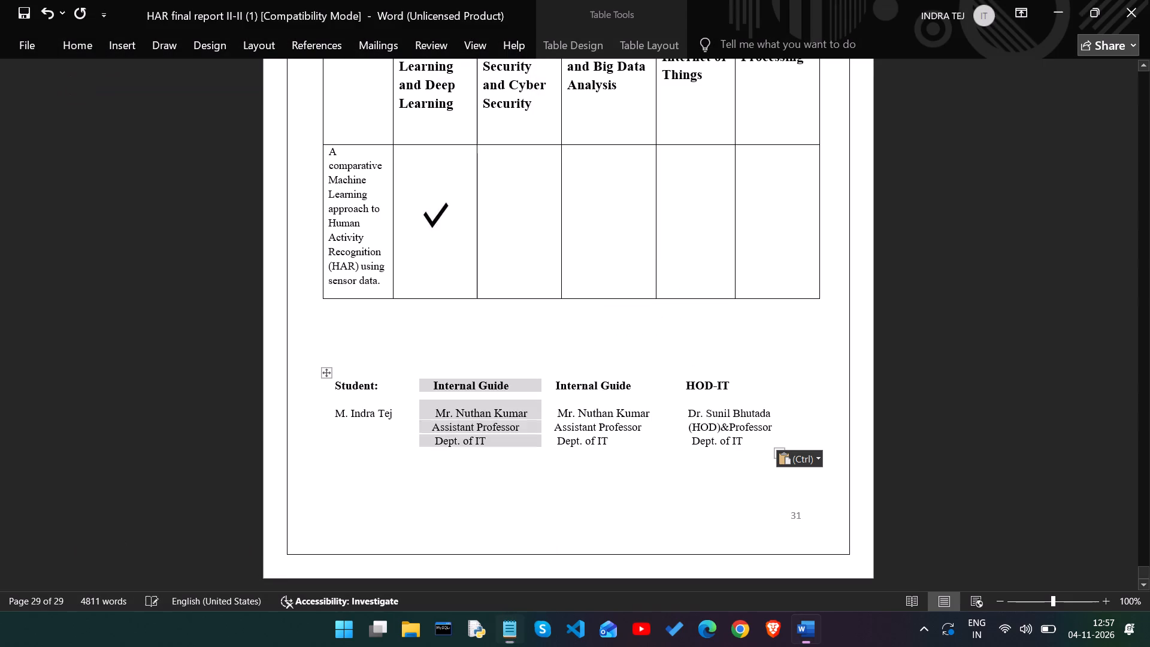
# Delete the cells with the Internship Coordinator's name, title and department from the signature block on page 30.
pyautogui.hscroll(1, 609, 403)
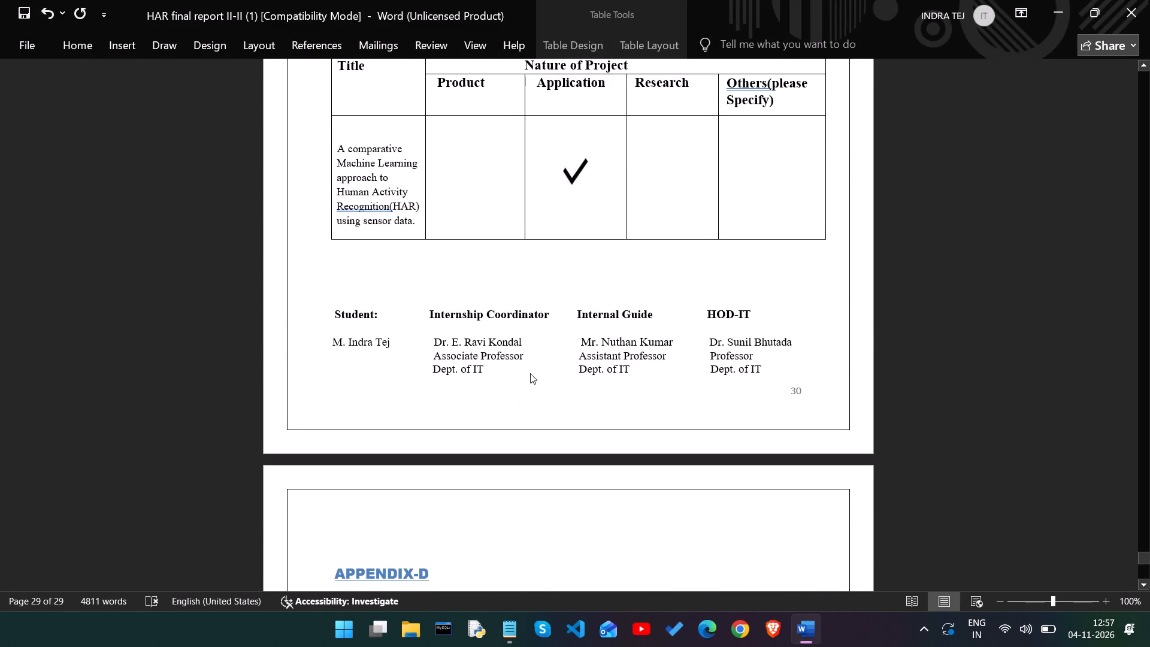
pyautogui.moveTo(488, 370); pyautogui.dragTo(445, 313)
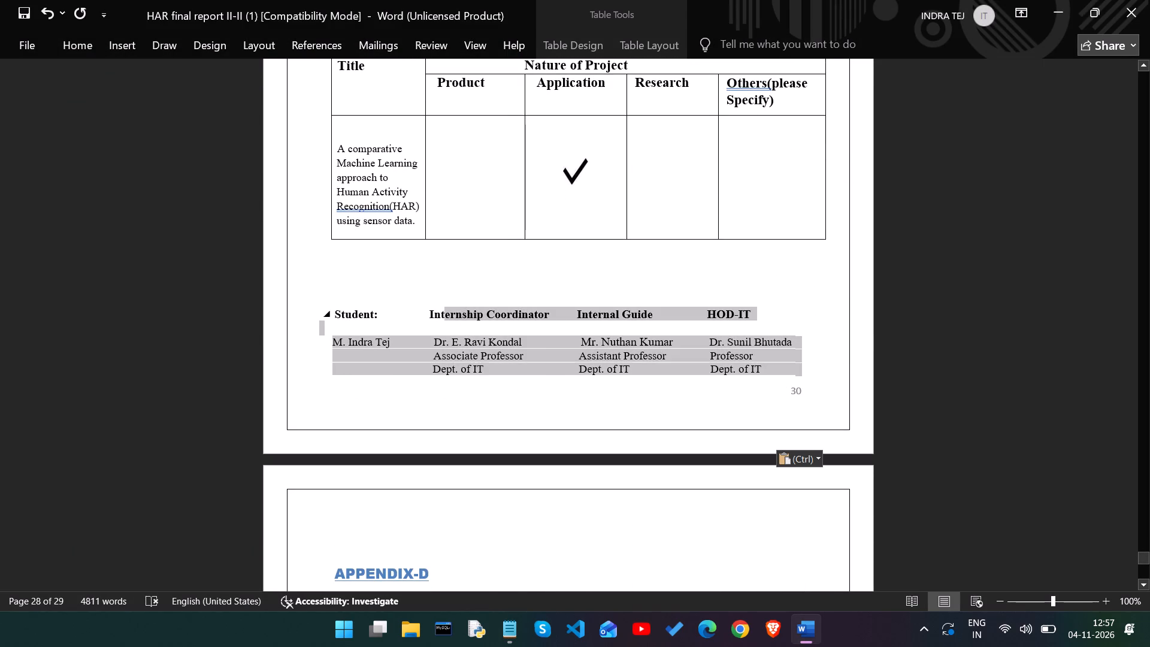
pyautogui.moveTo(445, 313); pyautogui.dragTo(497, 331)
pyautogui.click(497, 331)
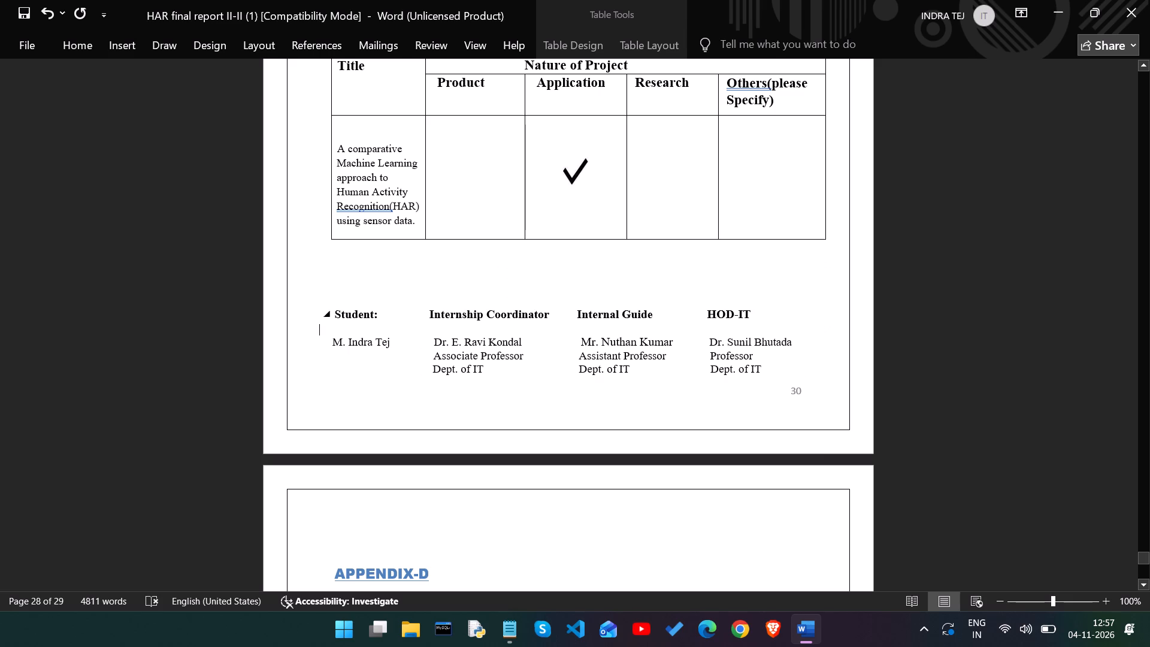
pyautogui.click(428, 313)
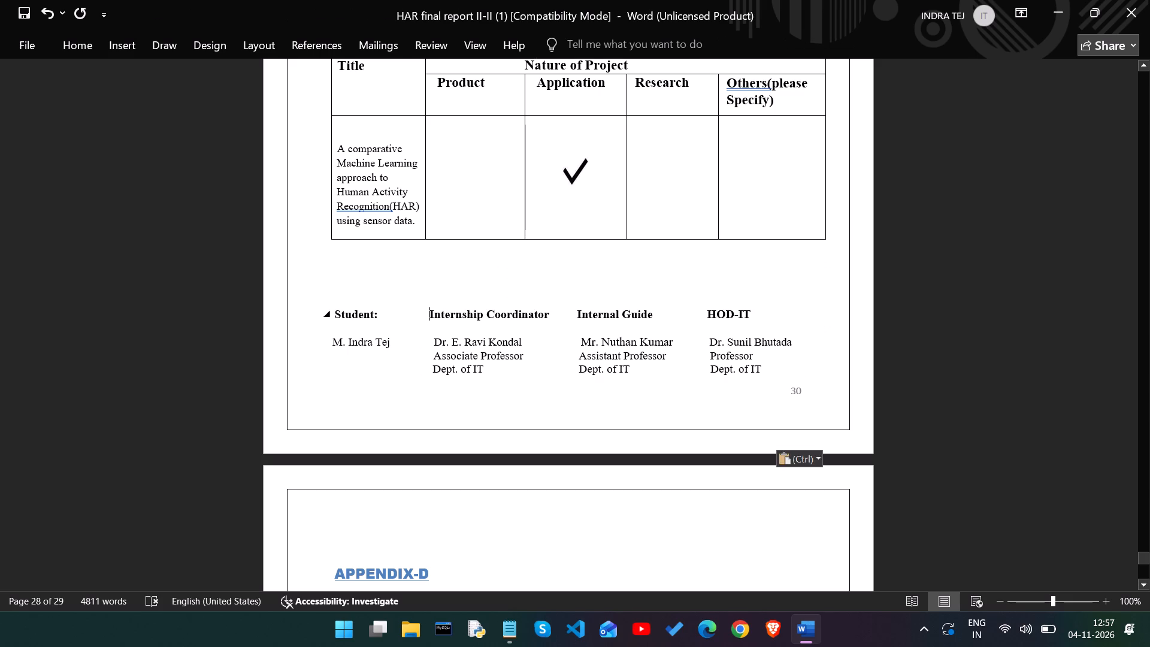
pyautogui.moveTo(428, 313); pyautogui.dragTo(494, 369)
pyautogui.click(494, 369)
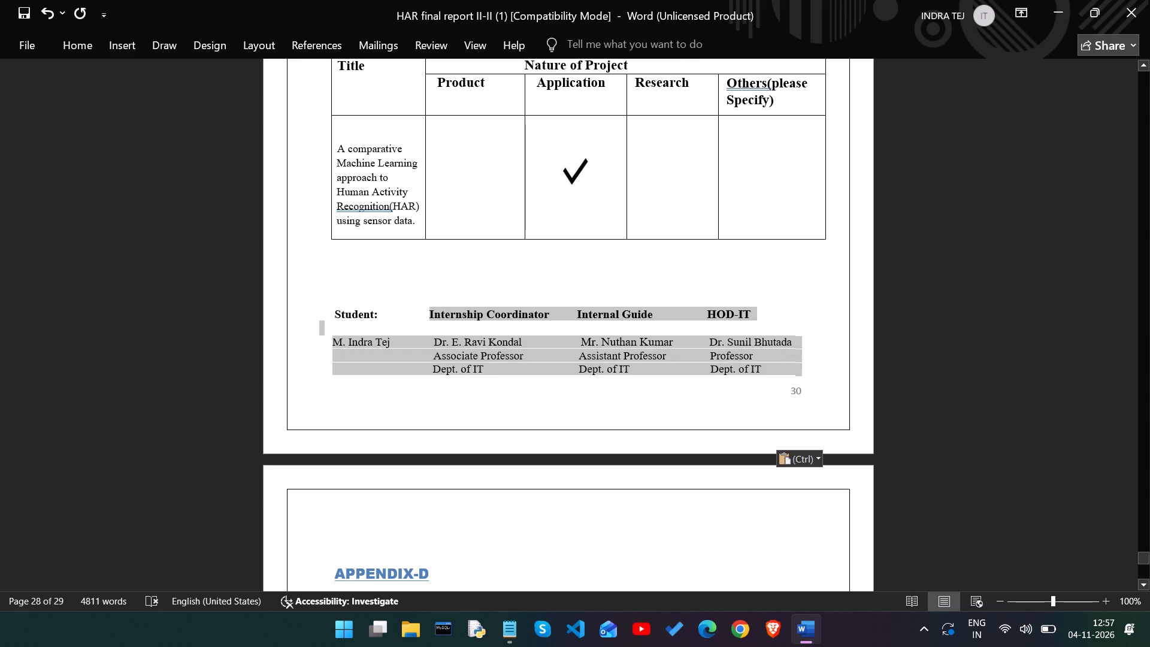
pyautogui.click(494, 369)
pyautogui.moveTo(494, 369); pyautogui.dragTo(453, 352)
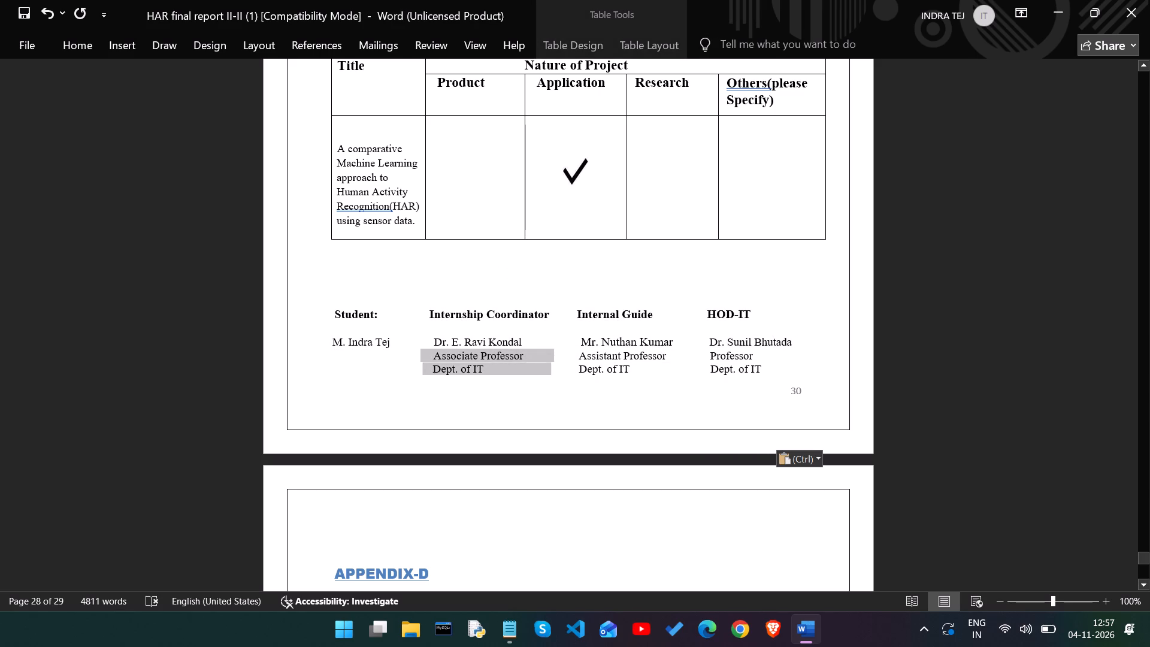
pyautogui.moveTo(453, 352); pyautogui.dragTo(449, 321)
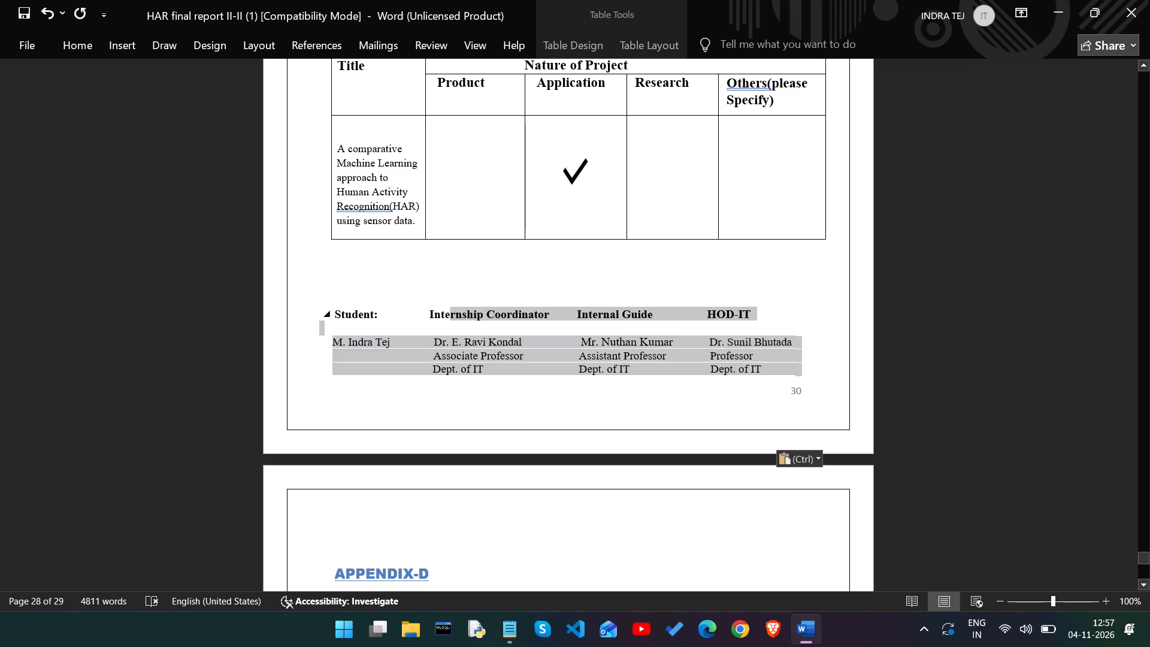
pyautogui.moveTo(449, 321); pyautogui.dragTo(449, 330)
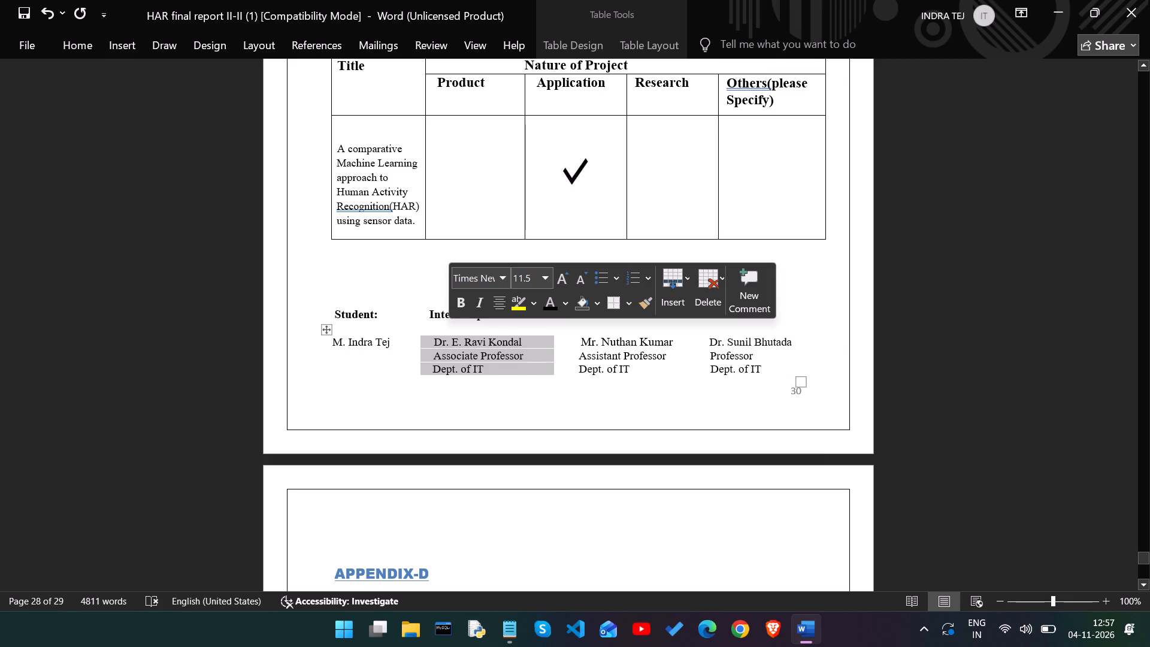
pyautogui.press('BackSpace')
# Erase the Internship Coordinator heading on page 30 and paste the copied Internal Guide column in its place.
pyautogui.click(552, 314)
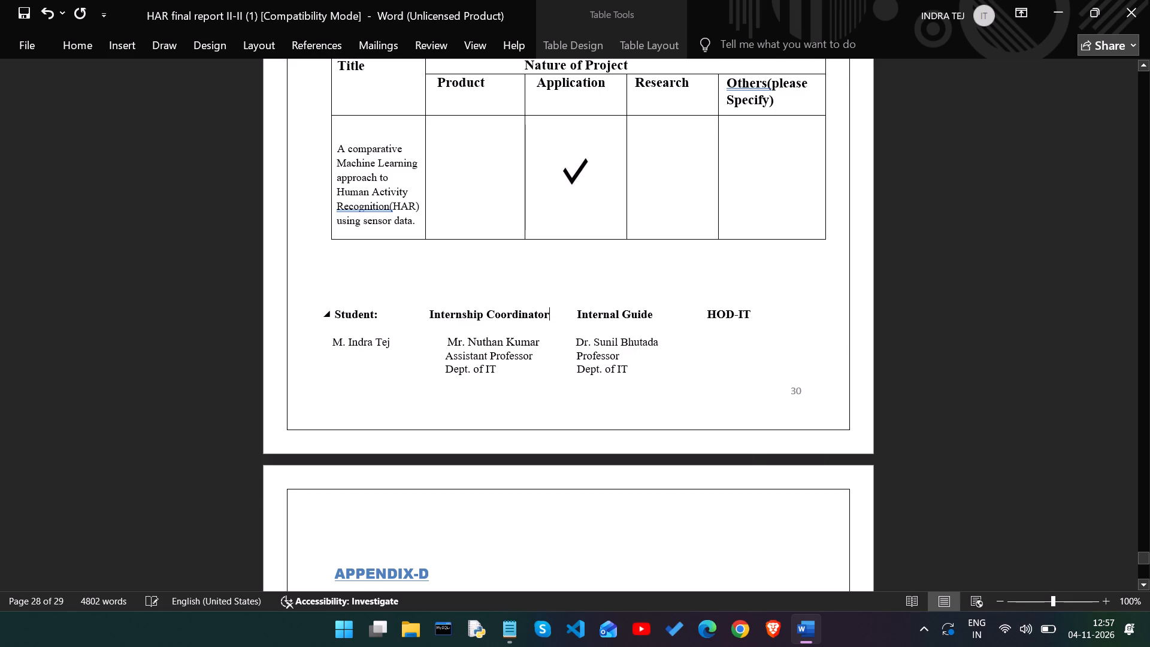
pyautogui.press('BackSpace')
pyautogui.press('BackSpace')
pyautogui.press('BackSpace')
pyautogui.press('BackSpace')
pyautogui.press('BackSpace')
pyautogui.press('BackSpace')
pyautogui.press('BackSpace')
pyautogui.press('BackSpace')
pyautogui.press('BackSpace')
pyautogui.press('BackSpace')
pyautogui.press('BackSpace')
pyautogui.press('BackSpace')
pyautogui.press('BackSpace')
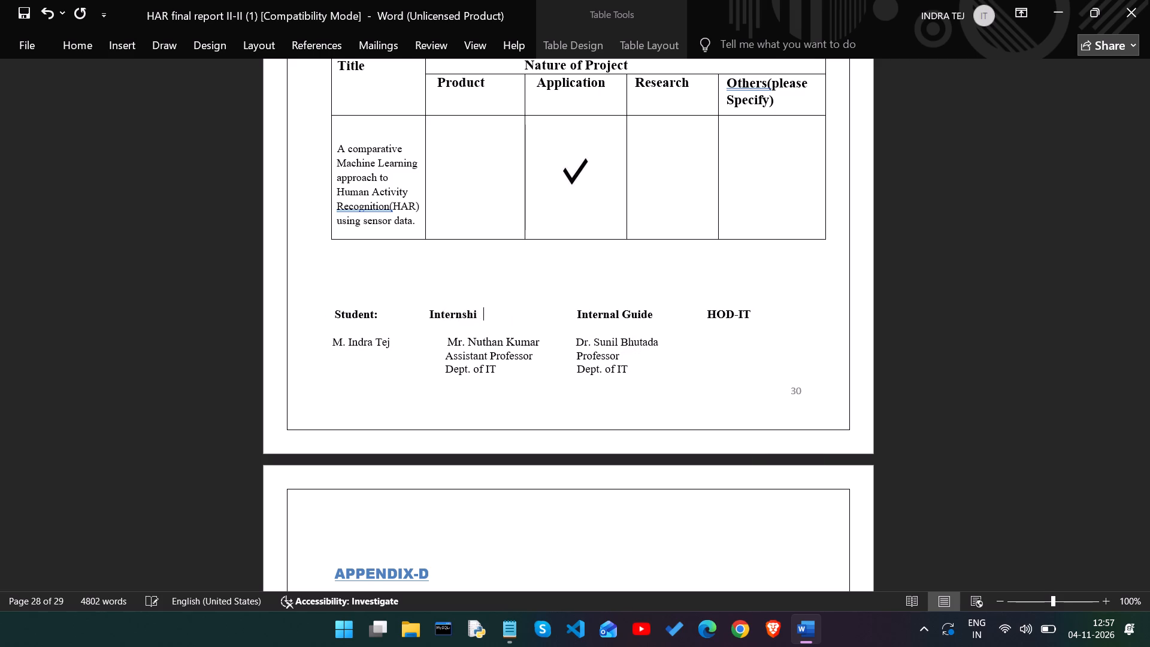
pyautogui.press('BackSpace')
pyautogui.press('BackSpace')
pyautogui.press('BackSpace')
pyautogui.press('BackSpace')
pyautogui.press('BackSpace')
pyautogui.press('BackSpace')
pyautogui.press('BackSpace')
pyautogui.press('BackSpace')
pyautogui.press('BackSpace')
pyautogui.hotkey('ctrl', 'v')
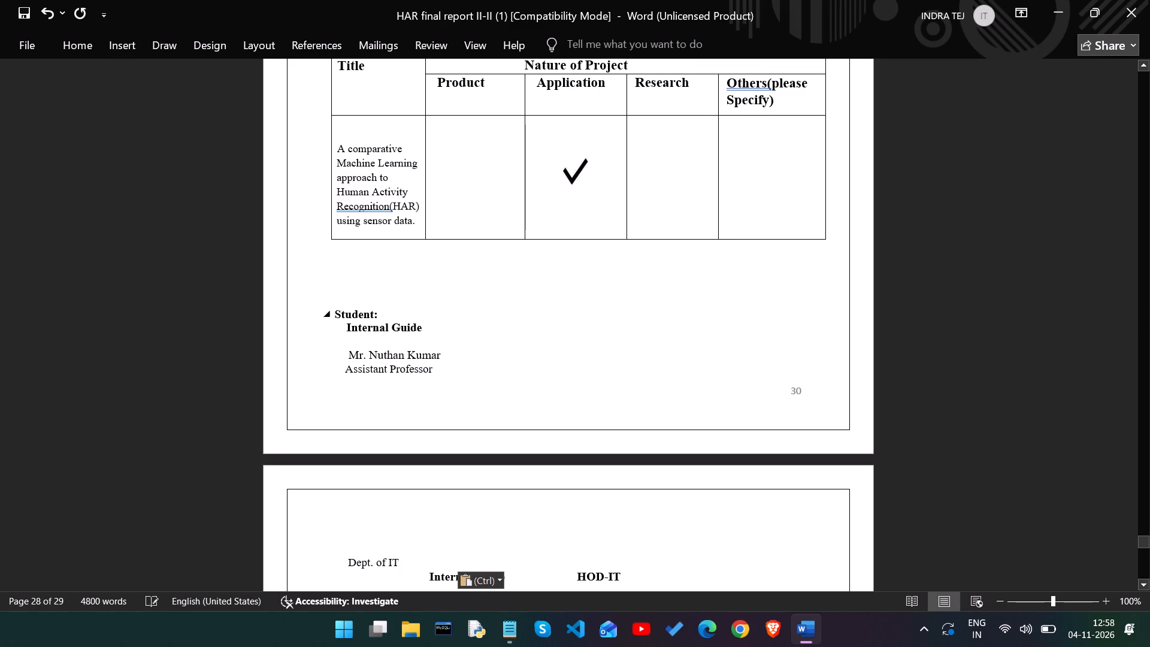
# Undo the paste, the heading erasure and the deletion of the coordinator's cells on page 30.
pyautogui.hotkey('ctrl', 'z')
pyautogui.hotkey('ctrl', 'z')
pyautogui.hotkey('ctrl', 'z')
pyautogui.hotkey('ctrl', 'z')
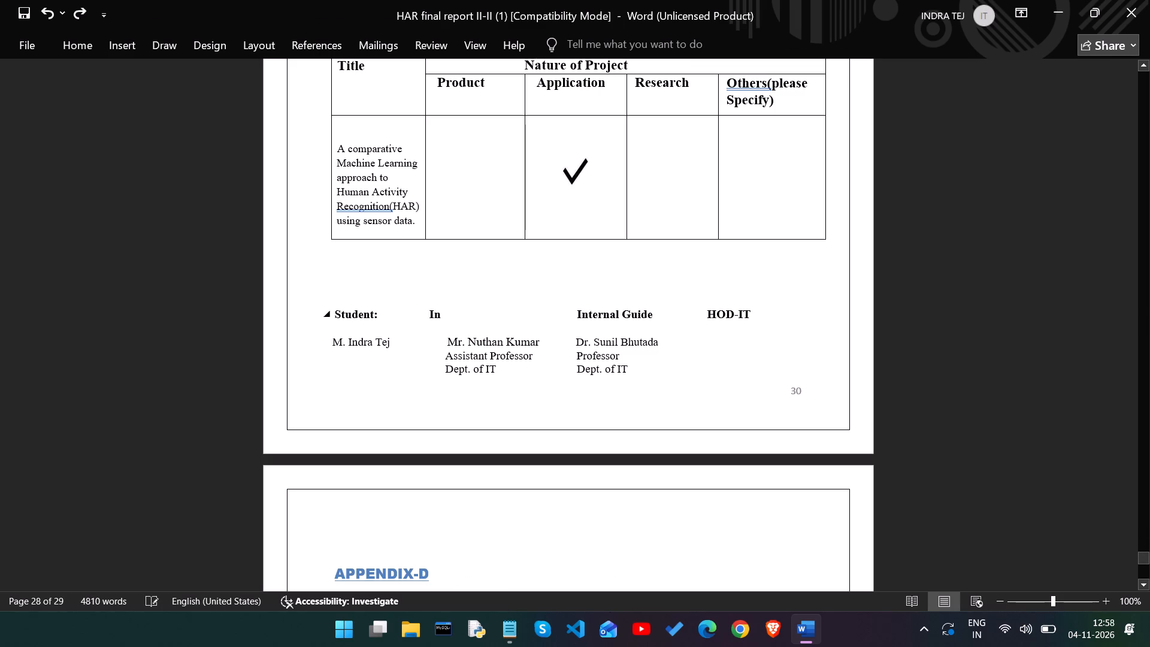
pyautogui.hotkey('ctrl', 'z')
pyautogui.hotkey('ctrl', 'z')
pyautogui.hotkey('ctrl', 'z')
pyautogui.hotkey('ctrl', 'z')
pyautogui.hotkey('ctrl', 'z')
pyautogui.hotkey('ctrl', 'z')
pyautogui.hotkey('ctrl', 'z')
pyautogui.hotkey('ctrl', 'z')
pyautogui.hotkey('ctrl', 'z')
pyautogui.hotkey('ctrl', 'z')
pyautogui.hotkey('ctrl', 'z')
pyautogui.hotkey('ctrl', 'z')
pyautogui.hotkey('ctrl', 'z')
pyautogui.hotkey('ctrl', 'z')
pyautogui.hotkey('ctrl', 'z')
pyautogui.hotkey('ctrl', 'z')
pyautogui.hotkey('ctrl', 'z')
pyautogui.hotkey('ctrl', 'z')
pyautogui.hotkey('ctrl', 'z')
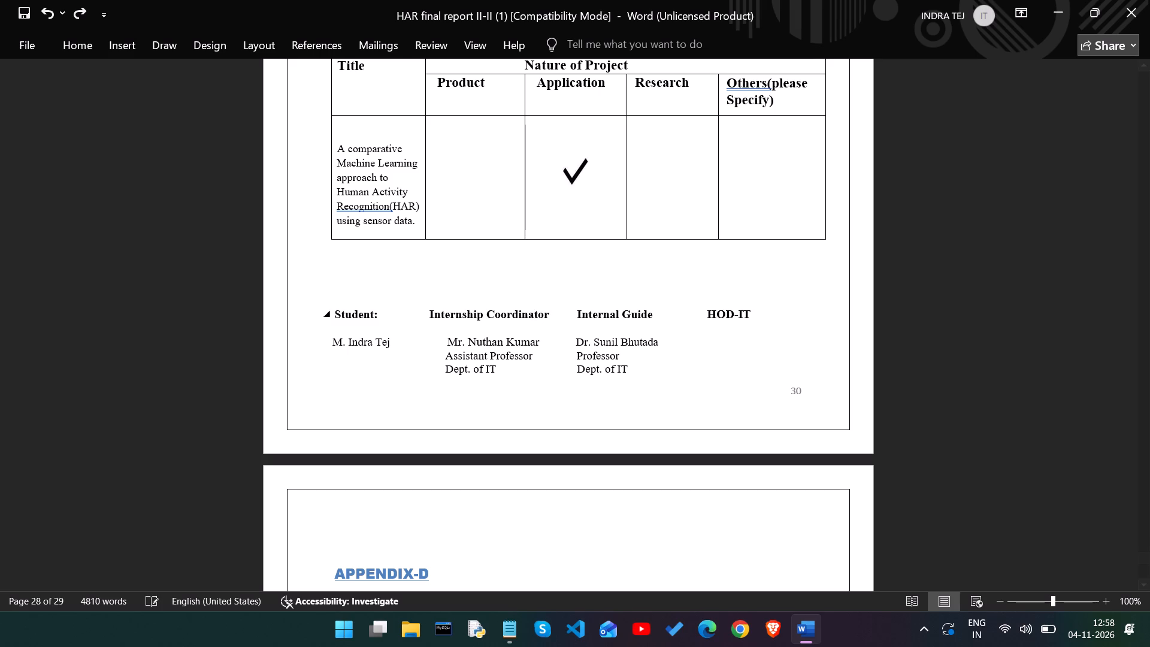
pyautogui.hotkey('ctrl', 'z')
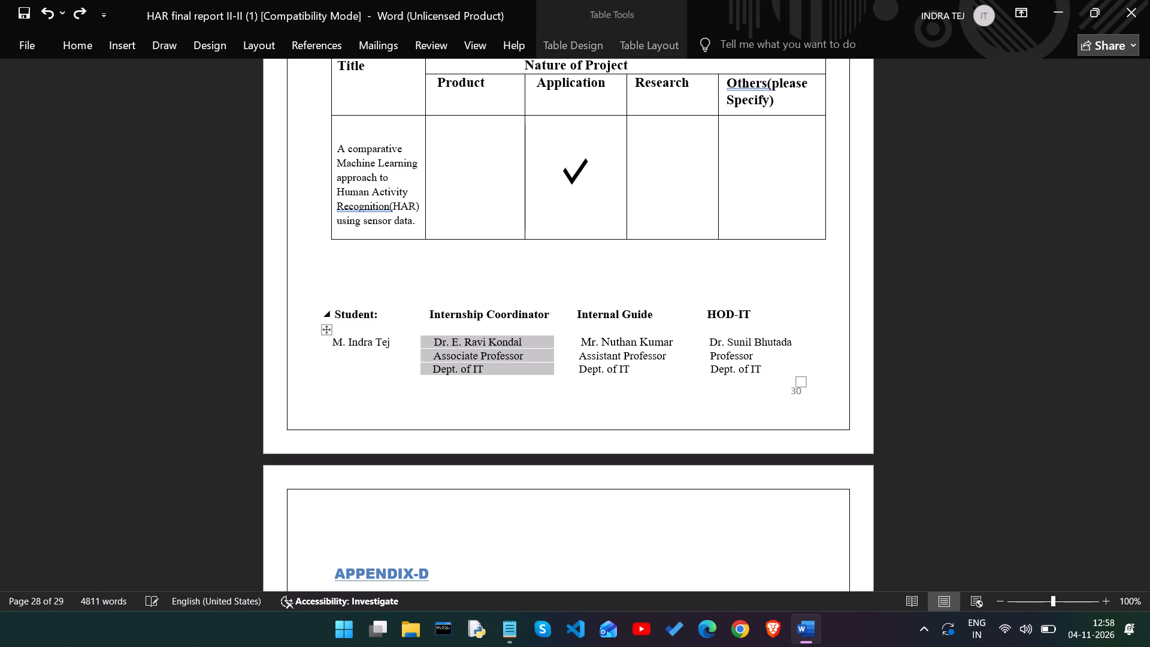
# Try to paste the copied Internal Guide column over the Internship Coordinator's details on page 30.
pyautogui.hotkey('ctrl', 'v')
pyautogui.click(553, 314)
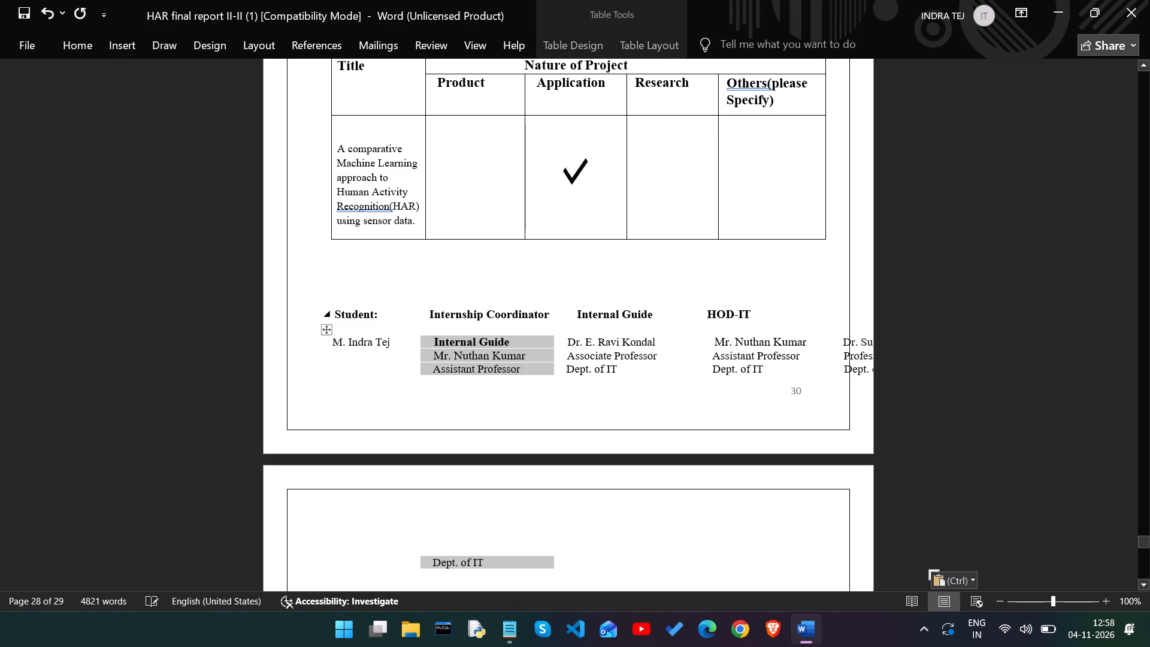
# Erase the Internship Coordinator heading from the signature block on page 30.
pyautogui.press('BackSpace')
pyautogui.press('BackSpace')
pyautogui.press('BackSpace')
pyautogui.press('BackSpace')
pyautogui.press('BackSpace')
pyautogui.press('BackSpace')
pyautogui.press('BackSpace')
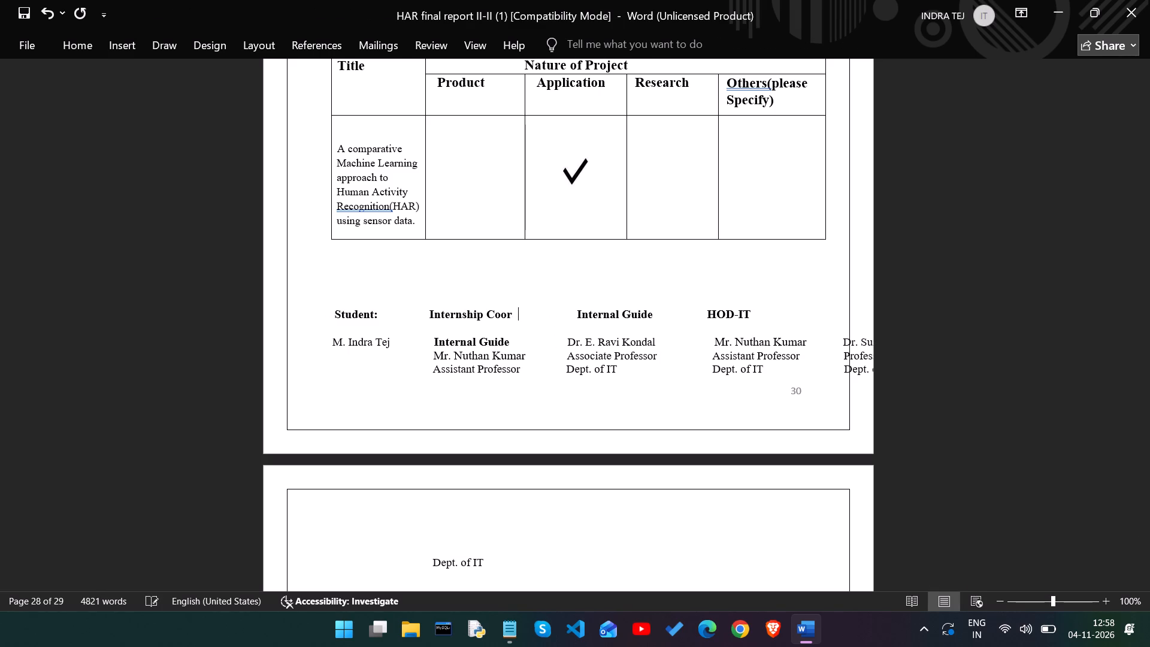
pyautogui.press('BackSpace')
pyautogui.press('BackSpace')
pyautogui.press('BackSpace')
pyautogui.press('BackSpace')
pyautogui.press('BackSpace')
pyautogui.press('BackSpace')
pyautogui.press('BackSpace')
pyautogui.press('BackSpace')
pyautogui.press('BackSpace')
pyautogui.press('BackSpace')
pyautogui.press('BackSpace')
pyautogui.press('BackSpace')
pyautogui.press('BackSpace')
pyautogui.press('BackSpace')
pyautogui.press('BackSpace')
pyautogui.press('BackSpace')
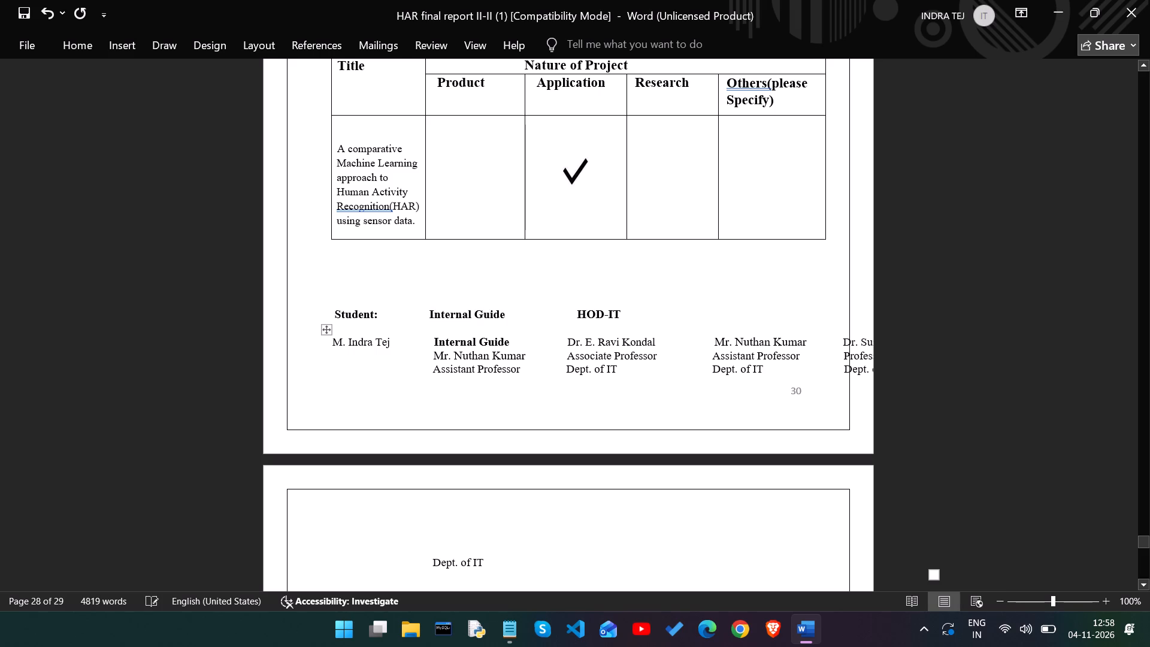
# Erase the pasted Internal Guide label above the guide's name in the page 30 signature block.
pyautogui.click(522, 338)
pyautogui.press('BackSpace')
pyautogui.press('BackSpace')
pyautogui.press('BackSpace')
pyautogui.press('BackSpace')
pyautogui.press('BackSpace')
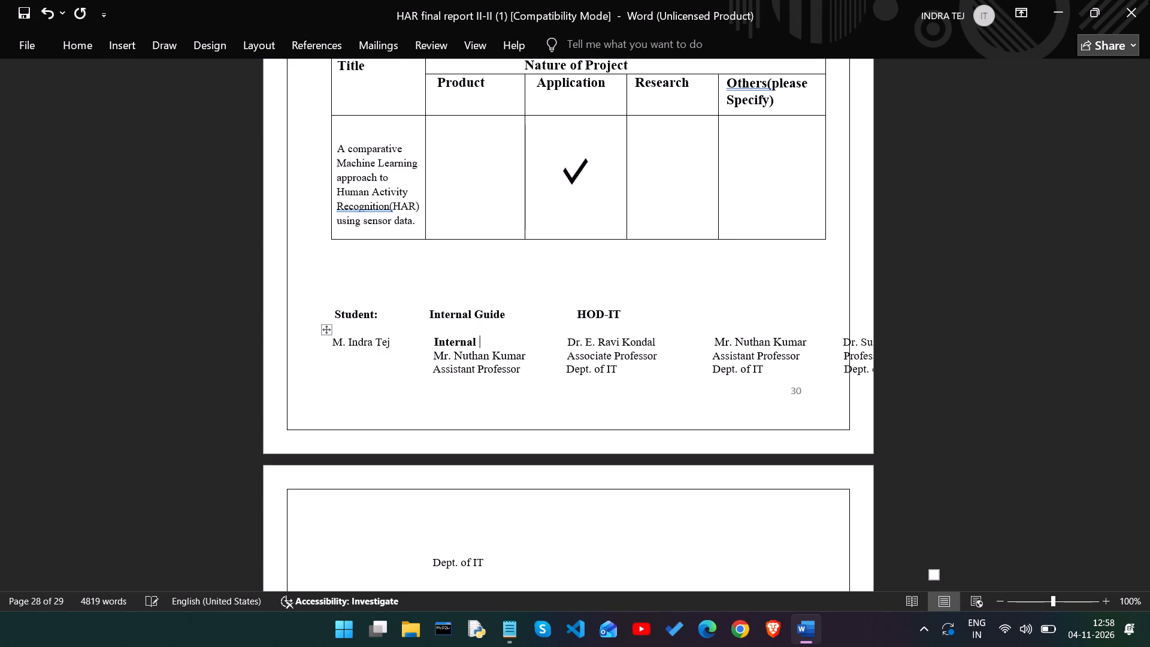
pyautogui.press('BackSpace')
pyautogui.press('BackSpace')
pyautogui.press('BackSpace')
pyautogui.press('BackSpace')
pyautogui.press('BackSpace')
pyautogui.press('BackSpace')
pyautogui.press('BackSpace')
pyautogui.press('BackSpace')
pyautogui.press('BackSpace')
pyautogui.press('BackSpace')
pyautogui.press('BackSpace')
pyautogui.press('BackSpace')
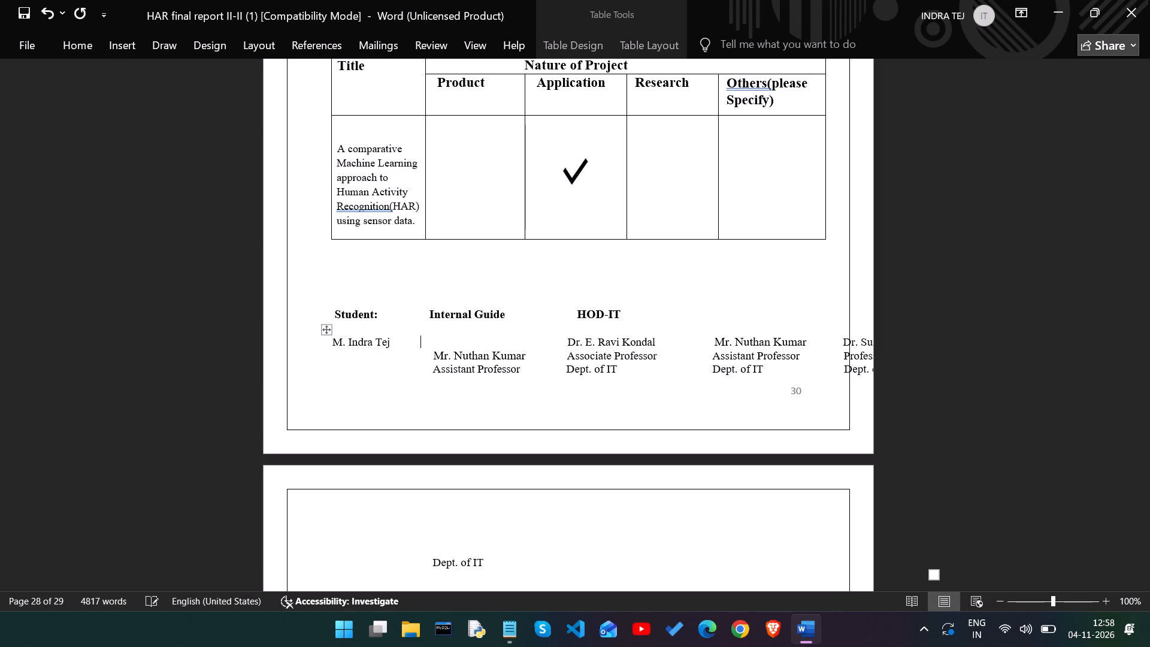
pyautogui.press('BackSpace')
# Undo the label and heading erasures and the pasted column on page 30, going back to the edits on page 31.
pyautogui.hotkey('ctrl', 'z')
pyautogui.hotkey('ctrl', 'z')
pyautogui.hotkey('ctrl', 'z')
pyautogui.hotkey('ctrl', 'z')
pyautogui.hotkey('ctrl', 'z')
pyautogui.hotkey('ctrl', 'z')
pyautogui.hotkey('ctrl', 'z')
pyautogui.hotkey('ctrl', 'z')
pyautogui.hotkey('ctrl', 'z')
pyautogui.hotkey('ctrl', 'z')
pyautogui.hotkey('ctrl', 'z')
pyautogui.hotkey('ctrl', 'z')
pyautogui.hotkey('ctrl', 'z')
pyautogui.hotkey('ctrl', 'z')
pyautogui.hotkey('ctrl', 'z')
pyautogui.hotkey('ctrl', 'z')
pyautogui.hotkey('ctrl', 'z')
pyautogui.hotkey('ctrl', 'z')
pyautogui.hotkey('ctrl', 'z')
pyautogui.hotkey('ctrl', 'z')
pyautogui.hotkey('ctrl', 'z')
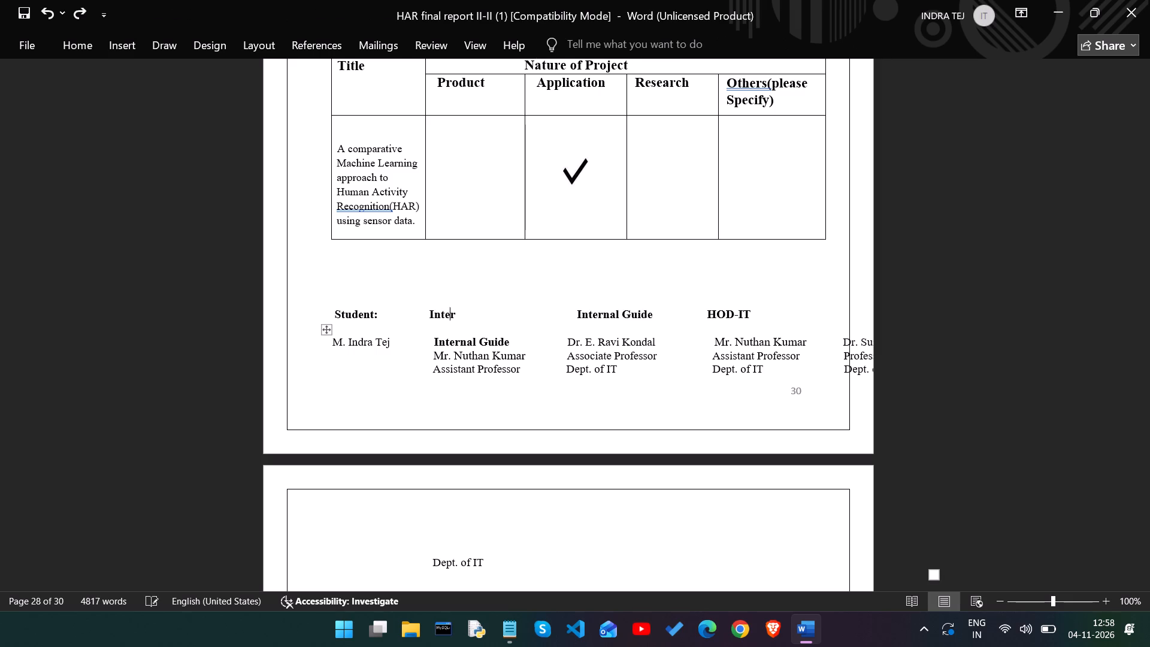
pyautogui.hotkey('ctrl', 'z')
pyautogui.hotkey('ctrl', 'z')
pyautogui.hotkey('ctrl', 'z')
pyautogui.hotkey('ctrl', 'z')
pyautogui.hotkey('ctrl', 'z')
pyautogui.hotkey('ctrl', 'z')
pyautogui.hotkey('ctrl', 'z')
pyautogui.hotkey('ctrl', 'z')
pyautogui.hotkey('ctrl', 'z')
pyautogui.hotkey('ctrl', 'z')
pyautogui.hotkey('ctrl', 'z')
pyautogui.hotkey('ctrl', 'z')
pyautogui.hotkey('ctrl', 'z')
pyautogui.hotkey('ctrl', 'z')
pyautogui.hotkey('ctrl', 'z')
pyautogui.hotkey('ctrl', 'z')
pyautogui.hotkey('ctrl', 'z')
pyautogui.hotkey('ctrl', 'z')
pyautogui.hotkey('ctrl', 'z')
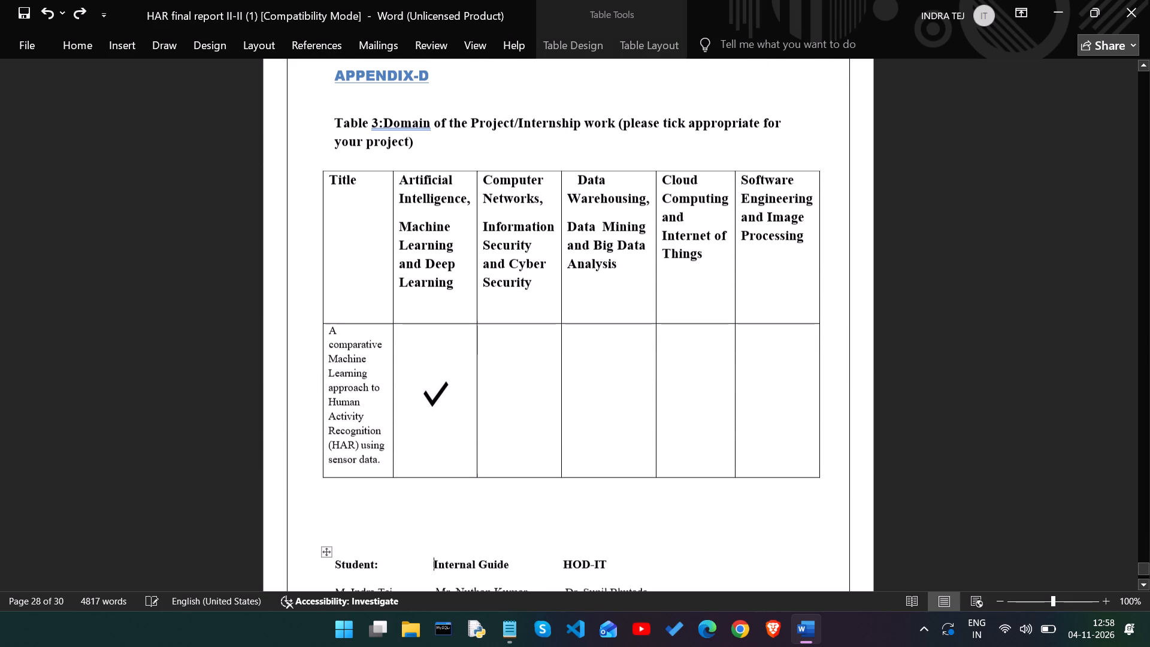
# Add three spaces after the Internal Guide heading on page 31 to shift the HOD-IT heading over.
pyautogui.scroll(-1, 522, 338)
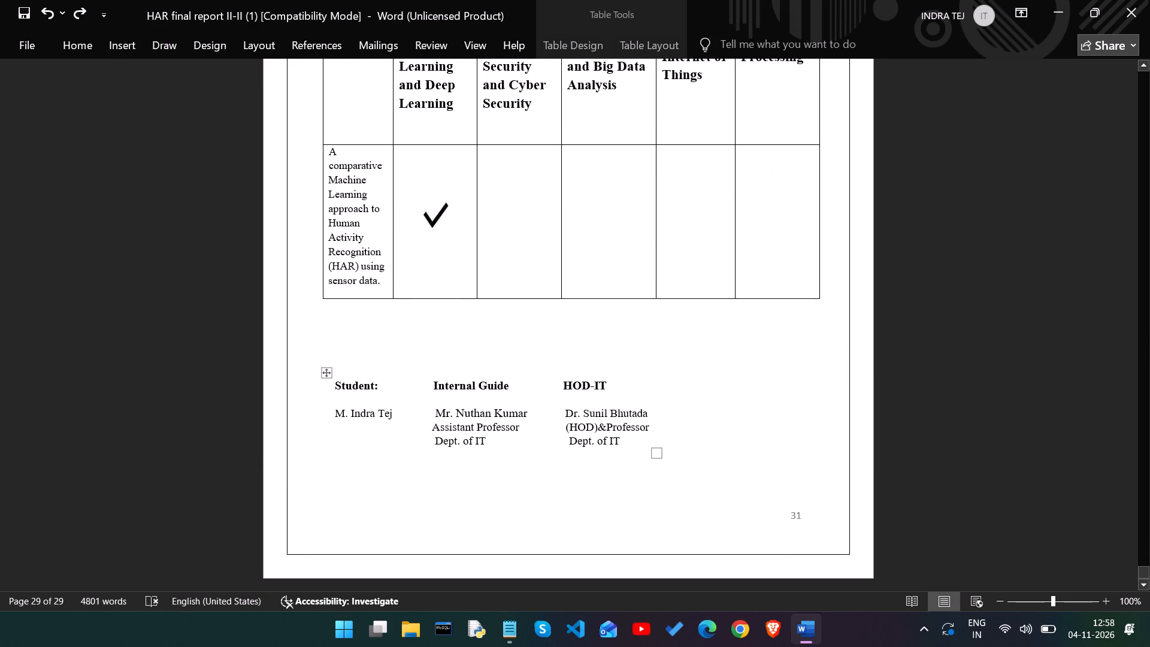
pyautogui.scroll(-1, 522, 338)
pyautogui.click(535, 388)
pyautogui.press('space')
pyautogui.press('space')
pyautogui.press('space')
# Add four spaces after the Dept. of IT line under Internal Guide on page 31 to space out the details below the headings.
pyautogui.click(513, 437)
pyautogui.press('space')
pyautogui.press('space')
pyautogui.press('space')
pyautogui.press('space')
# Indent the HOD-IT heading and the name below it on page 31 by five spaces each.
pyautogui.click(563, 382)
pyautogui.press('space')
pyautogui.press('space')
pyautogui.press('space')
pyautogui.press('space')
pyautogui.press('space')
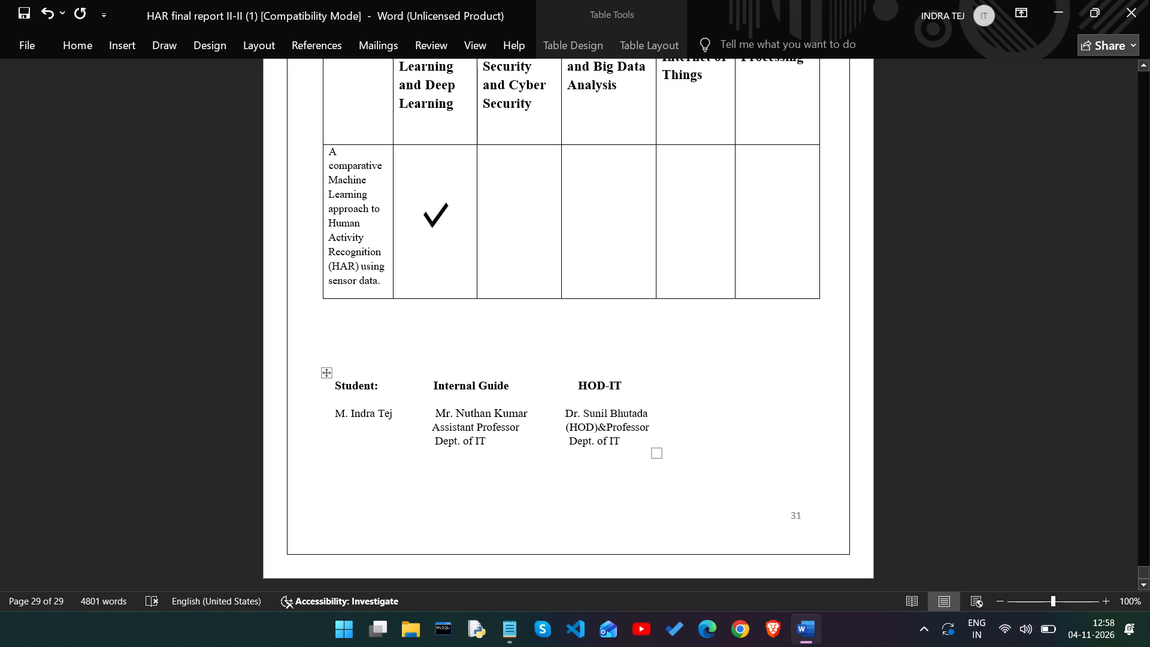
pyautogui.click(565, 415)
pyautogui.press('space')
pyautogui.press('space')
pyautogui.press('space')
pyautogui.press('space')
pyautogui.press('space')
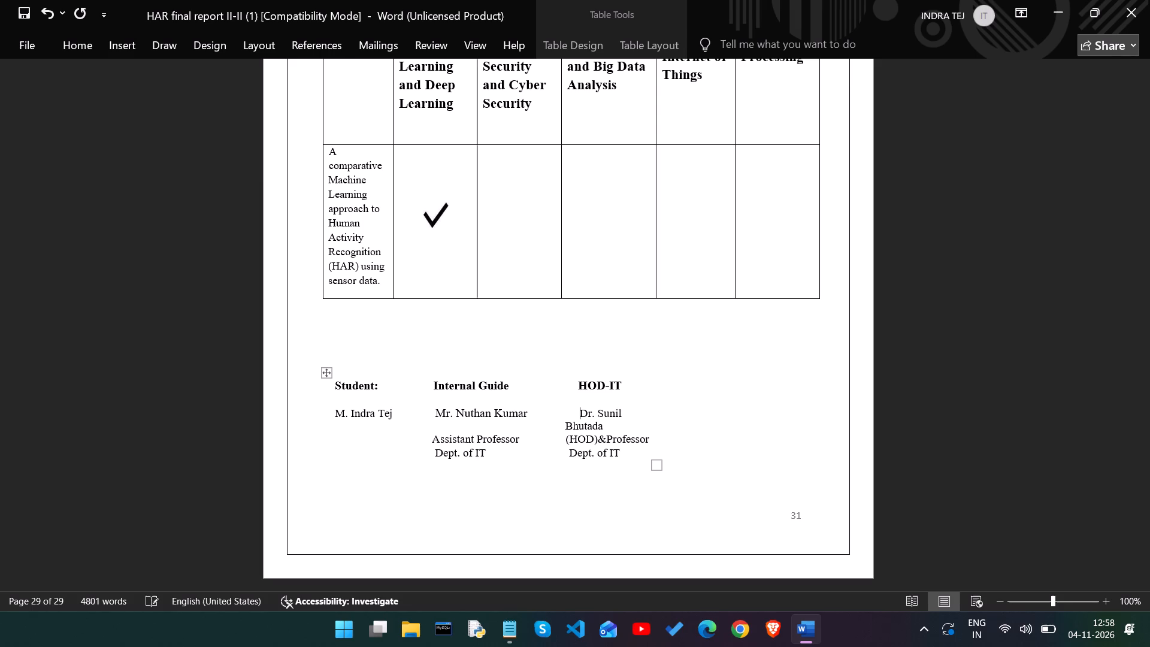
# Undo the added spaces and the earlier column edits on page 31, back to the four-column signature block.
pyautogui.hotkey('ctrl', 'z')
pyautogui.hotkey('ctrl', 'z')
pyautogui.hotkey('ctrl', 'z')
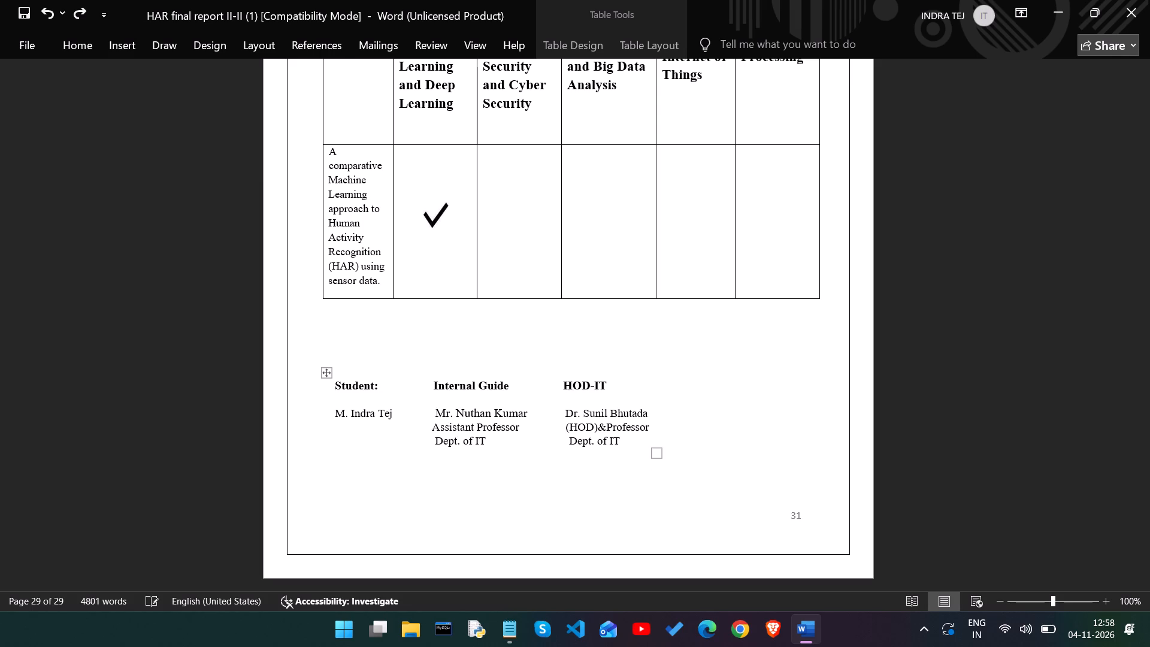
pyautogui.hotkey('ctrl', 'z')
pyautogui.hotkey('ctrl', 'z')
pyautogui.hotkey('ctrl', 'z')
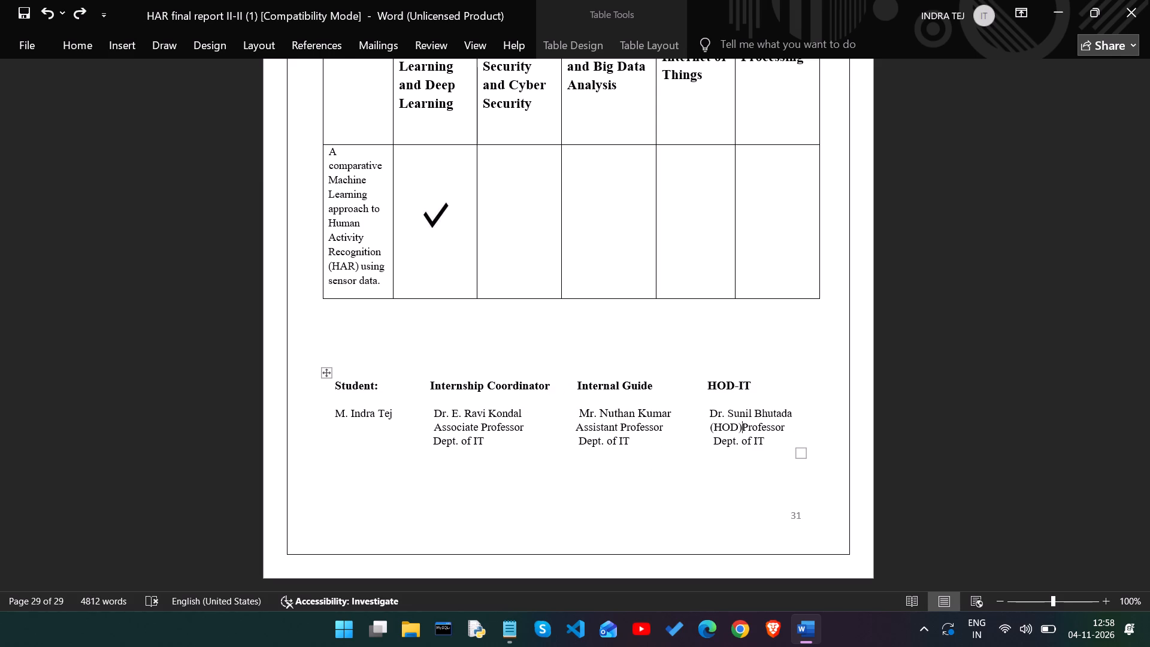
# Insert "&" between (HOD) and Professor under HOD-IT on page 31.
pyautogui.hotkey('shift', '&')
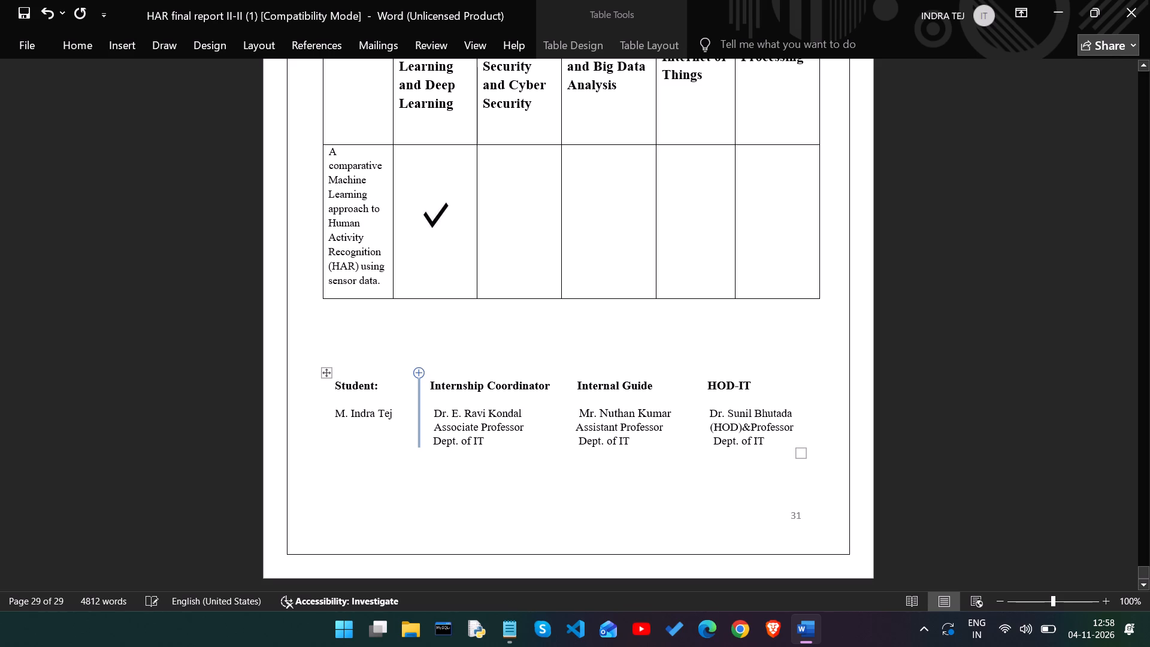
# Replace the Internship Coordinator heading and details on page 31 with Internal Guide, the guide's name and Assistant Professor.
pyautogui.moveTo(434, 383); pyautogui.dragTo(541, 383)
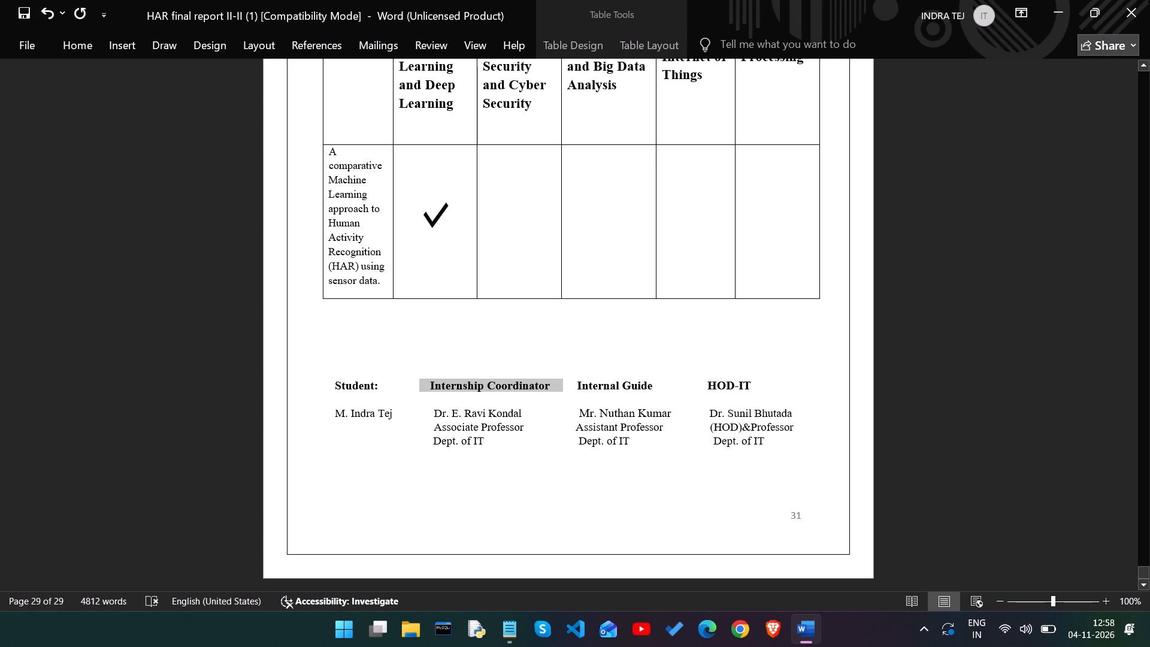
pyautogui.moveTo(541, 383); pyautogui.dragTo(540, 383)
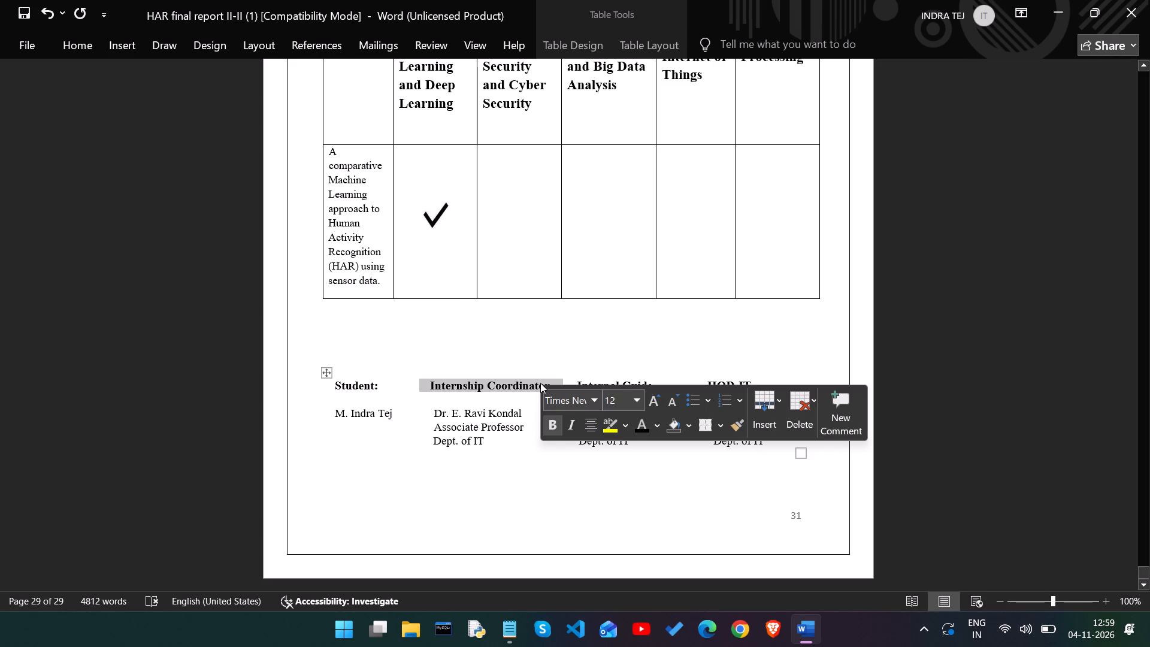
# Replace the Internship Coordinator heading in the page 31 signature block with "Internal Guide".
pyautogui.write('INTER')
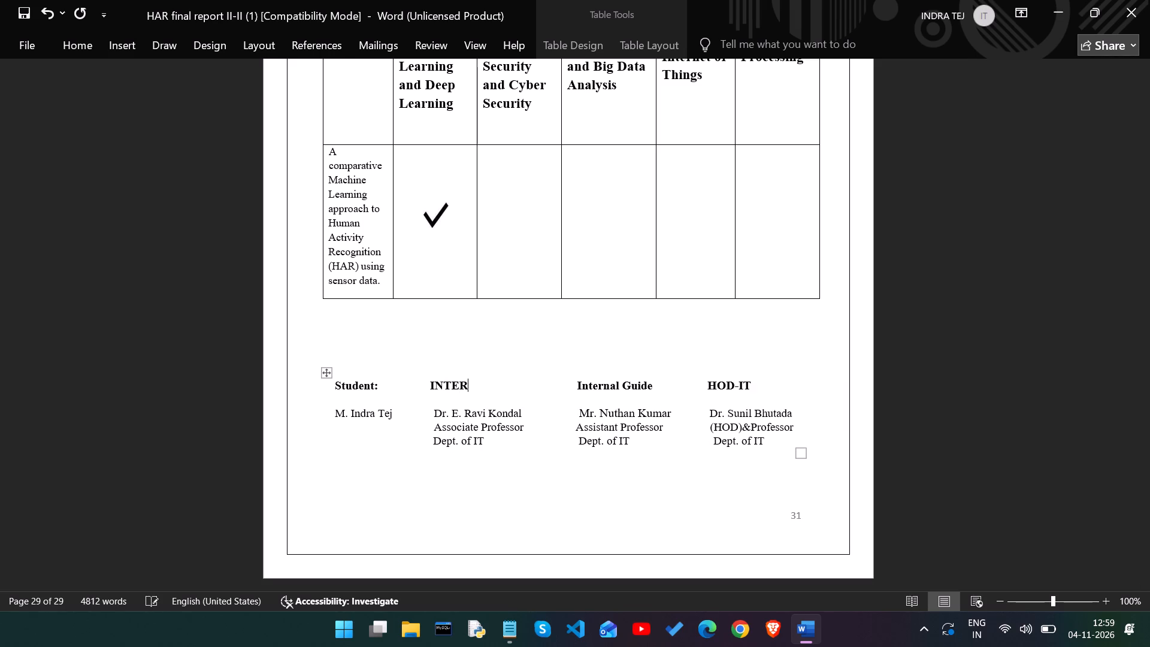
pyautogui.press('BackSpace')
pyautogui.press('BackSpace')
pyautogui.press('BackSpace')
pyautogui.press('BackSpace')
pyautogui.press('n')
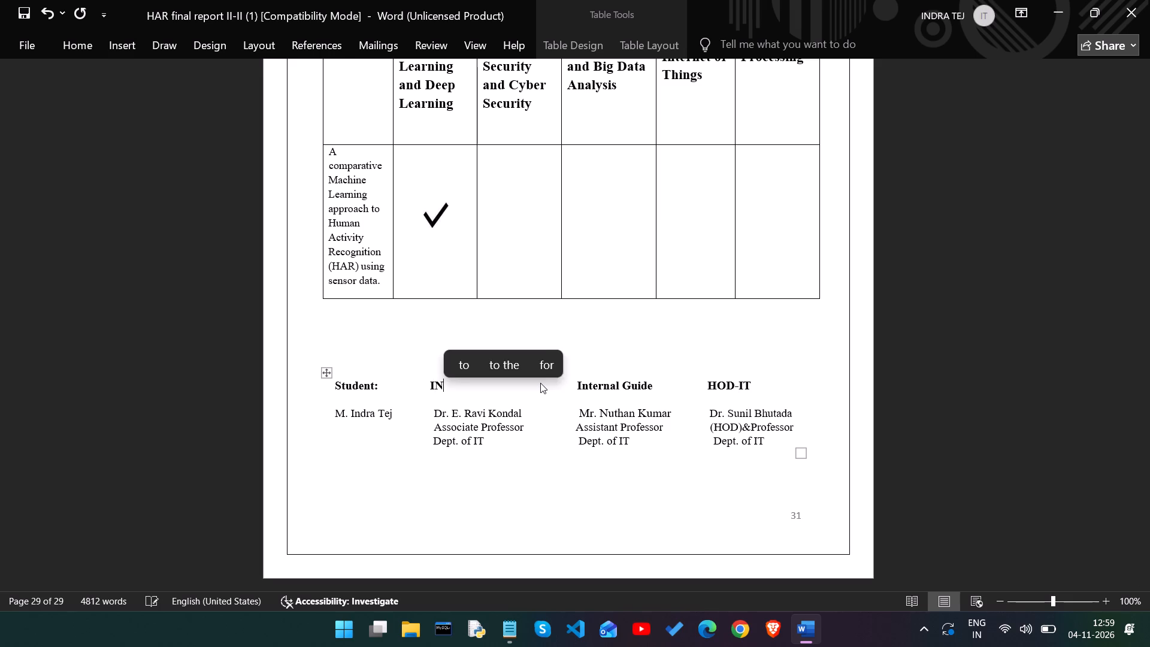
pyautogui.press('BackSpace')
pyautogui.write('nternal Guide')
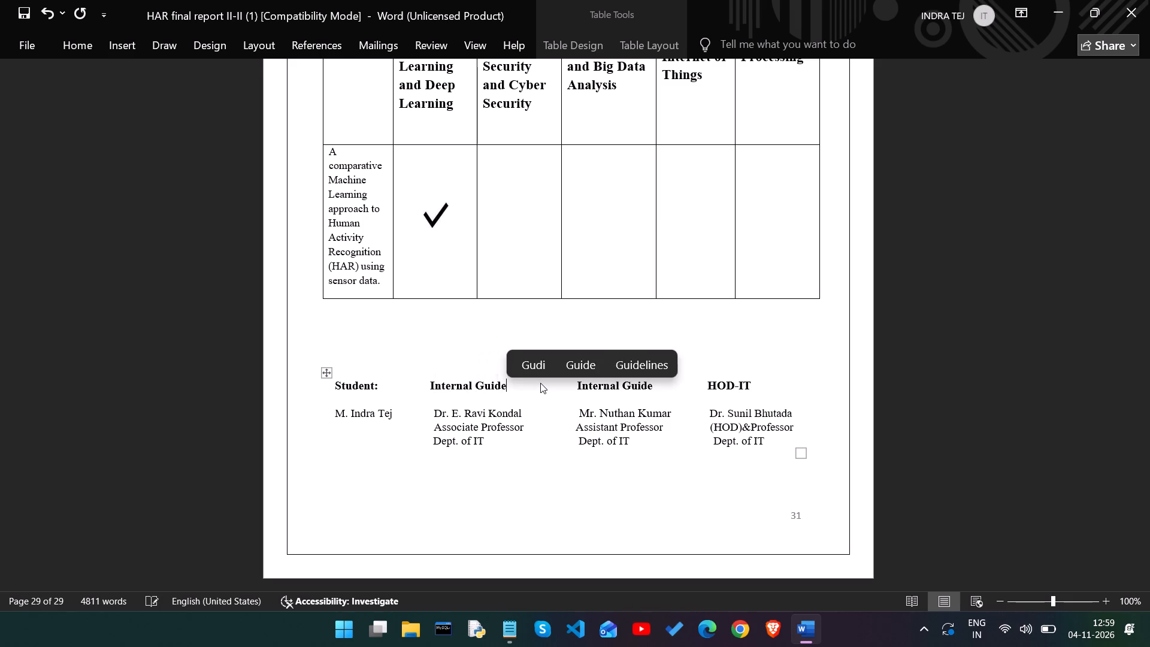
# Replace the coordinator's name, designation and department in the second signature column with the Internal Guide's three detail lines copied from Notepad.
pyautogui.moveTo(433, 411); pyautogui.dragTo(511, 436)
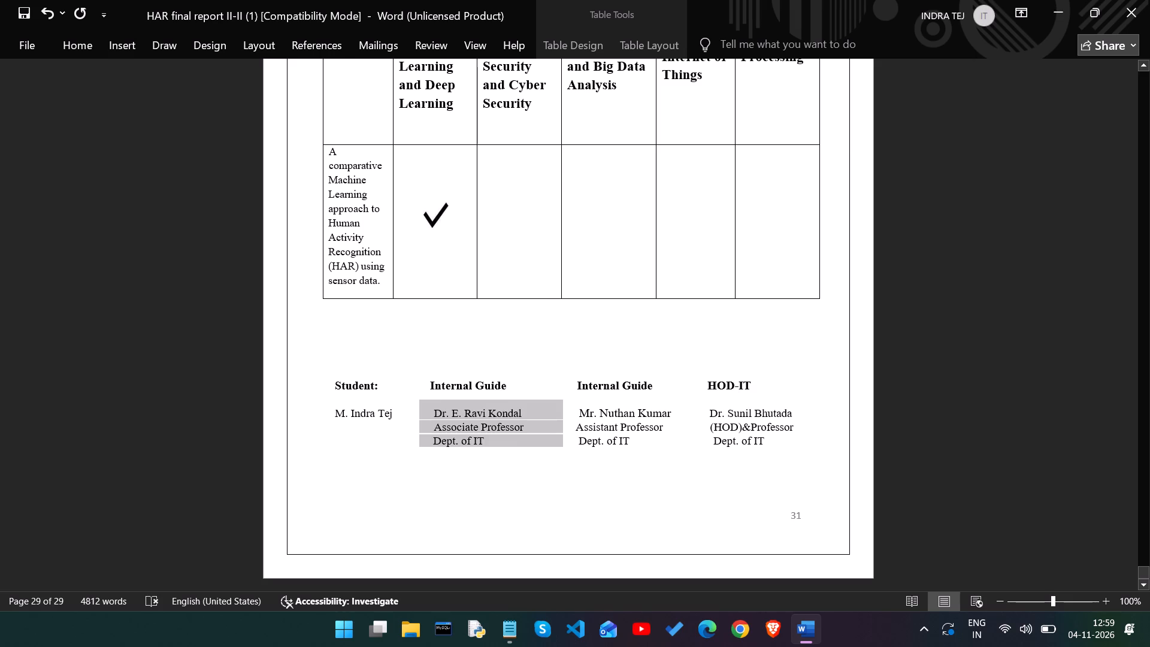
pyautogui.moveTo(511, 436); pyautogui.dragTo(511, 437)
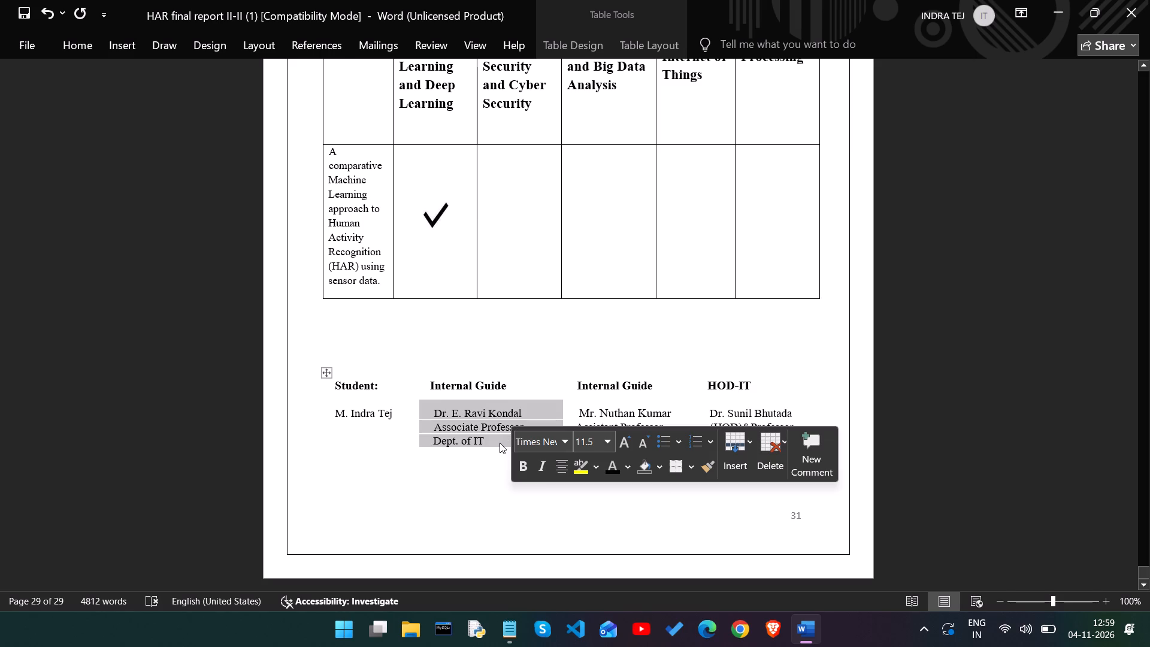
pyautogui.hotkey('alt', 'Tab')
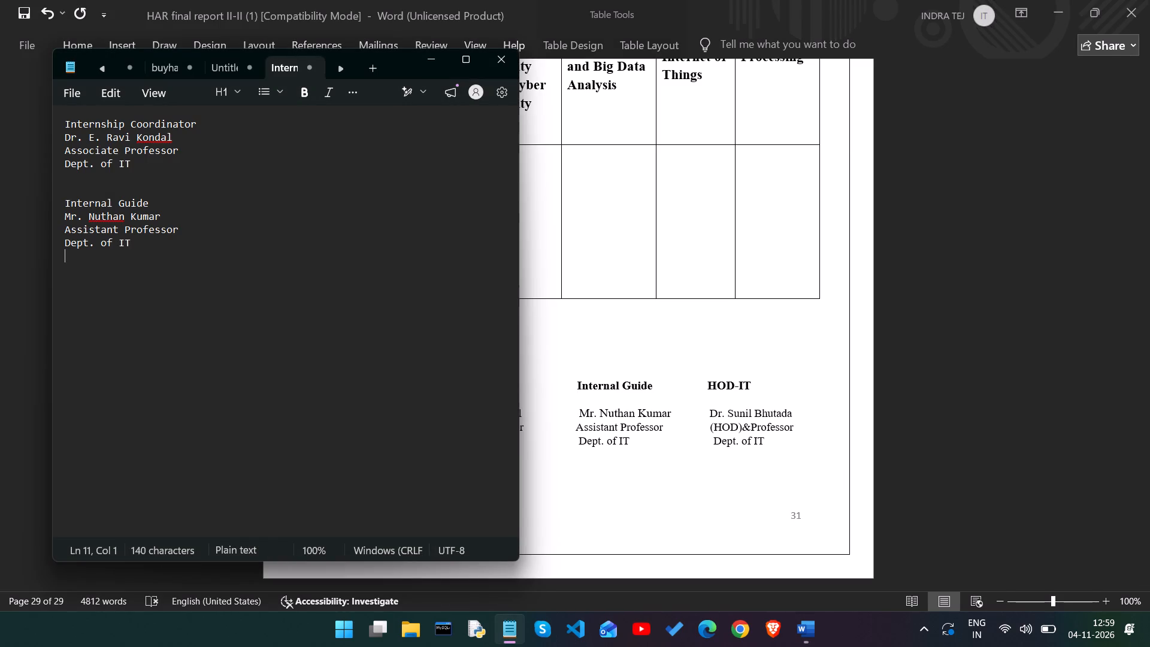
pyautogui.click(63, 218)
pyautogui.click(229, 279)
pyautogui.moveTo(140, 244); pyautogui.dragTo(62, 218)
pyautogui.hotkey('ctrl', 'c')
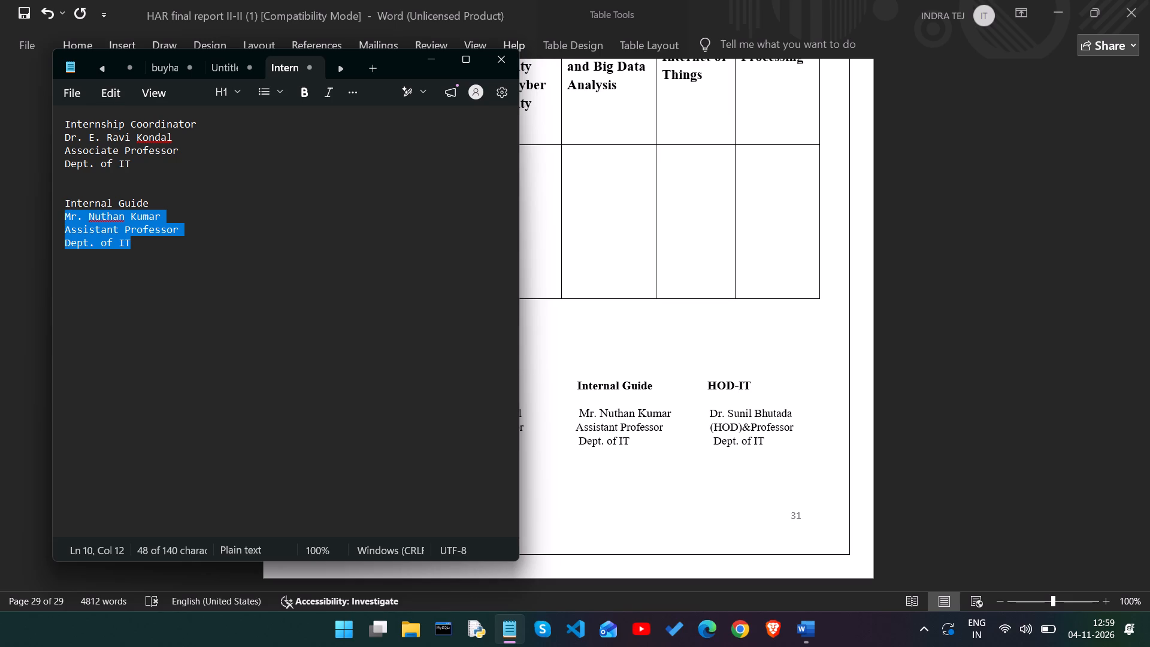
pyautogui.click(559, 395)
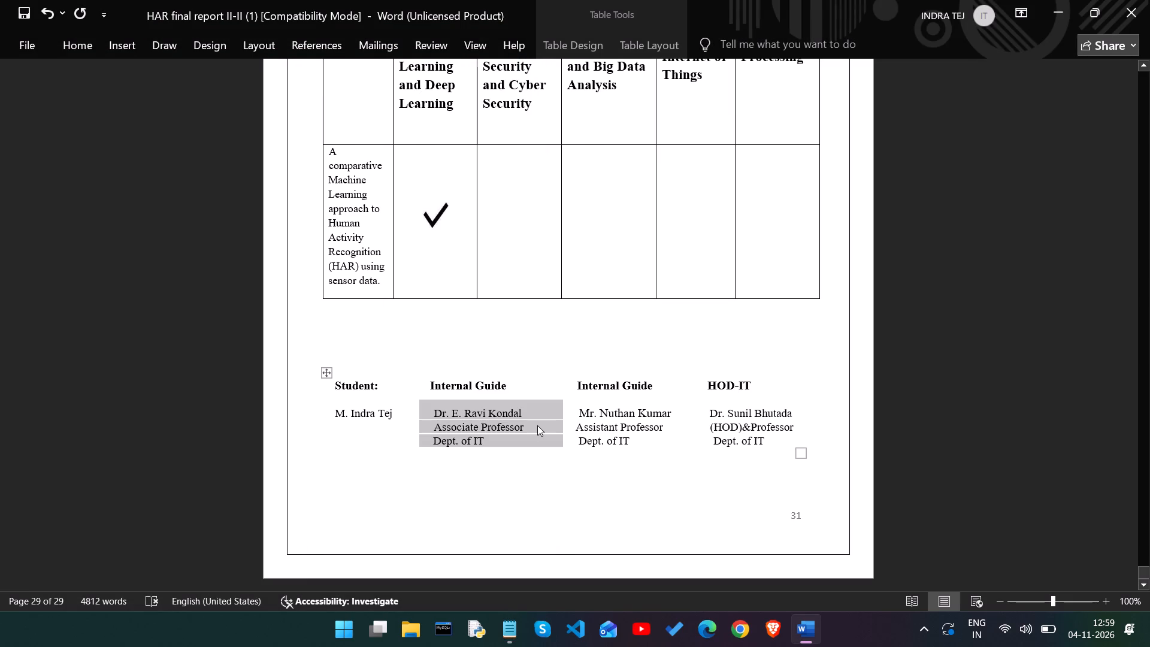
pyautogui.hotkey('ctrl', 'v')
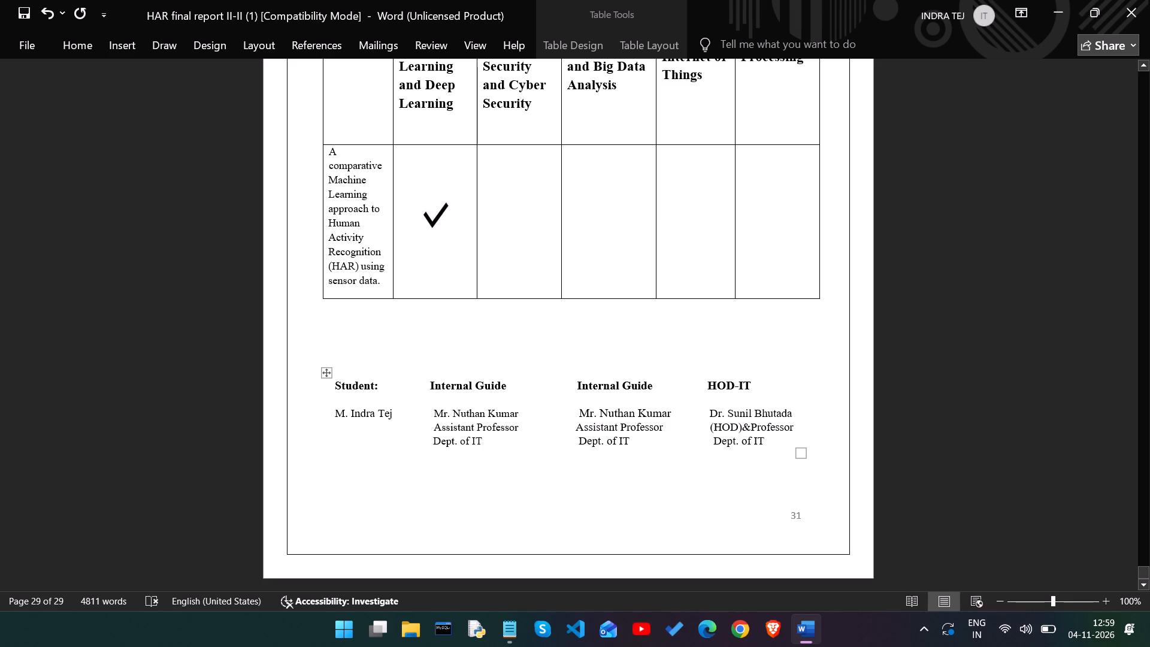
# Insert the initial "G." after "Mr." in the guide's name in the second signature column.
pyautogui.click(450, 410)
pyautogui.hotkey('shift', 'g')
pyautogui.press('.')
# Copy the "Internship Coordinator" heading from the Notepad notes and return to the signature block on page 31.
pyautogui.hotkey('alt', 'Tab')
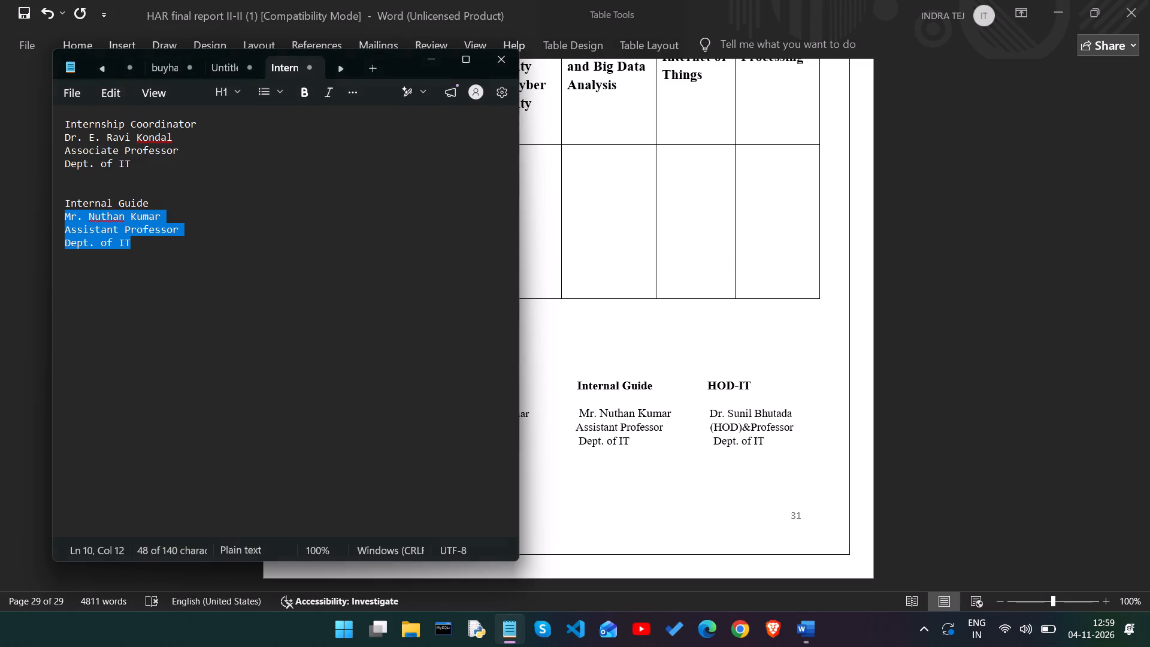
pyautogui.moveTo(196, 124); pyautogui.dragTo(84, 126)
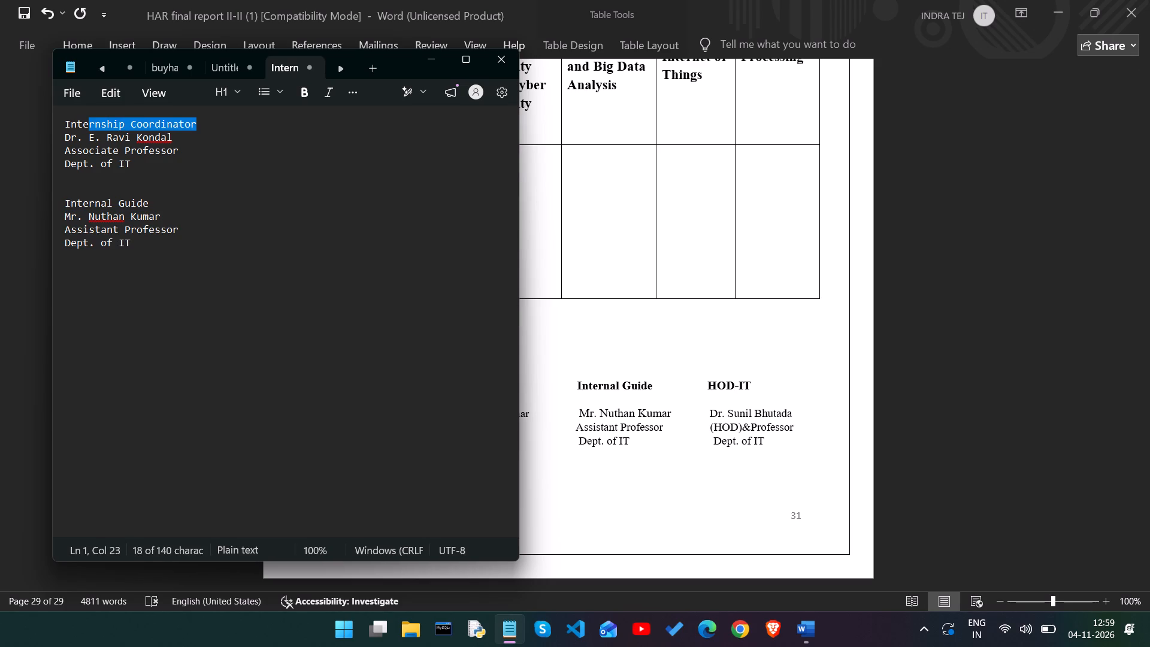
pyautogui.moveTo(84, 126); pyautogui.dragTo(62, 126)
pyautogui.hotkey('ctrl', 'c')
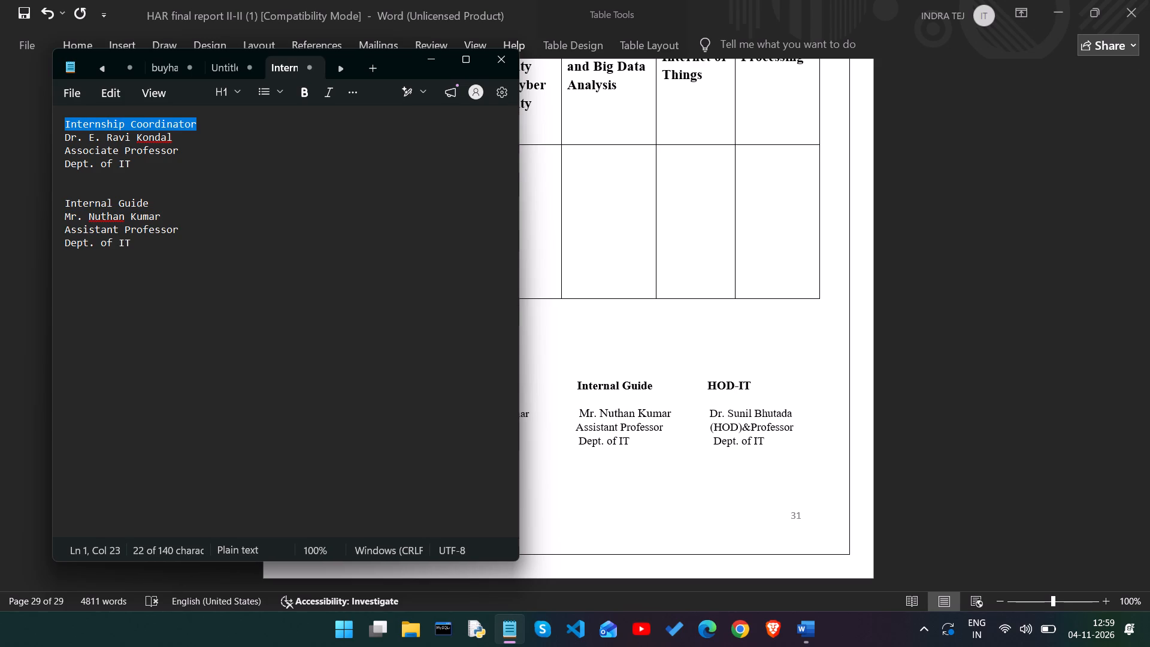
pyautogui.hotkey('alt', 'Tab')
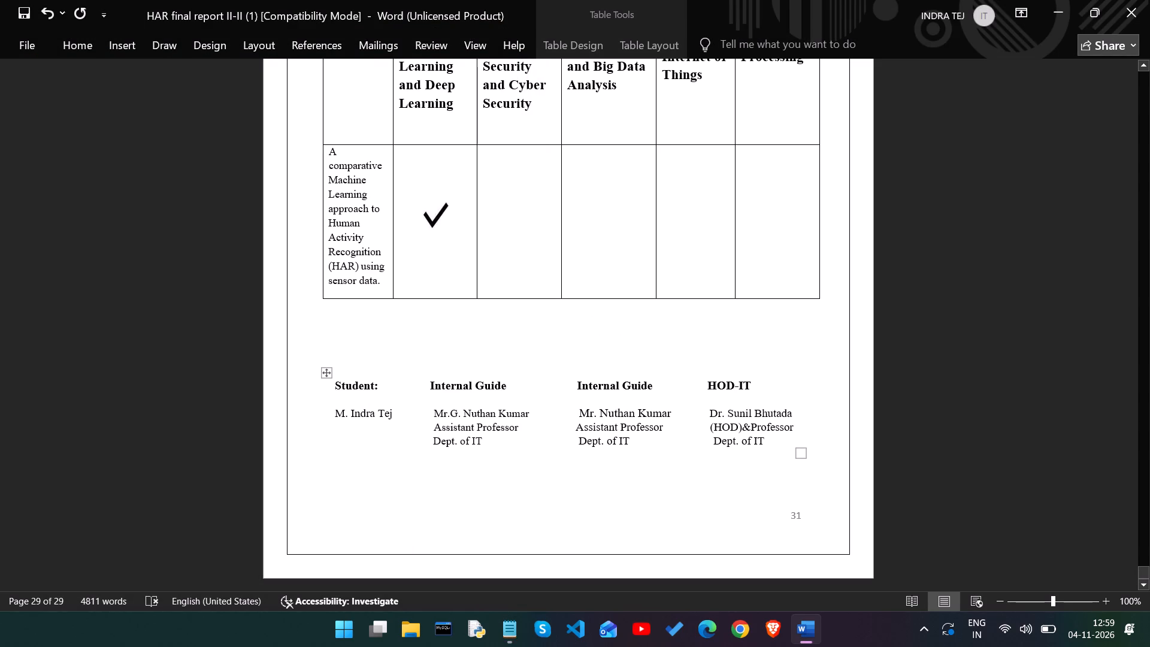
# Replace the second Internal Guide column on page 31 with Internship Coordinator, the coordinator's name, Associate Professor and Dept. of IT from the notes.
pyautogui.moveTo(656, 386); pyautogui.dragTo(590, 380)
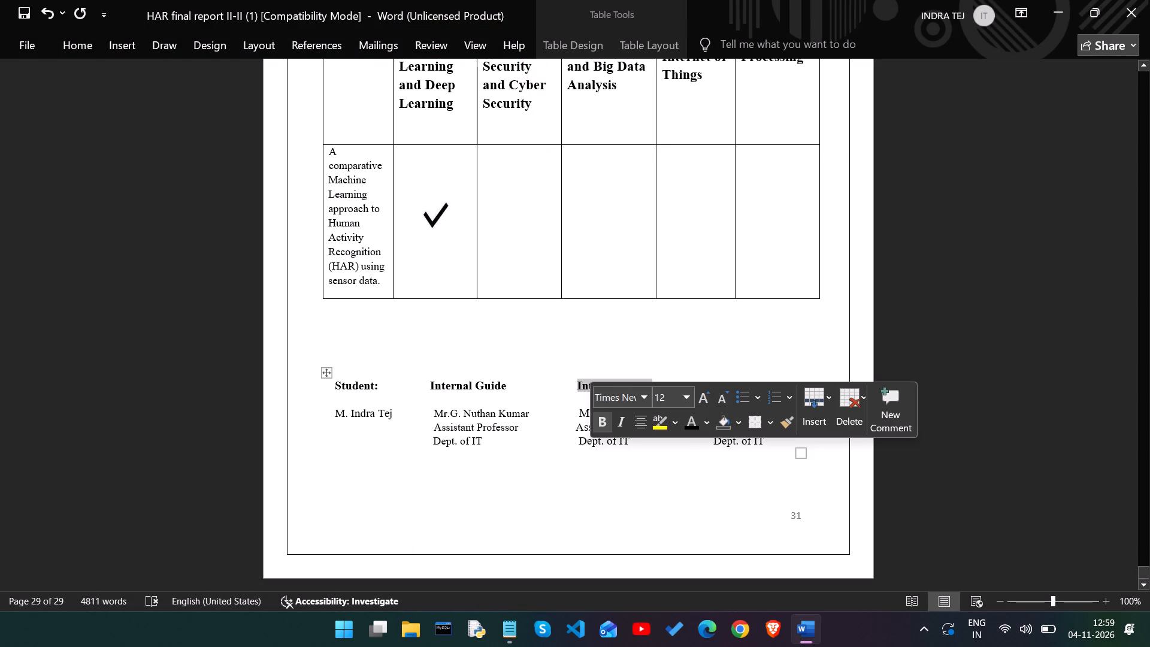
pyautogui.hotkey('ctrl', 'v')
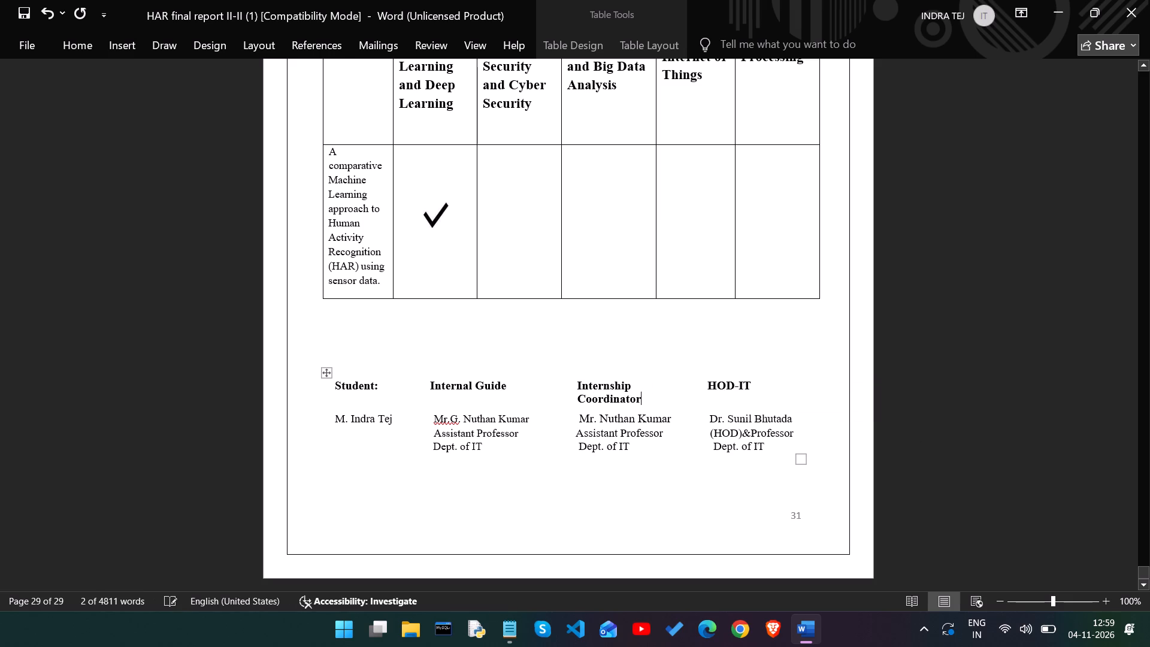
pyautogui.hotkey('alt', 'Tab')
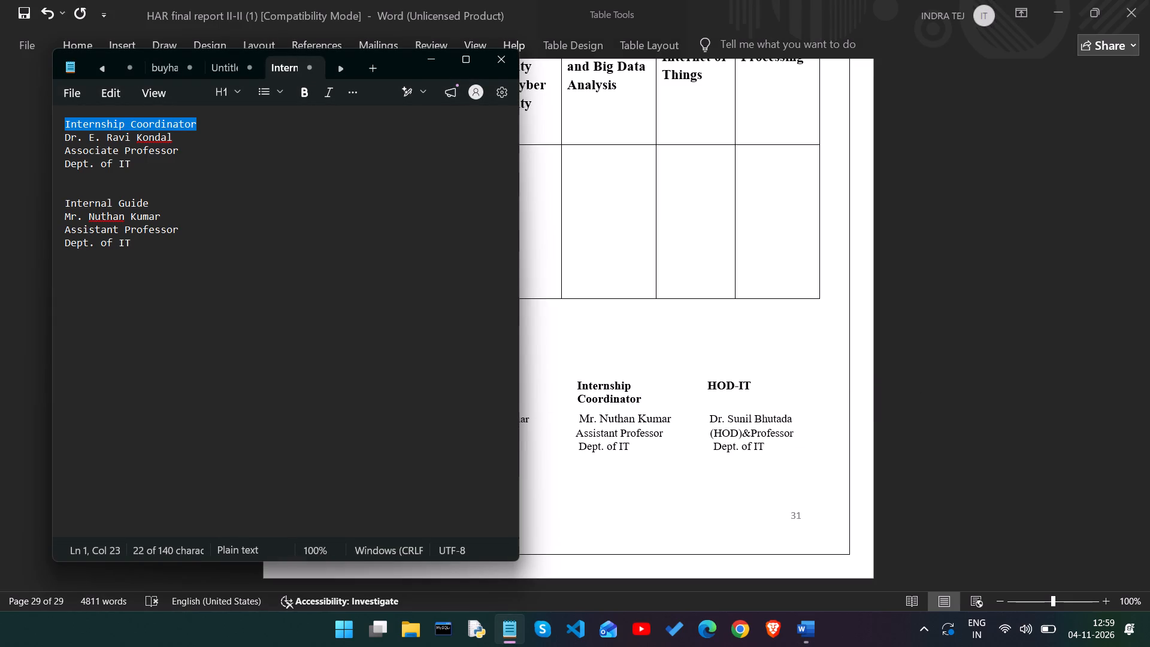
pyautogui.moveTo(135, 168); pyautogui.dragTo(63, 139)
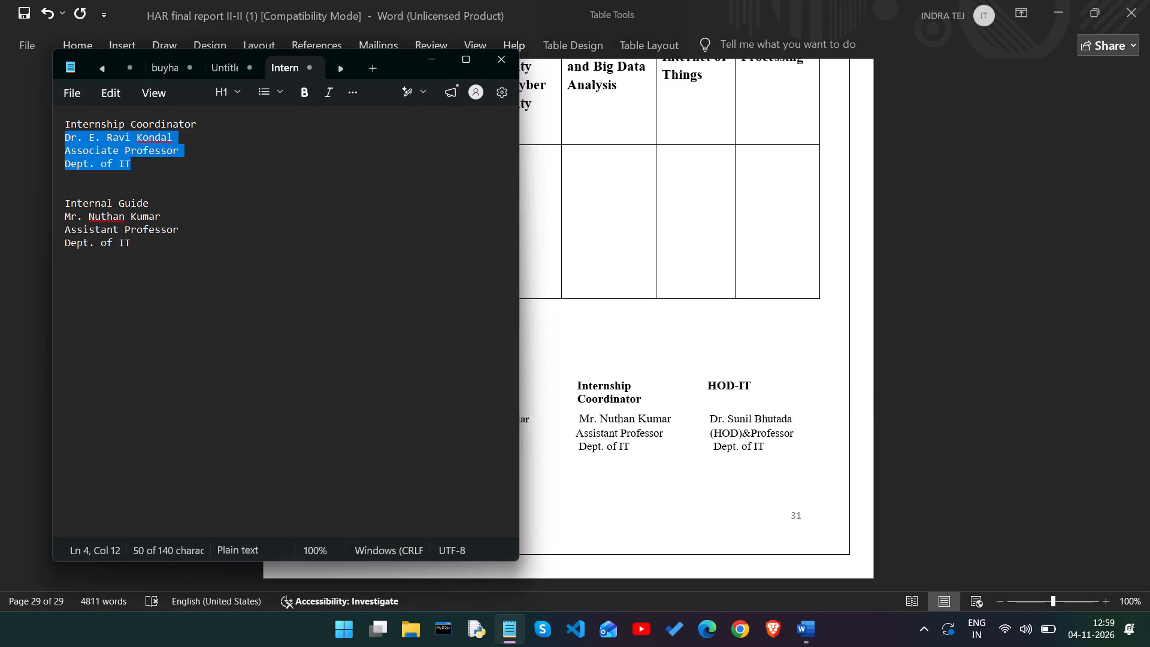
pyautogui.hotkey('ctrl', 'c')
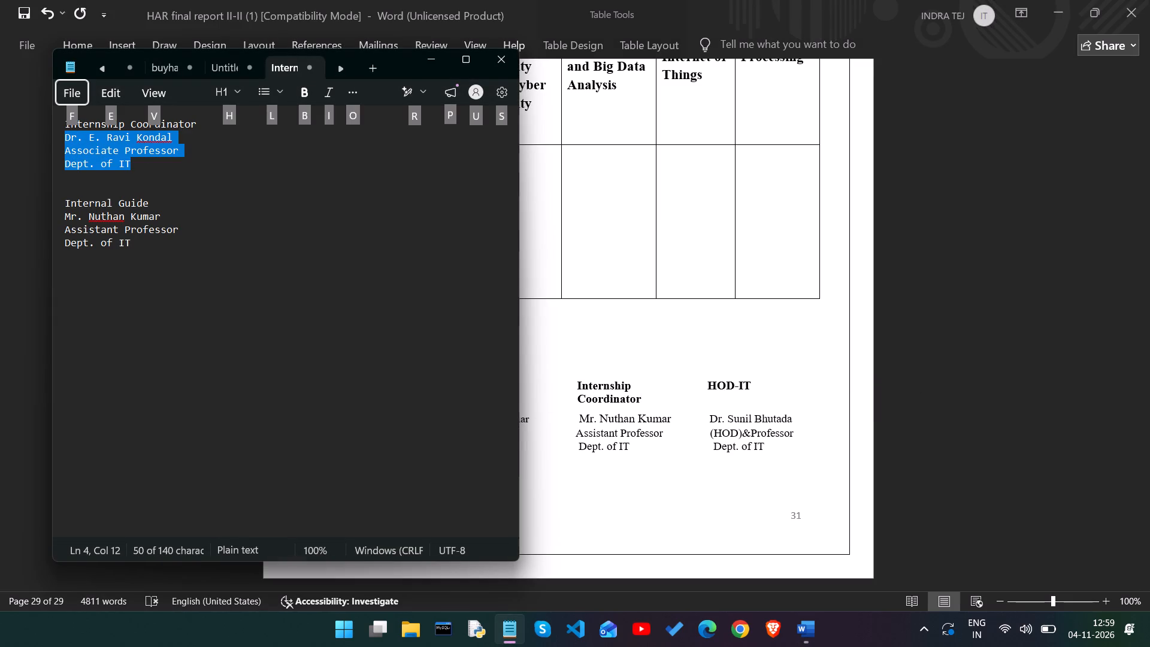
pyautogui.click(206, 342)
pyautogui.hotkey('alt', 'Tab')
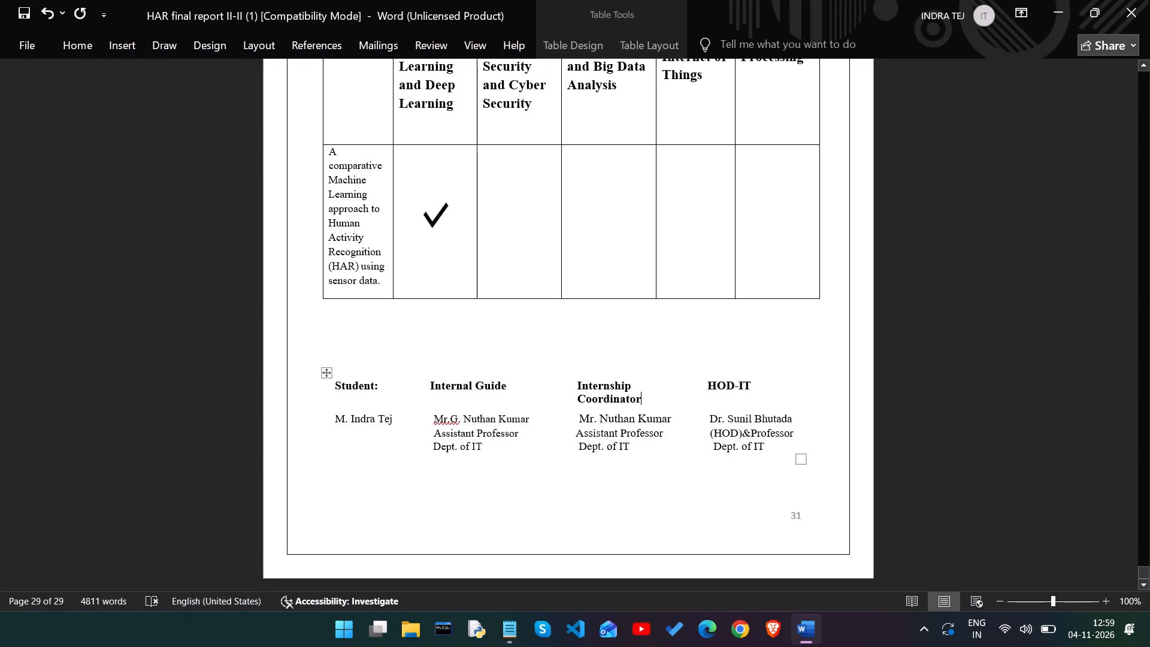
pyautogui.moveTo(634, 448); pyautogui.dragTo(580, 421)
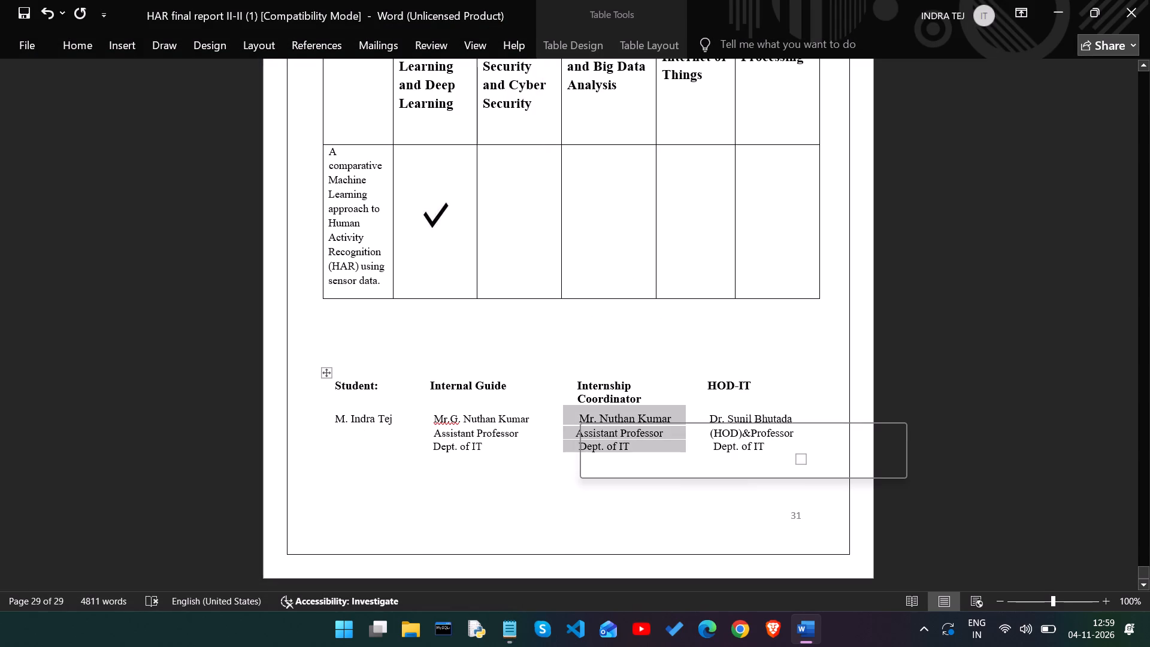
pyautogui.hotkey('ctrl', 'v')
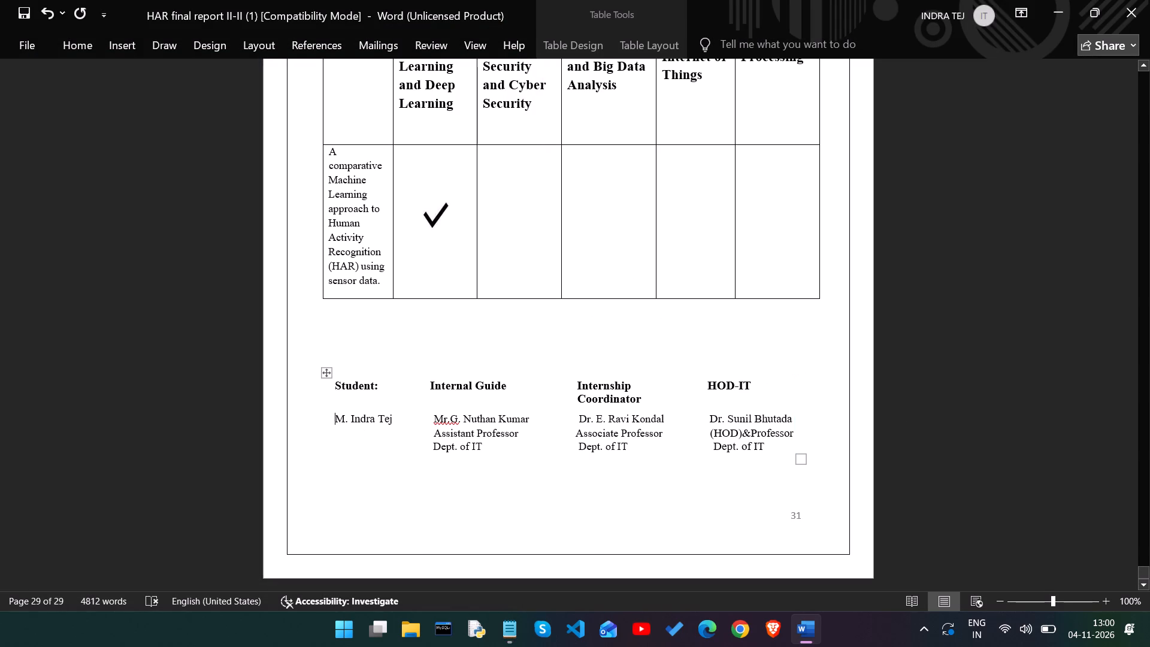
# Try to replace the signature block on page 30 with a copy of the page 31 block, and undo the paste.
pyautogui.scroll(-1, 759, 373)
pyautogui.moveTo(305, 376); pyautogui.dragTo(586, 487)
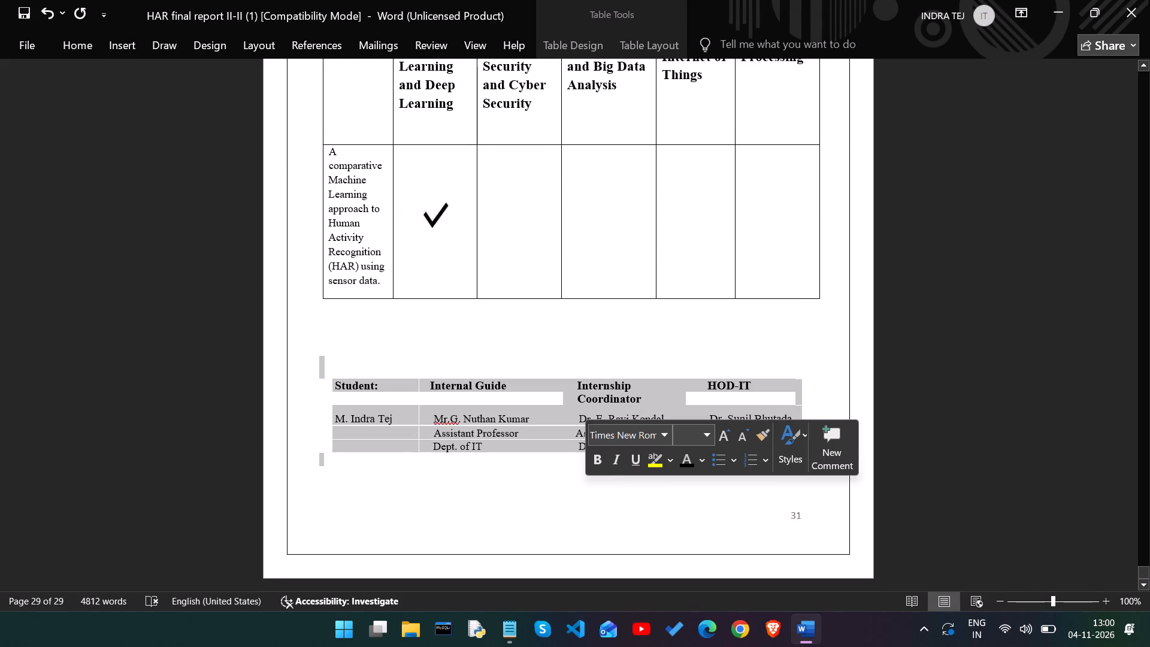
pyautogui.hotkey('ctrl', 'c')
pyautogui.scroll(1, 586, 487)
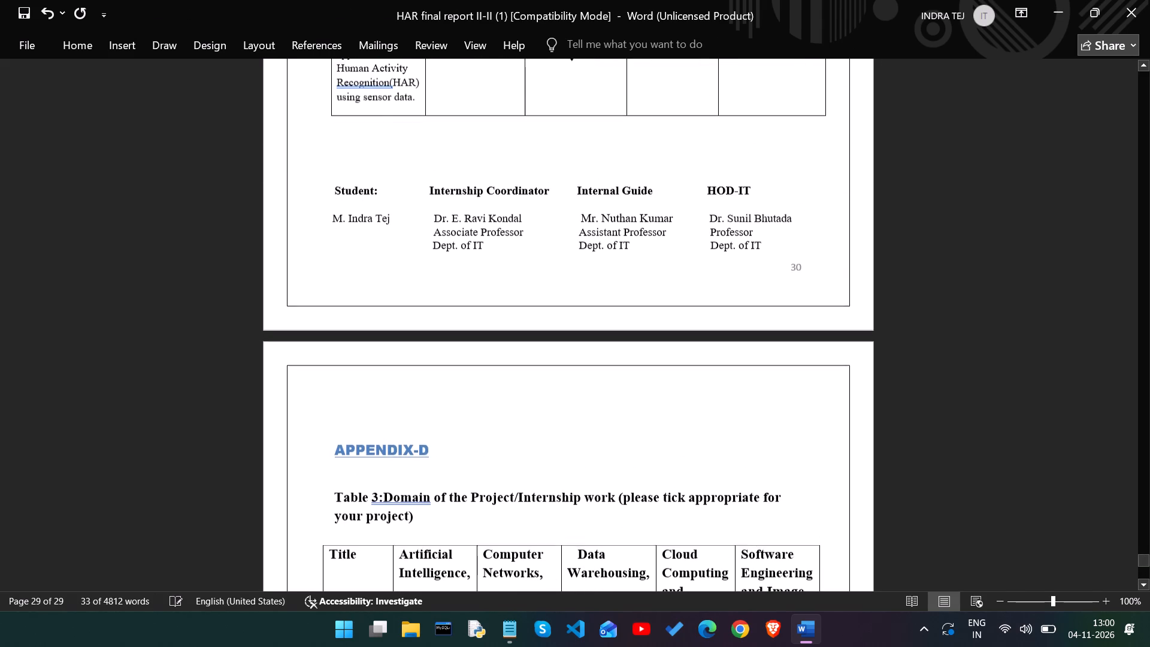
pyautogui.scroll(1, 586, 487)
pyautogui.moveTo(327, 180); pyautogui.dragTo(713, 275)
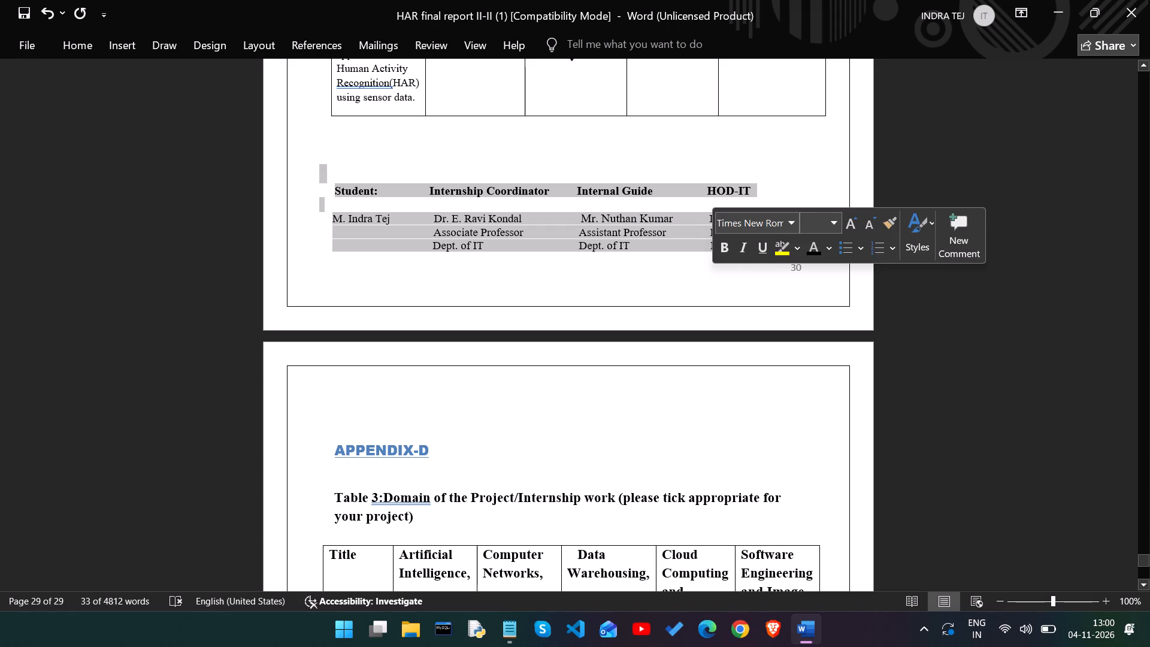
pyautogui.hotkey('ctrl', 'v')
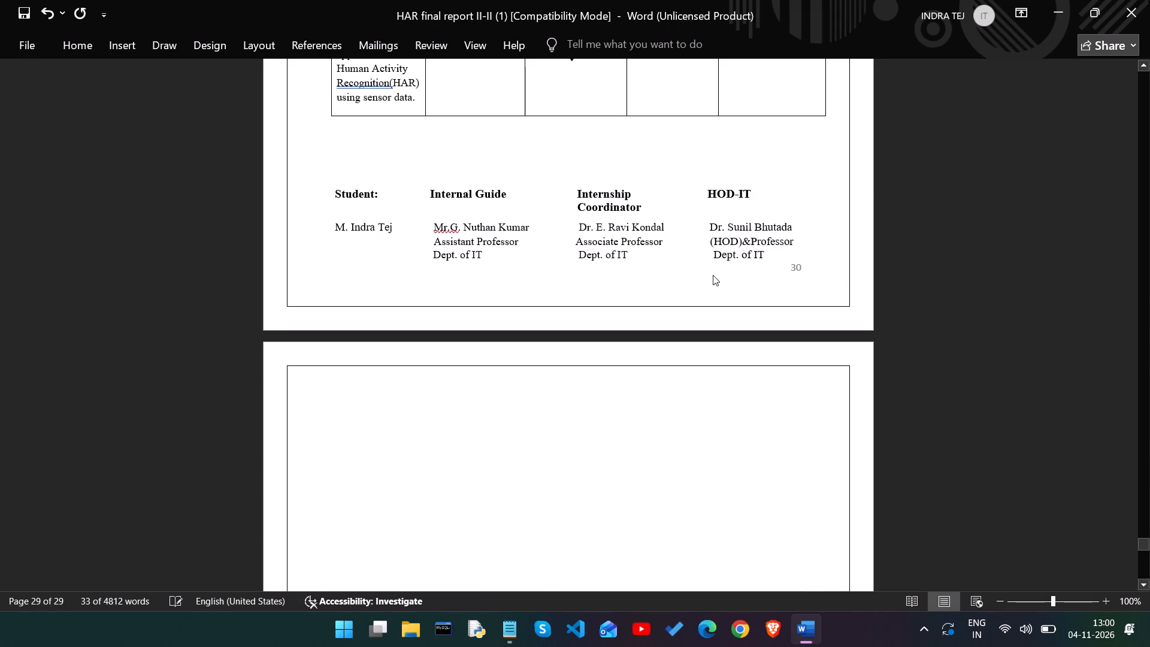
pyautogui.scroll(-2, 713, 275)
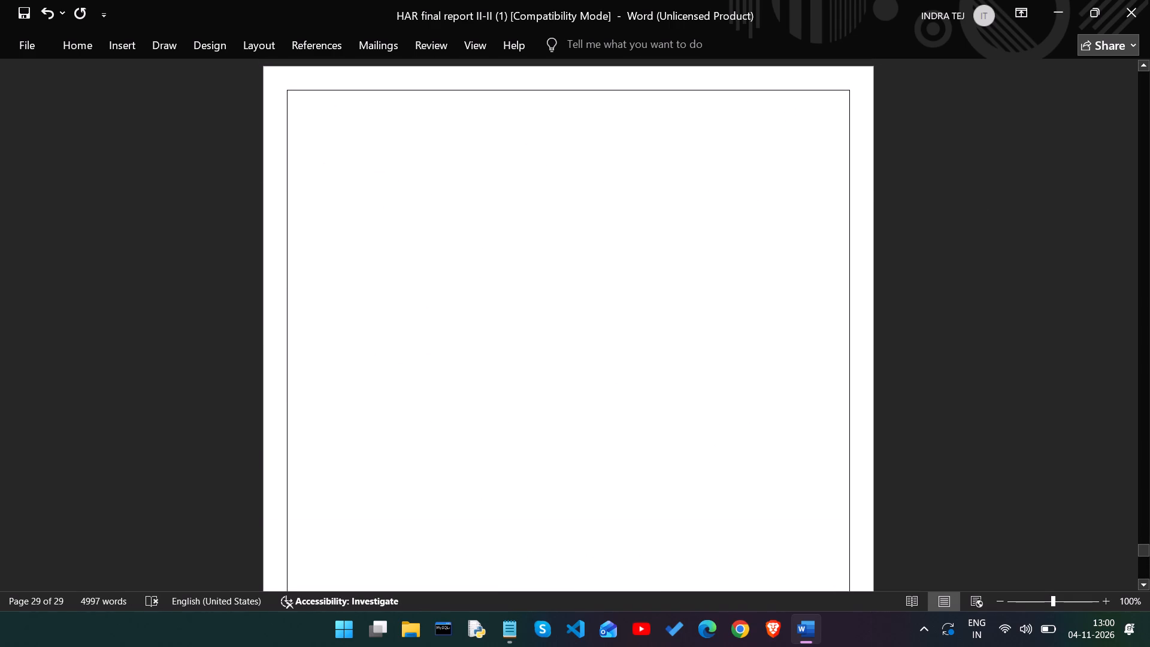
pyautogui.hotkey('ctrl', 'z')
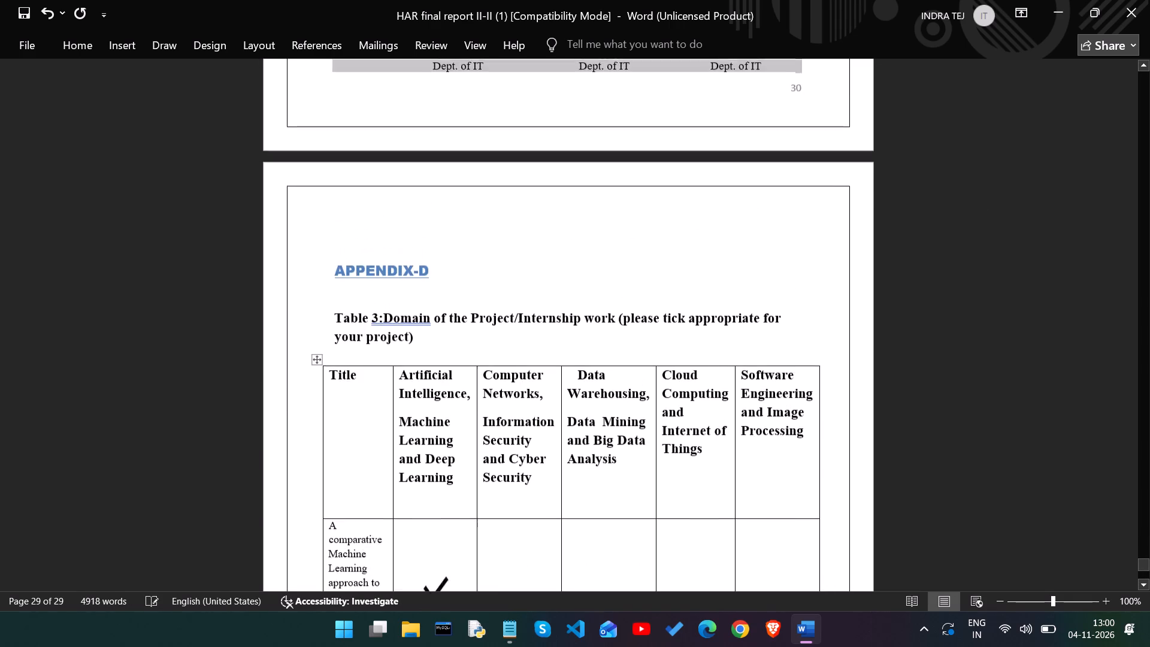
# Compare the signature blocks below the tables on pages 30 and 31.
pyautogui.hscroll(2, 713, 275)
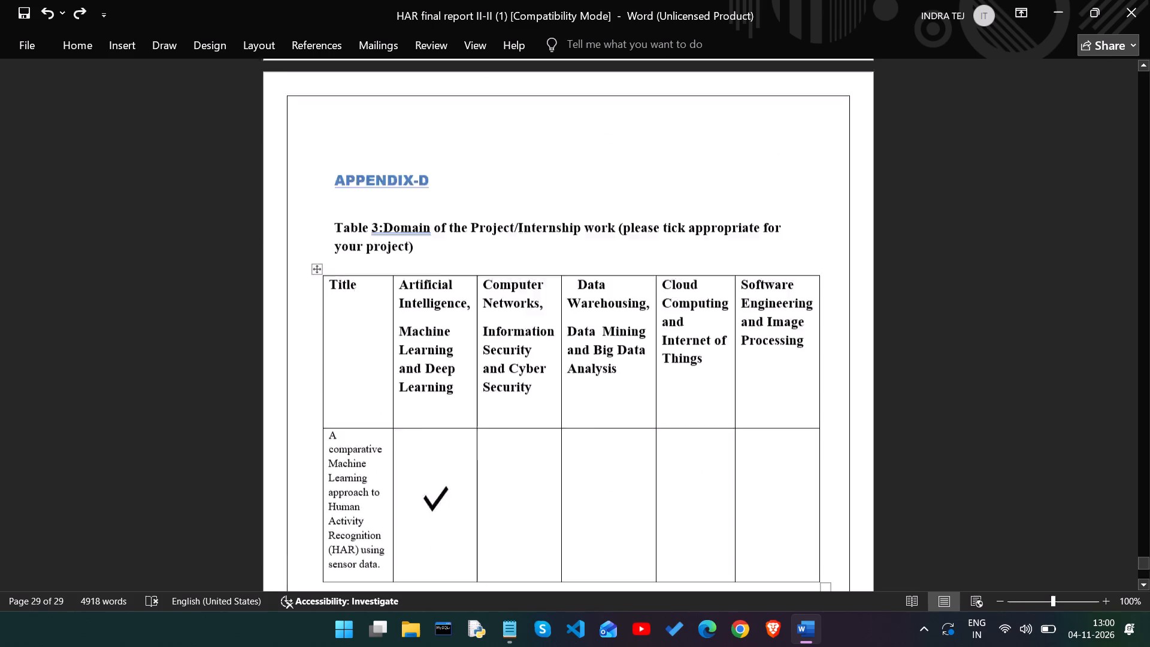
pyautogui.hscroll(1, 713, 275)
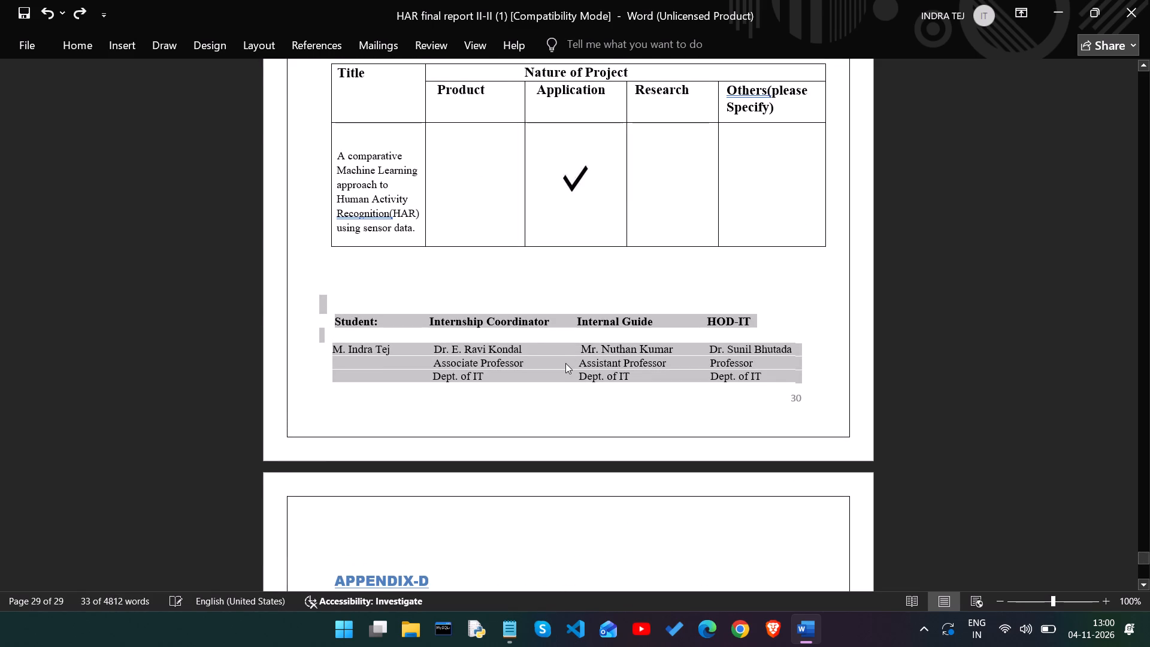
pyautogui.scroll(-1, 525, 412)
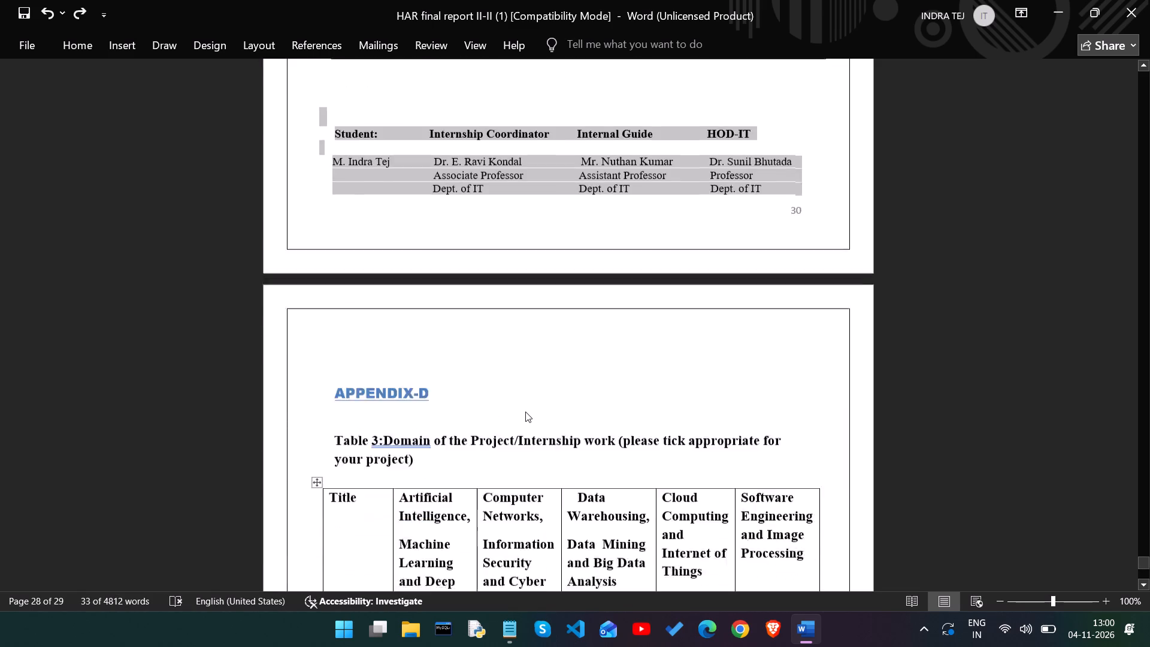
pyautogui.scroll(-2, 525, 412)
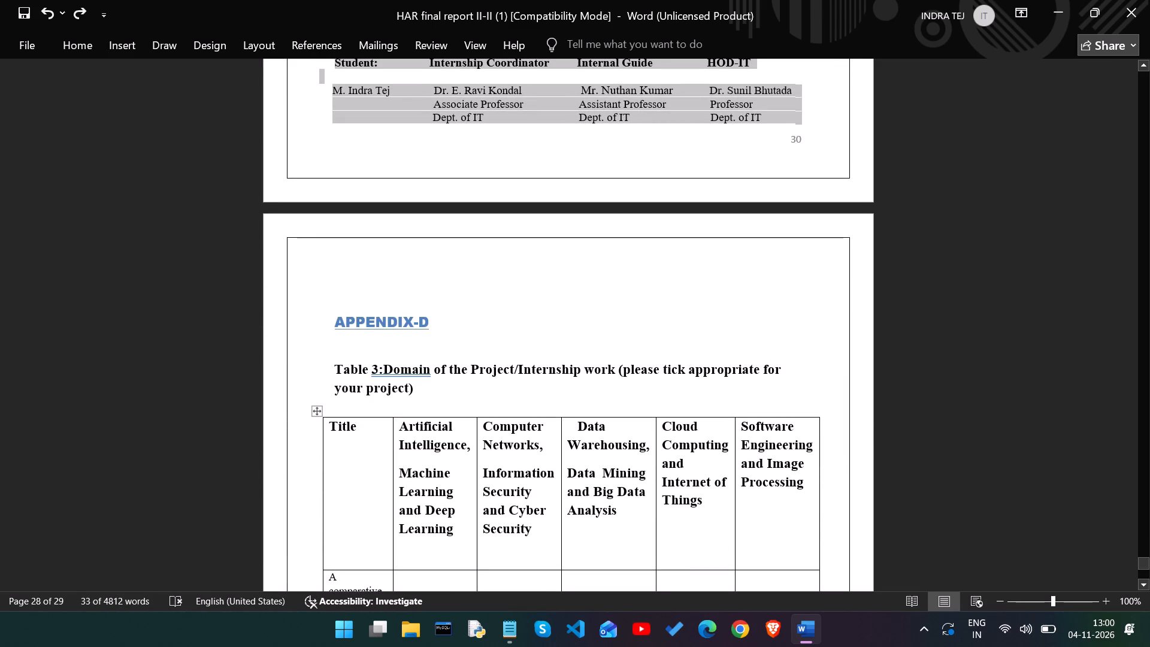
pyautogui.scroll(-2, 525, 412)
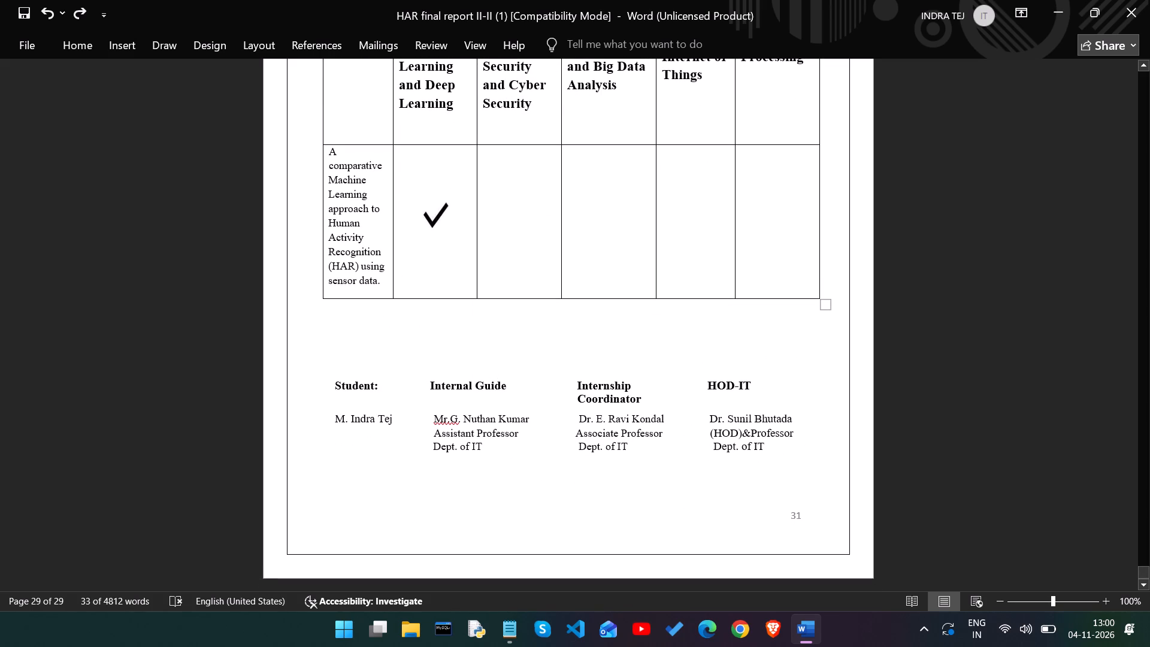
pyautogui.scroll(1, 495, 459)
pyautogui.hscroll(2, 495, 459)
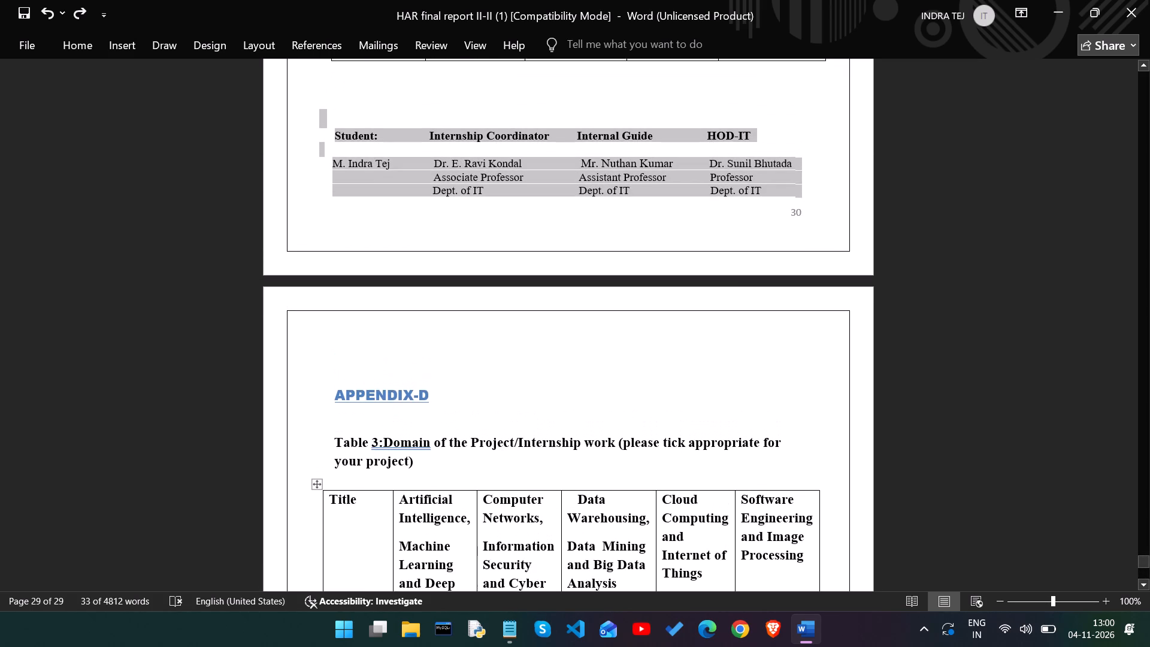
pyautogui.hscroll(2, 495, 459)
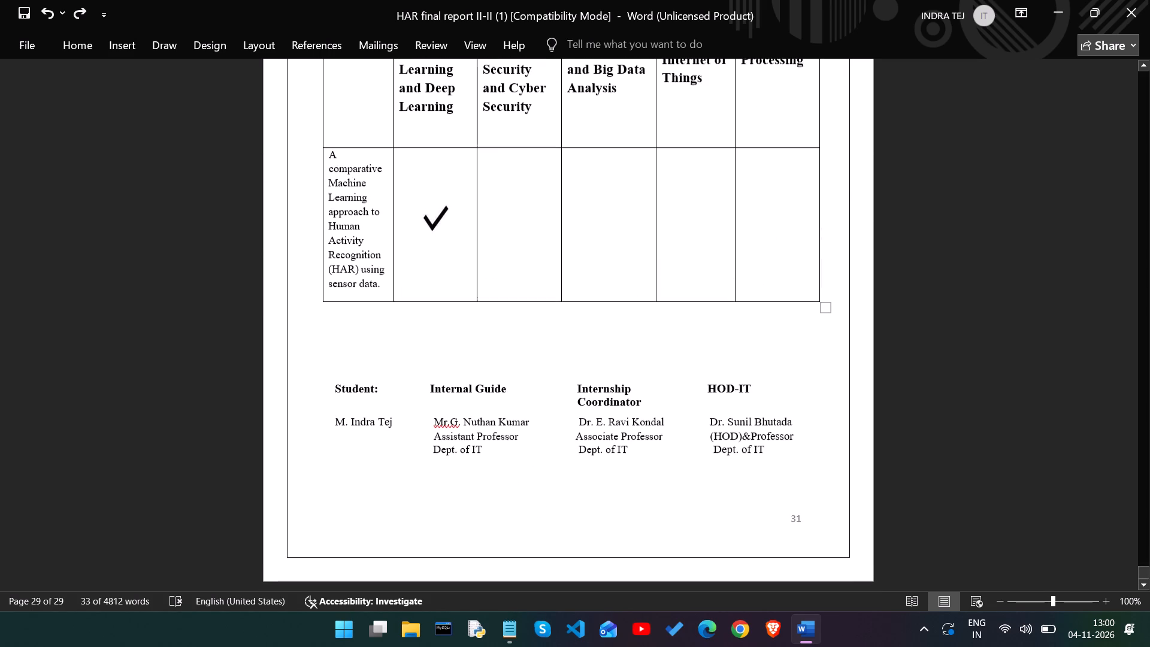
pyautogui.hscroll(1, 495, 459)
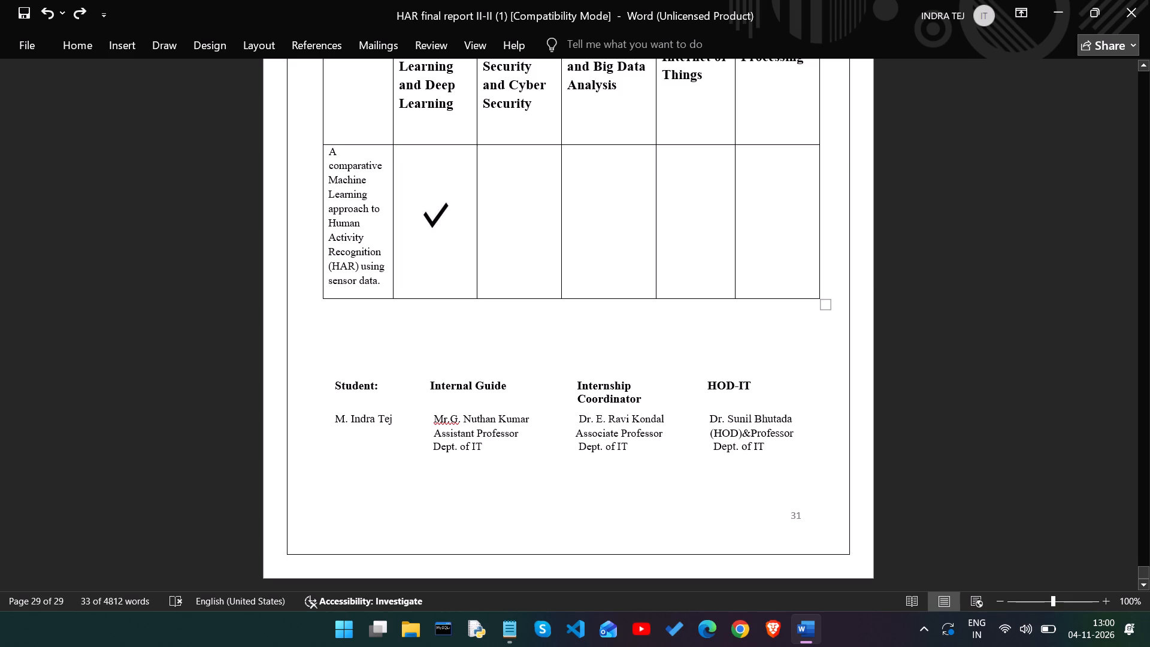
pyautogui.scroll(2, 495, 459)
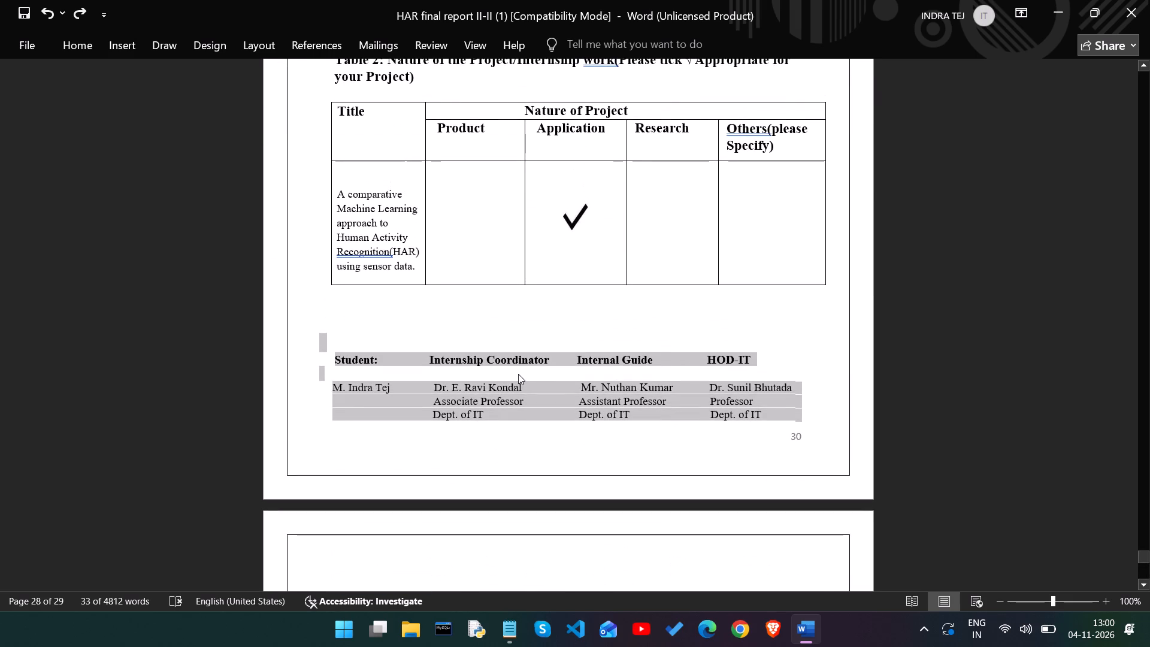
pyautogui.click(518, 374)
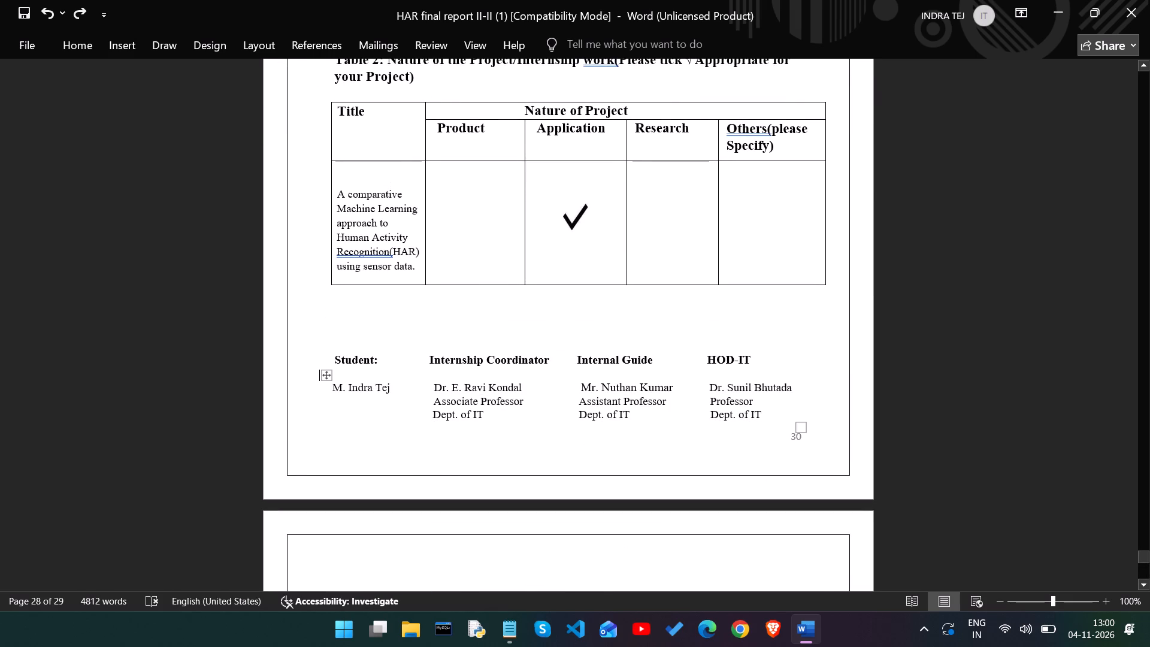
pyautogui.scroll(-3, 532, 404)
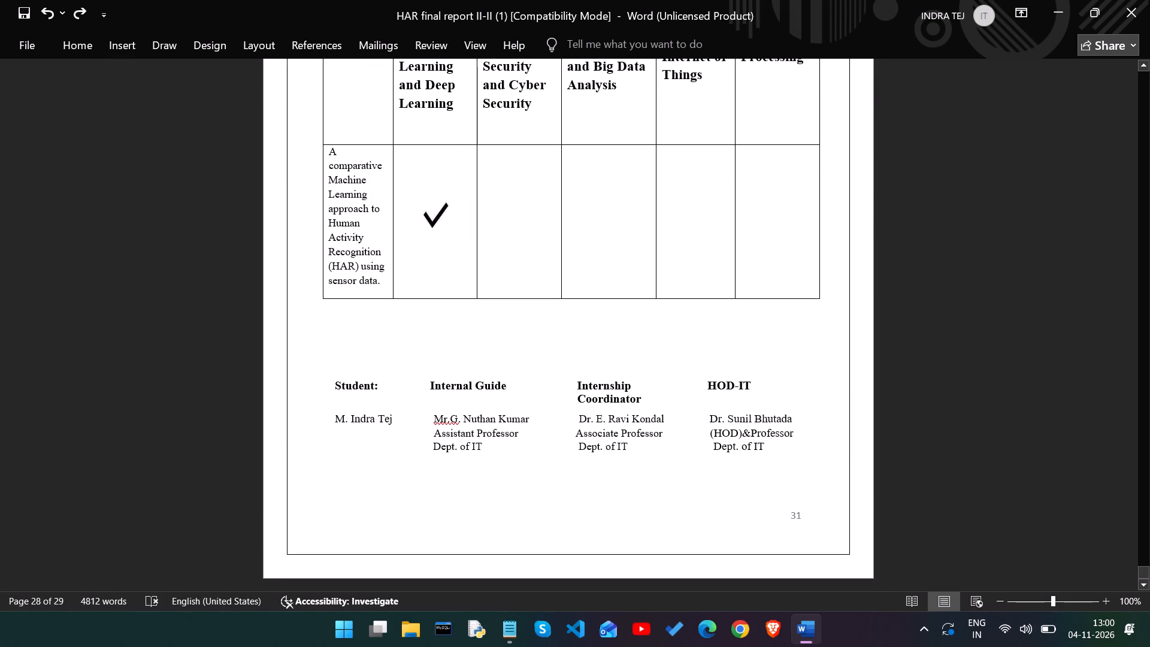
pyautogui.click(526, 467)
pyautogui.click(452, 419)
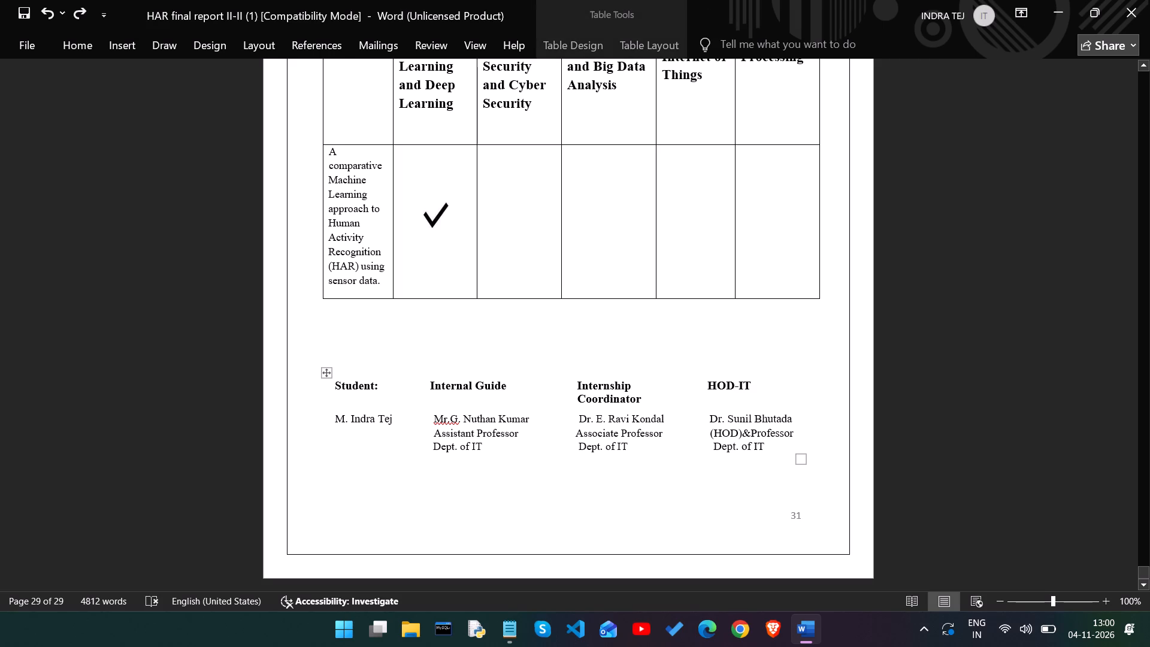
pyautogui.scroll(1, 529, 426)
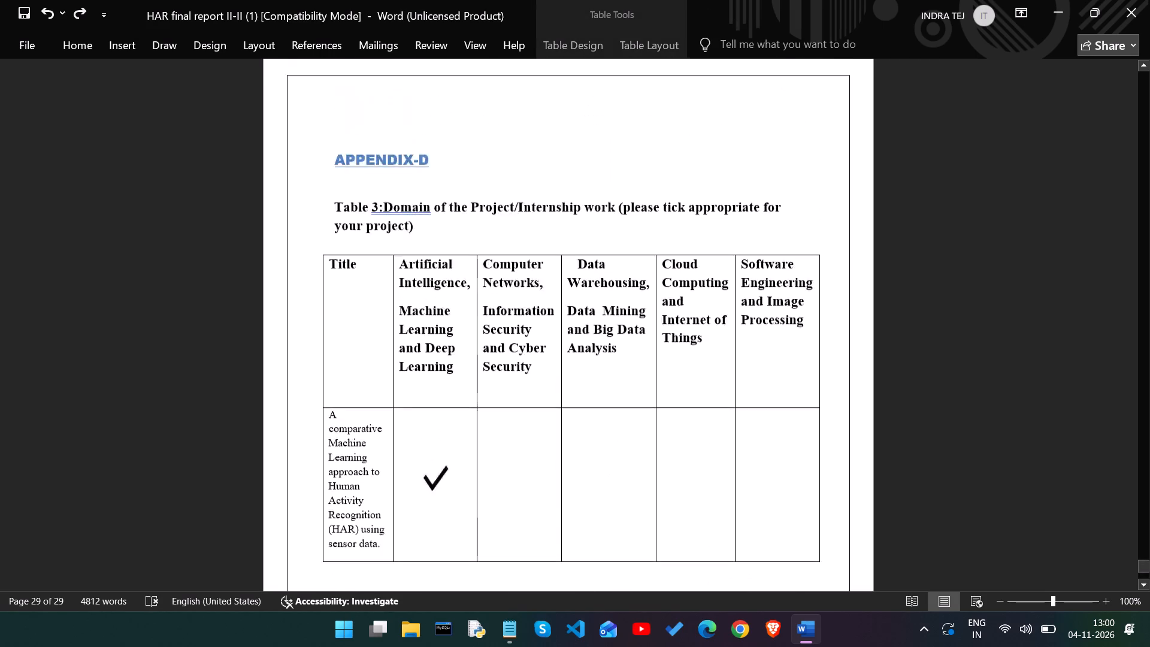
pyautogui.scroll(1, 529, 426)
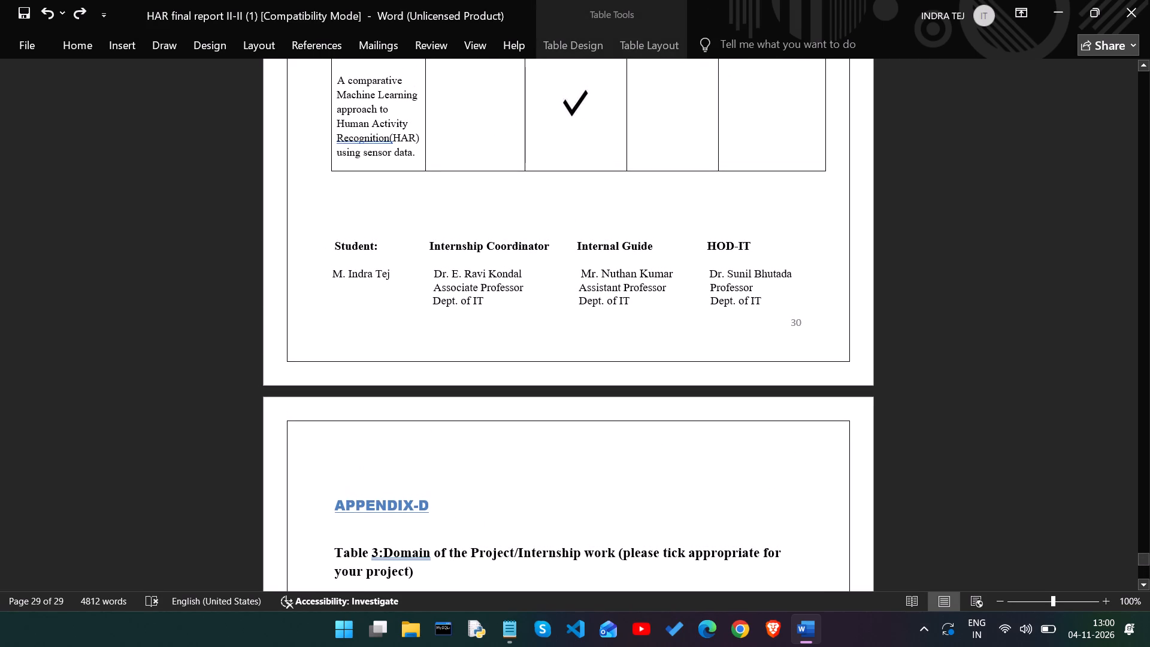
pyautogui.scroll(-1, 631, 336)
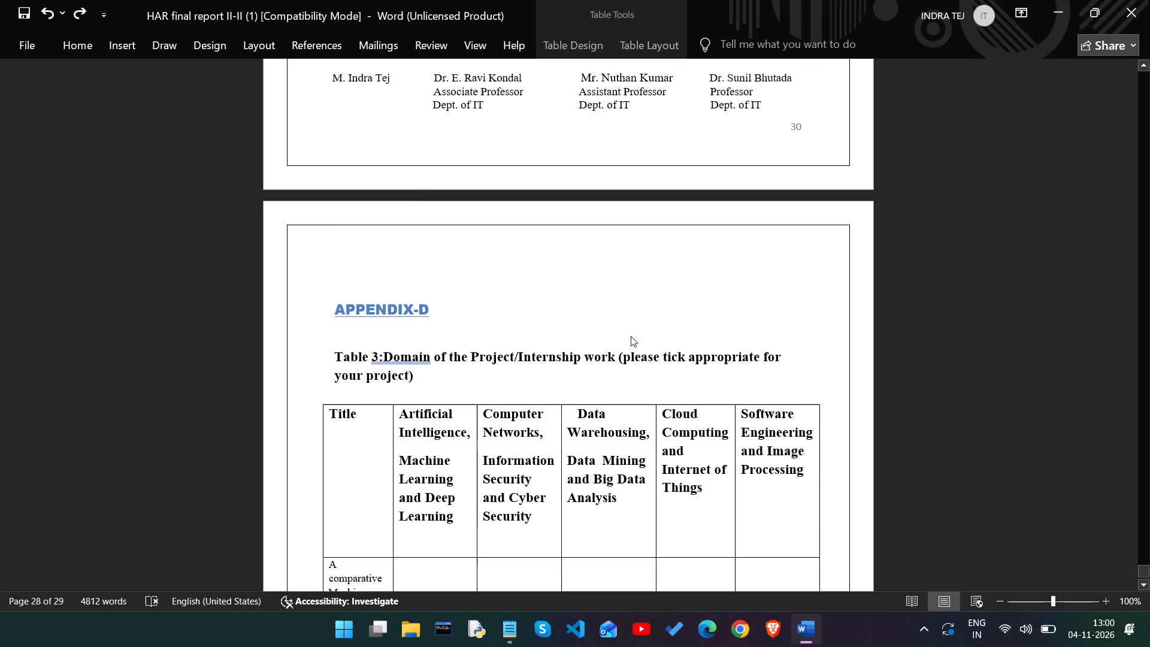
pyautogui.scroll(-1, 631, 336)
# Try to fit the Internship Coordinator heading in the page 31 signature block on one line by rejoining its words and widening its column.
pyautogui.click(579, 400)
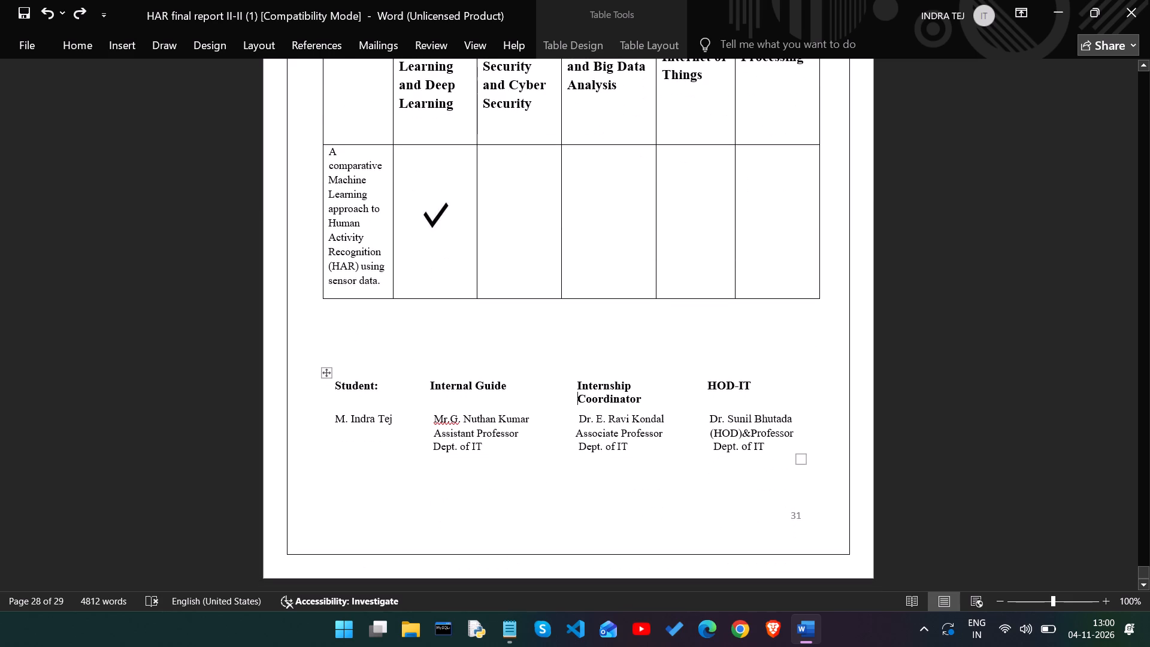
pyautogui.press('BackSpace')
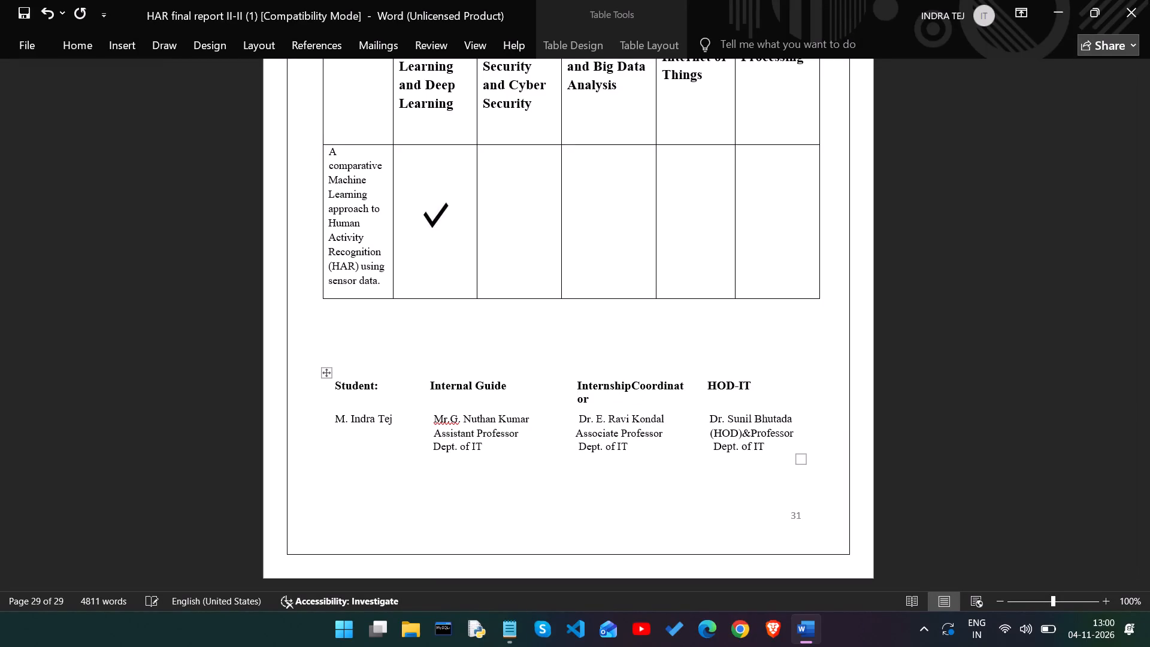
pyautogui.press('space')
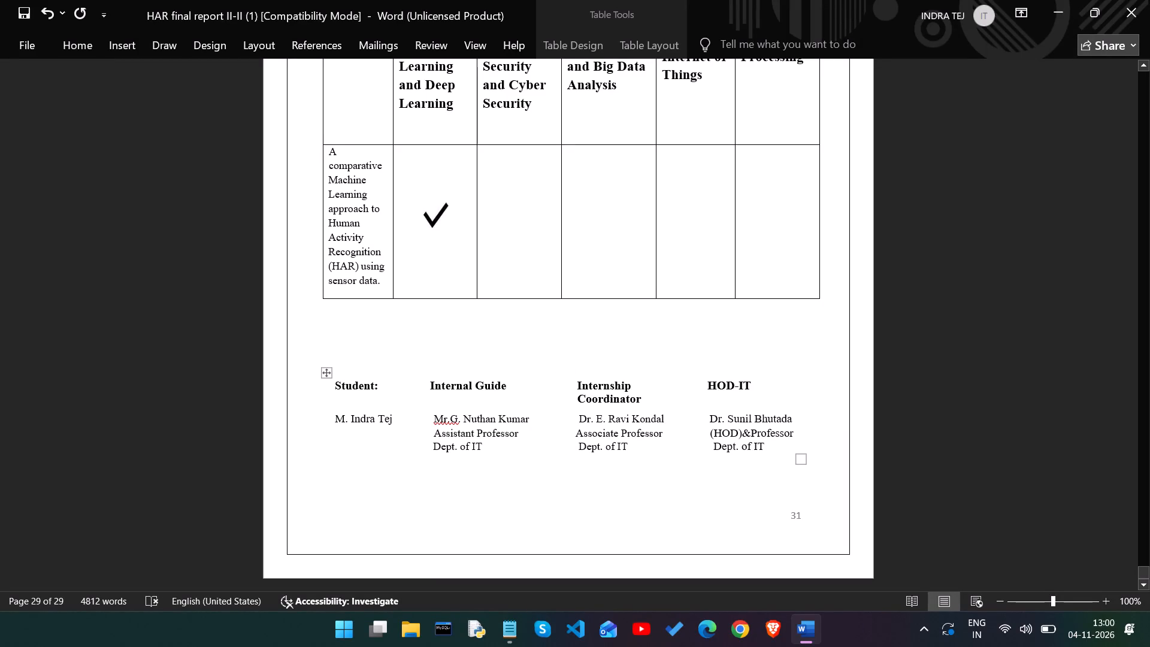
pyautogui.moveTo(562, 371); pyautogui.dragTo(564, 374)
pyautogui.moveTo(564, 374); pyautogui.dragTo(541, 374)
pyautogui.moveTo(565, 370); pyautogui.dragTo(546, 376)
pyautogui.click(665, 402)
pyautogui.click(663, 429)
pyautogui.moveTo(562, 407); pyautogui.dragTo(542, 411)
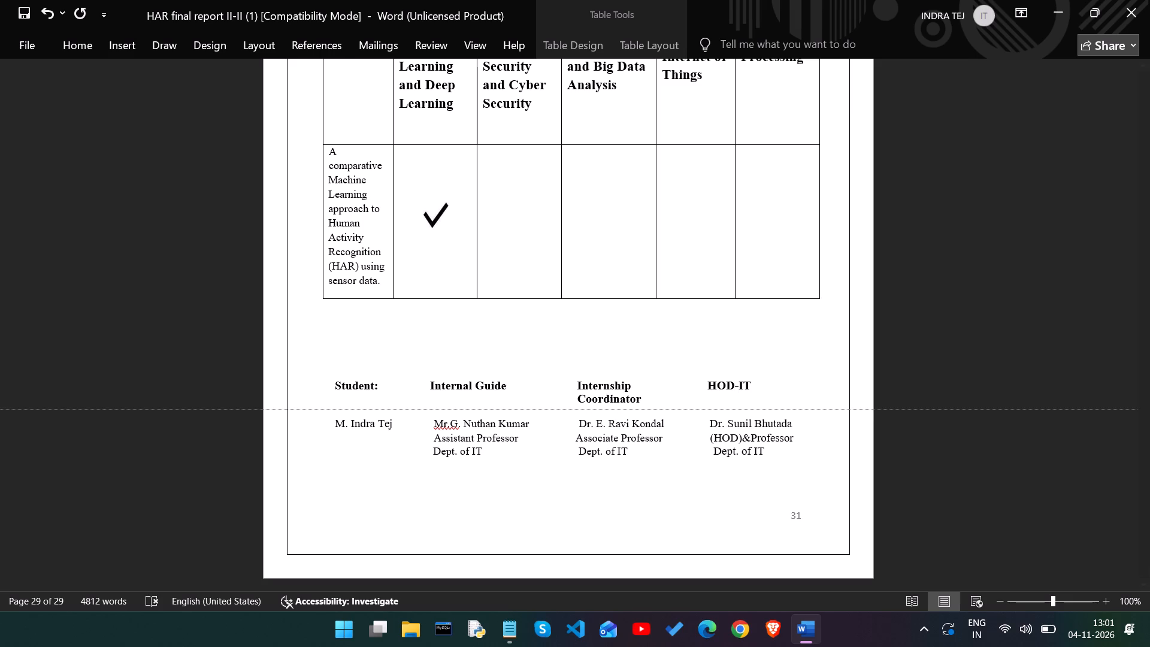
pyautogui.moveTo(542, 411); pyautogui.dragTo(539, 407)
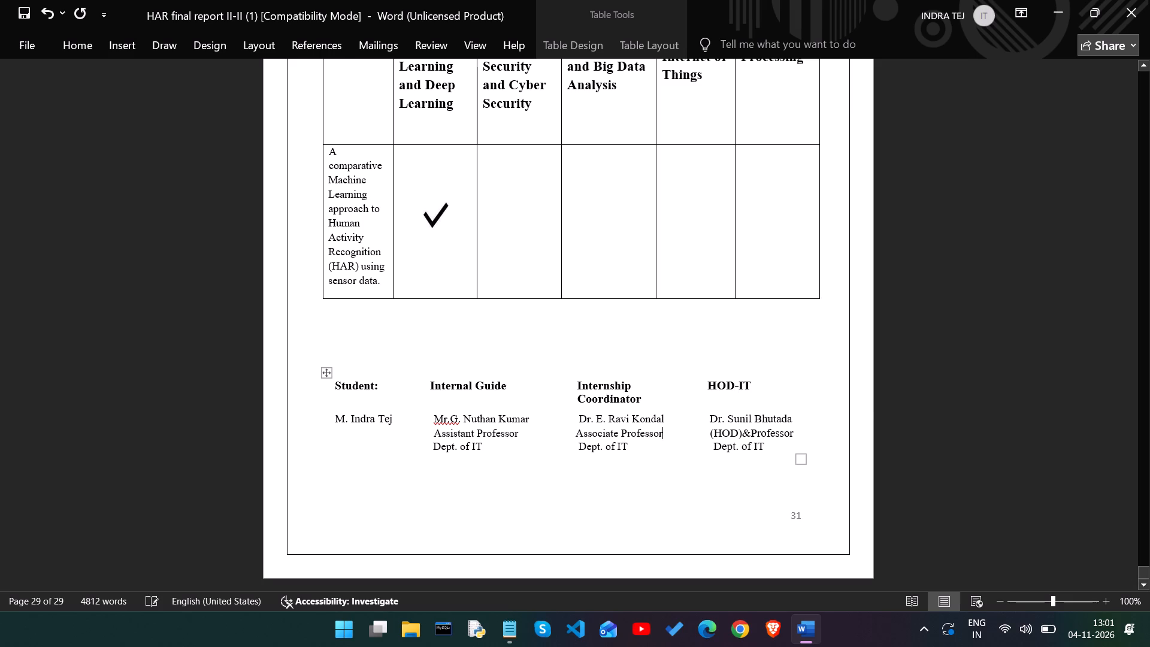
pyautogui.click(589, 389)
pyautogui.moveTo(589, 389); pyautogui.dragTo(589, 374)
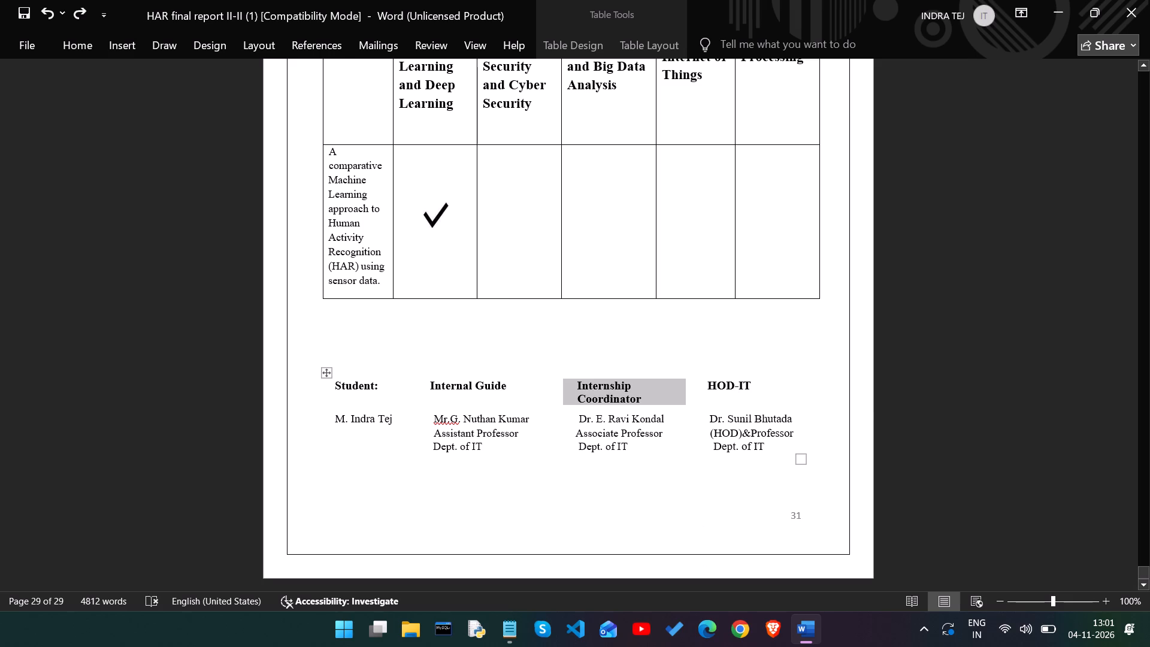
# Review the domain table and the signature block below it on page 31.
pyautogui.click(718, 511)
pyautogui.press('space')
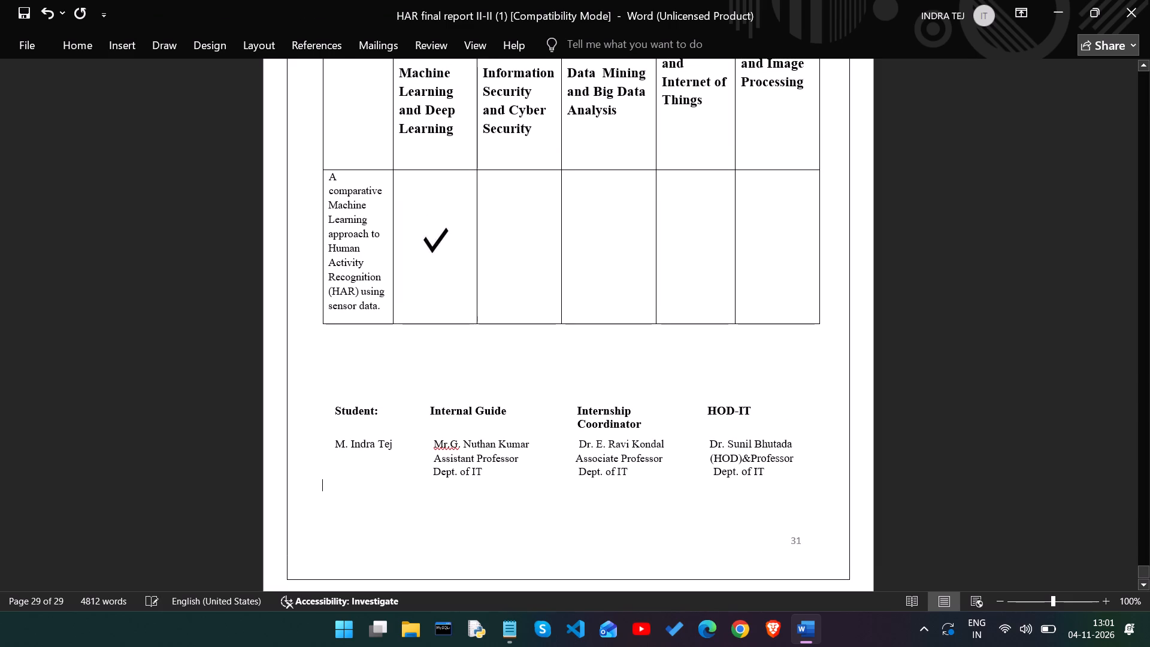
pyautogui.click(728, 431)
pyautogui.scroll(-1, 481, 318)
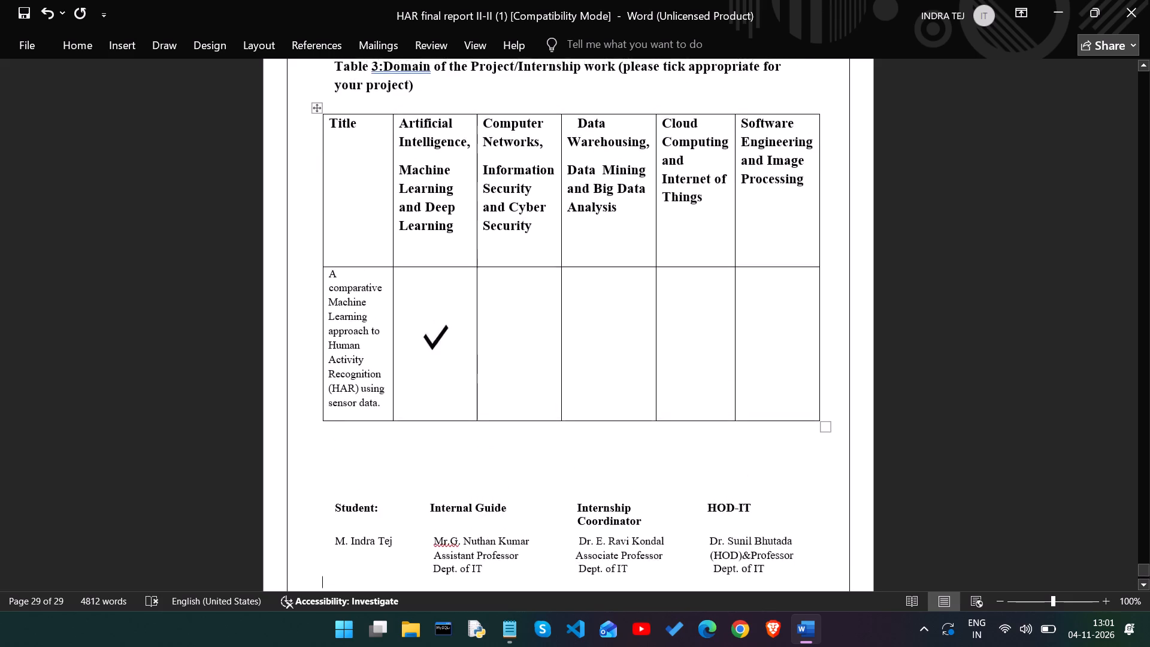
pyautogui.scroll(-9, 481, 318)
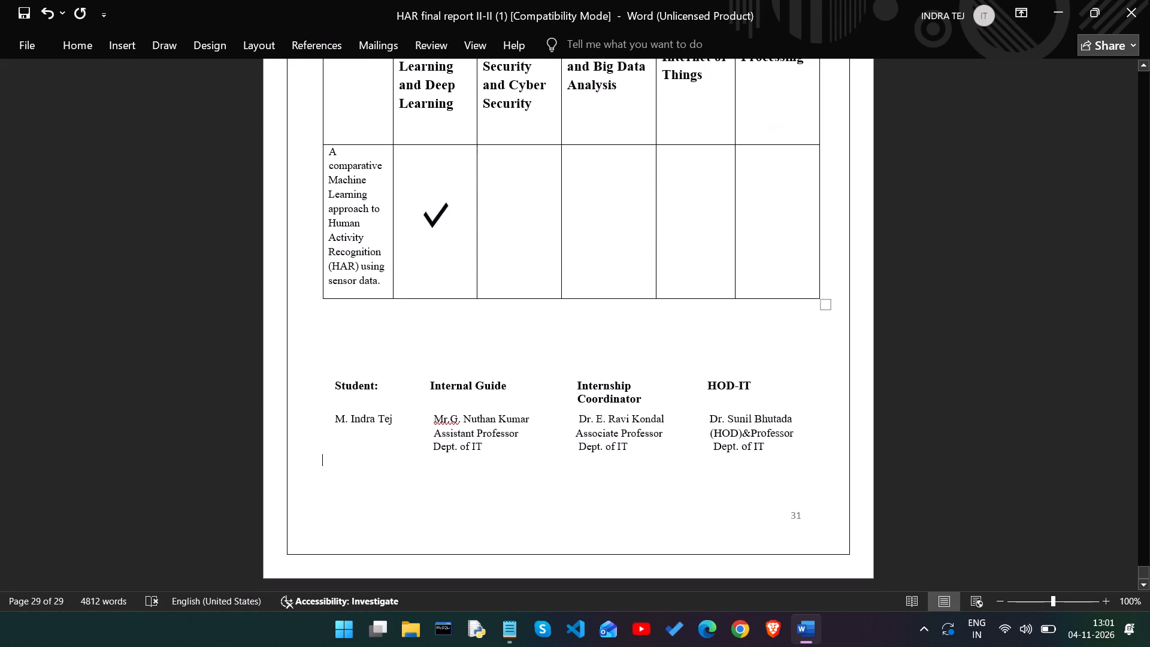
pyautogui.scroll(-19, 481, 318)
# Change the Internship Coordinator heading in the page 30 signature block to Internal Guide.
pyautogui.scroll(1, 467, 427)
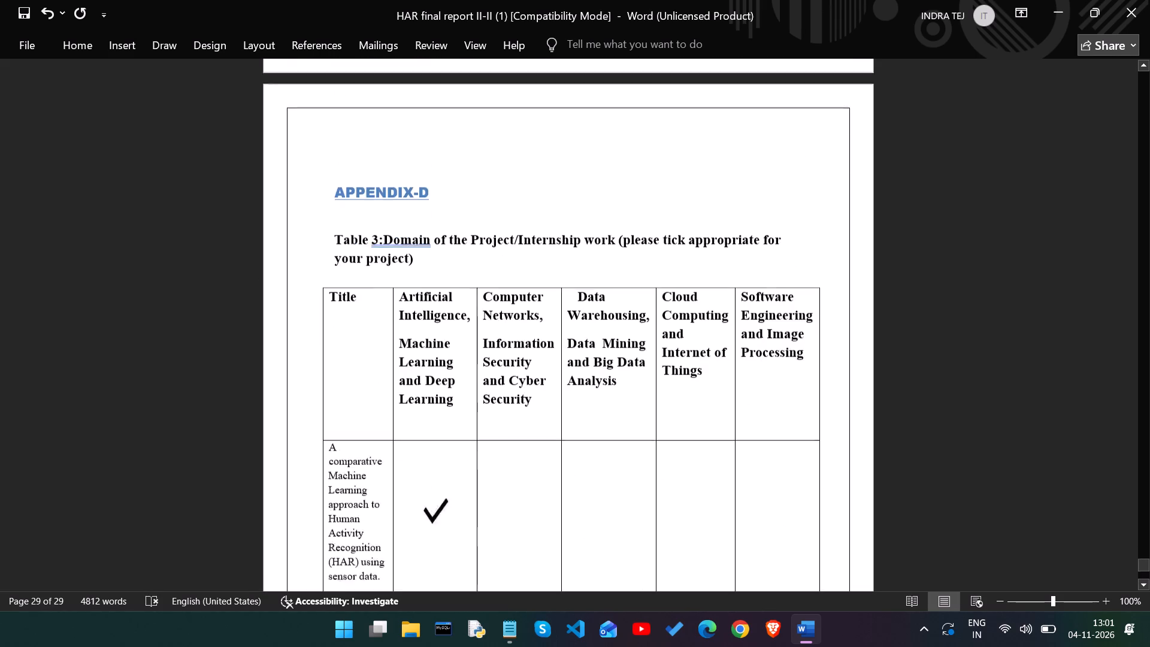
pyautogui.scroll(1, 467, 427)
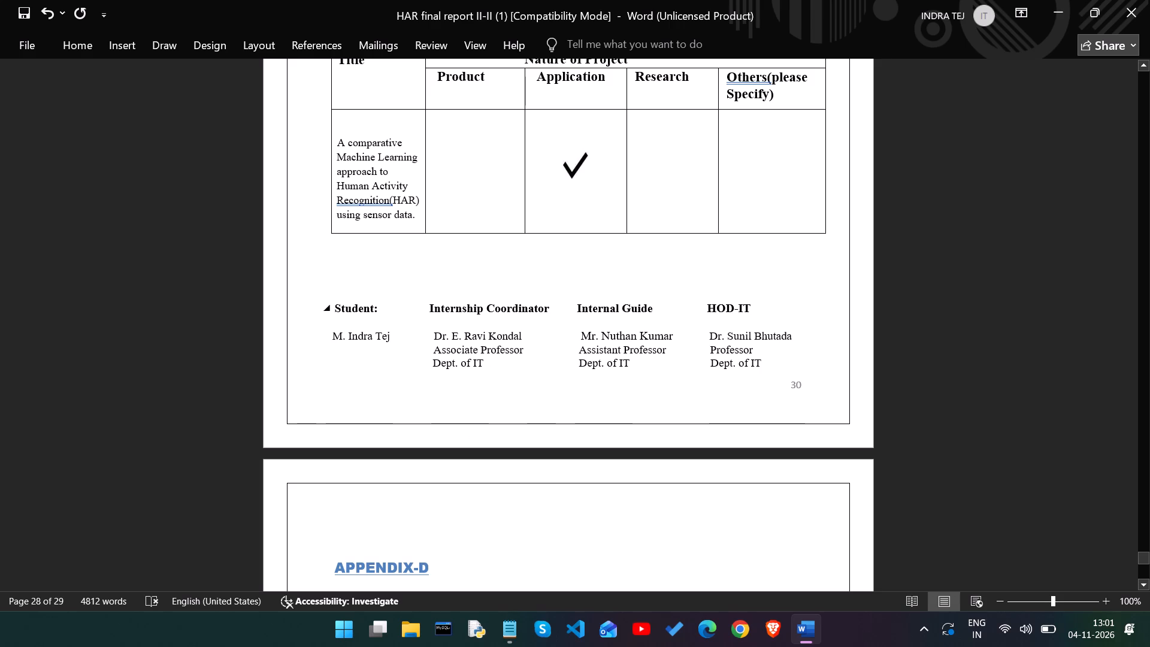
pyautogui.click(543, 306)
pyautogui.click(551, 306)
pyautogui.press('BackSpace')
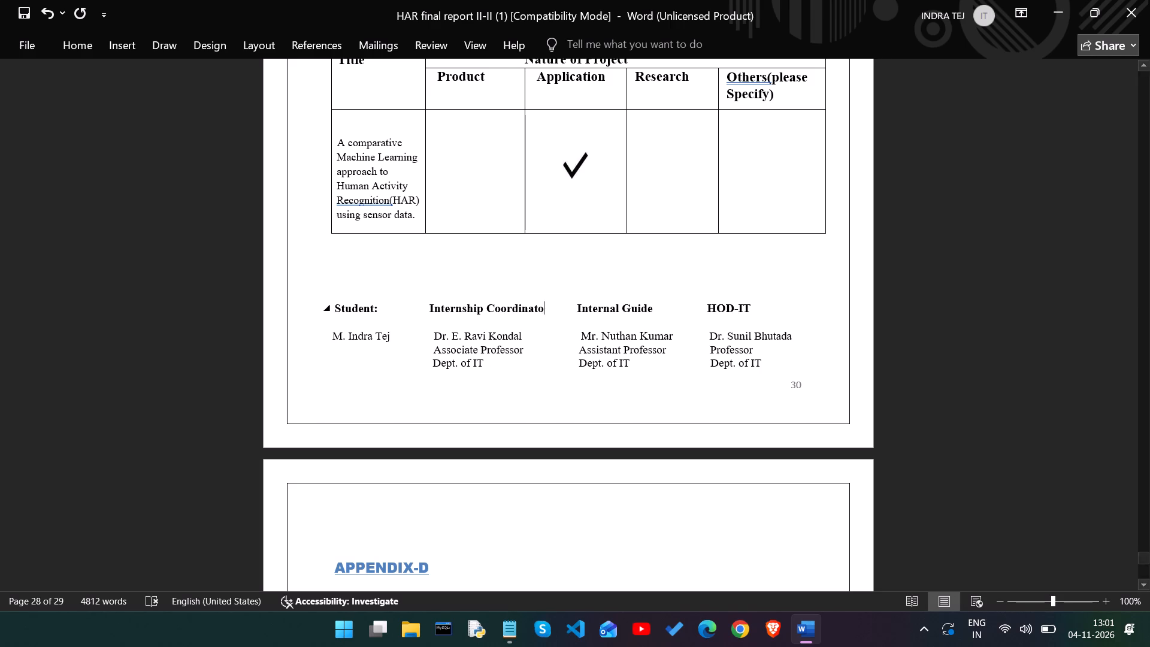
pyautogui.press('BackSpace')
pyautogui.press('BackSpace')
pyautogui.press('BackSpace')
pyautogui.press('BackSpace')
pyautogui.press('BackSpace')
pyautogui.press('BackSpace')
pyautogui.press('BackSpace')
pyautogui.press('BackSpace')
pyautogui.press('BackSpace')
pyautogui.press('BackSpace')
pyautogui.press('BackSpace')
pyautogui.press('BackSpace')
pyautogui.press('BackSpace')
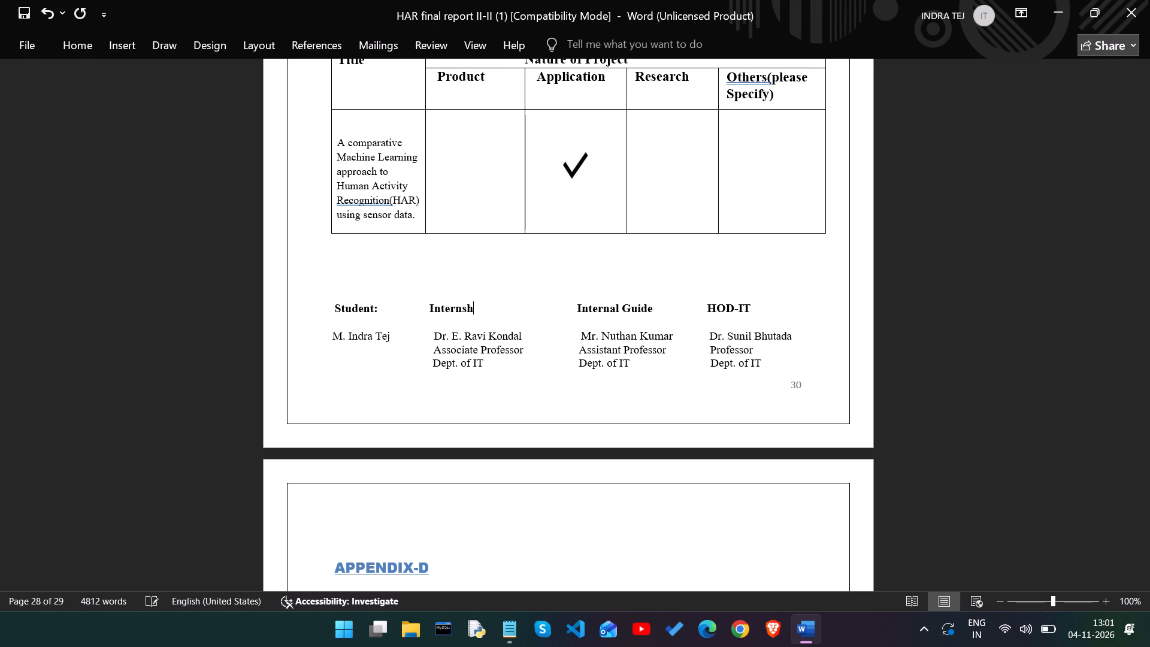
pyautogui.press('BackSpace')
pyautogui.press('BackSpace')
pyautogui.press('BackSpace')
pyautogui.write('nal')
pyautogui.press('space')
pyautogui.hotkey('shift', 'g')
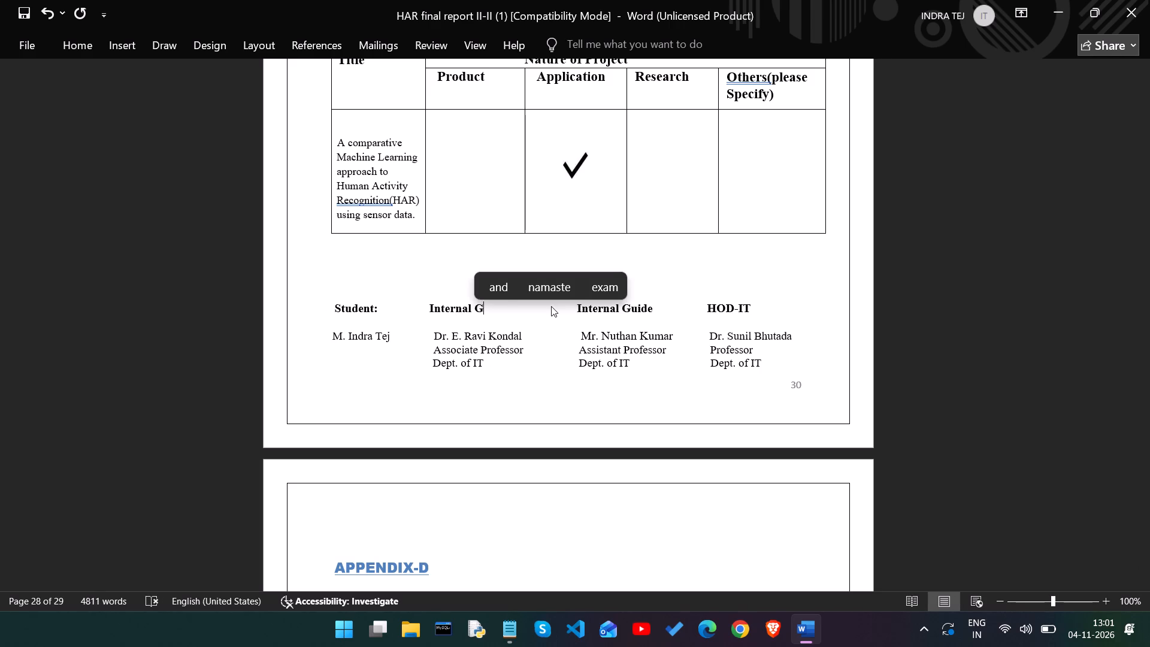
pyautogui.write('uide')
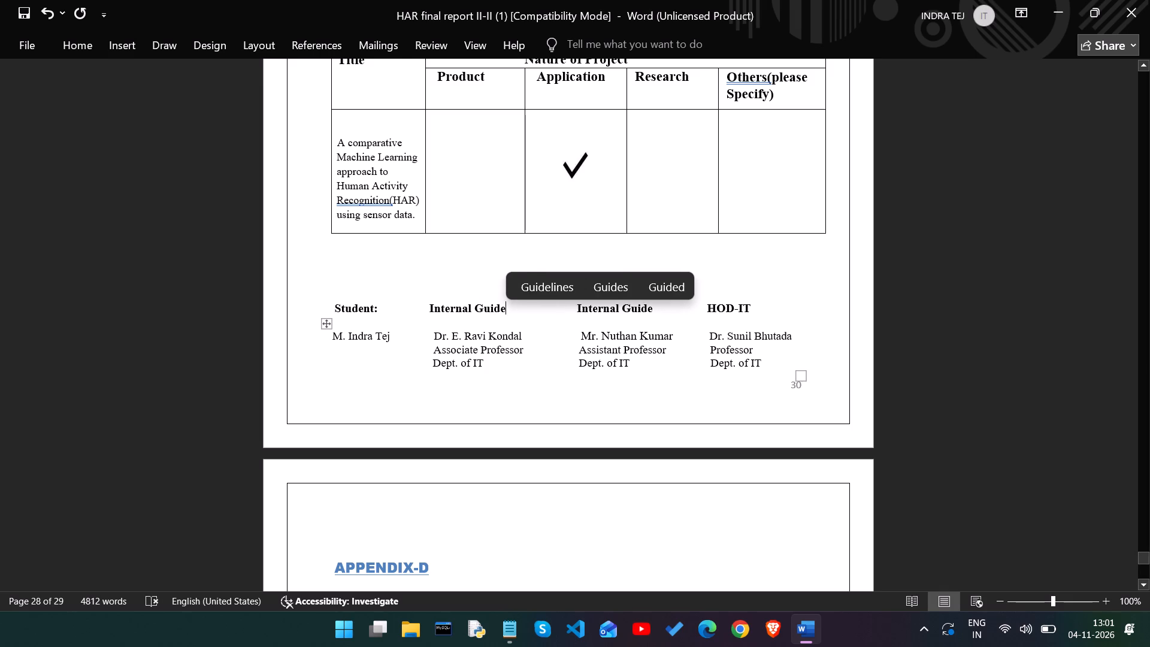
# Copy the Assistant Professor's details cell in the page 30 signature block and paste it over the Associate Professor's details cell.
pyautogui.moveTo(637, 364); pyautogui.dragTo(579, 329)
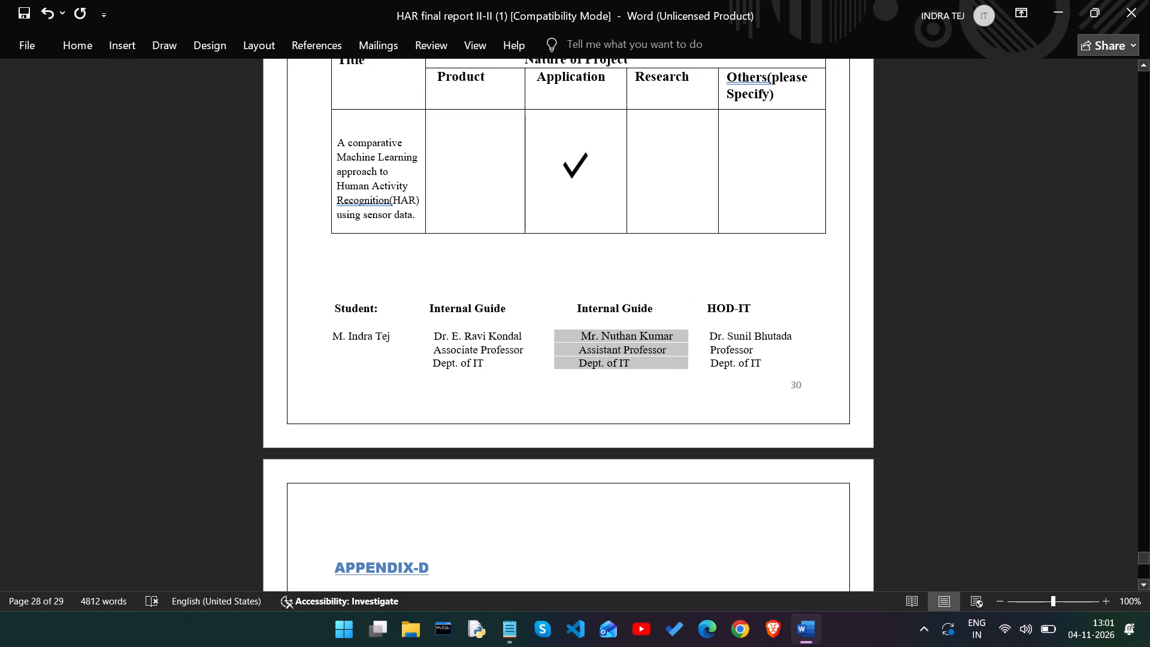
pyautogui.moveTo(579, 329); pyautogui.dragTo(579, 328)
pyautogui.hotkey('ctrl', 'c')
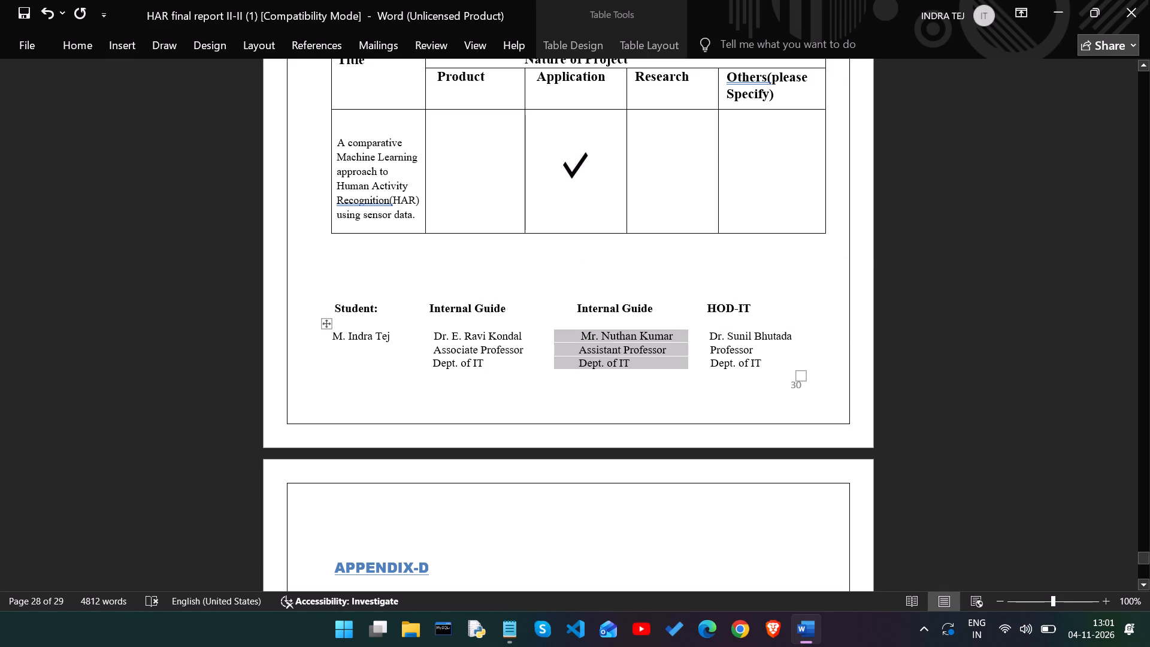
pyautogui.moveTo(502, 368); pyautogui.dragTo(506, 364)
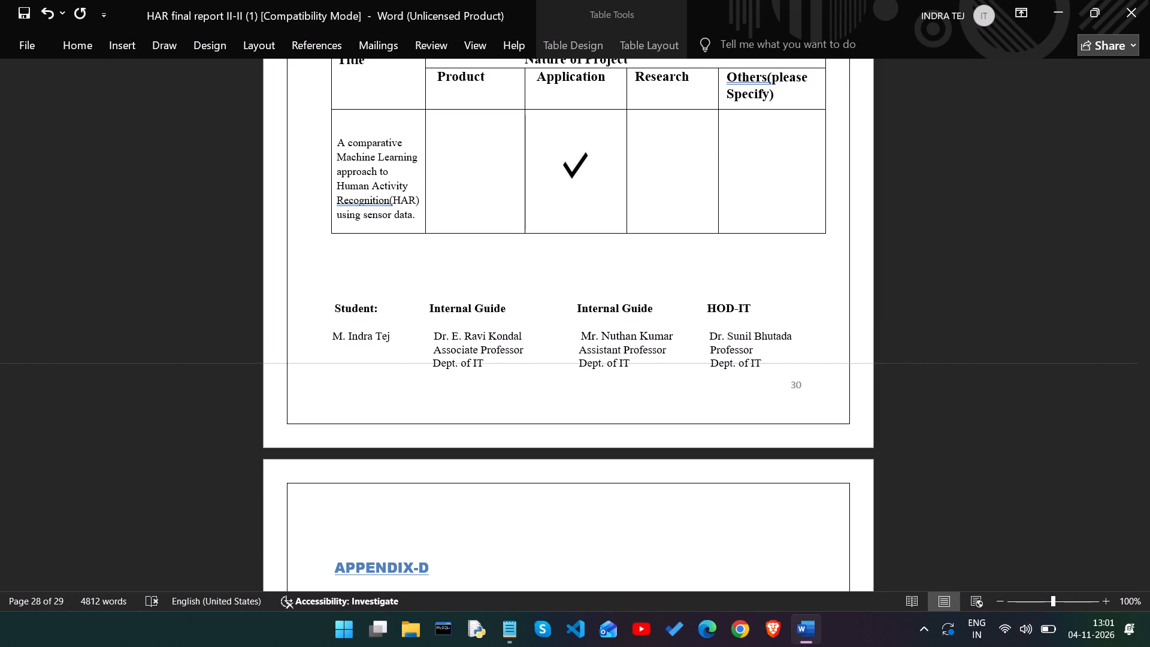
pyautogui.moveTo(506, 364); pyautogui.dragTo(510, 370)
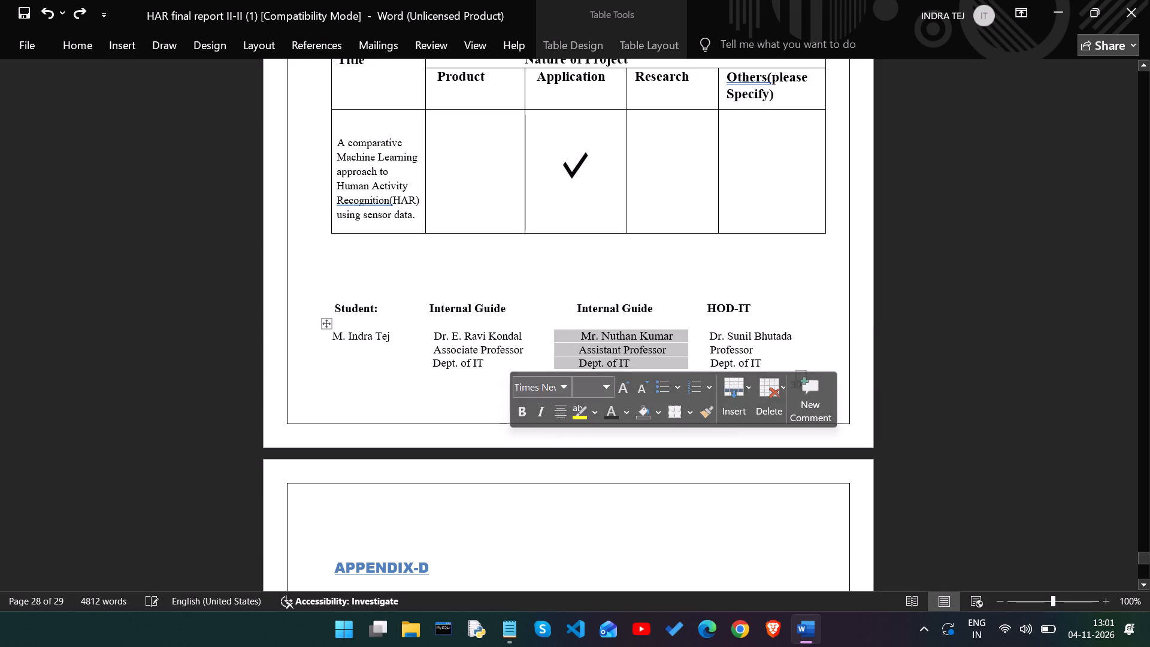
pyautogui.click(497, 362)
pyautogui.moveTo(497, 362); pyautogui.dragTo(447, 332)
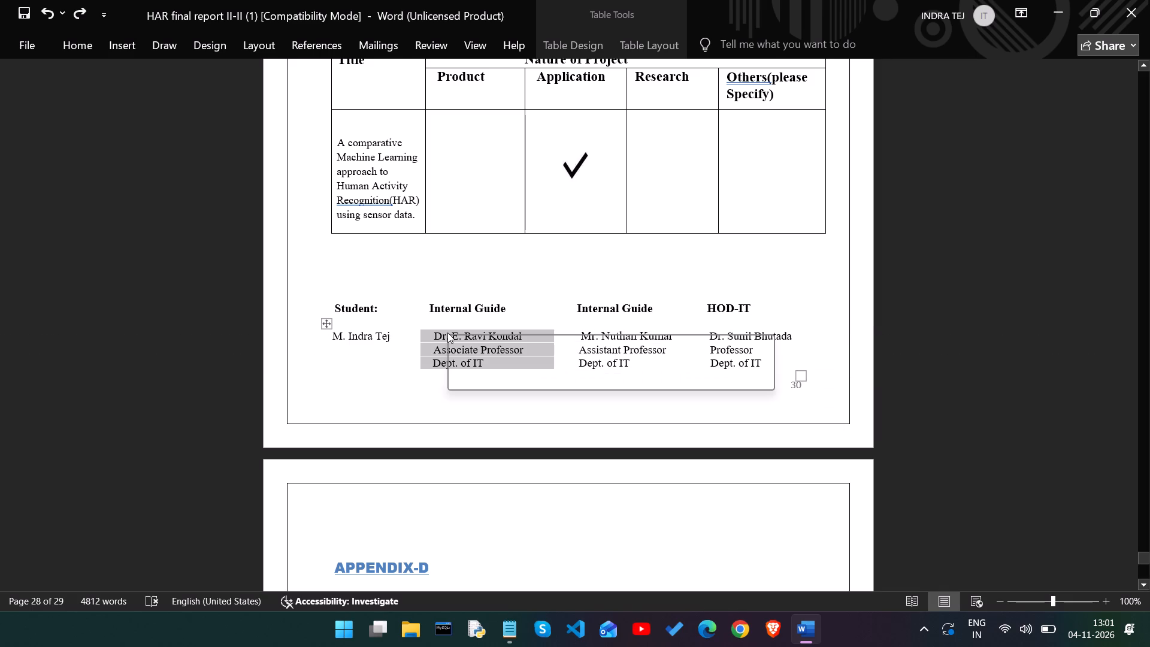
pyautogui.hotkey('ctrl', 'v')
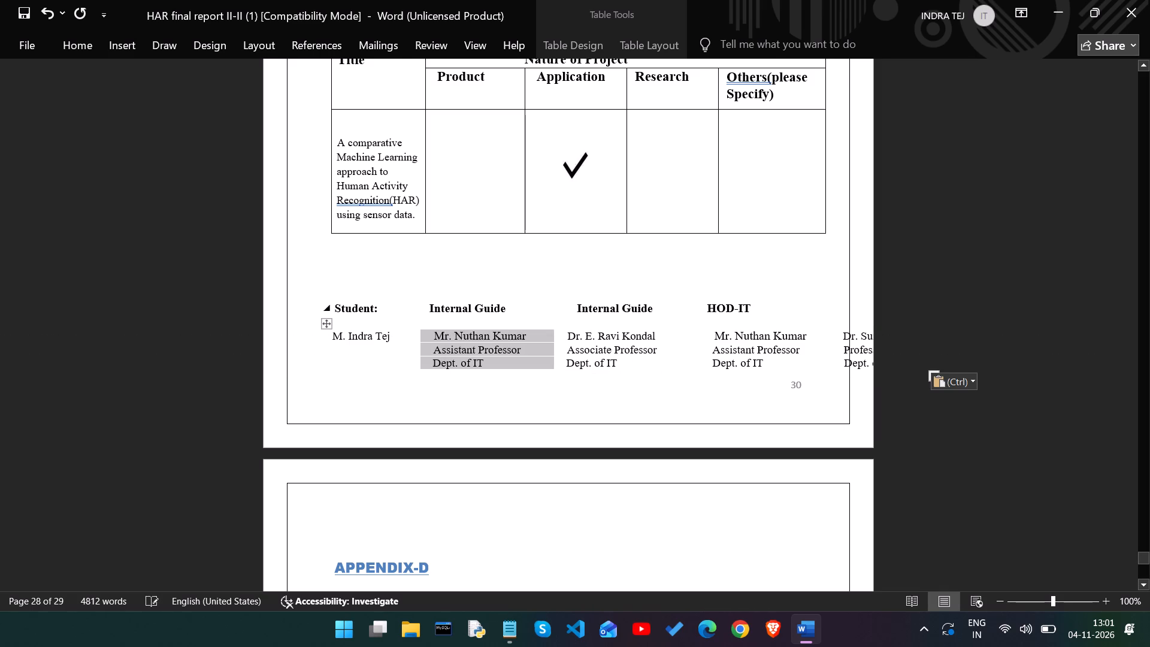
# Check the page 31 signature block against page 30, and switch to the Notepad notes with the coordinator and guide details.
pyautogui.scroll(-1, 664, 329)
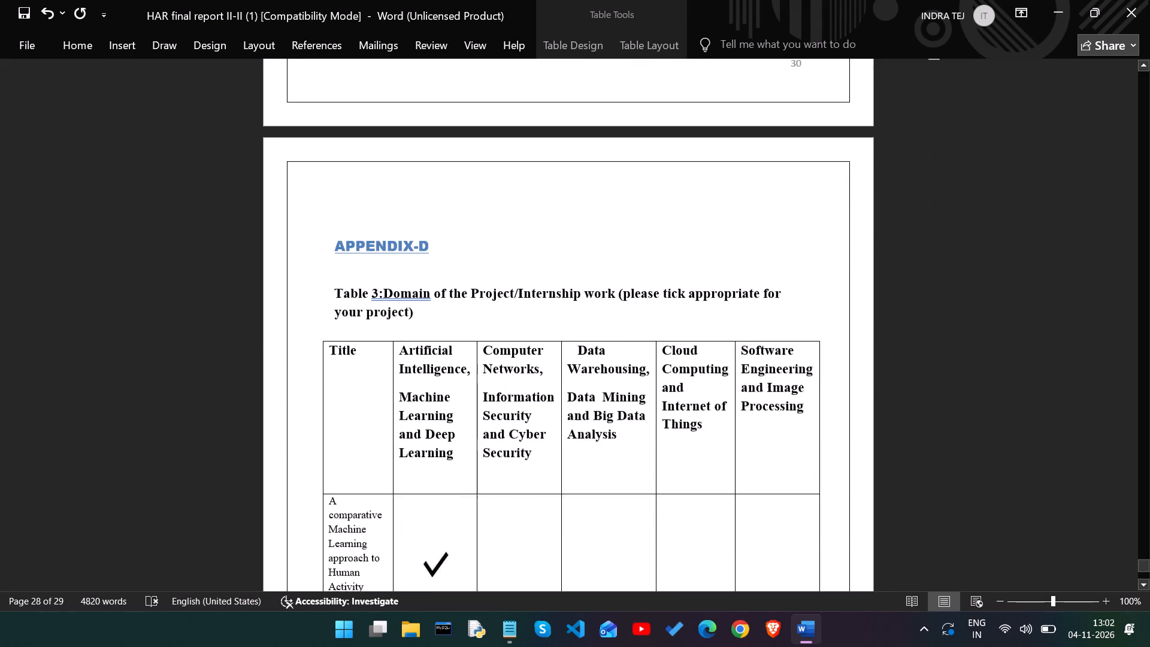
pyautogui.scroll(-3, 664, 329)
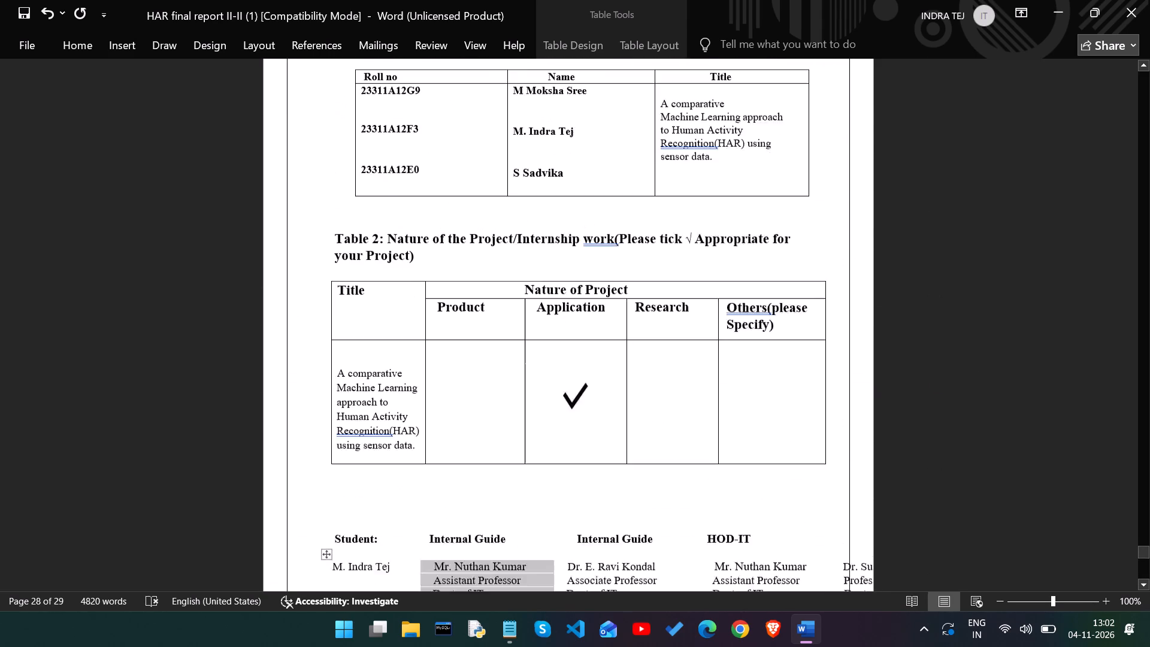
pyautogui.scroll(-2, 664, 329)
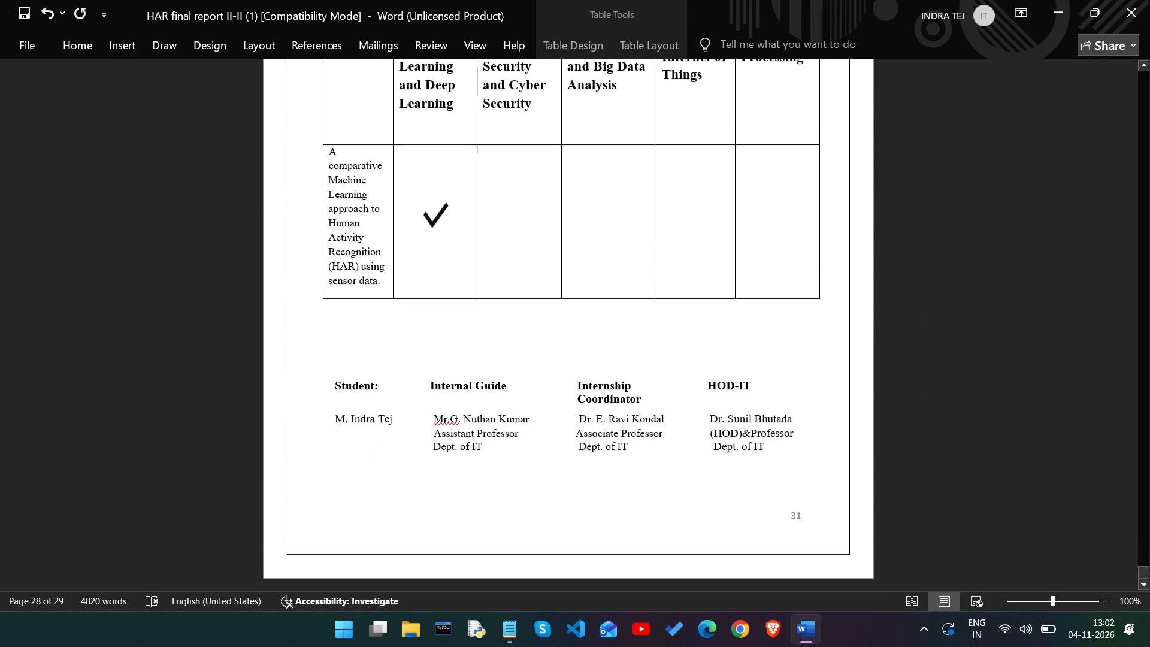
pyautogui.scroll(1, 664, 329)
pyautogui.hotkey('alt', 'Tab')
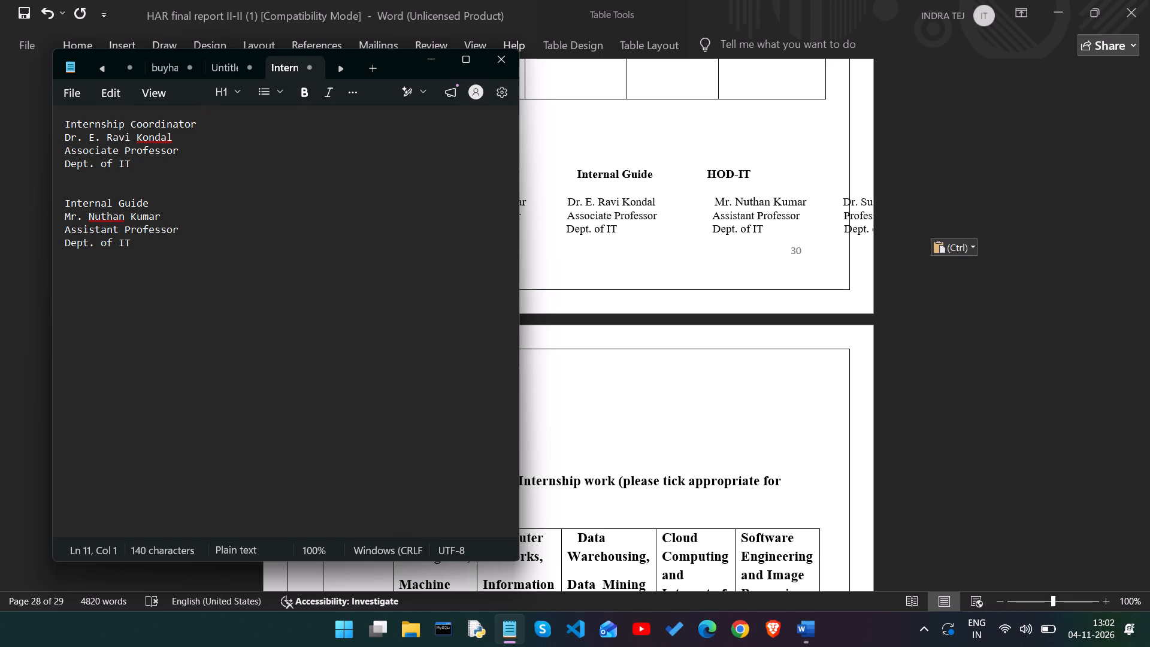
# Replace the second Internal Guide heading in the page 30 signature block with Internship Coordinator copied from the Notepad notes.
pyautogui.moveTo(200, 123); pyautogui.dragTo(60, 126)
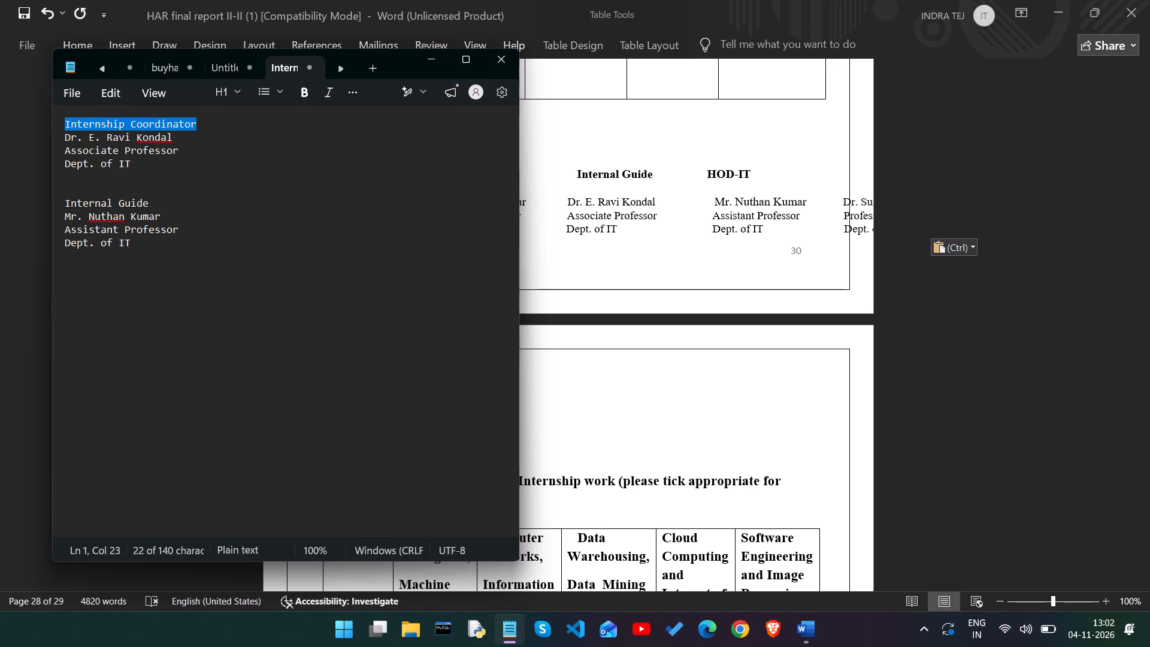
pyautogui.hotkey('ctrl', 'c')
pyautogui.hotkey('alt', 'Tab')
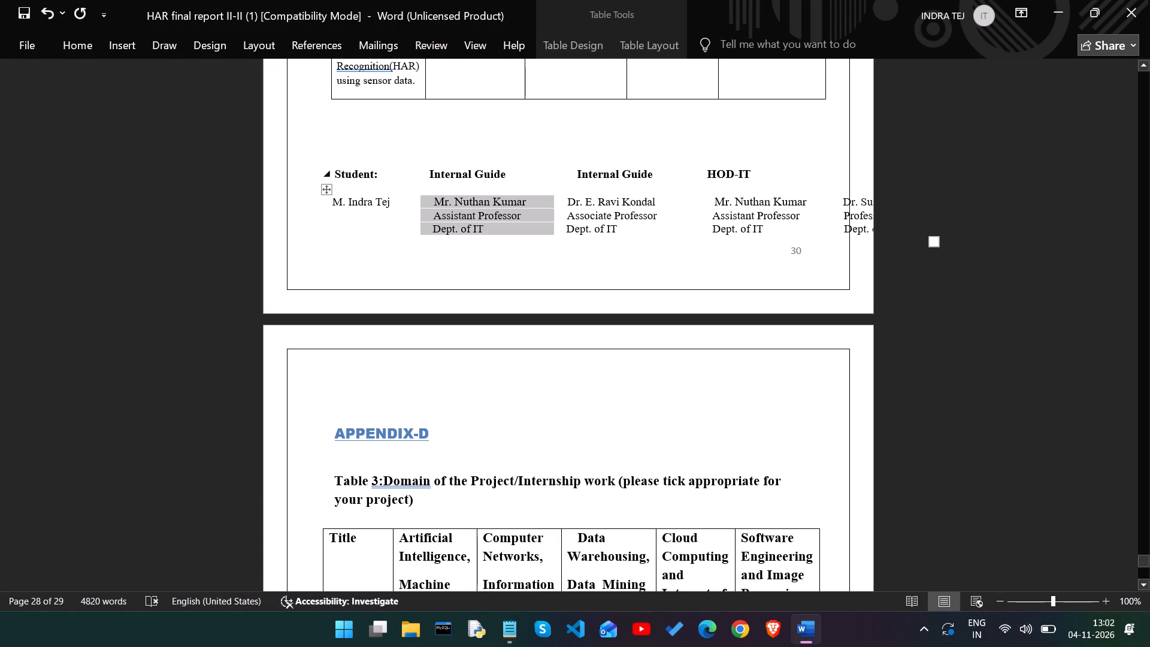
pyautogui.moveTo(574, 171); pyautogui.dragTo(650, 173)
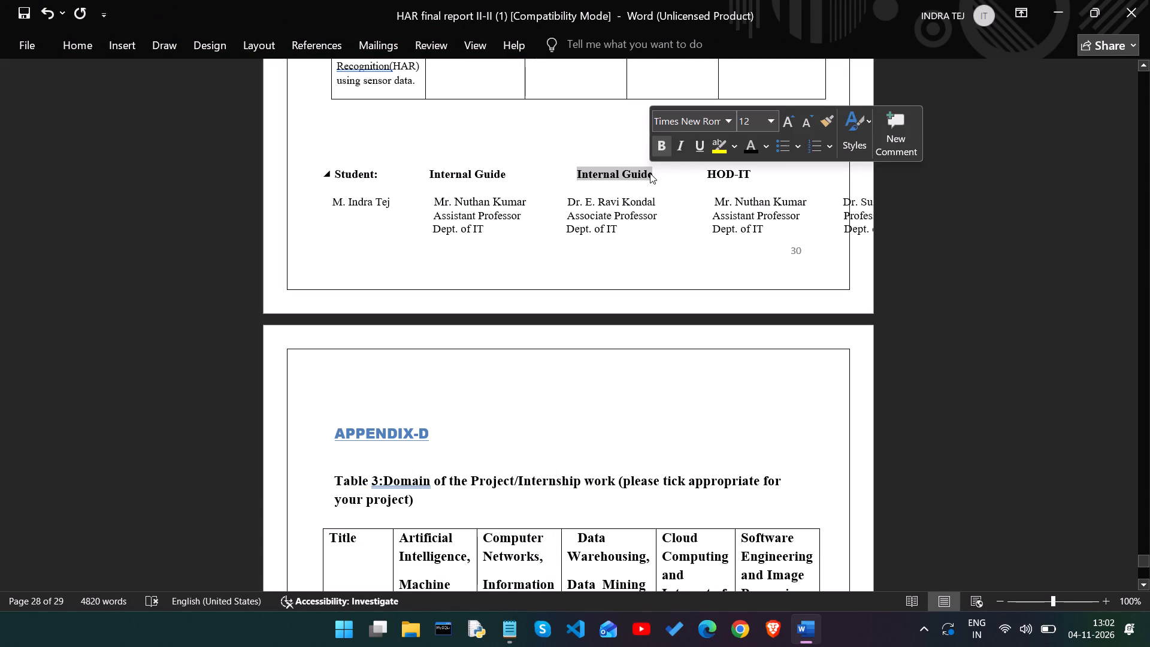
pyautogui.hotkey('ctrl', 'v')
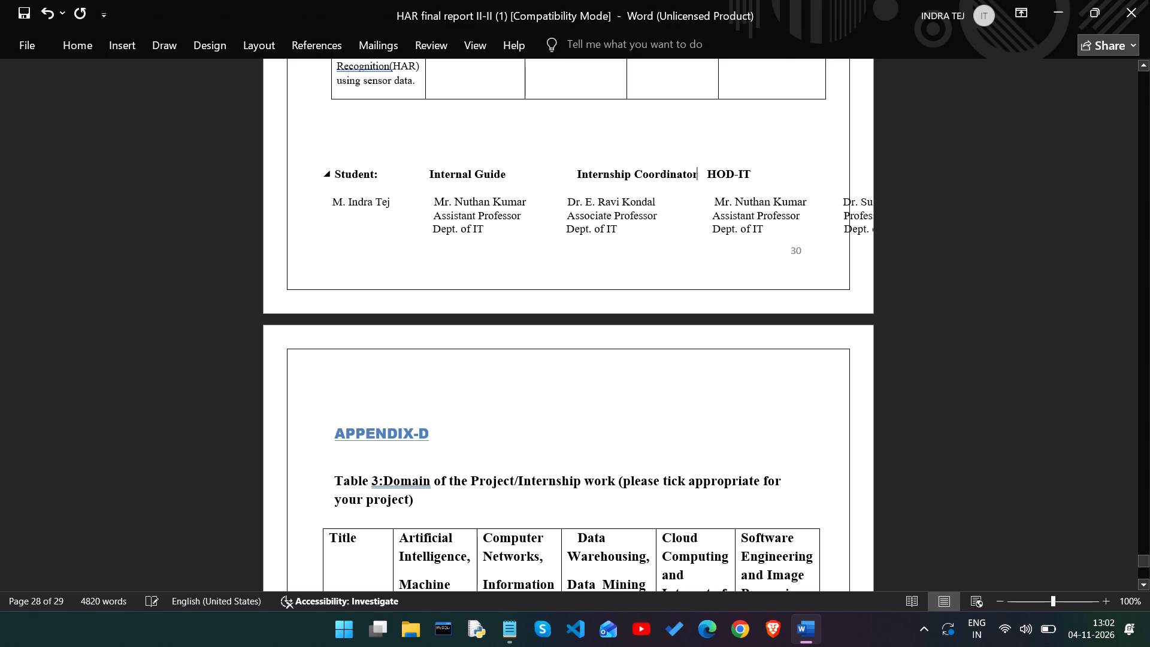
# Replace the tab before the Internship Coordinator heading on page 30 with spaces, positioning it between Internal Guide and HOD-IT.
pyautogui.click(577, 173)
pyautogui.press('BackSpace')
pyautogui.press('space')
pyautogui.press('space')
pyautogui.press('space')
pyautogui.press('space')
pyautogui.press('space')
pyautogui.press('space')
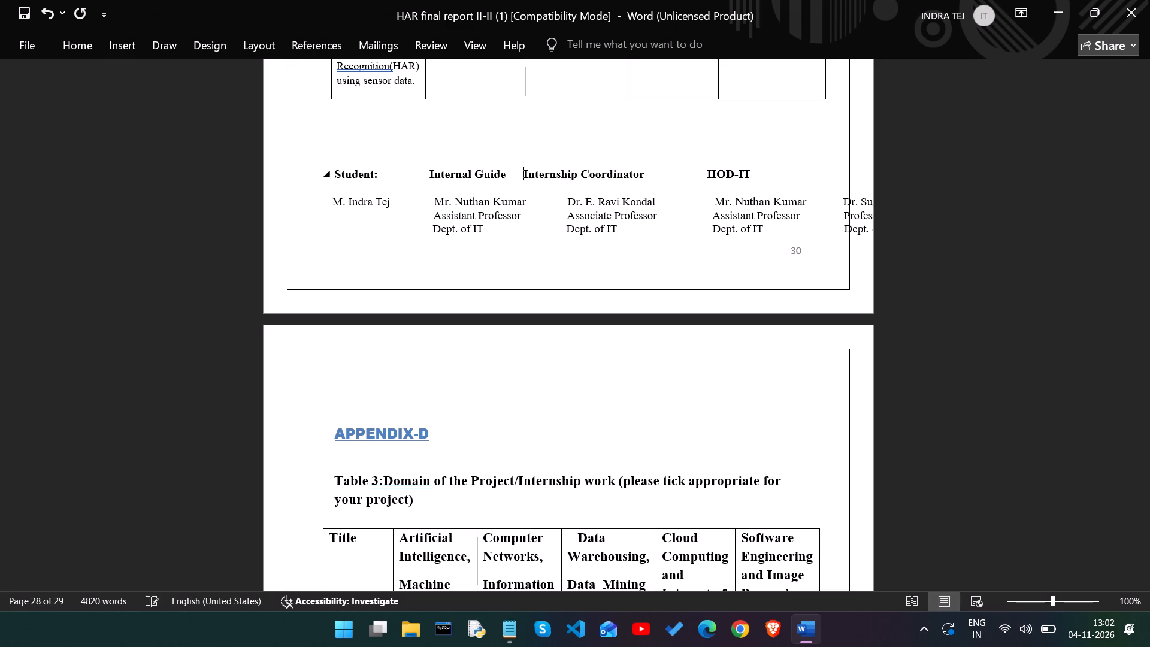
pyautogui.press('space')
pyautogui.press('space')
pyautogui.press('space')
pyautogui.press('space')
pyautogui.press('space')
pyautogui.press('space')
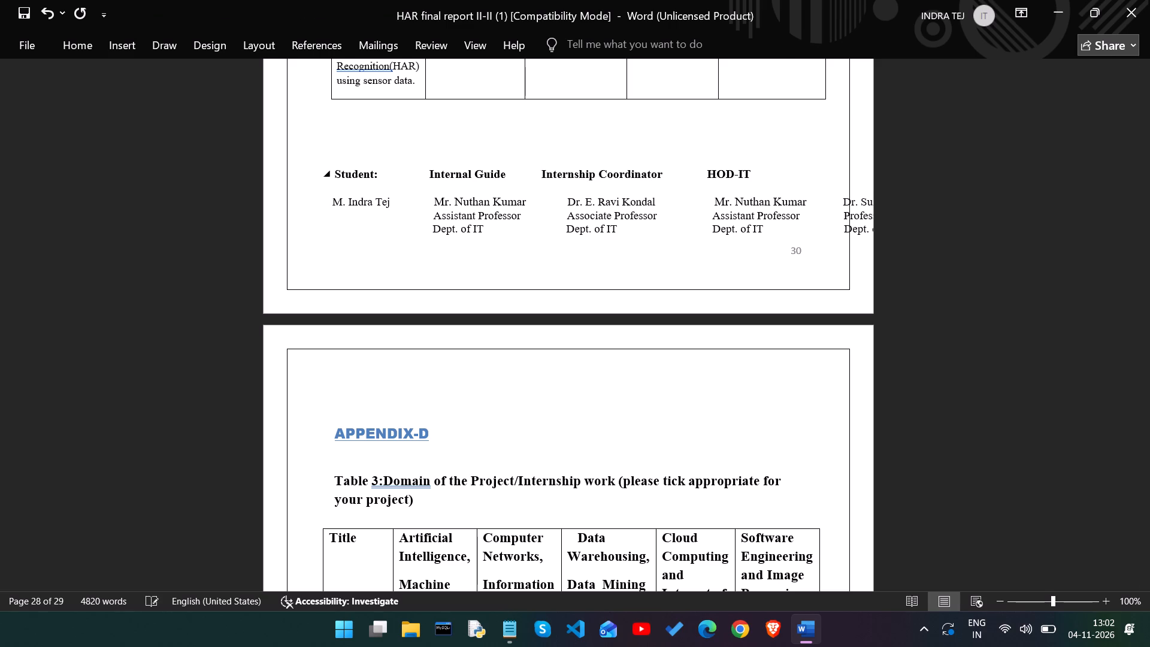
pyautogui.hscroll(-2, 577, 173)
# Delete the Dept. of IT line from the duplicate guide details below the HOD-IT heading on page 30.
pyautogui.click(855, 226)
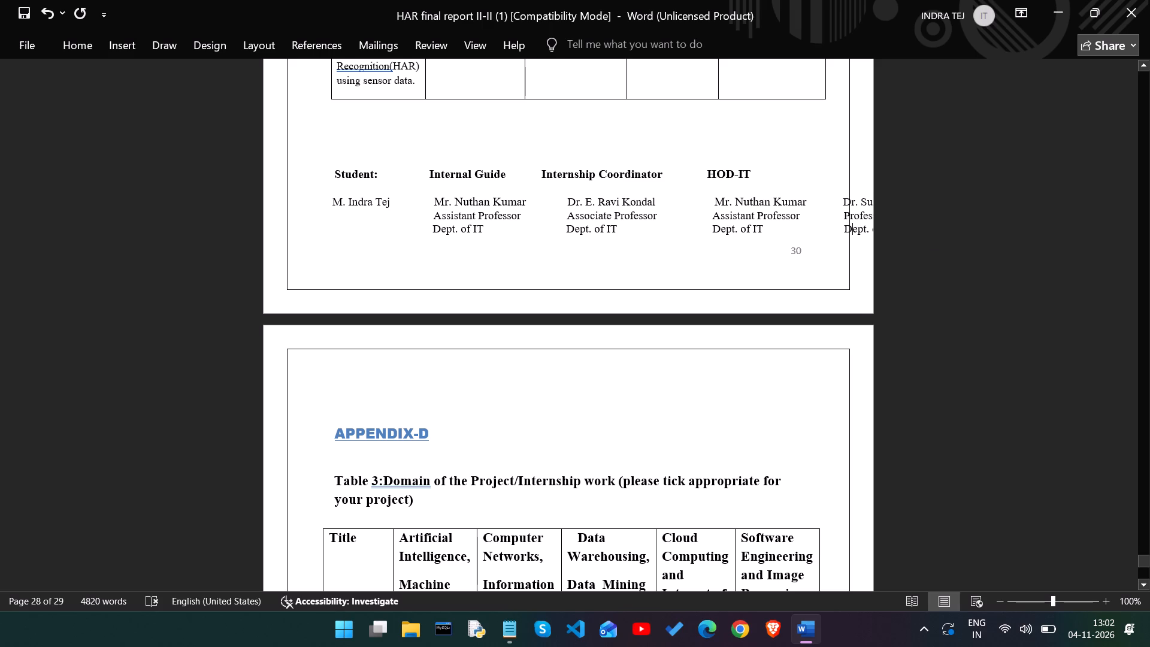
pyautogui.click(763, 232)
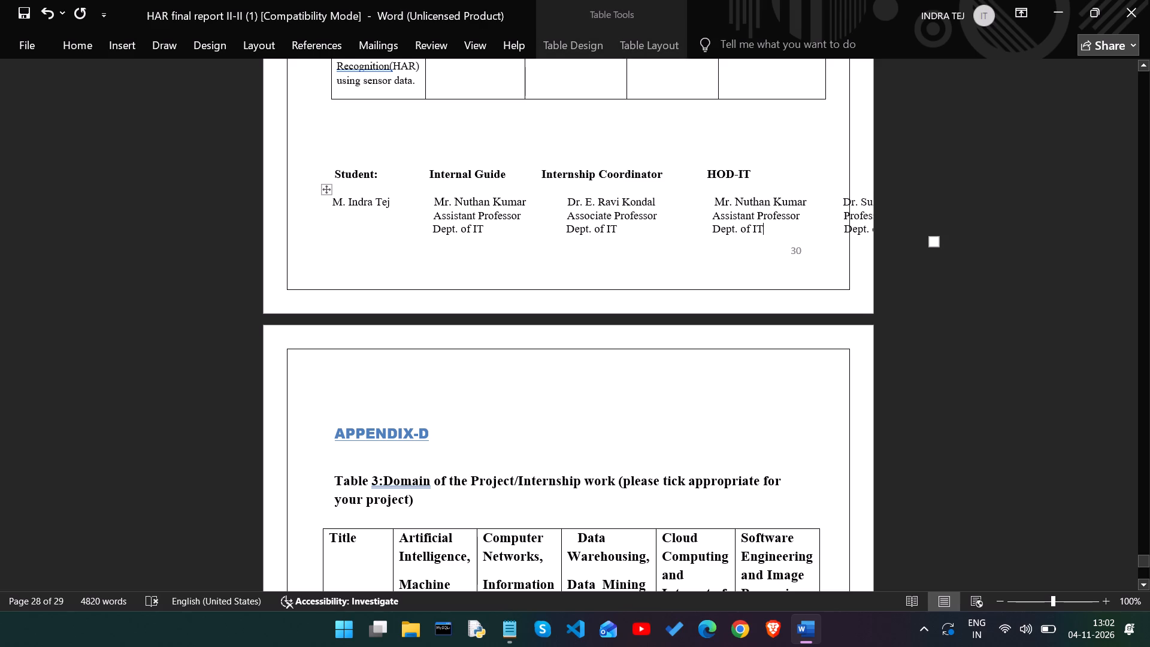
pyautogui.press('BackSpace')
pyautogui.press('BackSpace')
pyautogui.press('BackSpace')
pyautogui.press('BackSpace')
pyautogui.press('BackSpace')
pyautogui.press('BackSpace')
pyautogui.press('BackSpace')
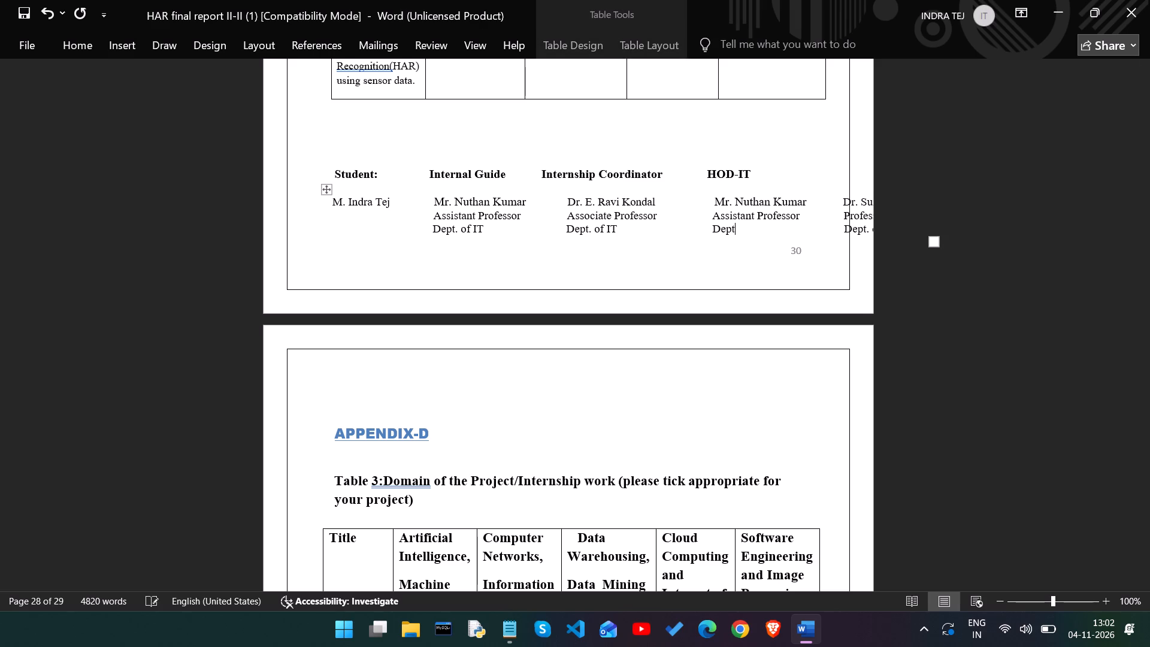
pyautogui.press('BackSpace')
pyautogui.press('BackSpace')
pyautogui.press('BackSpace')
pyautogui.press('BackSpace')
pyautogui.press('BackSpace')
pyautogui.press('BackSpace')
pyautogui.press('BackSpace')
pyautogui.press('BackSpace')
pyautogui.press('BackSpace')
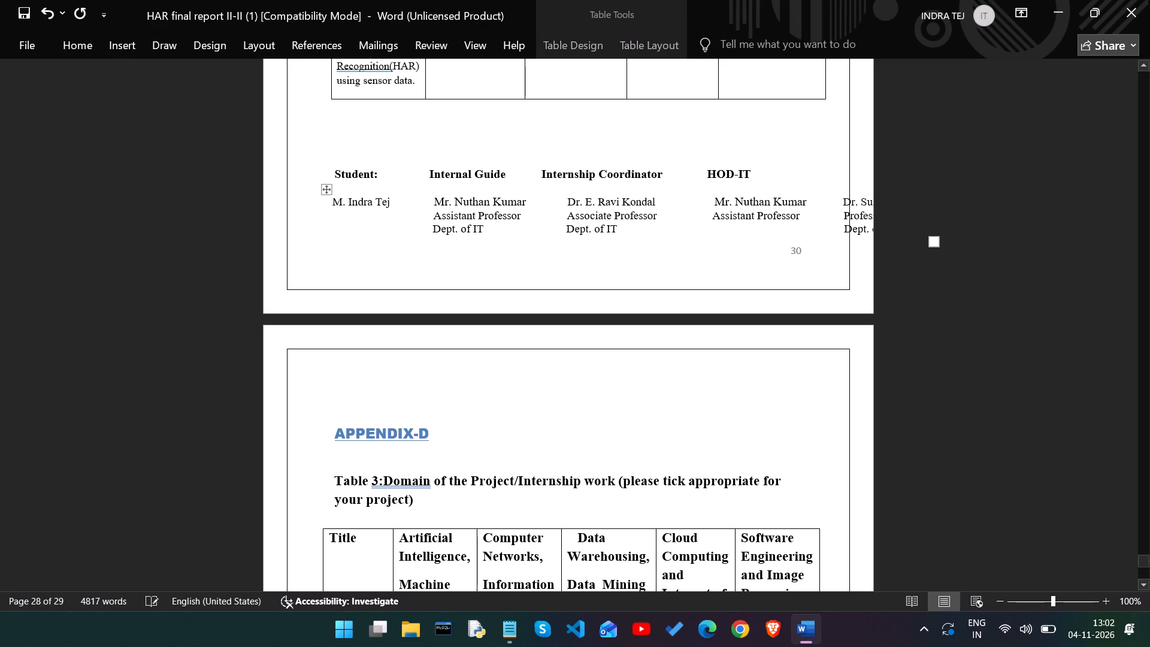
# Delete the Assistant Professor line from the duplicate guide details below the HOD-IT heading on page 30.
pyautogui.click(803, 217)
pyautogui.press('BackSpace')
pyautogui.press('BackSpace')
pyautogui.press('BackSpace')
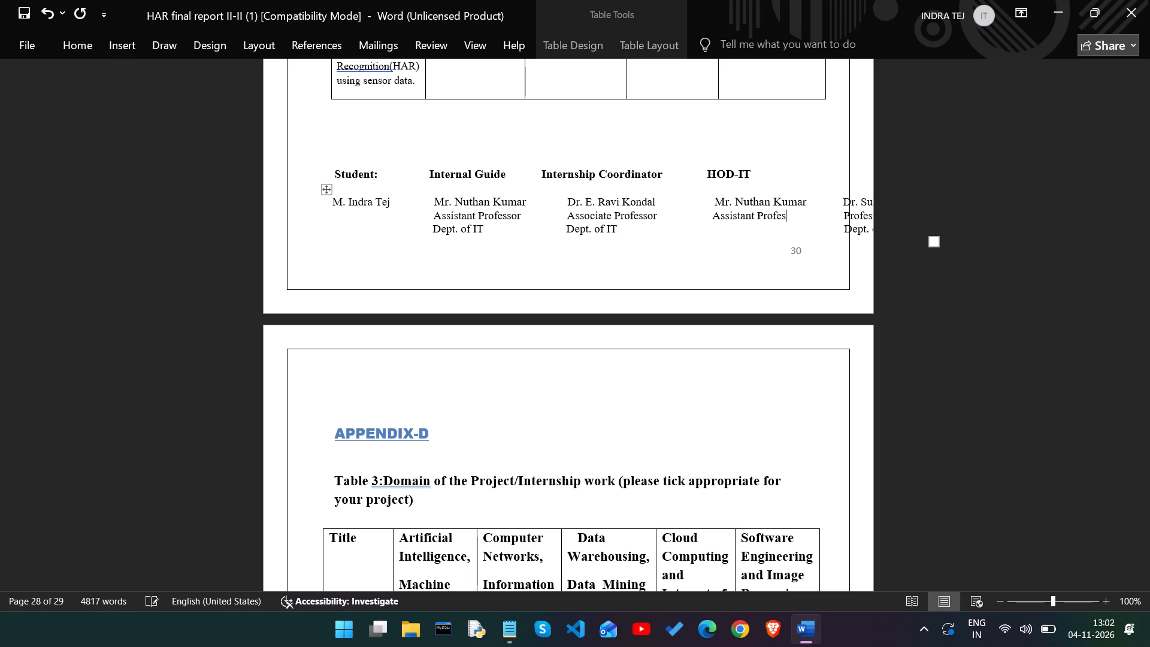
pyautogui.press('BackSpace')
pyautogui.press('BackSpace')
pyautogui.press('BackSpace')
pyautogui.press('BackSpace')
pyautogui.press('BackSpace')
pyautogui.press('BackSpace')
pyautogui.press('BackSpace')
pyautogui.press('BackSpace')
pyautogui.press('BackSpace')
pyautogui.press('BackSpace')
pyautogui.press('BackSpace')
pyautogui.press('BackSpace')
pyautogui.press('BackSpace')
pyautogui.press('BackSpace')
pyautogui.press('BackSpace')
pyautogui.press('BackSpace')
pyautogui.press('BackSpace')
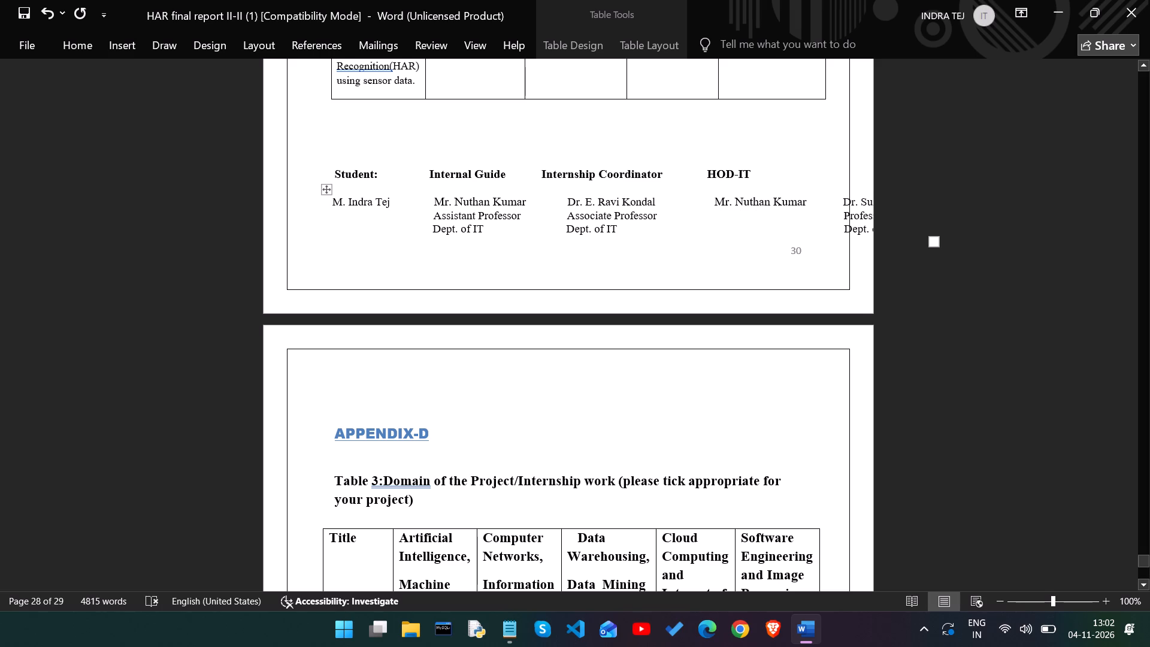
# Delete the guide's name and its leading spaces from the duplicate cell below the HOD-IT heading on page 30.
pyautogui.click(811, 202)
pyautogui.press('BackSpace')
pyautogui.press('BackSpace')
pyautogui.press('BackSpace')
pyautogui.press('BackSpace')
pyautogui.press('BackSpace')
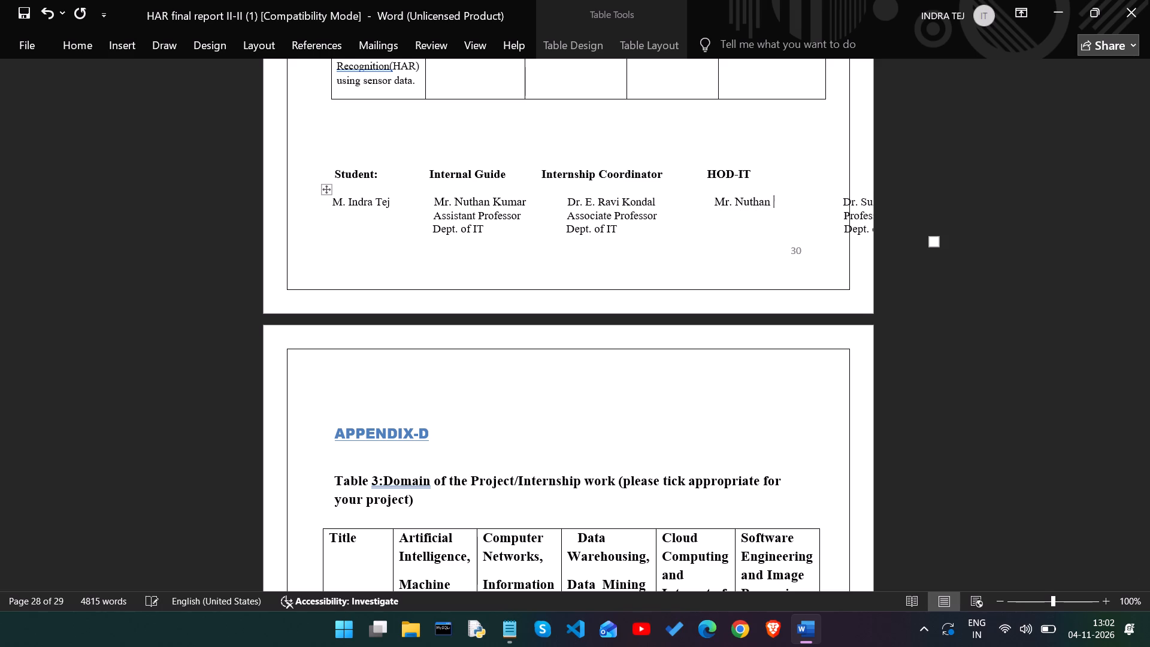
pyautogui.press('BackSpace')
pyautogui.press('BackSpace')
pyautogui.press('BackSpace')
pyautogui.press('BackSpace')
pyautogui.press('BackSpace')
pyautogui.press('BackSpace')
pyautogui.press('BackSpace')
pyautogui.press('BackSpace')
pyautogui.press('BackSpace')
pyautogui.press('BackSpace')
pyautogui.press('BackSpace')
pyautogui.press('BackSpace')
# Remove the leading spacing before the HOD's name in the last details cell on page 30.
pyautogui.click(839, 204)
pyautogui.press('BackSpace')
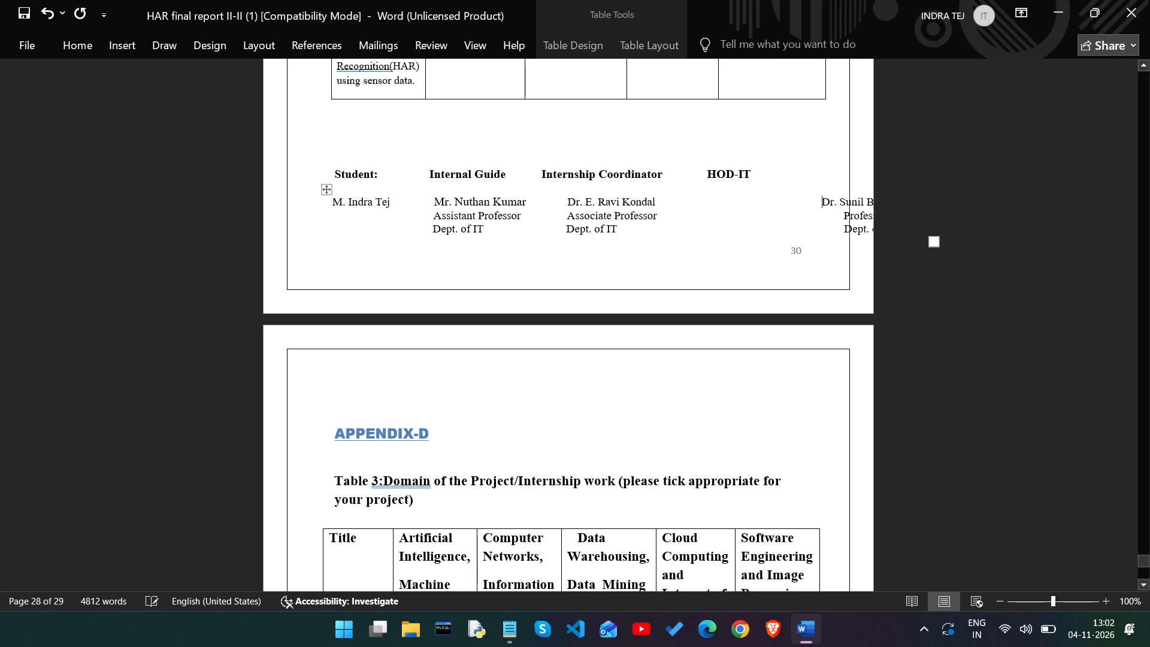
pyautogui.press('BackSpace')
pyautogui.press('BackSpace')
pyautogui.press('BackSpace')
pyautogui.press('BackSpace')
pyautogui.press('BackSpace')
pyautogui.press('BackSpace')
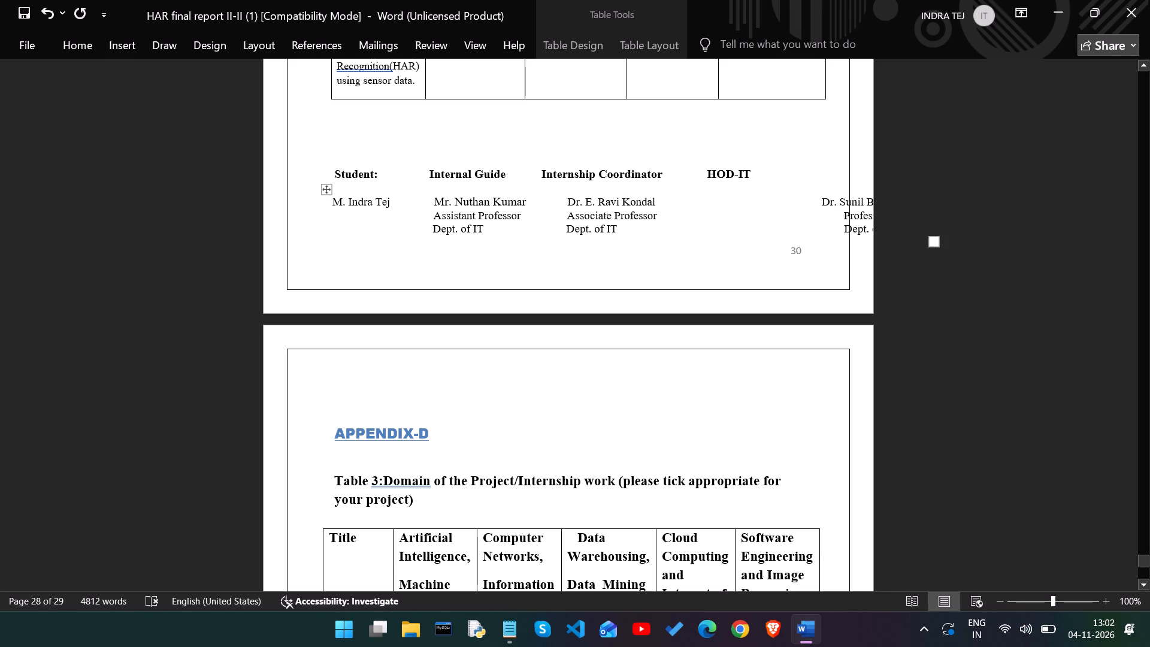
pyautogui.press('BackSpace')
# Remove the leading spacing before the HOD's Professor and Dept. of IT lines on page 30.
pyautogui.click(839, 216)
pyautogui.press('BackSpace')
pyautogui.press('BackSpace')
pyautogui.press('BackSpace')
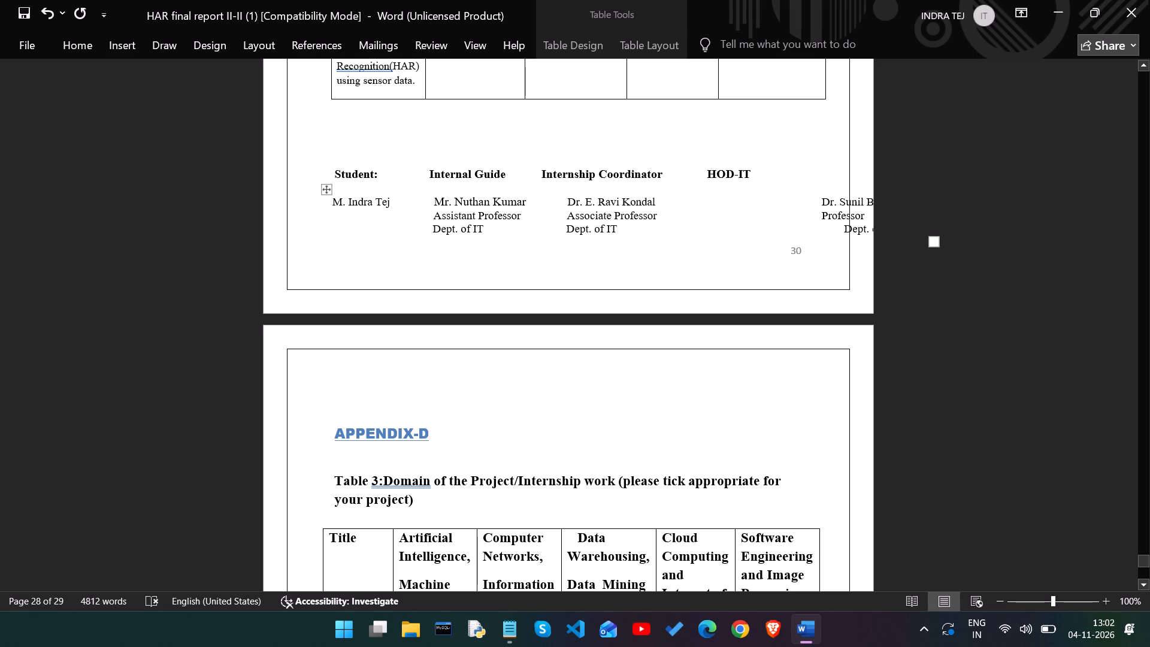
pyautogui.click(845, 232)
pyautogui.press('BackSpace')
pyautogui.press('BackSpace')
pyautogui.press('BackSpace')
pyautogui.press('BackSpace')
# Shift the HOD details column's border on page 30 so the details sit below the HOD-IT heading.
pyautogui.moveTo(820, 202); pyautogui.dragTo(789, 239)
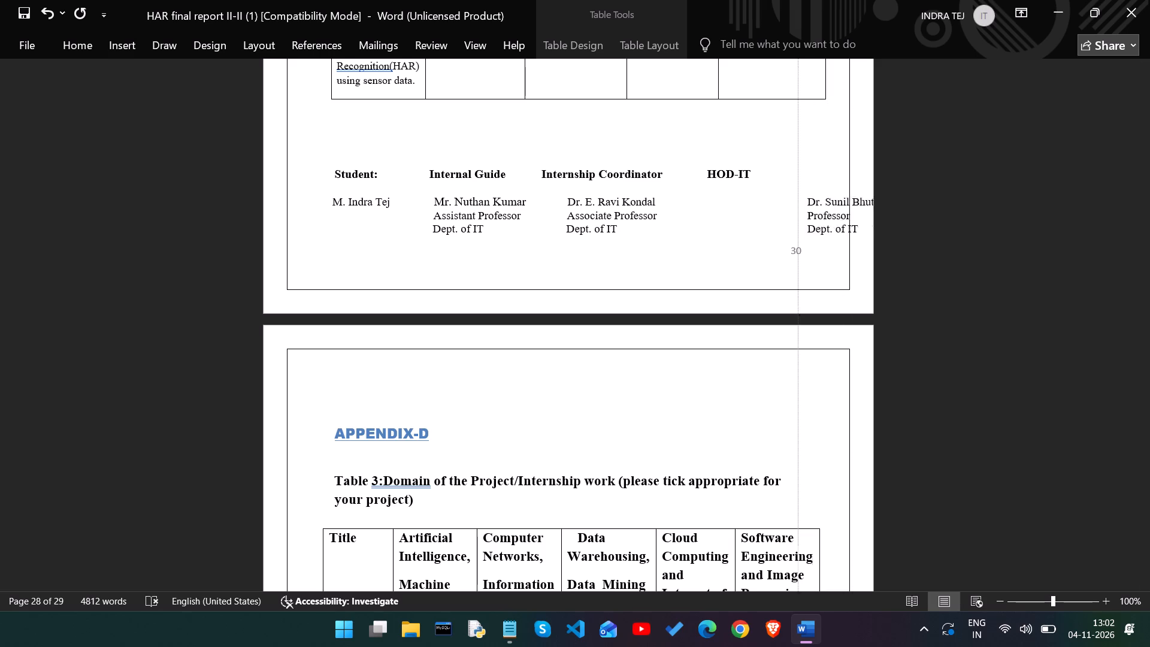
pyautogui.moveTo(789, 239); pyautogui.dragTo(694, 243)
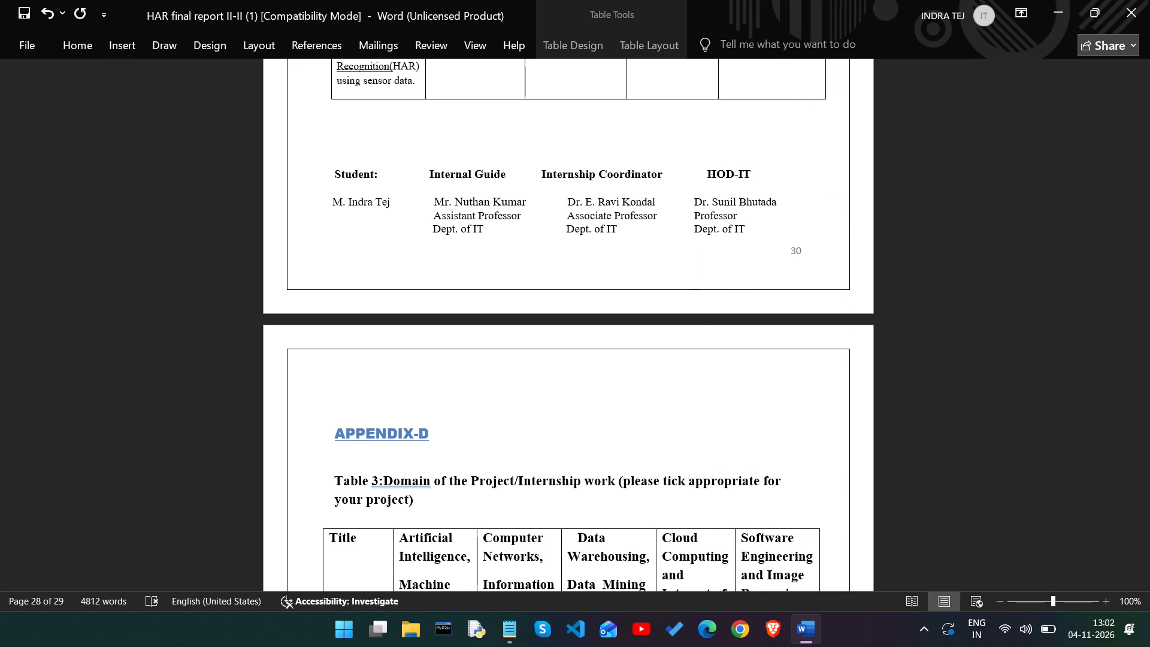
# Add one space before the HOD's name in the signature block on page 29.
pyautogui.scroll(-5, 694, 243)
pyautogui.scroll(1, 694, 243)
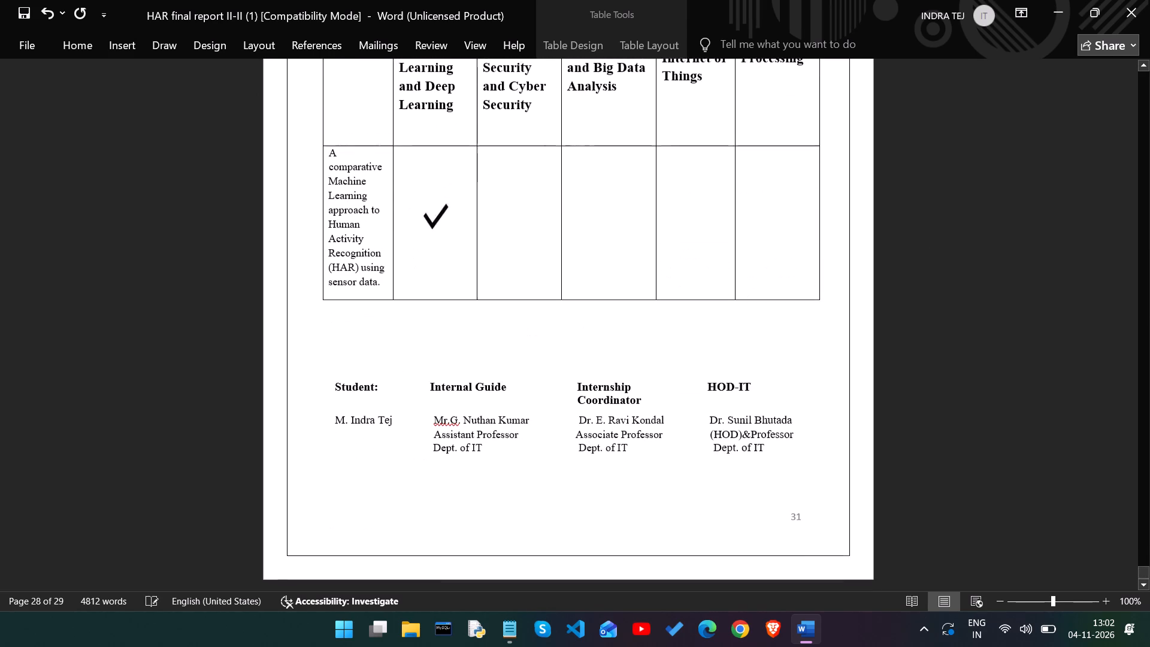
pyautogui.scroll(1, 694, 243)
pyautogui.scroll(-4, 694, 243)
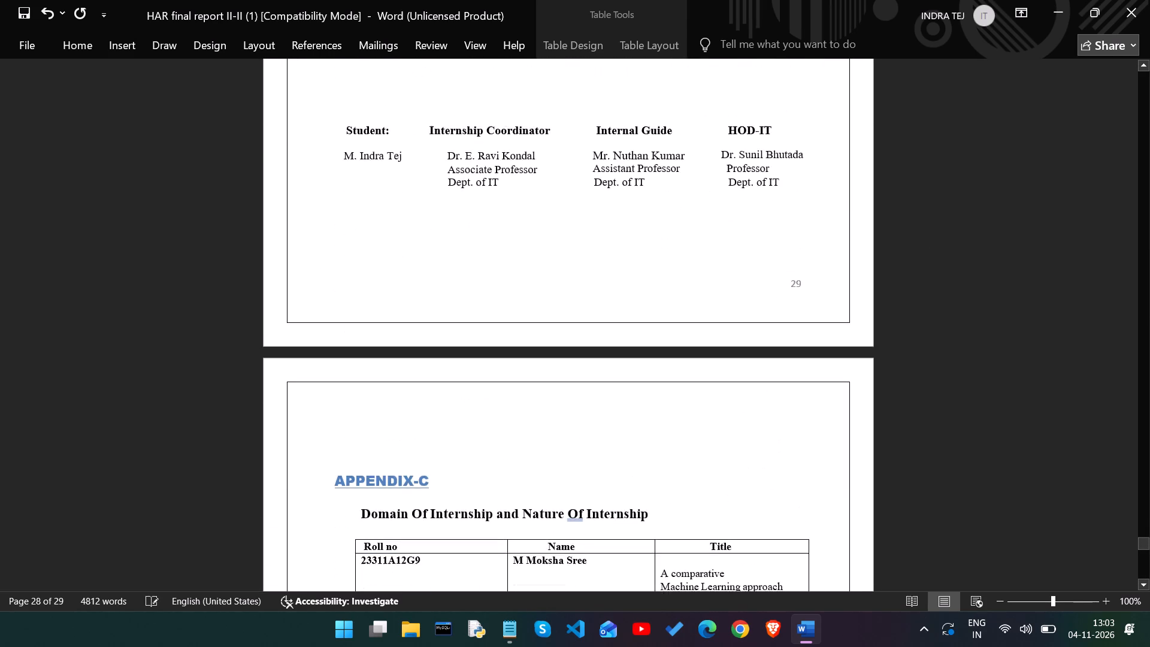
pyautogui.scroll(-1, 694, 243)
pyautogui.scroll(1, 694, 243)
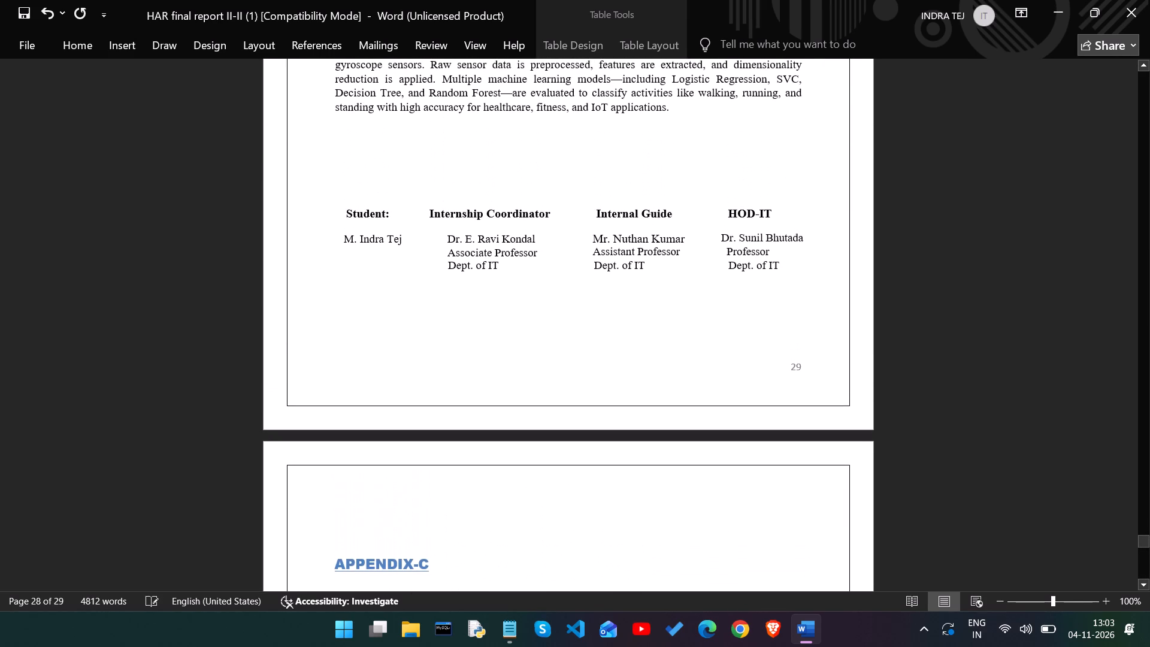
pyautogui.click(719, 236)
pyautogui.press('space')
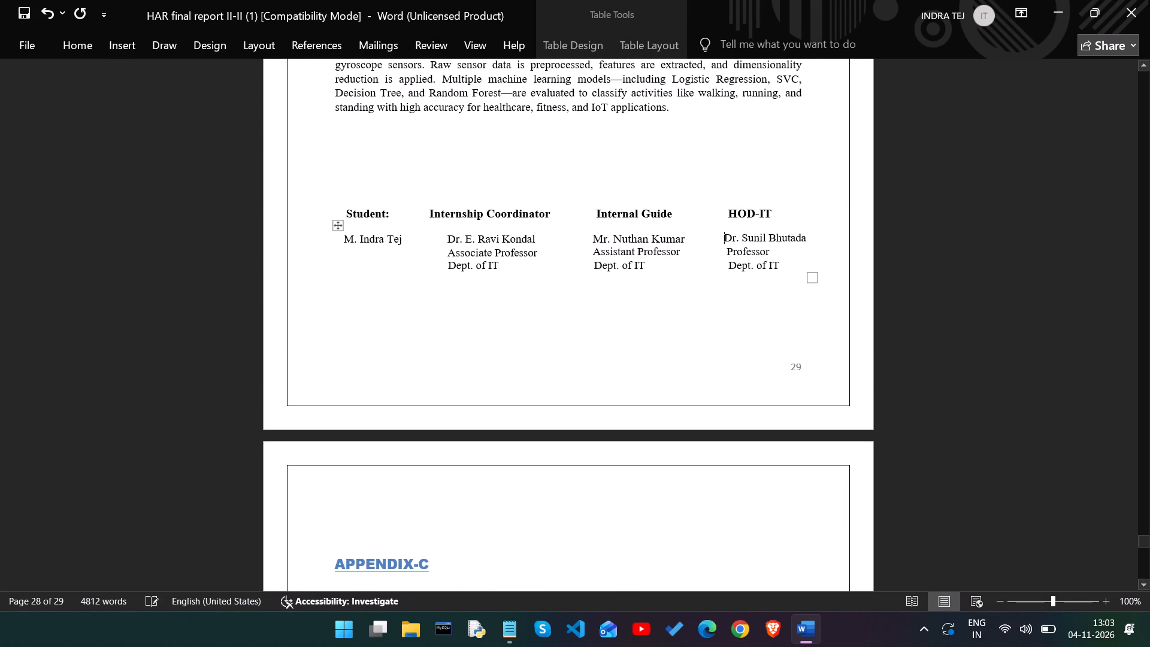
# Insert (HOD)& before Professor in the details below the HOD-IT heading on page 29.
pyautogui.click(727, 260)
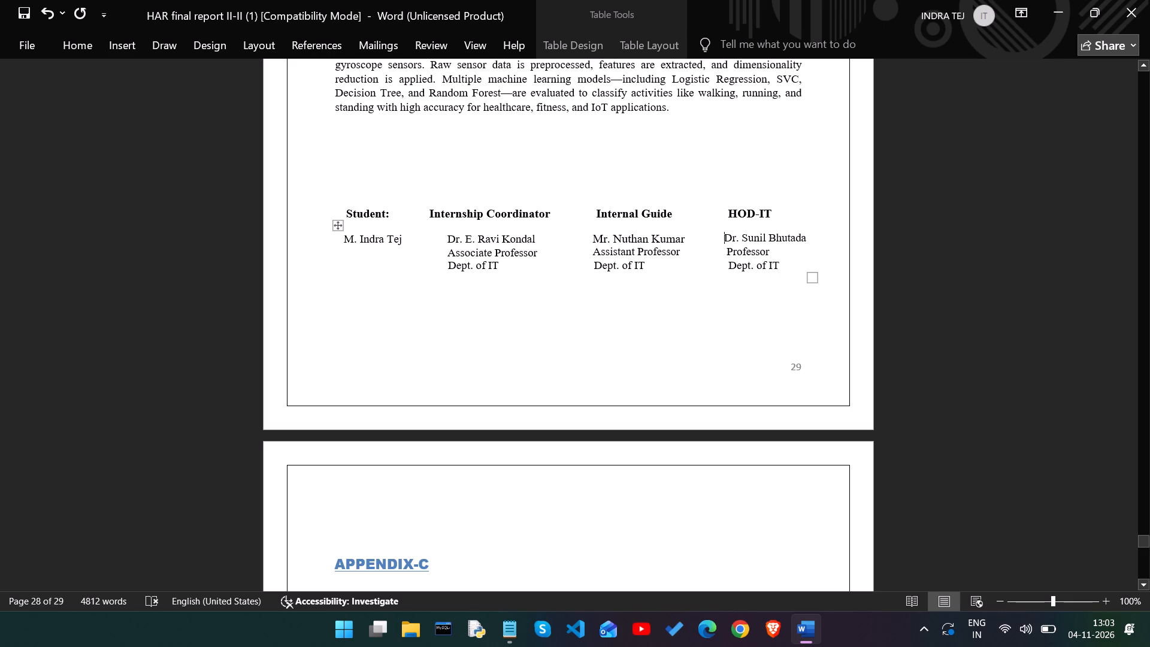
pyautogui.click(727, 252)
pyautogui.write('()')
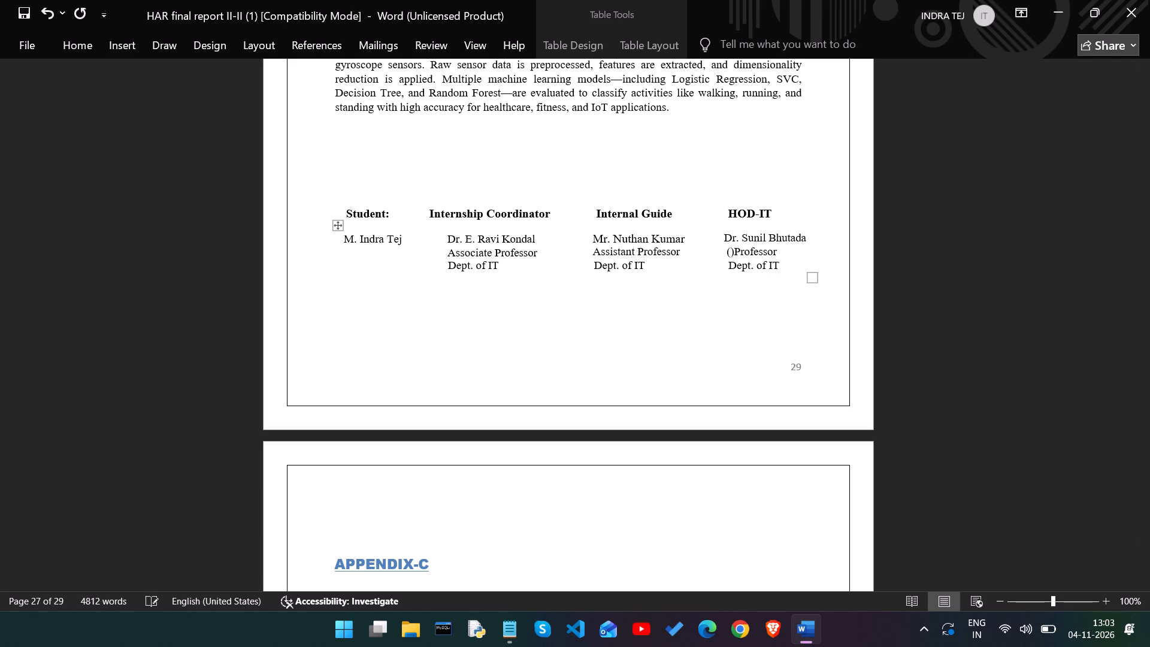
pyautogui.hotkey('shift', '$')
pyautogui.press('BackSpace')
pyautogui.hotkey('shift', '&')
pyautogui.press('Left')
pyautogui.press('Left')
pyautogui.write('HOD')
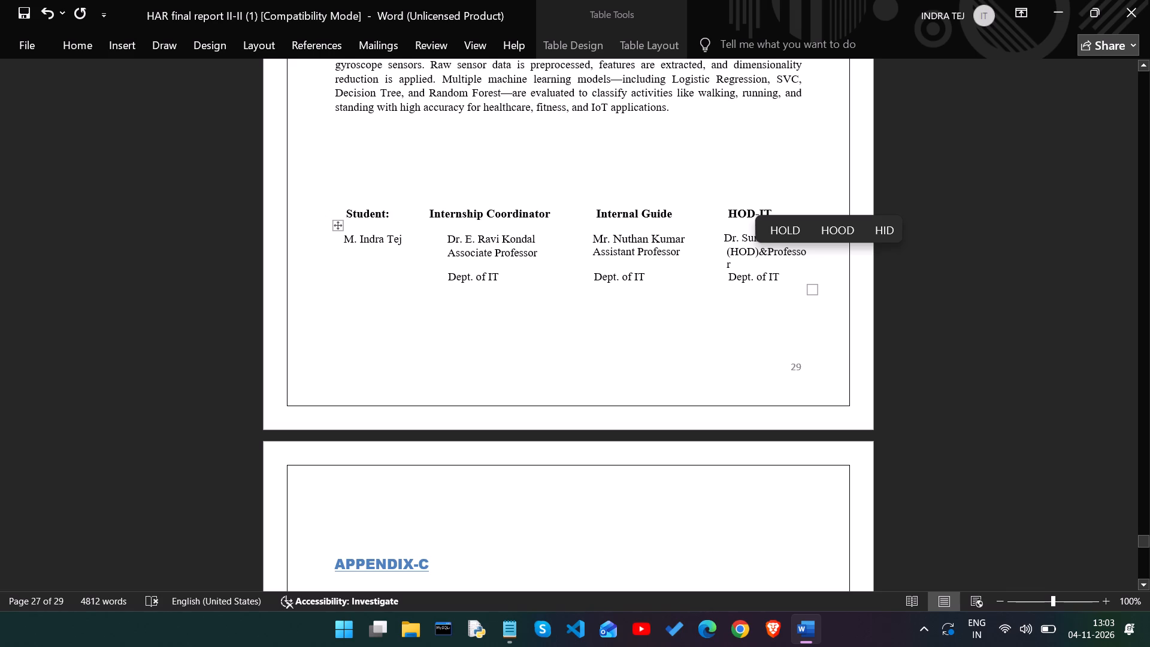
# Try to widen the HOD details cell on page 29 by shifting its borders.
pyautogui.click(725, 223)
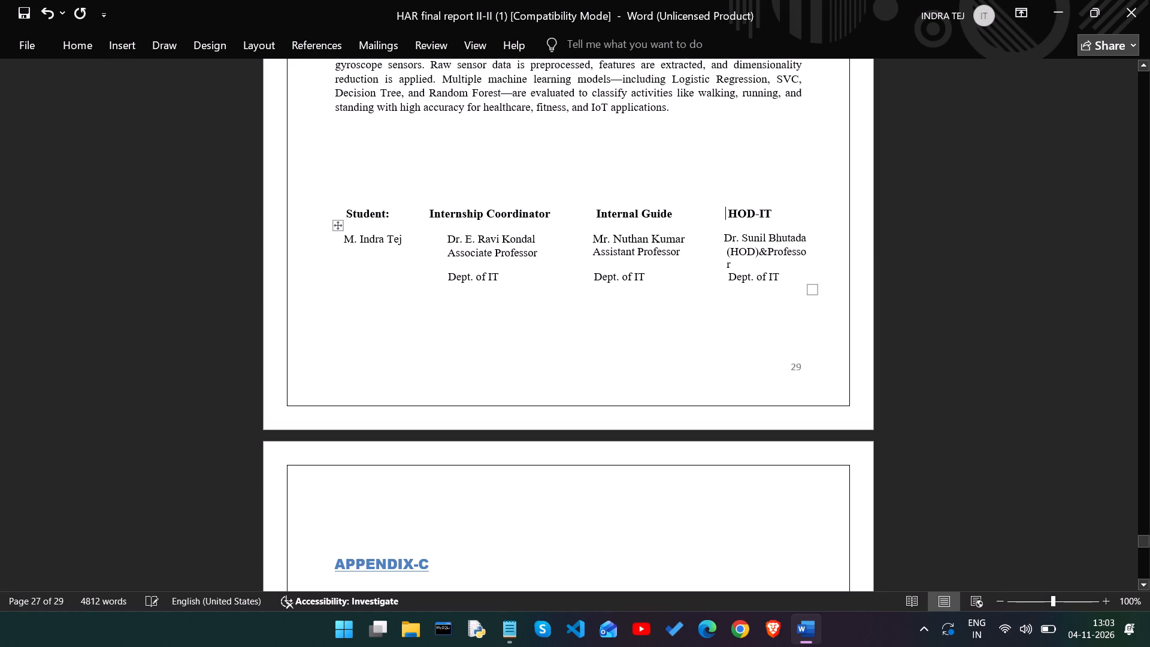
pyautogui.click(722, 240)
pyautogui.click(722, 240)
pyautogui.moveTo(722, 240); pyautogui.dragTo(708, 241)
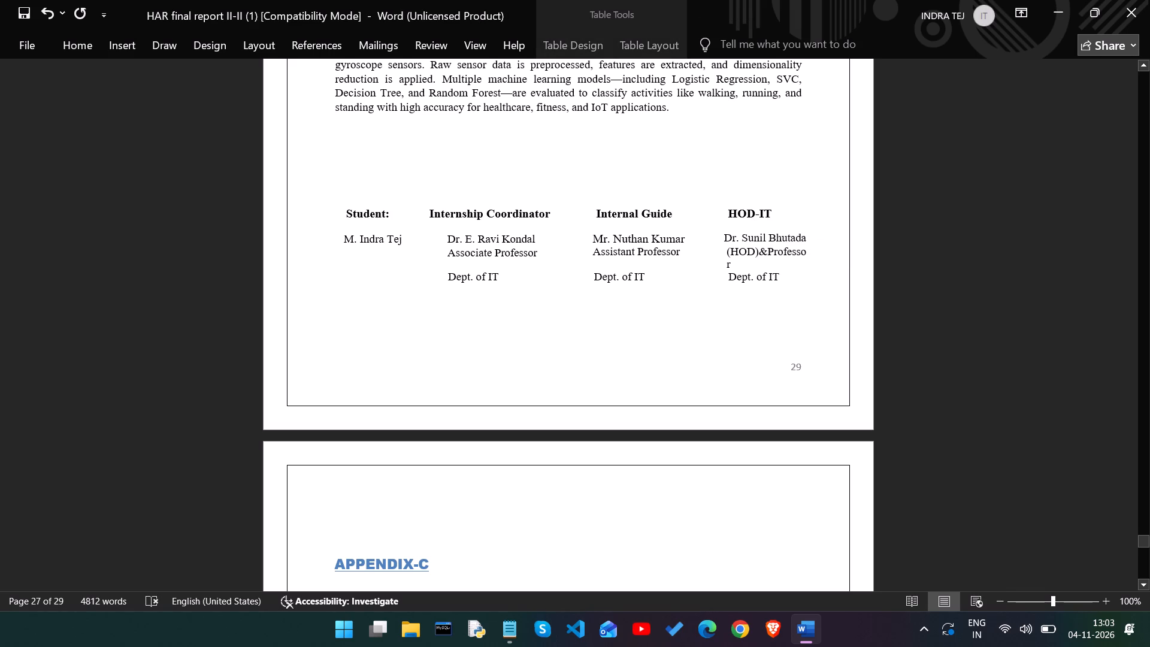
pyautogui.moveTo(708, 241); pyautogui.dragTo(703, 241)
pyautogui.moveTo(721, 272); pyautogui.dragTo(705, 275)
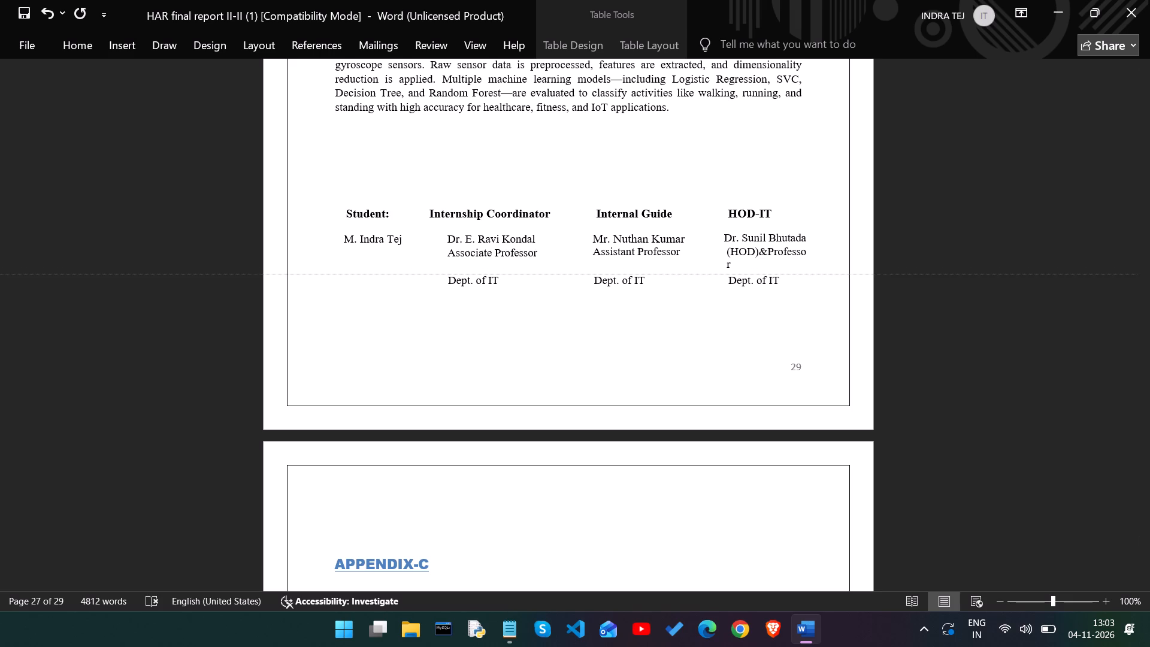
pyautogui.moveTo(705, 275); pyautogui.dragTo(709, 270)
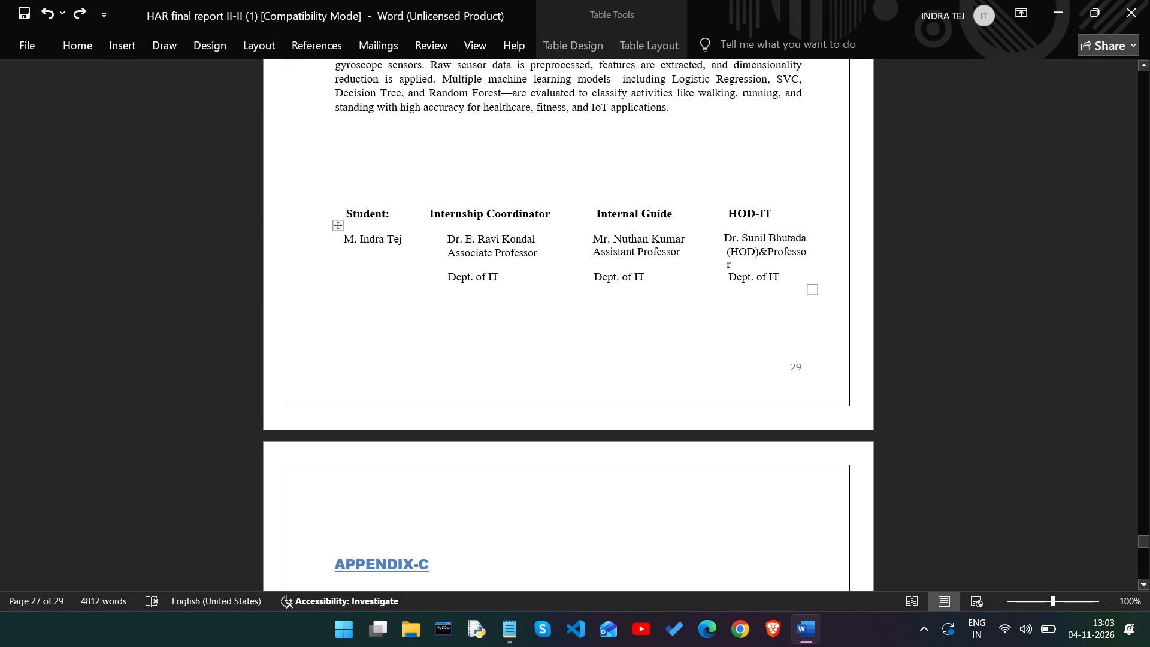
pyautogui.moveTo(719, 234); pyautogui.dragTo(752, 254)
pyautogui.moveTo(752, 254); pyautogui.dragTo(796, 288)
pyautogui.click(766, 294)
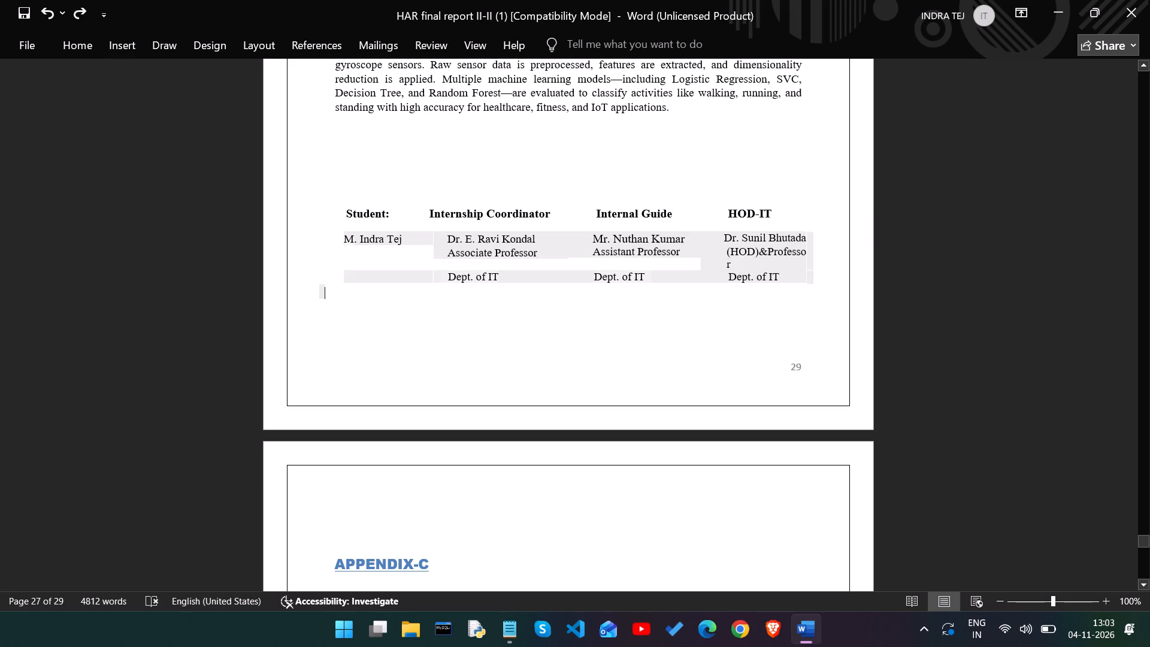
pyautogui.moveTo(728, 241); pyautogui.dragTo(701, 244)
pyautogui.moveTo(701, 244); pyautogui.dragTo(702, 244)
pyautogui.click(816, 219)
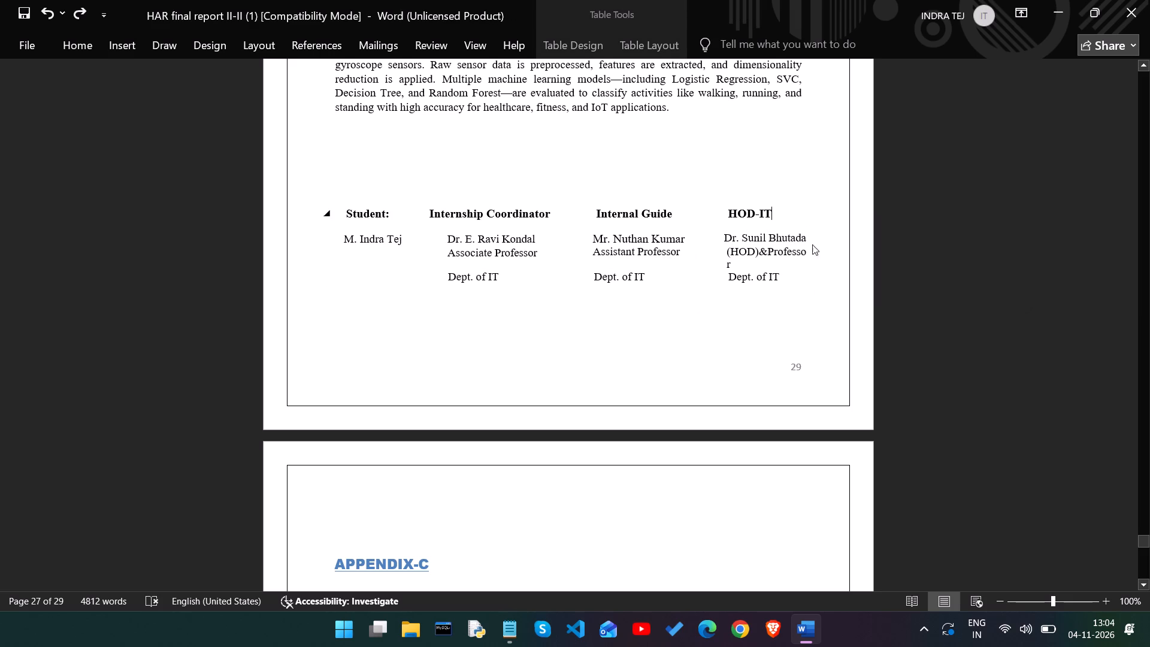
# Remove the indentation before the HOD's name and the (HOD)&Professor line on page 29.
pyautogui.click(720, 236)
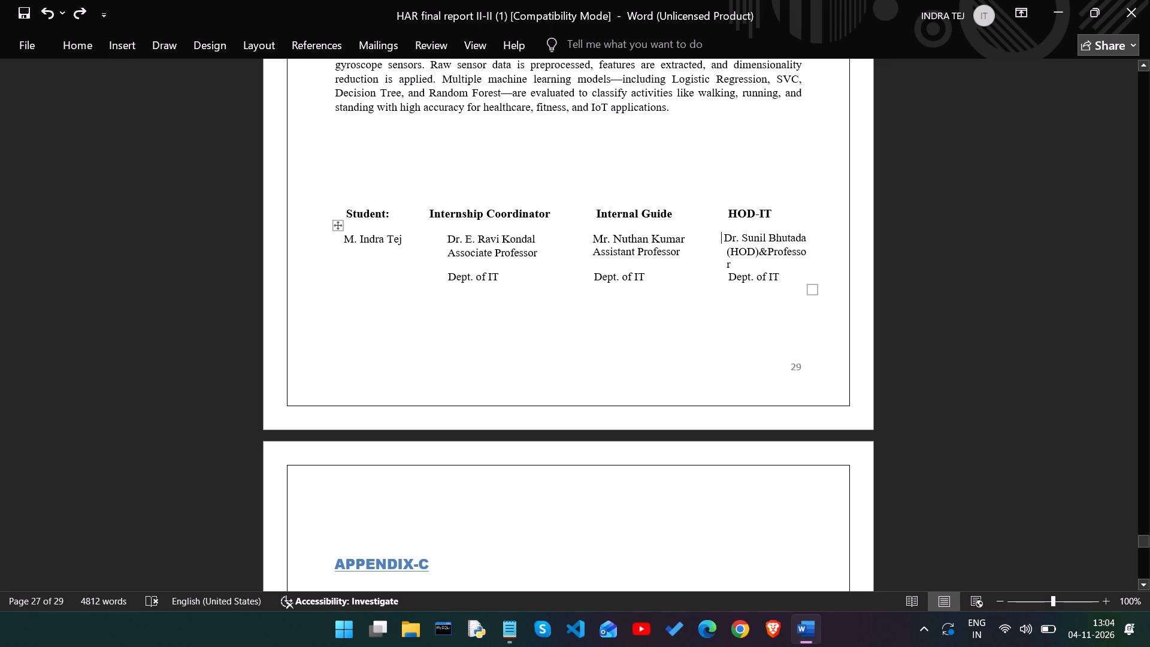
pyautogui.press('BackSpace')
pyautogui.press('BackSpace')
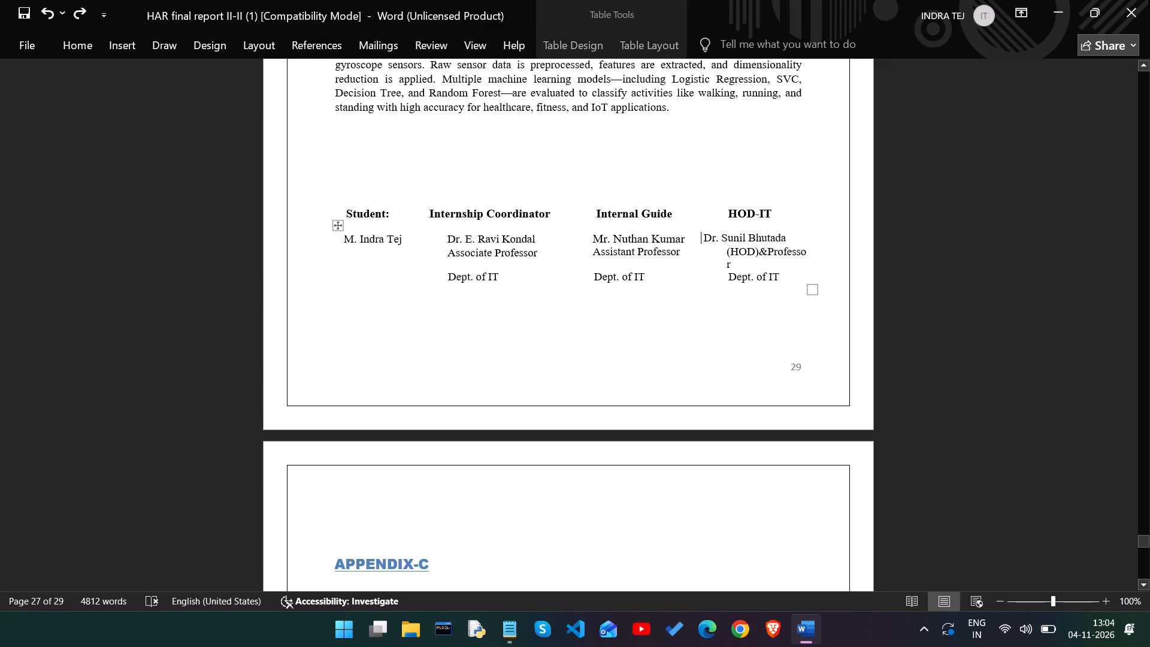
pyautogui.click(731, 290)
pyautogui.click(725, 250)
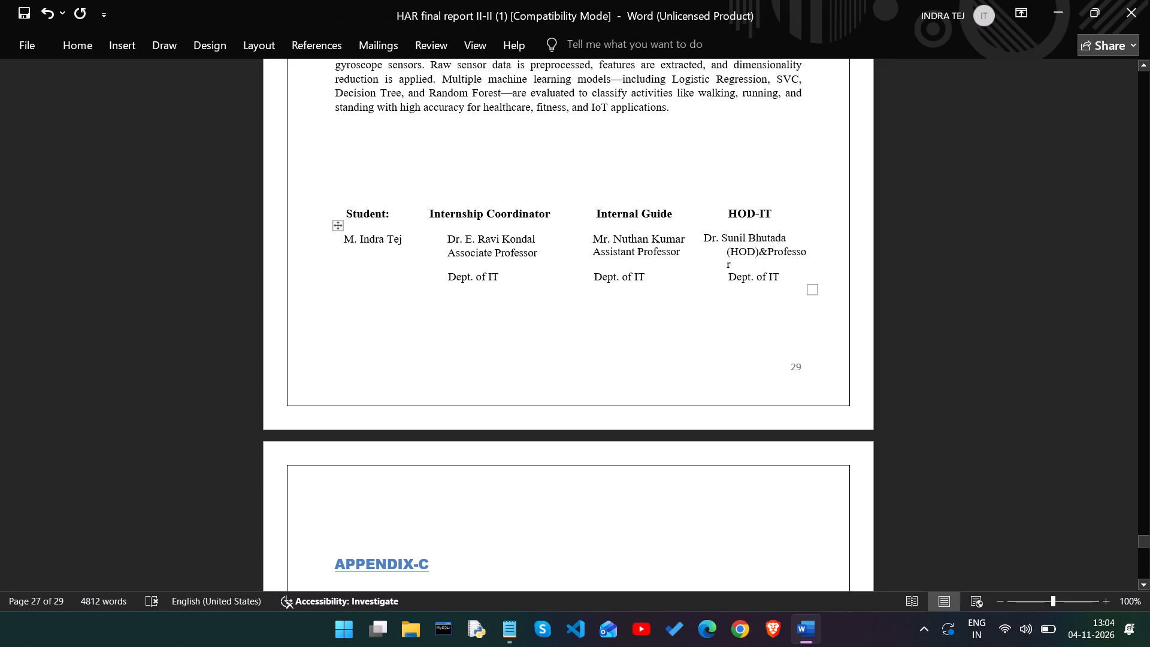
pyautogui.press('BackSpace')
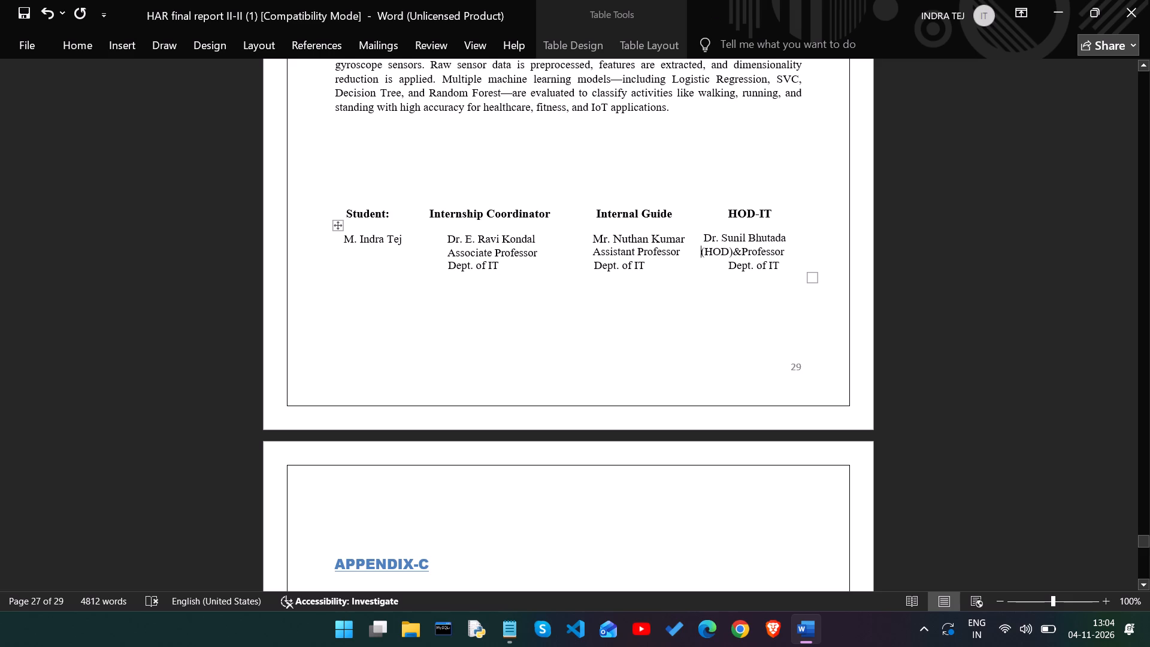
# Align the HOD's name and (HOD)&Professor line on page 29 by adding one and two leading spaces respectively.
pyautogui.click(702, 238)
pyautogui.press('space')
pyautogui.click(701, 251)
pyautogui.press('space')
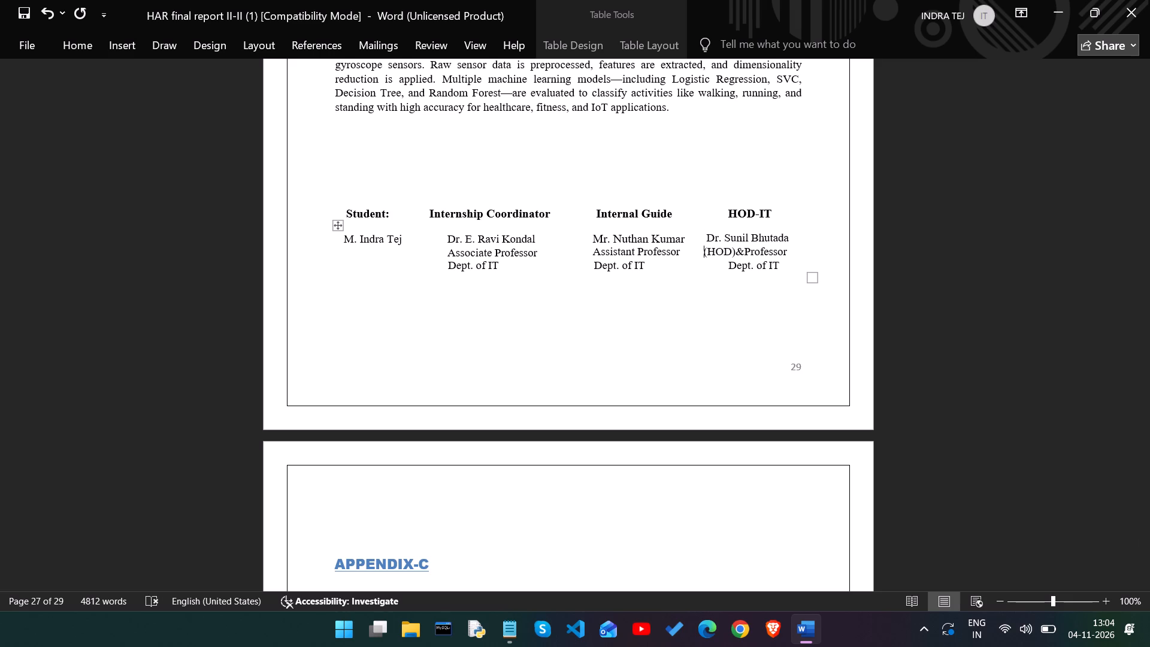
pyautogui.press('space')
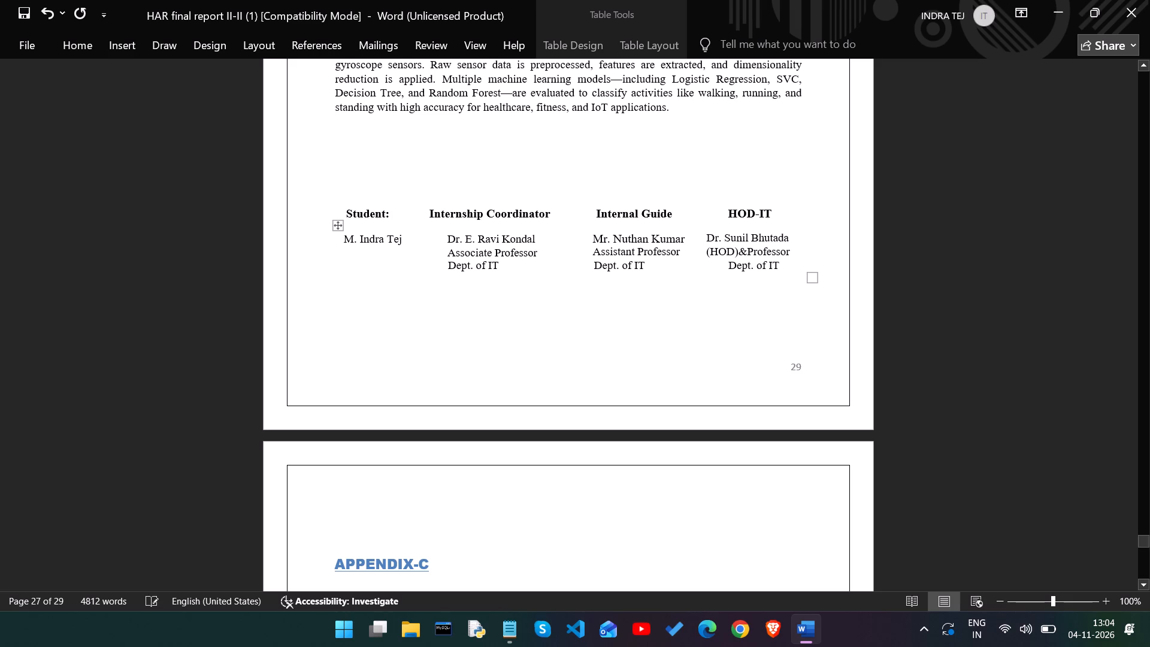
# Replace the indentation before the HOD's Dept. of IT line on page 29 with seven spaces.
pyautogui.click(727, 267)
pyautogui.press('BackSpace')
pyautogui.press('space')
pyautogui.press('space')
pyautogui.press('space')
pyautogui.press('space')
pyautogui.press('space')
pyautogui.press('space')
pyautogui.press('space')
# Remove two leading spaces before the HOD-IT heading on page 29.
pyautogui.click(722, 214)
pyautogui.press('Right')
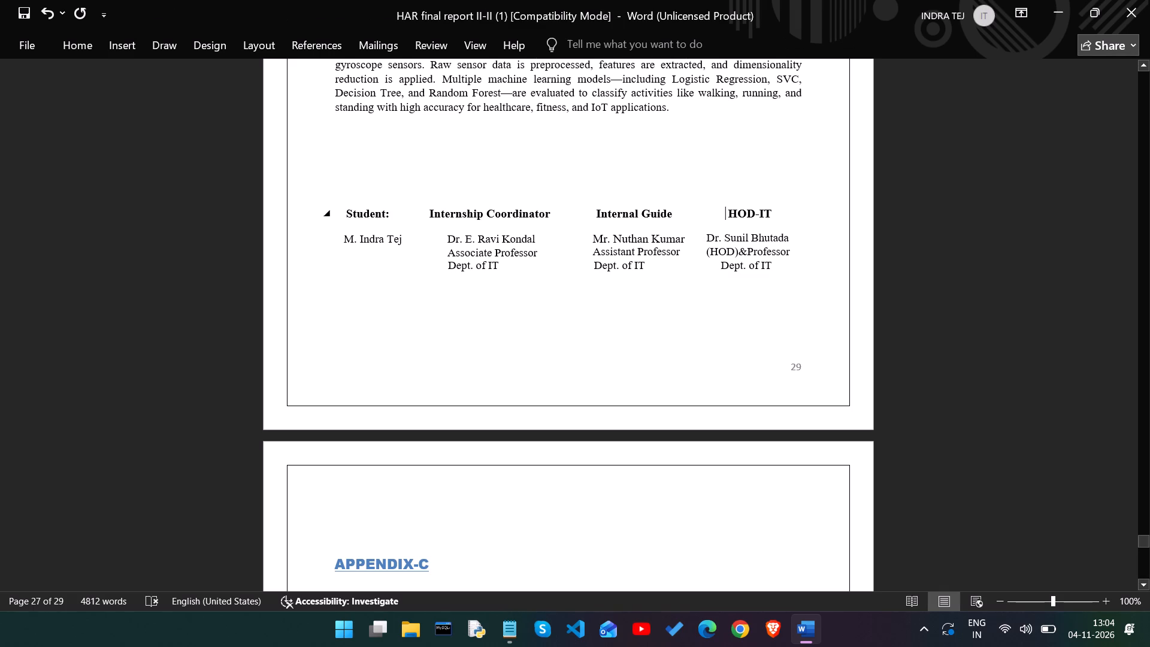
pyautogui.press('BackSpace')
pyautogui.press('BackSpace')
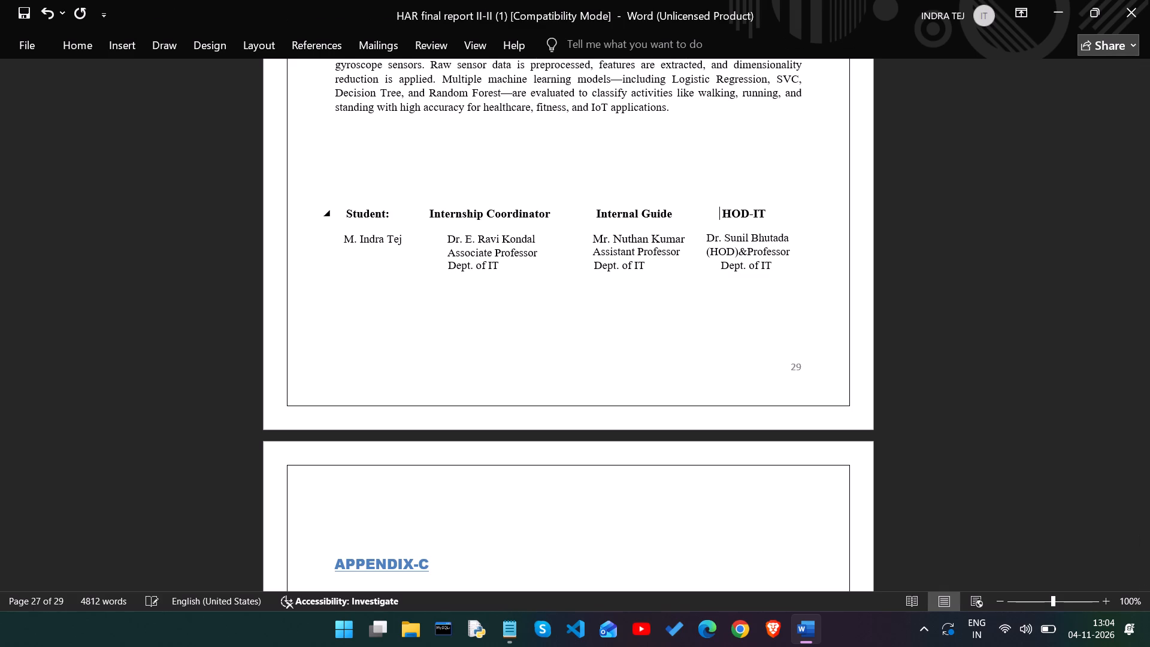
# Compare the heading order and layout of the signature blocks on pages 29, 30 and 31.
pyautogui.scroll(-8, 722, 214)
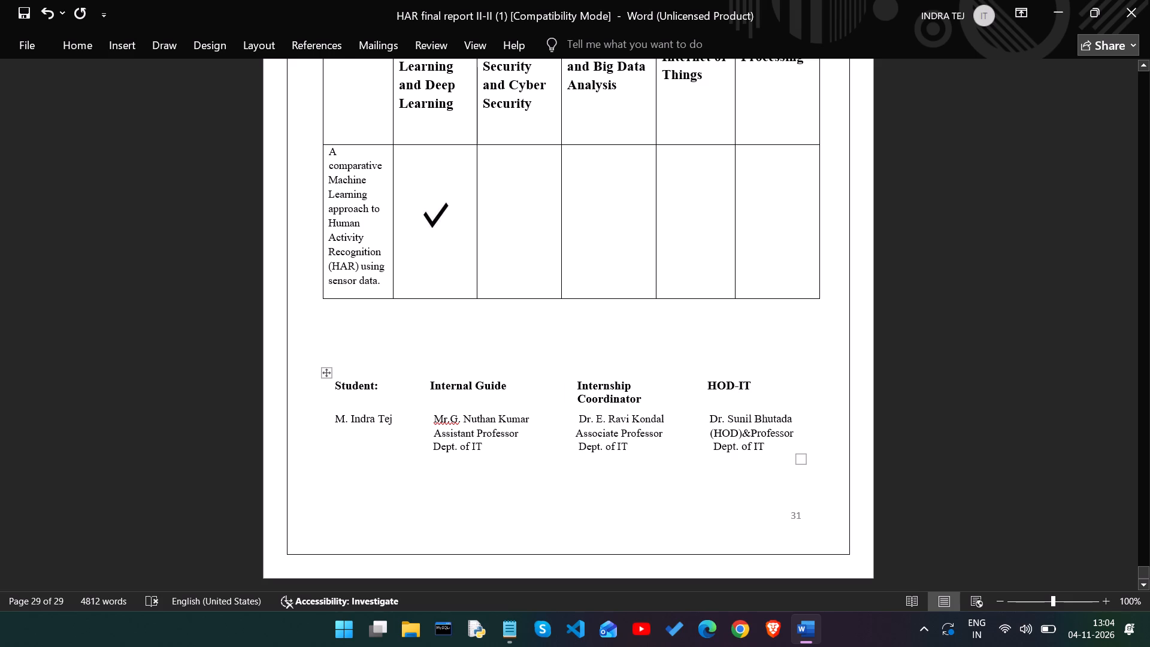
pyautogui.moveTo(561, 392); pyautogui.dragTo(568, 392)
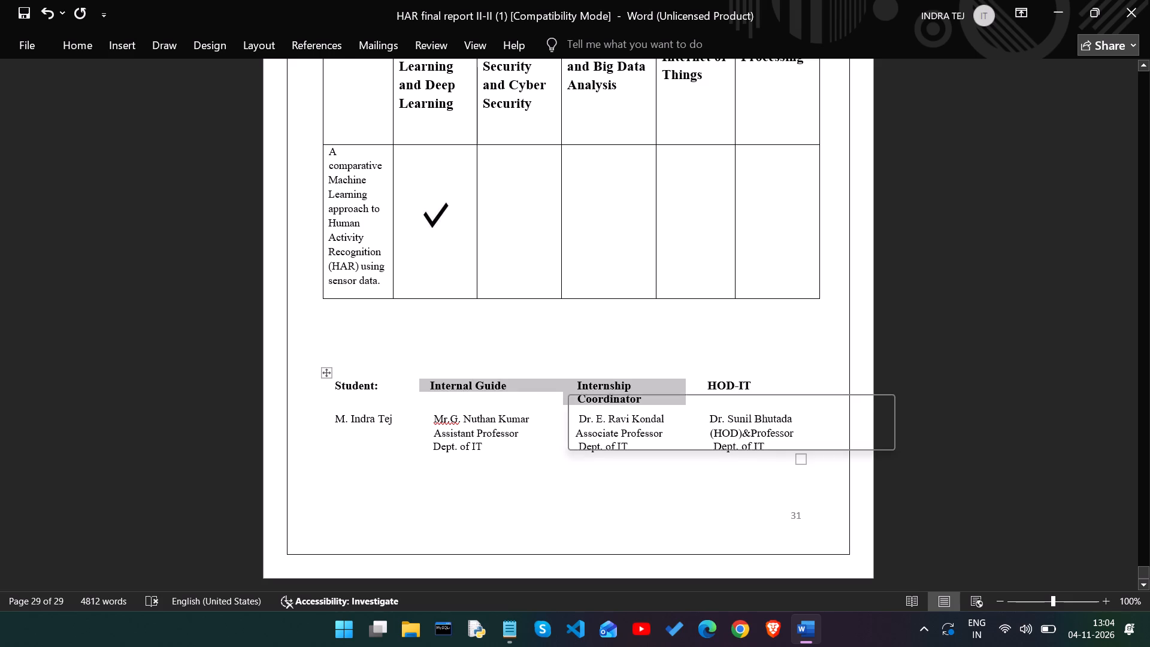
pyautogui.click(603, 338)
pyautogui.scroll(-3, 603, 338)
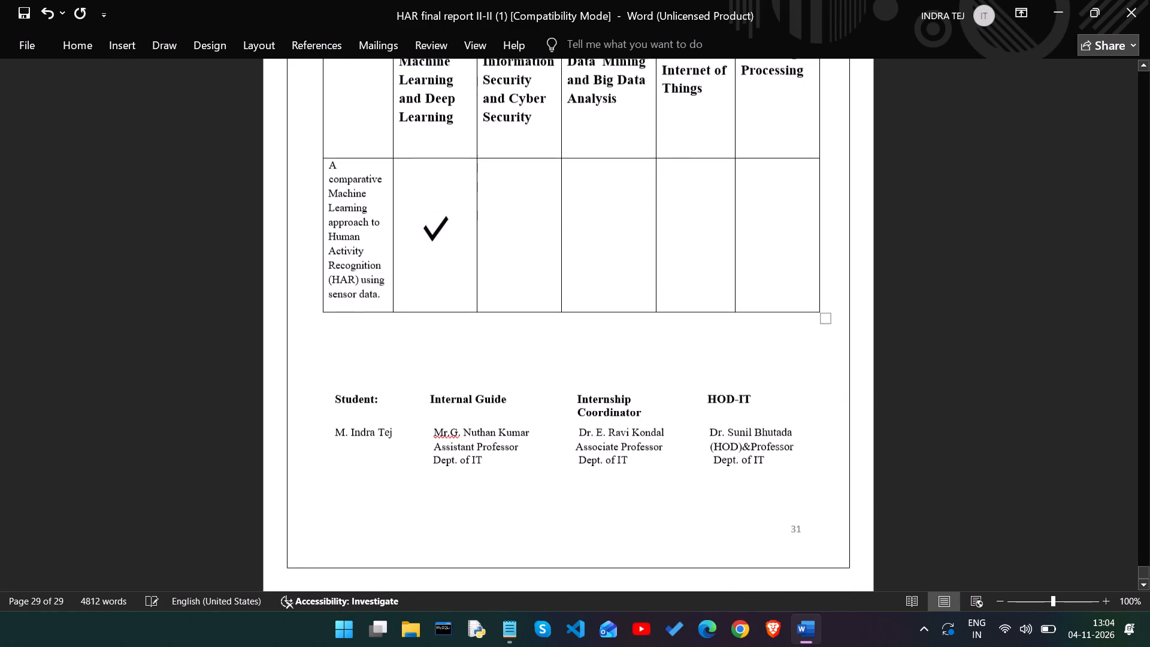
pyautogui.scroll(-1, 603, 338)
pyautogui.click(396, 423)
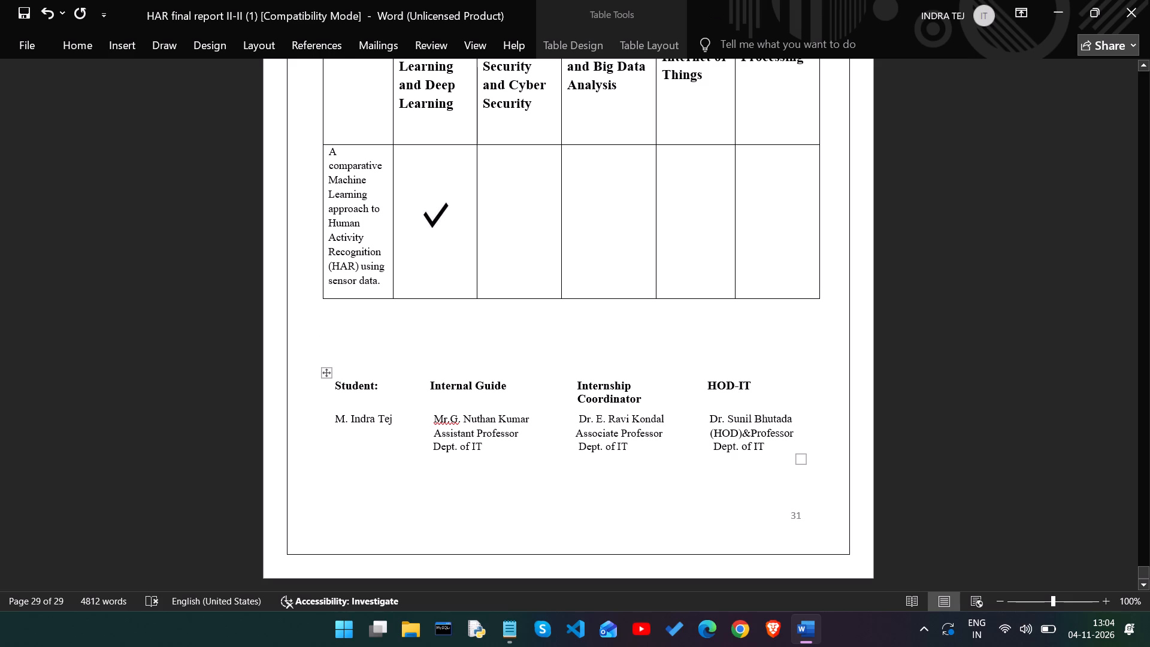
pyautogui.scroll(-6, 396, 423)
pyautogui.scroll(1, 396, 423)
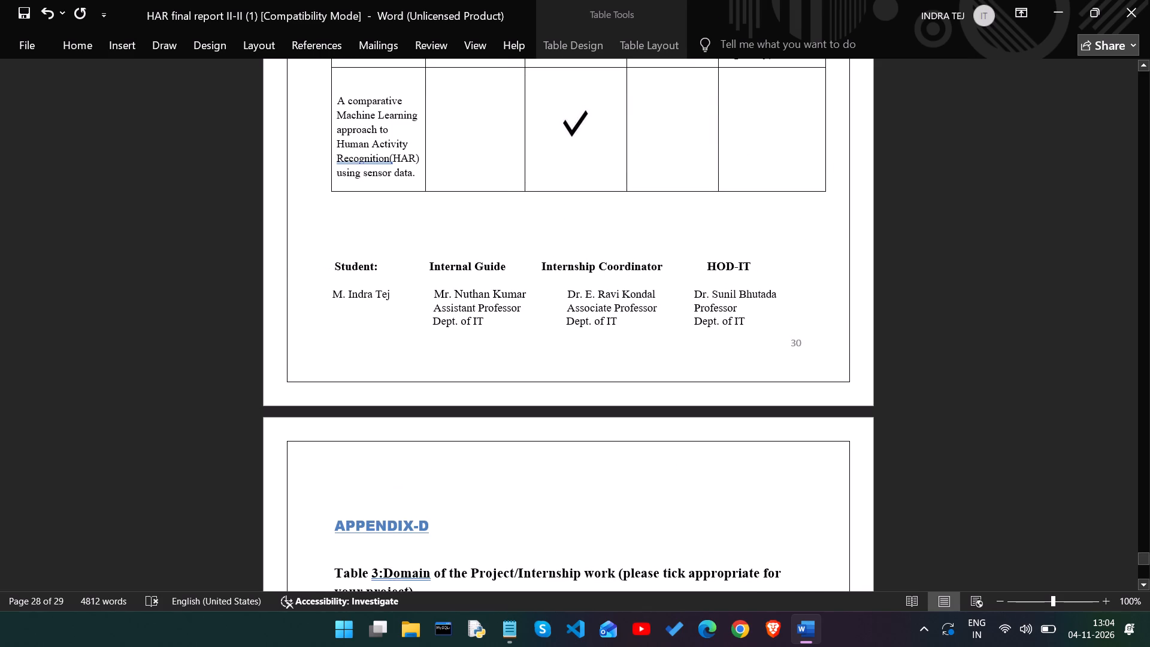
pyautogui.scroll(2, 700, 292)
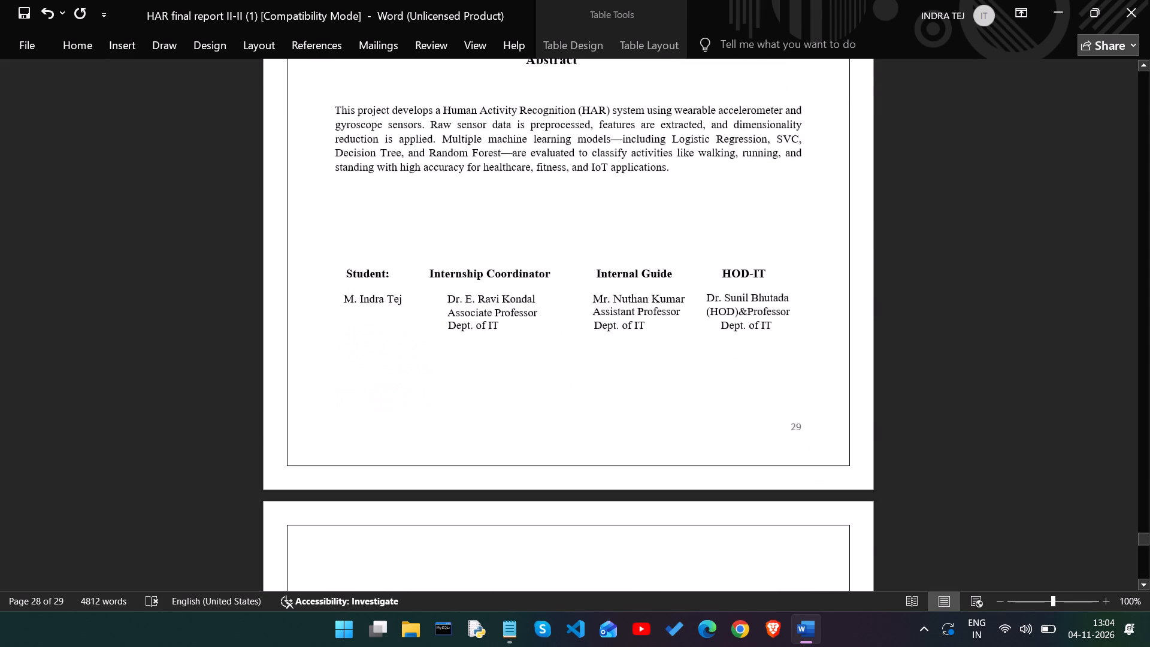
pyautogui.scroll(1, 700, 292)
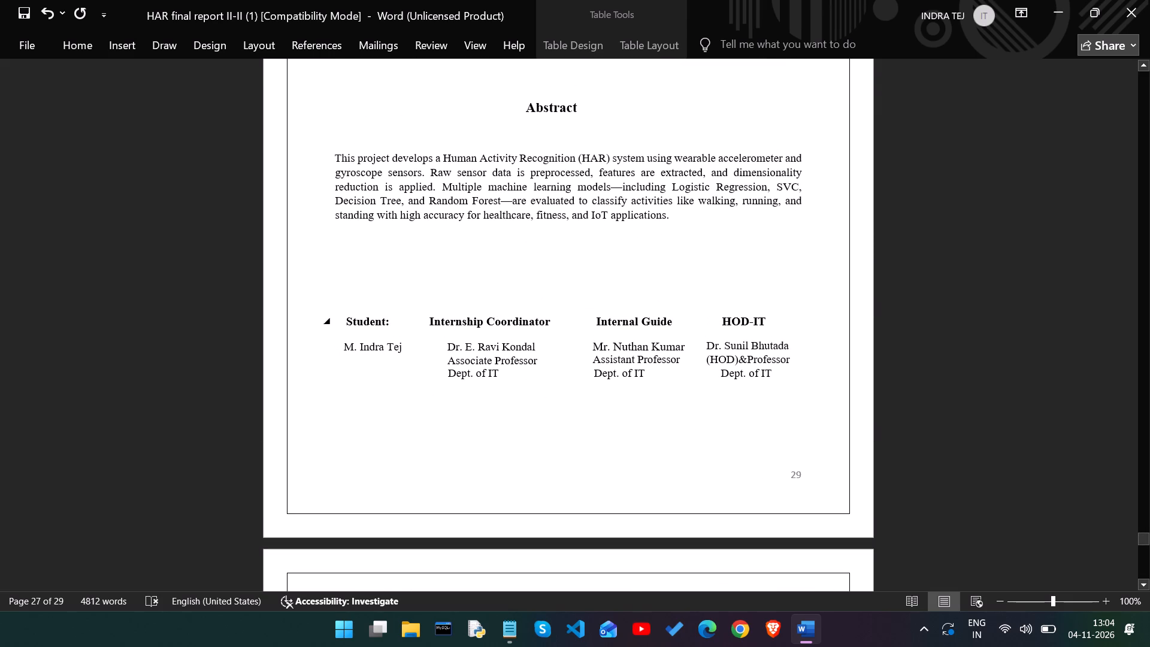
# Replace the Internship Coordinator heading on page 29 with Internal Guide and add one space before it.
pyautogui.moveTo(555, 321); pyautogui.dragTo(477, 322)
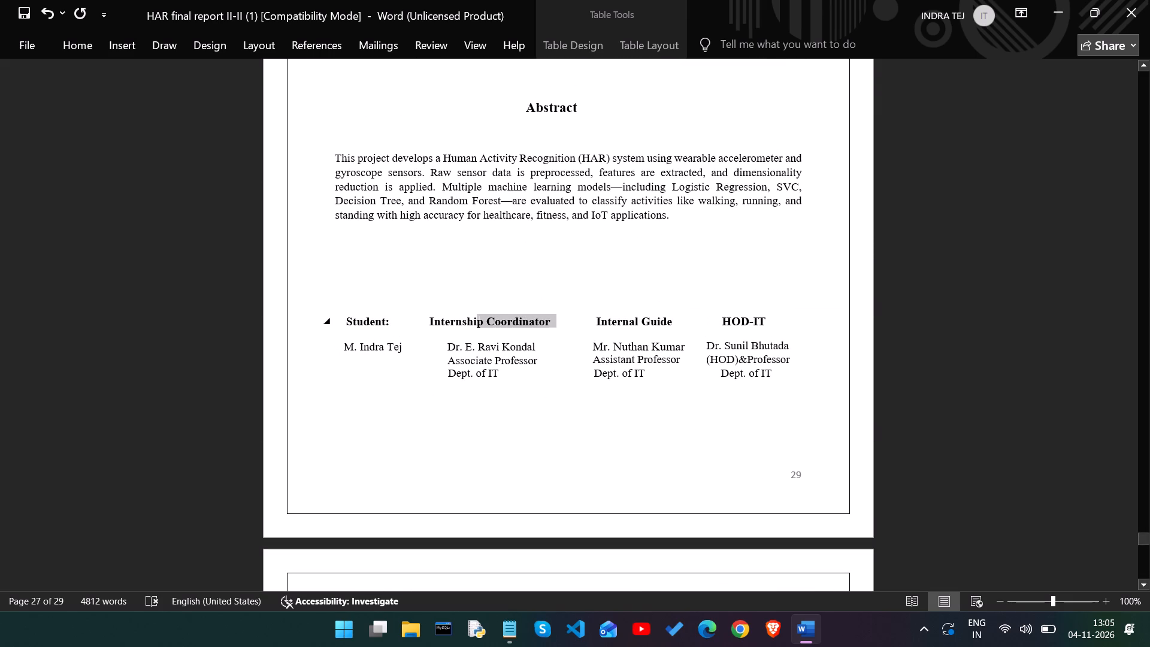
pyautogui.moveTo(477, 322); pyautogui.dragTo(465, 323)
pyautogui.press('BackSpace')
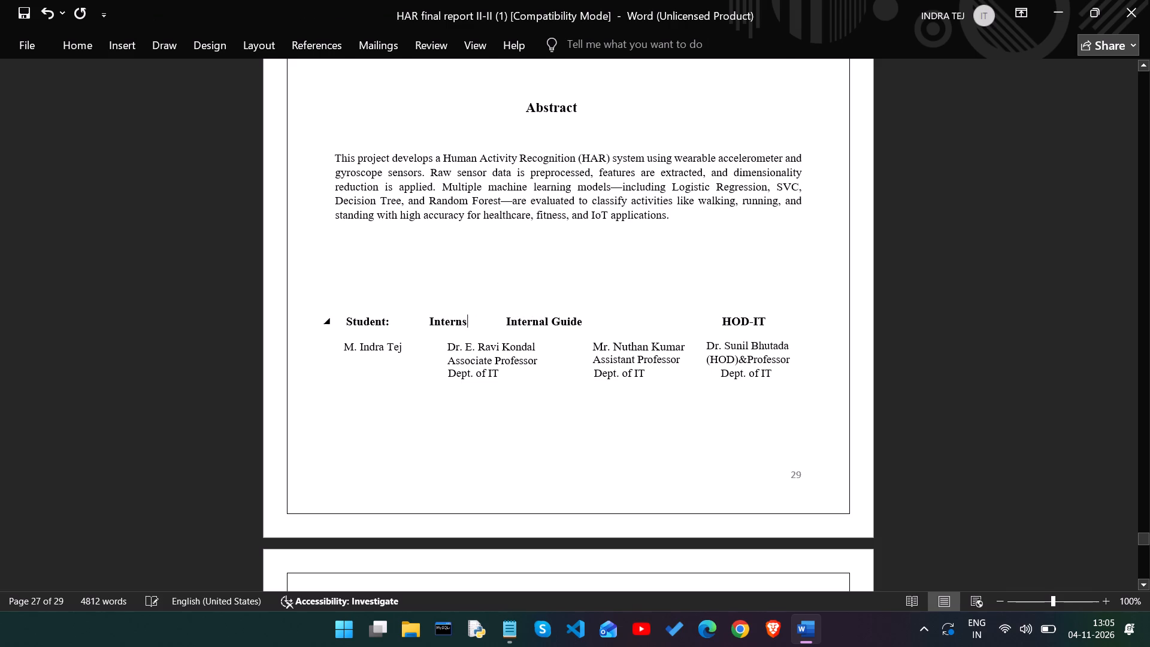
pyautogui.press('BackSpace')
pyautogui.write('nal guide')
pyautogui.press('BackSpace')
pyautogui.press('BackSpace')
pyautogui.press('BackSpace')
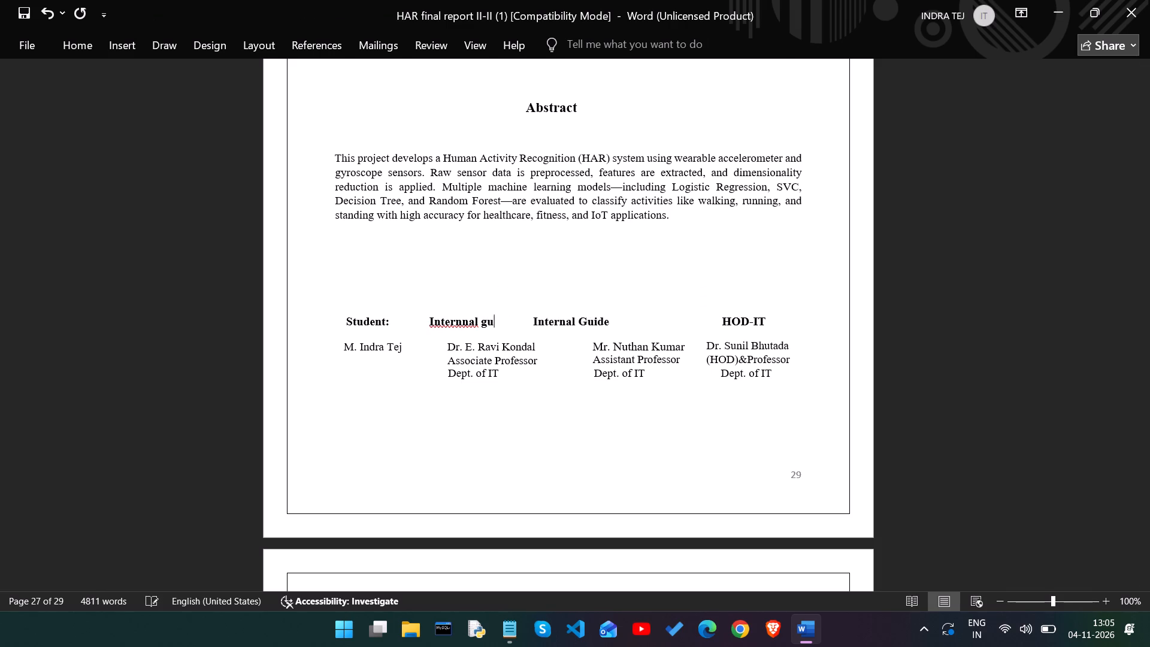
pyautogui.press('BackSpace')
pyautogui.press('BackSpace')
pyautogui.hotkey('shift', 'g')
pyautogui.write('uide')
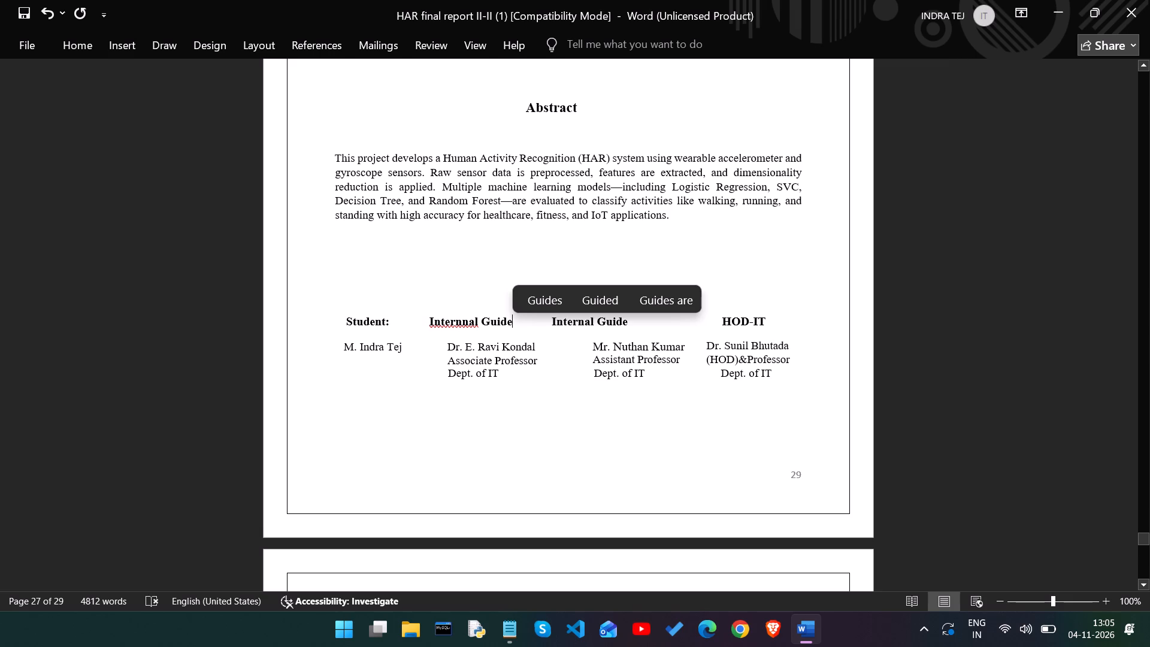
pyautogui.click(465, 321)
pyautogui.press('BackSpace')
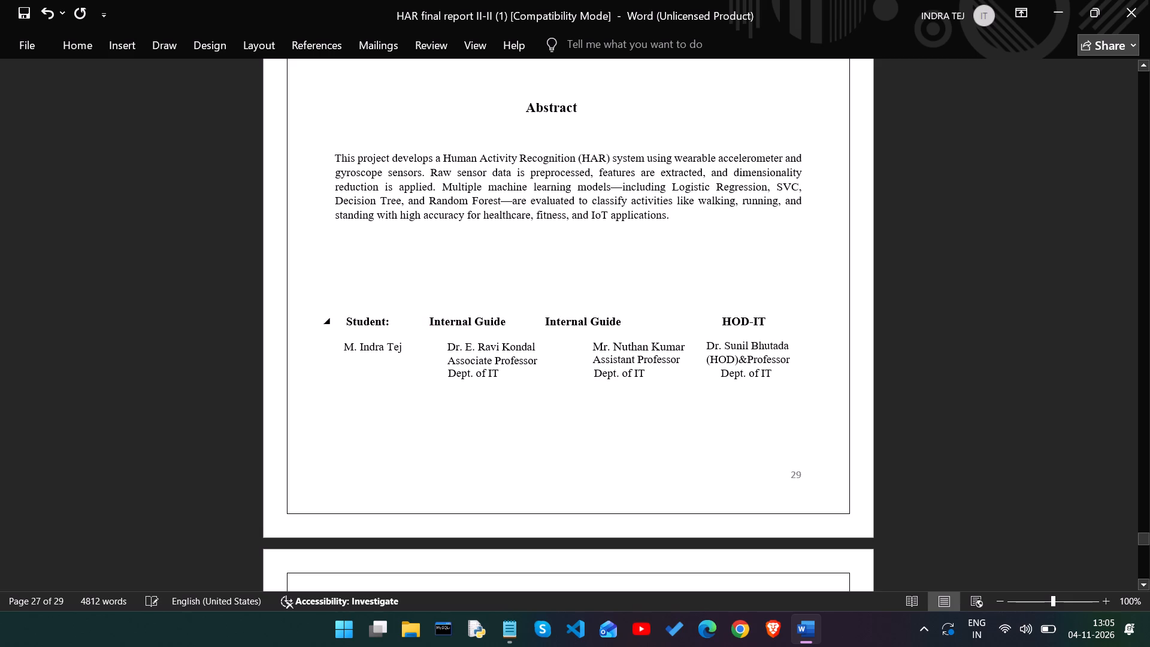
pyautogui.click(431, 321)
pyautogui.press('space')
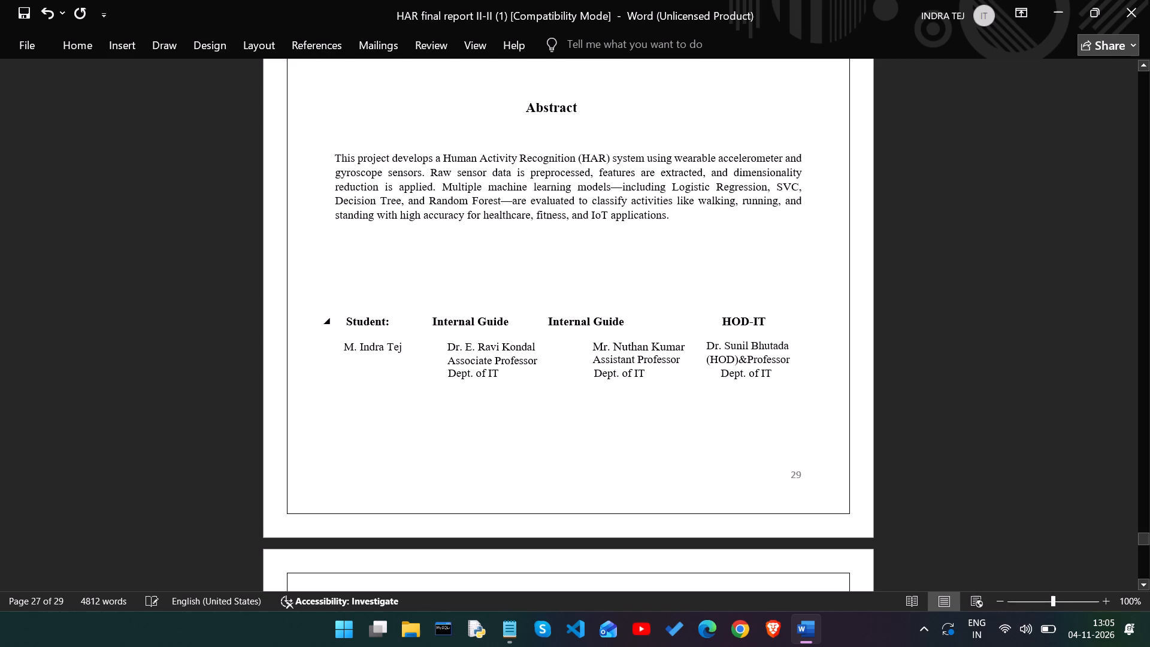
# Delete the original Internal Guide heading above the third column of details on page 29.
pyautogui.click(634, 321)
pyautogui.press('BackSpace')
pyautogui.press('BackSpace')
pyautogui.press('BackSpace')
pyautogui.press('BackSpace')
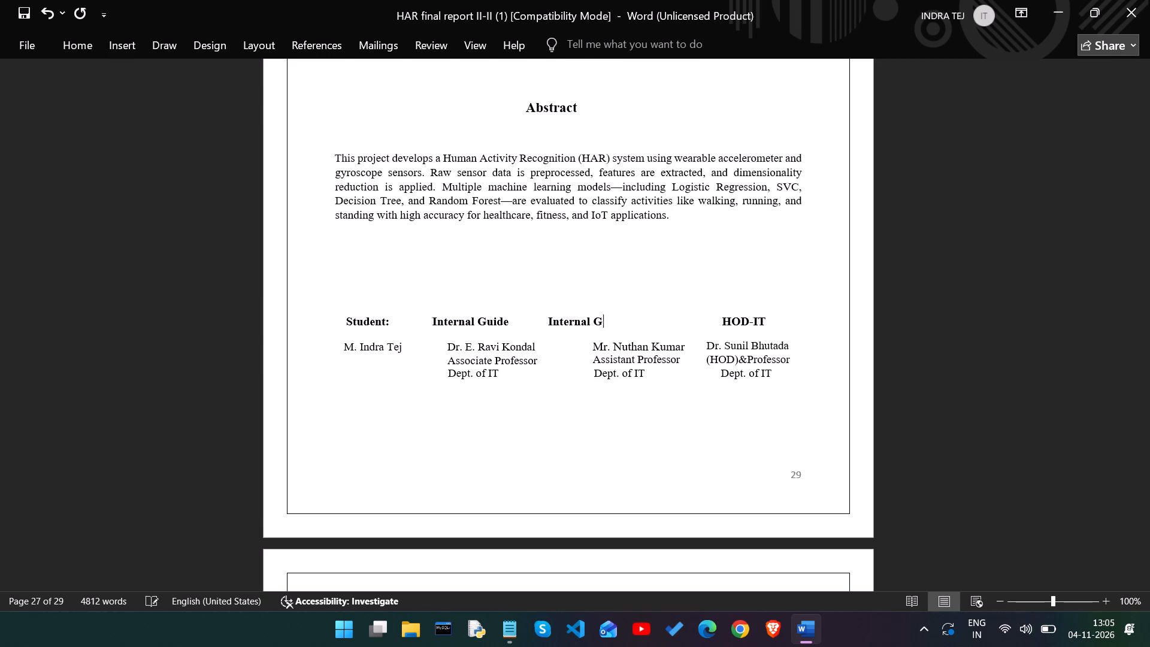
pyautogui.press('BackSpace')
pyautogui.press('BackSpace')
pyautogui.press('BackSpace')
pyautogui.press('BackSpace')
pyautogui.press('BackSpace')
pyautogui.press('BackSpace')
pyautogui.press('BackSpace')
pyautogui.press('BackSpace')
pyautogui.press('BackSpace')
pyautogui.press('BackSpace')
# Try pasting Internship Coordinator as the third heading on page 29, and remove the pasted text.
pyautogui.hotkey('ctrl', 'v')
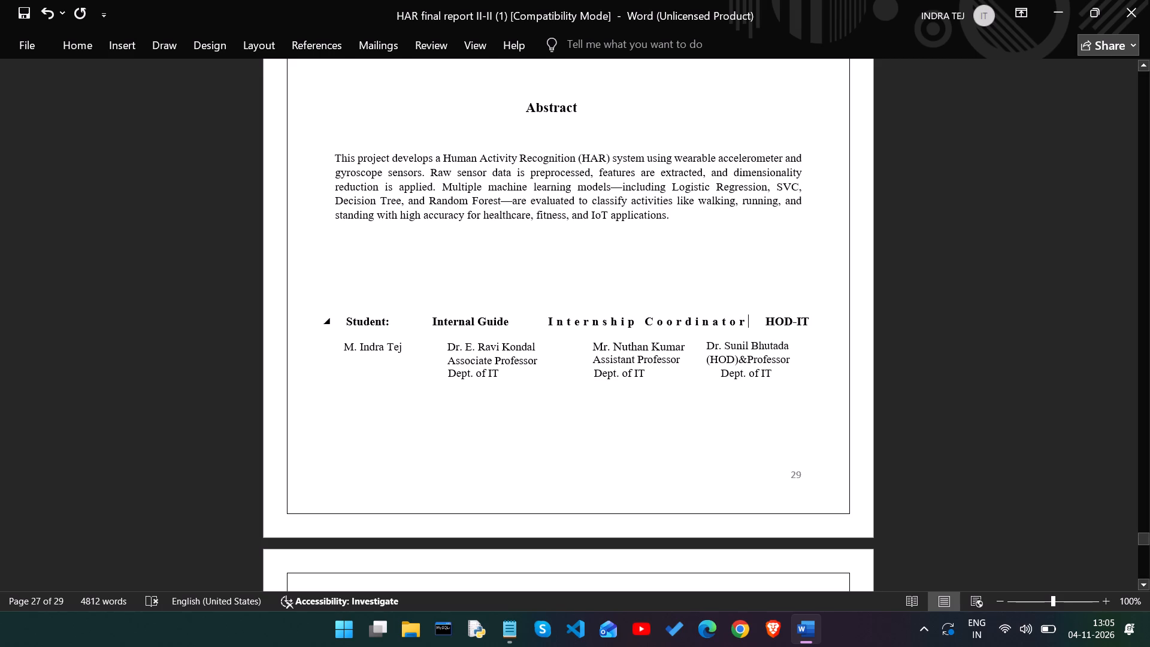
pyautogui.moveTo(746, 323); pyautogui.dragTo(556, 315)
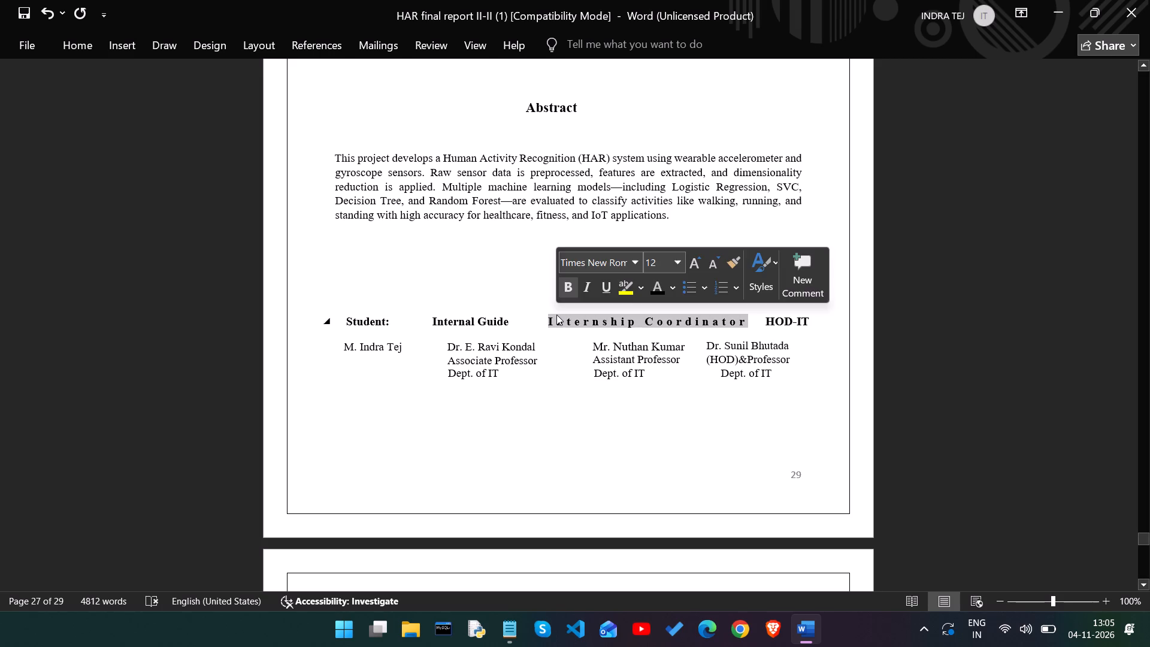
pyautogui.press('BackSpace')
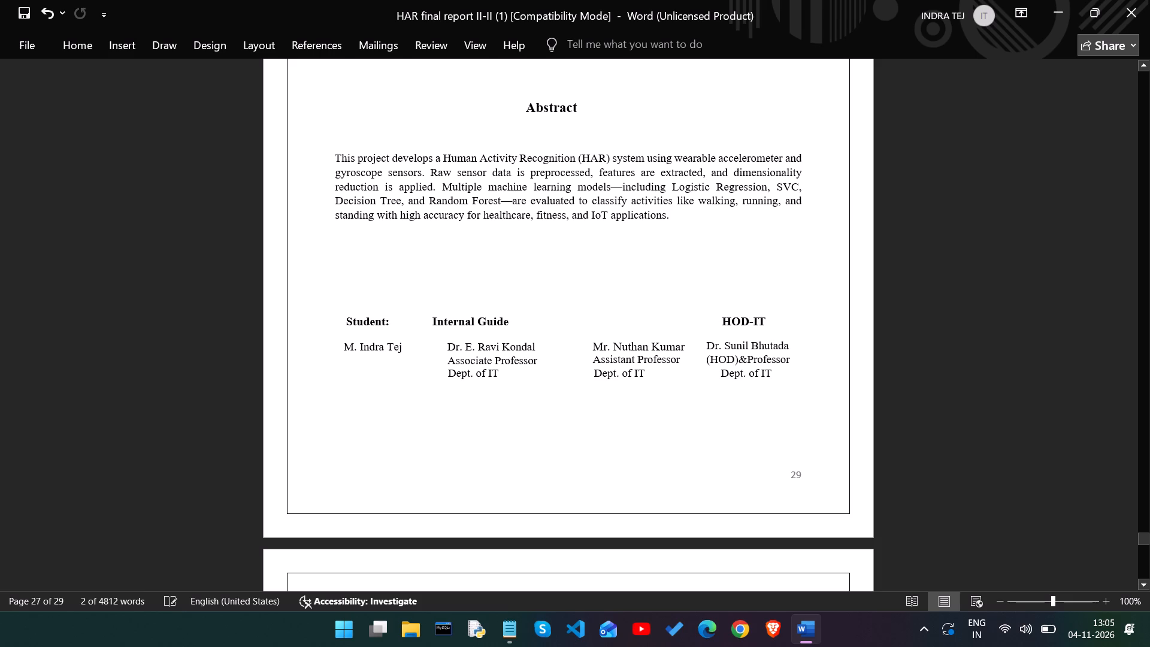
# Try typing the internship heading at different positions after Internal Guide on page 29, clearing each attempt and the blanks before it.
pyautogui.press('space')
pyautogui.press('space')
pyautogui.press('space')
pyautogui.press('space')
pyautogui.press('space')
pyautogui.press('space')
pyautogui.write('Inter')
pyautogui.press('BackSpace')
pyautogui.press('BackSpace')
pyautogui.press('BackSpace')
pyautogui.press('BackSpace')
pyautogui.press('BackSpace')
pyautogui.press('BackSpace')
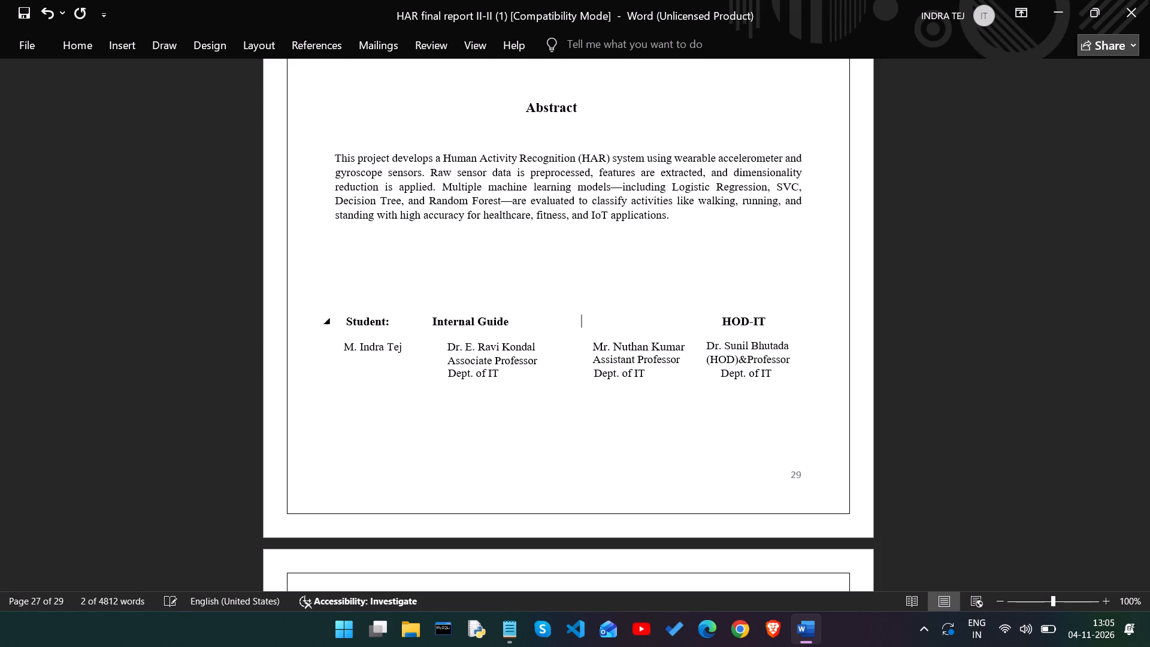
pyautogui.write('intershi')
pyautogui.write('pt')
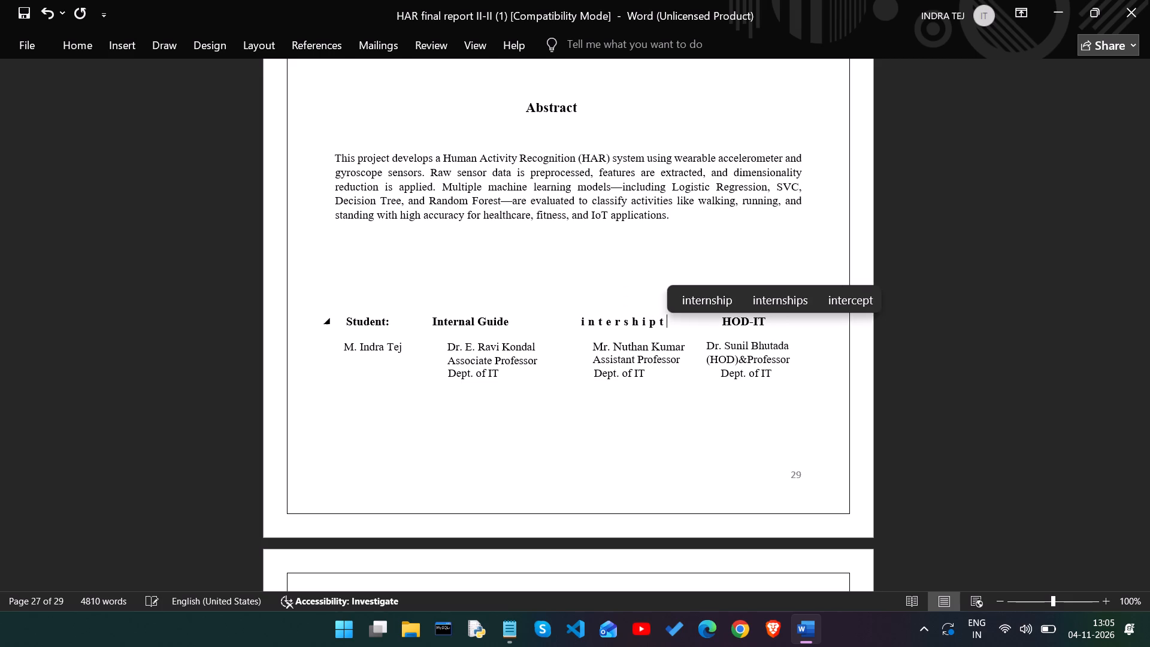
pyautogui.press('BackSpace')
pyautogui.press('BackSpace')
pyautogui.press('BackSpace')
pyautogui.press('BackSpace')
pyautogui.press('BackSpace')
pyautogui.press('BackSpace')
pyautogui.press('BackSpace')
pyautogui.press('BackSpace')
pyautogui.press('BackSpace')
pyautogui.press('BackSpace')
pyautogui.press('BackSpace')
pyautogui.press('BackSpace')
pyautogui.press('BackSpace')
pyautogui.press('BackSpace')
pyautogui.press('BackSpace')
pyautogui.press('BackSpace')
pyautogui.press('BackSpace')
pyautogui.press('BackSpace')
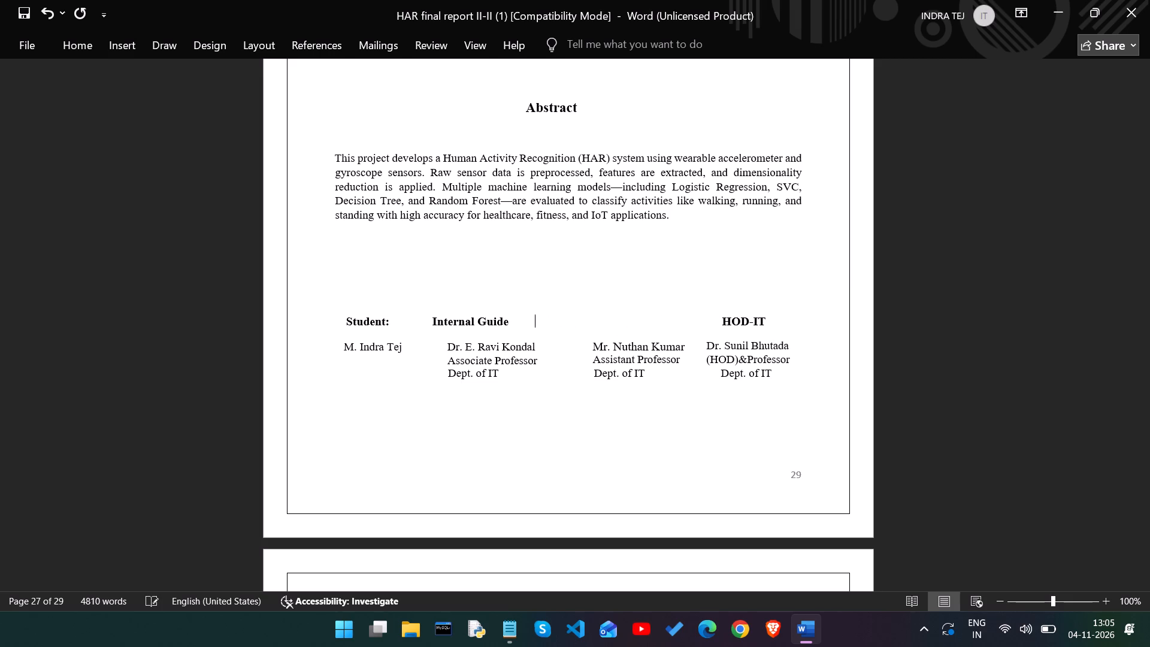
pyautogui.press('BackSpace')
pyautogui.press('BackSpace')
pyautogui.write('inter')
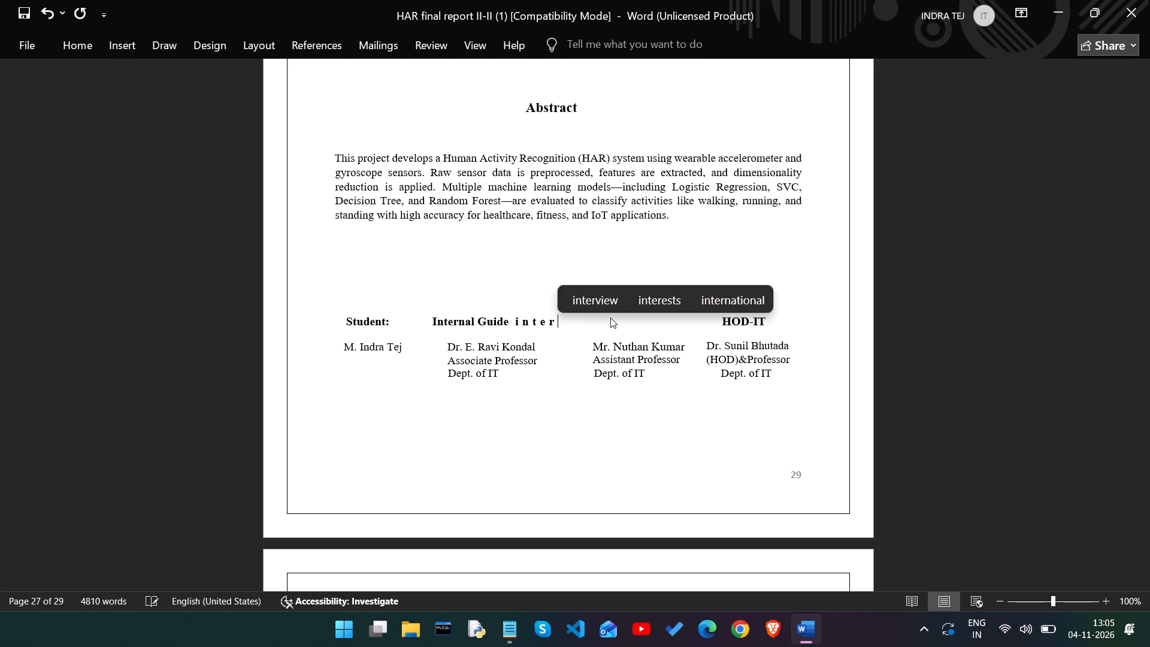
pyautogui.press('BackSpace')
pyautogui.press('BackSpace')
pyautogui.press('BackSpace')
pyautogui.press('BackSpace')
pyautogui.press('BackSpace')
# Retype the last letters of Internal Guide and a space on page 29, testing the letter spacing with filler text and clearing it.
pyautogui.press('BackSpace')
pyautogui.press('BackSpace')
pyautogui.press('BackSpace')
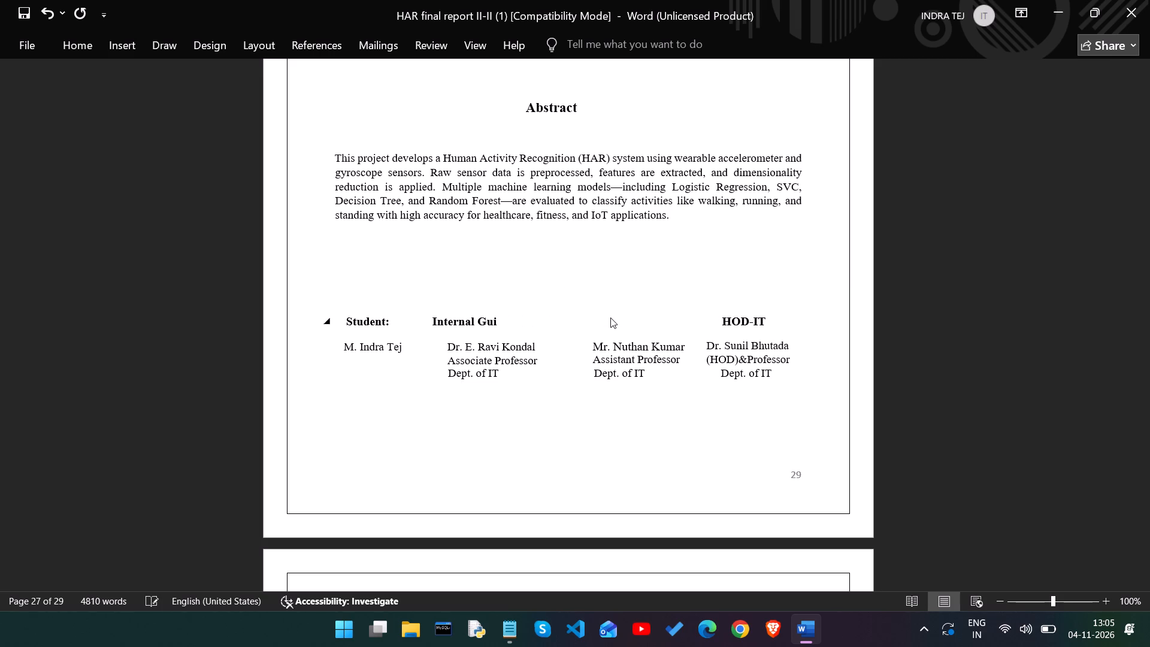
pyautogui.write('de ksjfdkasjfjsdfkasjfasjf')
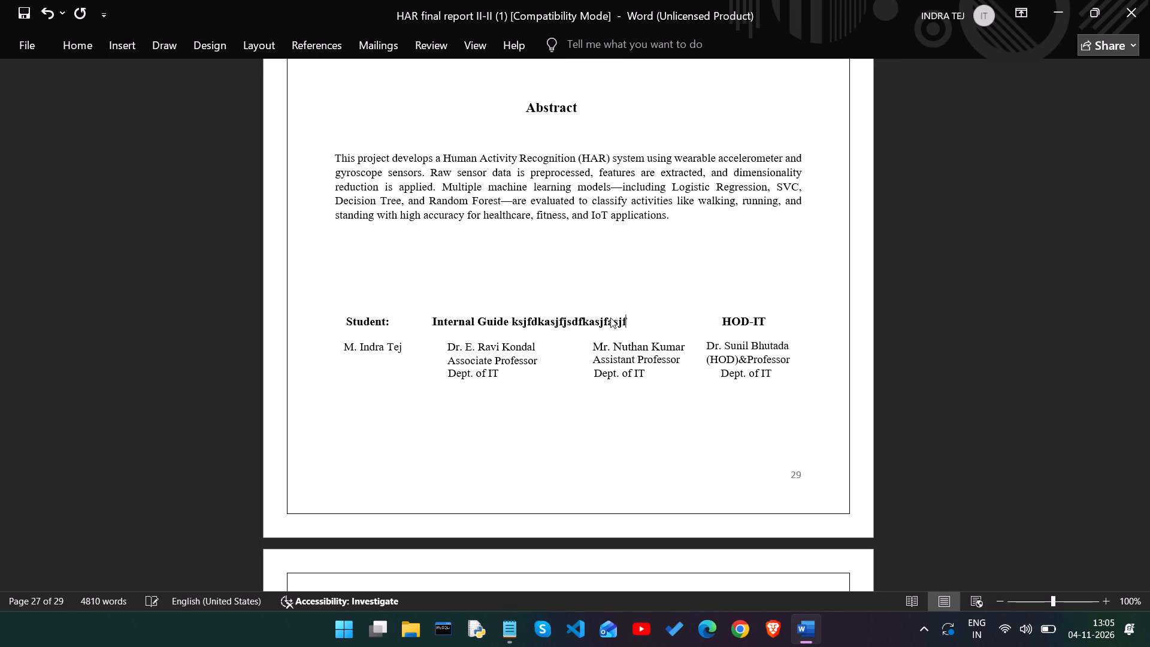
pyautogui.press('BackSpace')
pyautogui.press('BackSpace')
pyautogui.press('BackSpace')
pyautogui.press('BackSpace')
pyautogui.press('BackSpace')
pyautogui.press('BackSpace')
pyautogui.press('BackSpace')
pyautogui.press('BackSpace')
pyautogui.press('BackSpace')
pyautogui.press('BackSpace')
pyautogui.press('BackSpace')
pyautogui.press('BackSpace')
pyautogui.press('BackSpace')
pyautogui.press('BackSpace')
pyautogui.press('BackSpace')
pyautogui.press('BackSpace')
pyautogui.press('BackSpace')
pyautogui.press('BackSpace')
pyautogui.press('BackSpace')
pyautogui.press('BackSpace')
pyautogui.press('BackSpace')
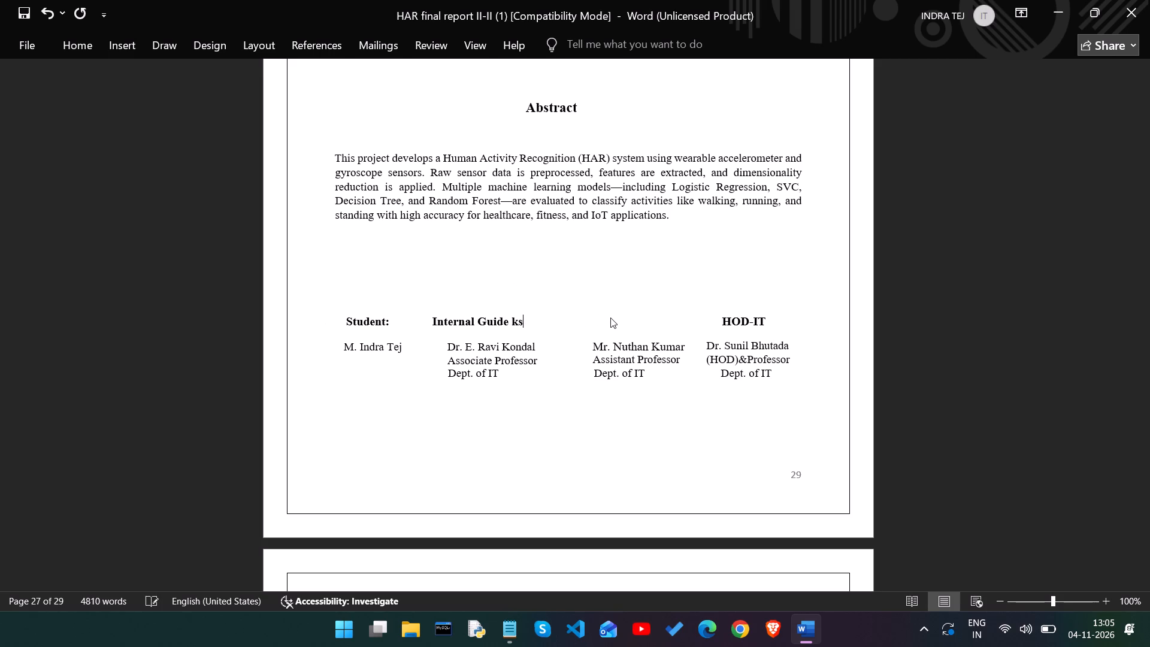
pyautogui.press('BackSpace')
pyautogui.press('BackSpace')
# Enter intership coordinator as the heading after Internal Guide on page 29, using the suggested spelling for coordinator.
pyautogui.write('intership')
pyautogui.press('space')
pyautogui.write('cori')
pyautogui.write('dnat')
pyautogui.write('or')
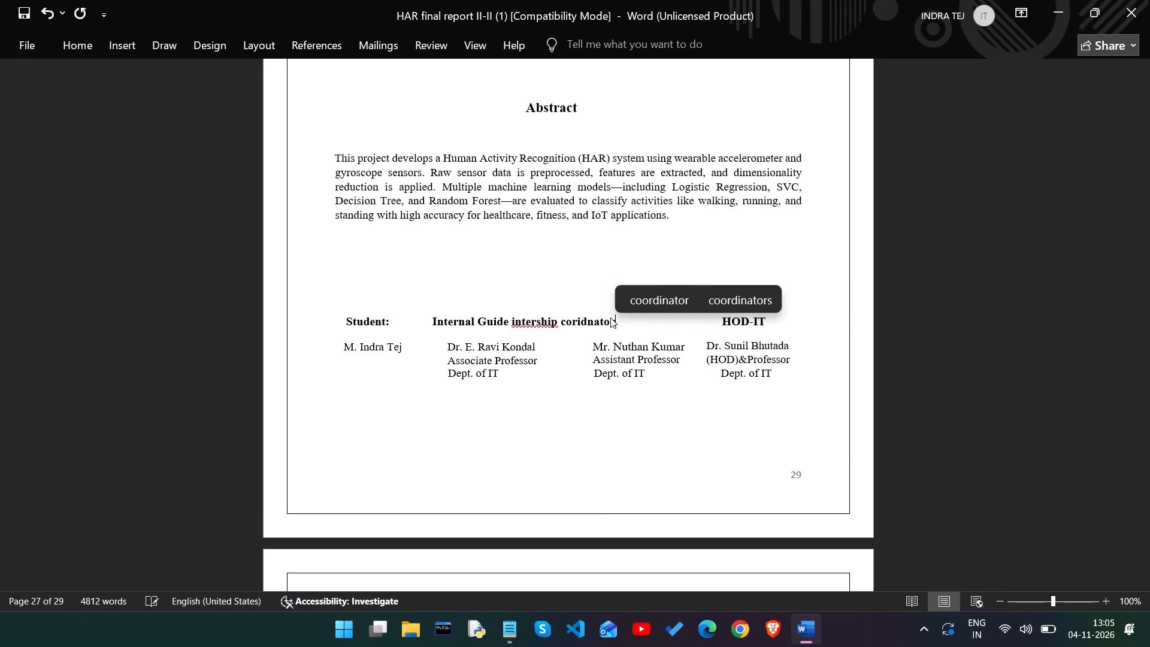
pyautogui.click(679, 292)
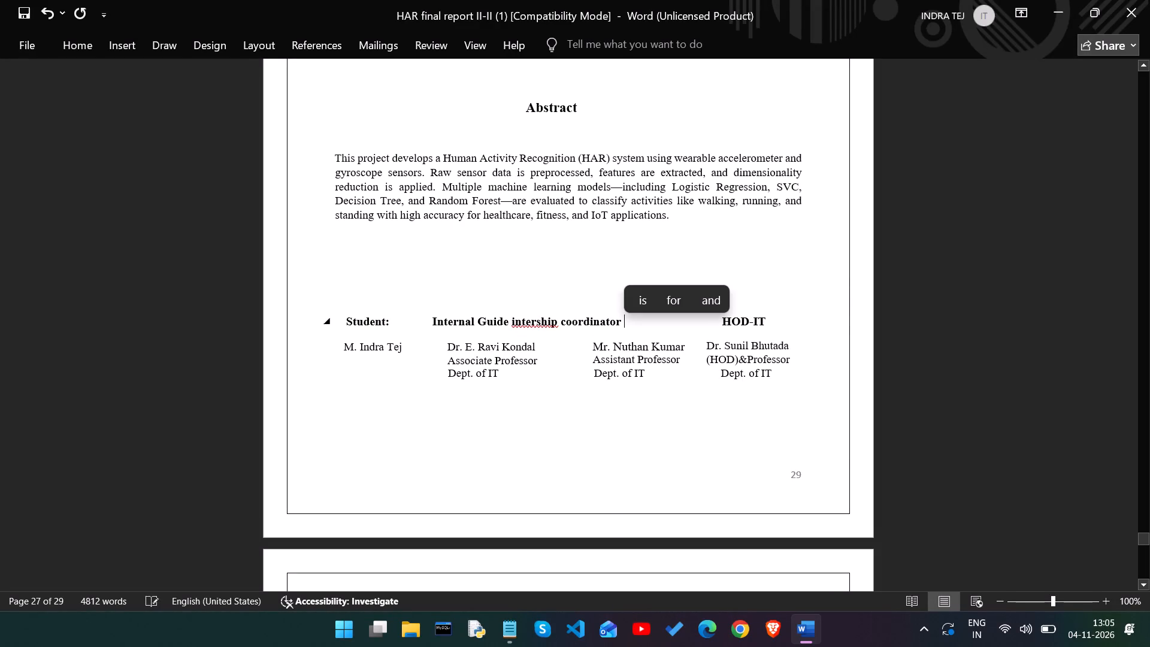
# Insert 17 spaces before the intership coordinator heading on page 29 to move it towards the third column of details.
pyautogui.click(513, 316)
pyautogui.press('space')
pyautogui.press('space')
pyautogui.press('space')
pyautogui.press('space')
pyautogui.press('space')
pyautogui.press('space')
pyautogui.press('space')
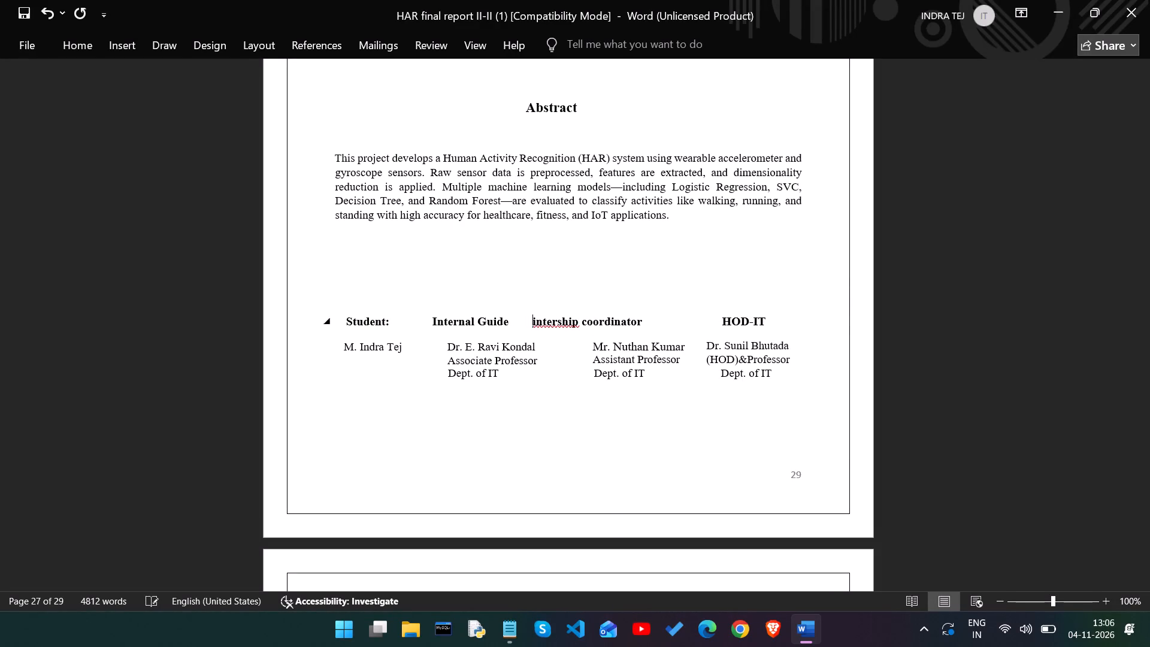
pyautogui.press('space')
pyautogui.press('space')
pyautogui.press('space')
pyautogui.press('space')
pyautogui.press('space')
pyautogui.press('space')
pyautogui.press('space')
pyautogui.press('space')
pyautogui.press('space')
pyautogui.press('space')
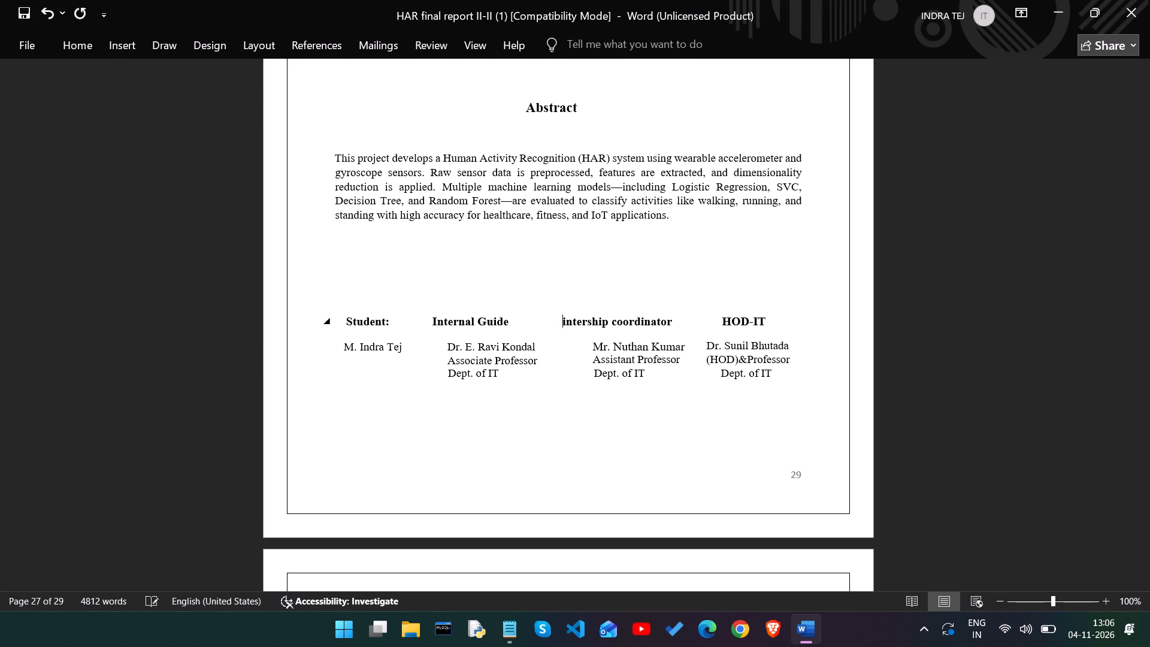
# Insert three more spaces before the intership coordinator heading on page 29 to bring it closer to the third column of details.
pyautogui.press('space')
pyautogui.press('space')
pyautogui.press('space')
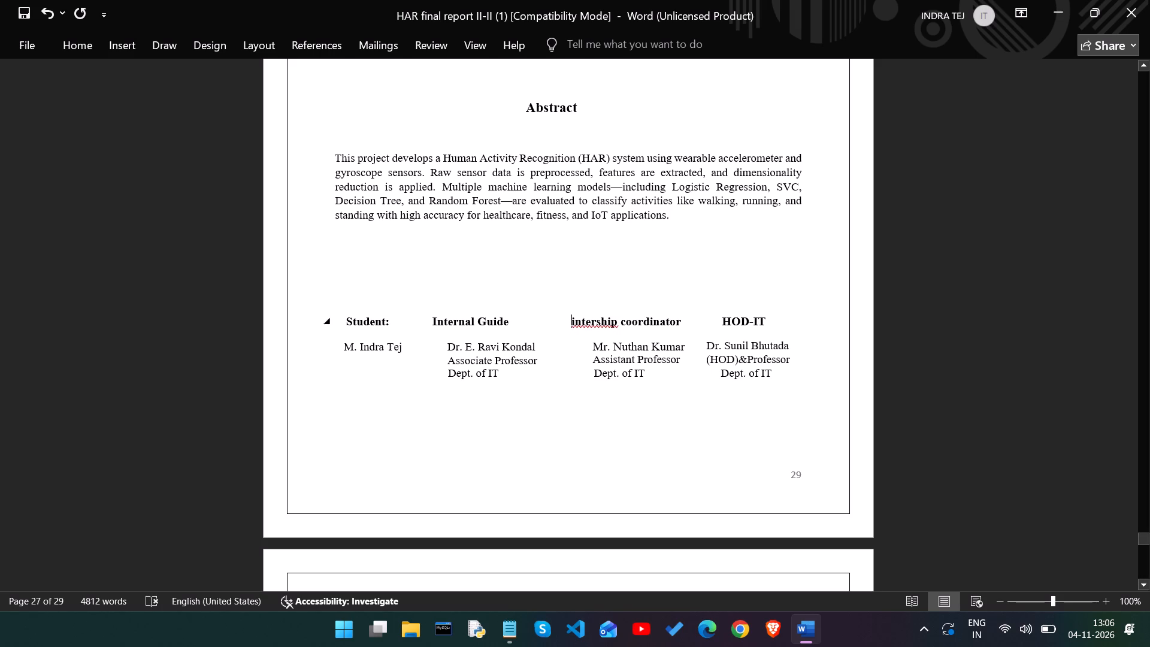
# Correct the third signature heading on page 29 to read Internship Coordinator, fixing the missing letter and both initial capitals.
pyautogui.click(597, 322)
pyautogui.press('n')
pyautogui.click(575, 320)
pyautogui.press('BackSpace')
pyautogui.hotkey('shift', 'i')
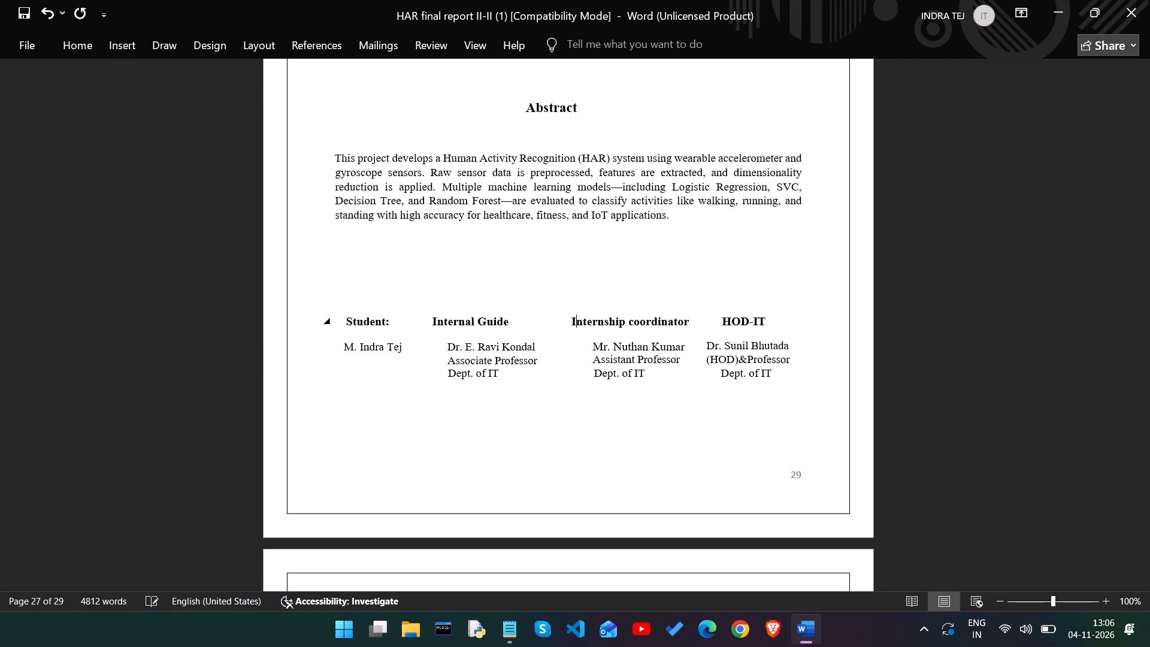
pyautogui.click(634, 319)
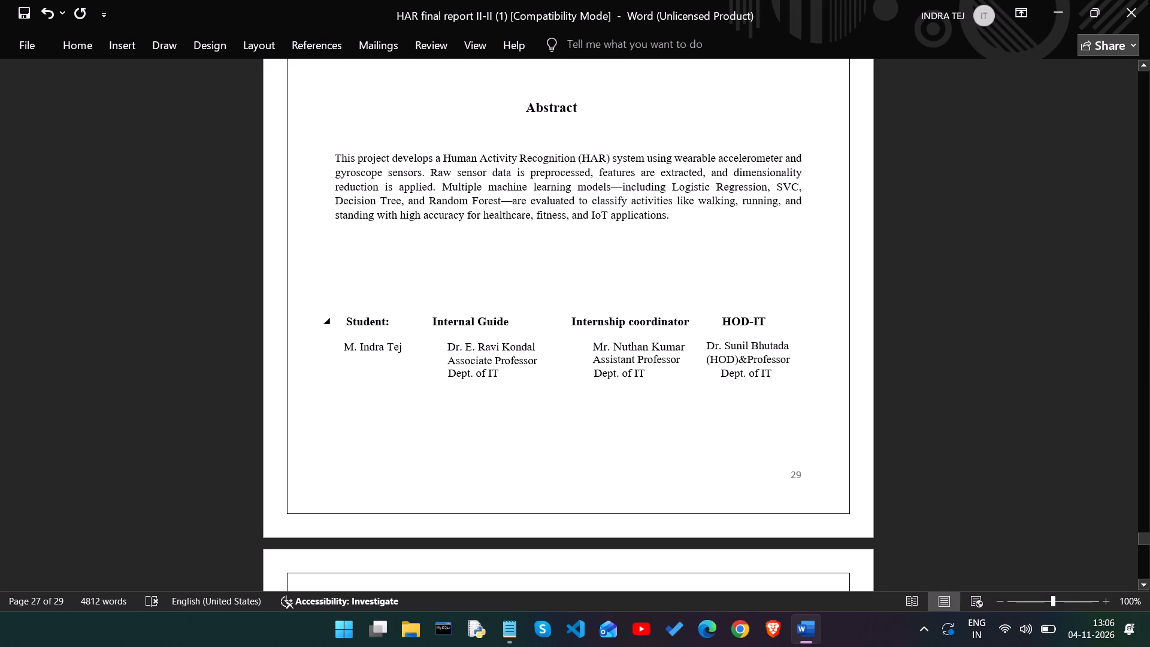
pyautogui.press('BackSpace')
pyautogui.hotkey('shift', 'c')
# Examine the signature blocks on pages 30 and 31 and the Appendix-C tables for comparison with page 29.
pyautogui.scroll(-1, 634, 319)
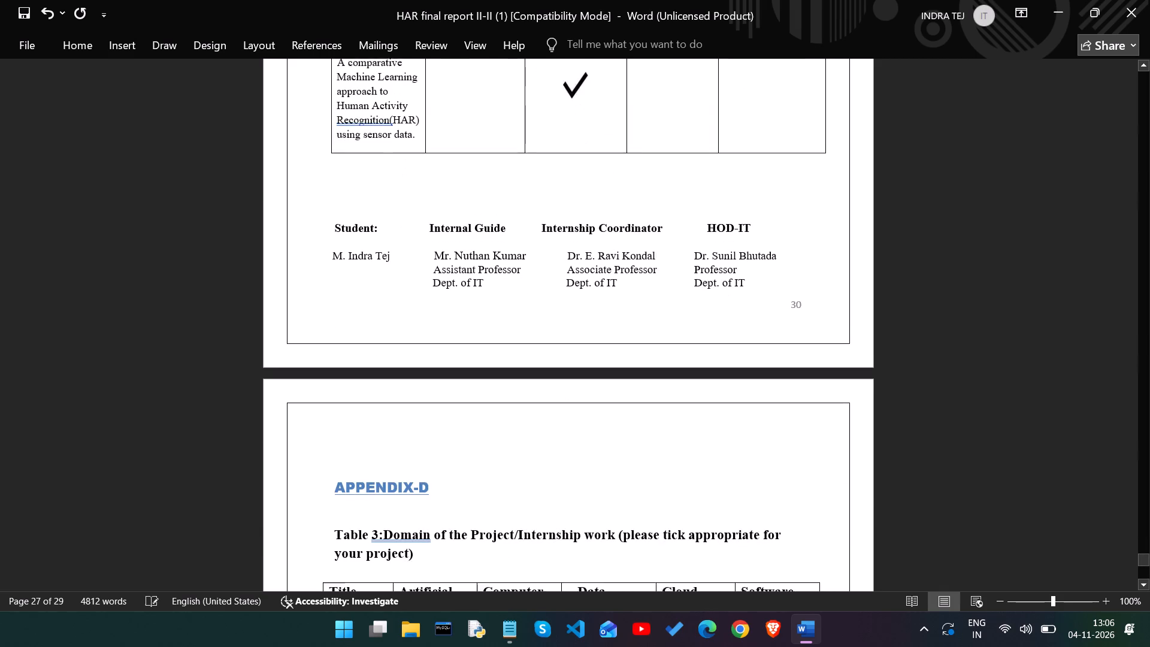
pyautogui.scroll(-4, 634, 319)
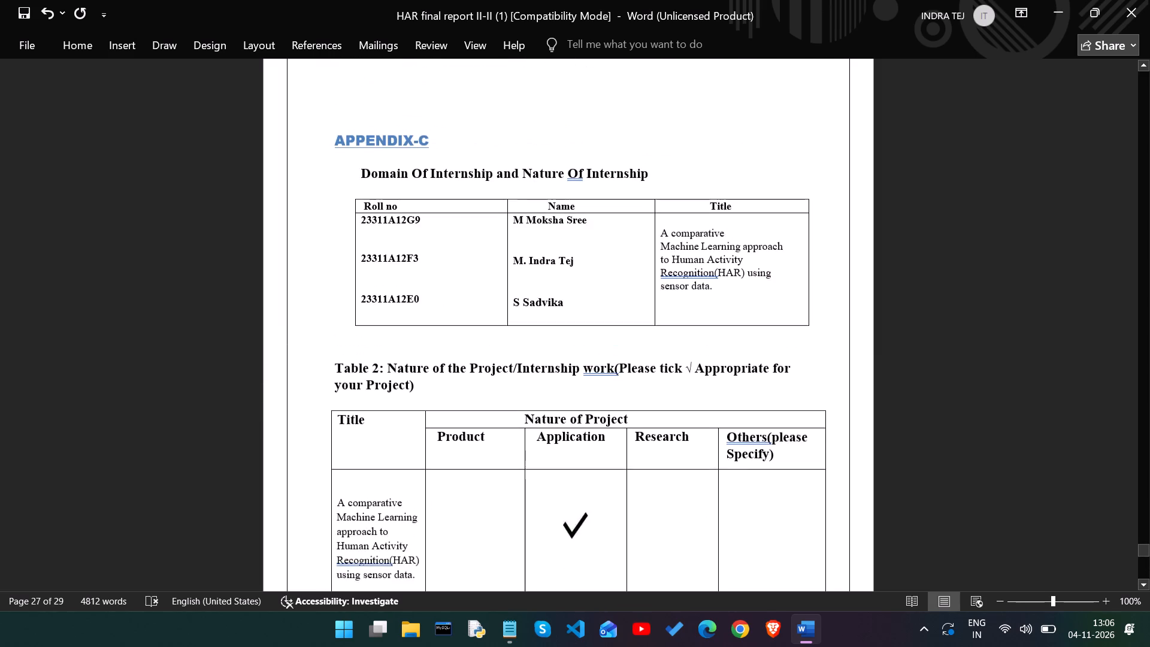
pyautogui.scroll(-5, 634, 319)
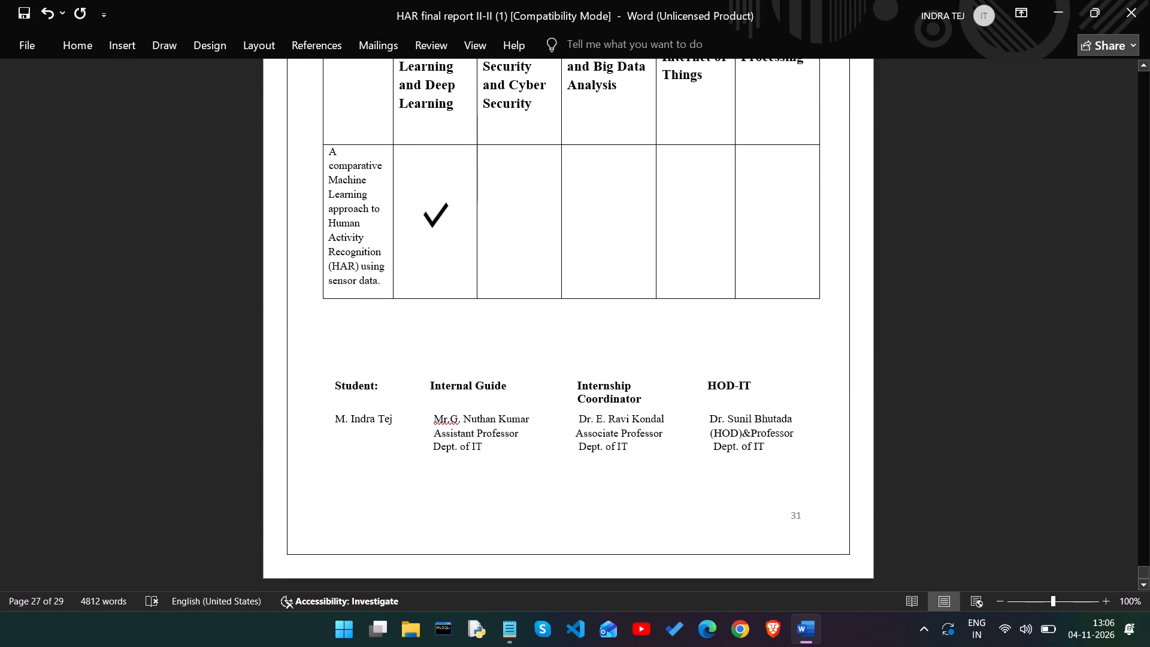
pyautogui.scroll(1, 634, 319)
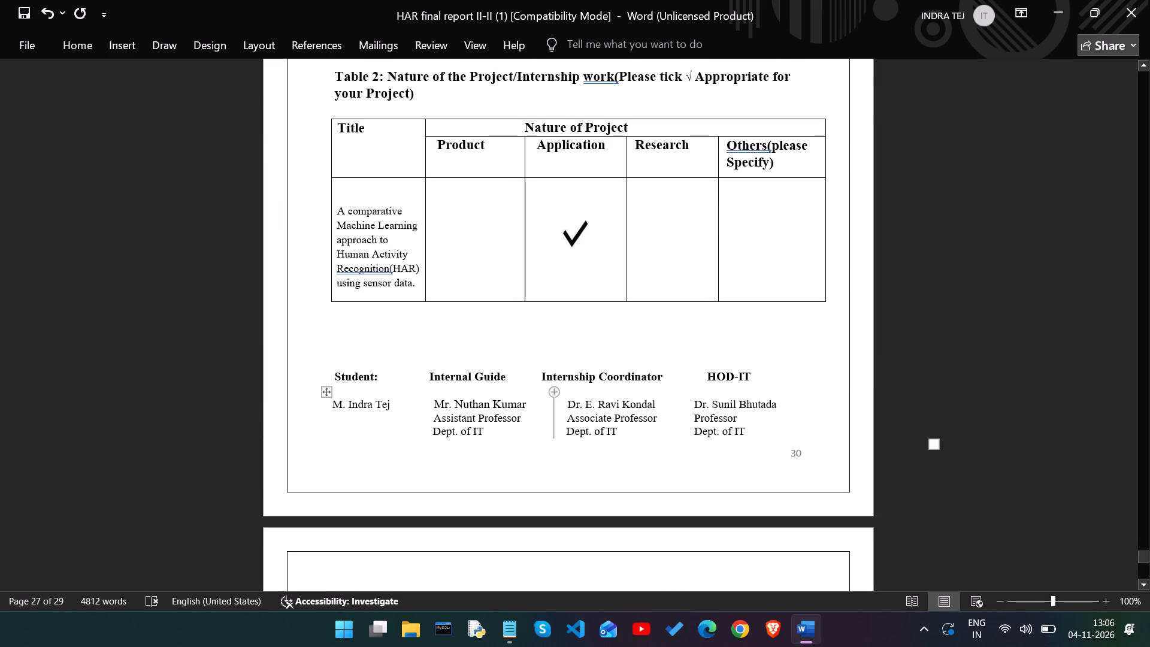
pyautogui.scroll(2, 765, 408)
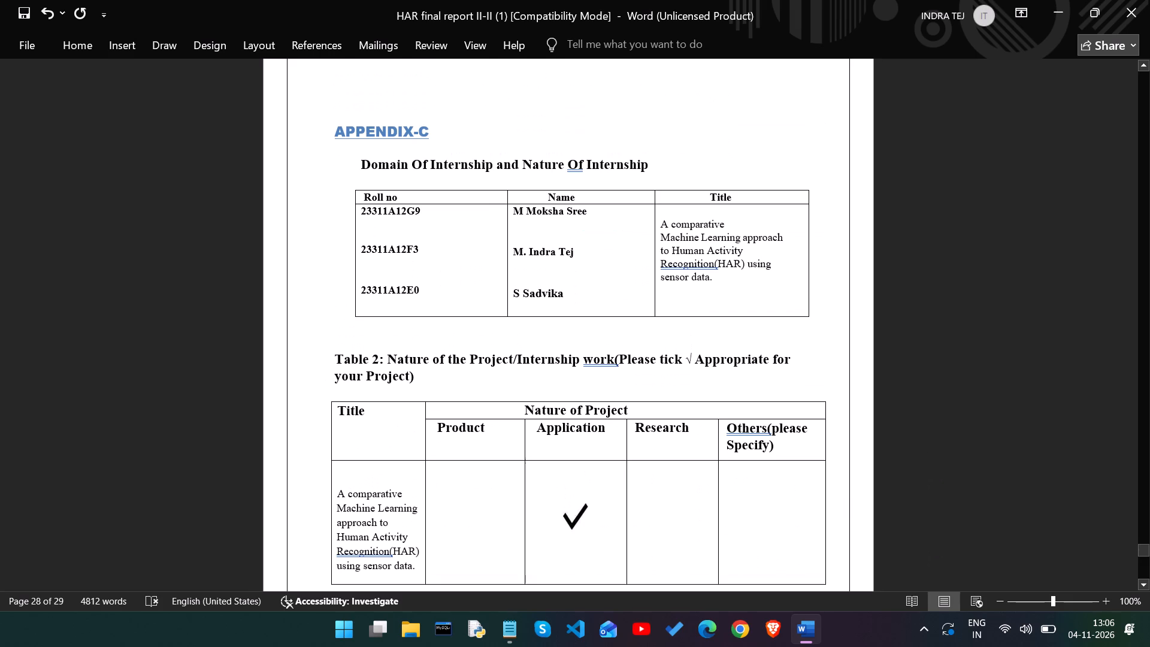
# Delete the first roll number in the Appendix-C Domain Of Internship table.
pyautogui.scroll(1, 765, 408)
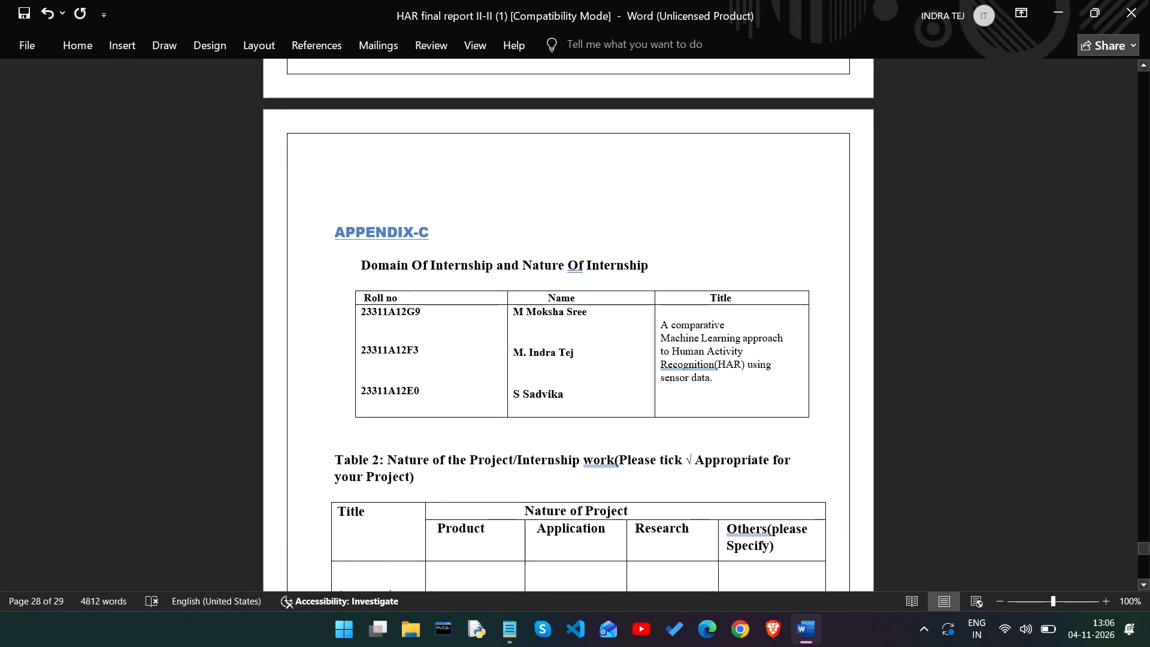
pyautogui.click(426, 310)
pyautogui.press('BackSpace')
pyautogui.press('BackSpace')
pyautogui.press('BackSpace')
pyautogui.press('BackSpace')
pyautogui.press('BackSpace')
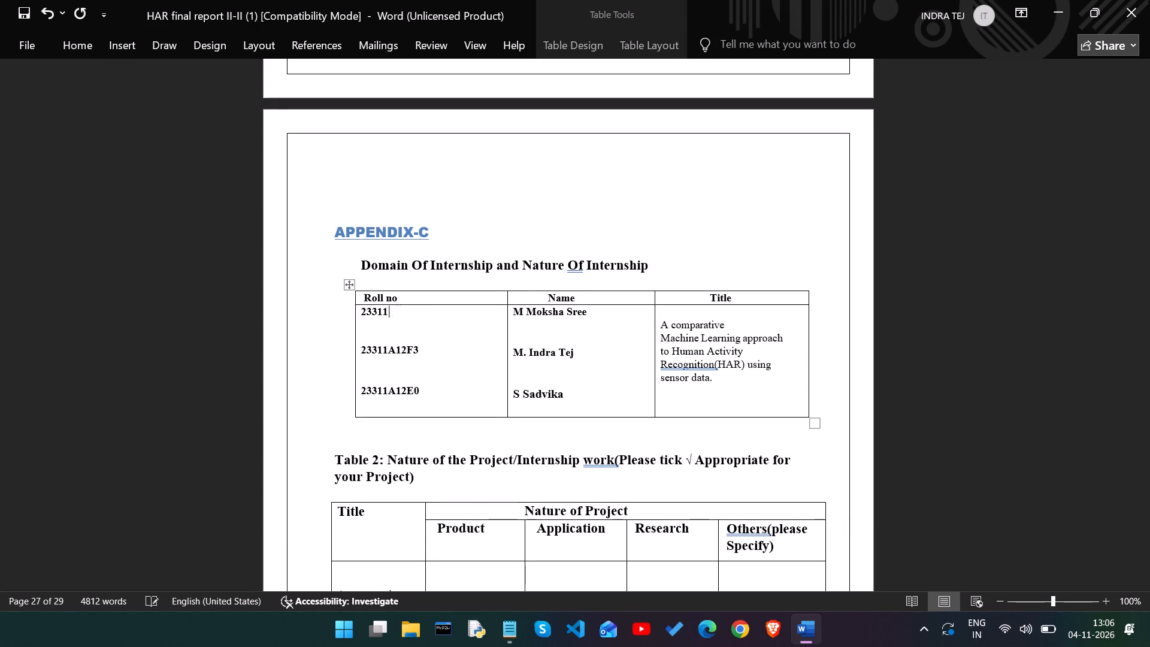
pyautogui.press('BackSpace')
pyautogui.press('BackSpace')
pyautogui.press('BackSpace')
pyautogui.press('BackSpace')
pyautogui.press('BackSpace')
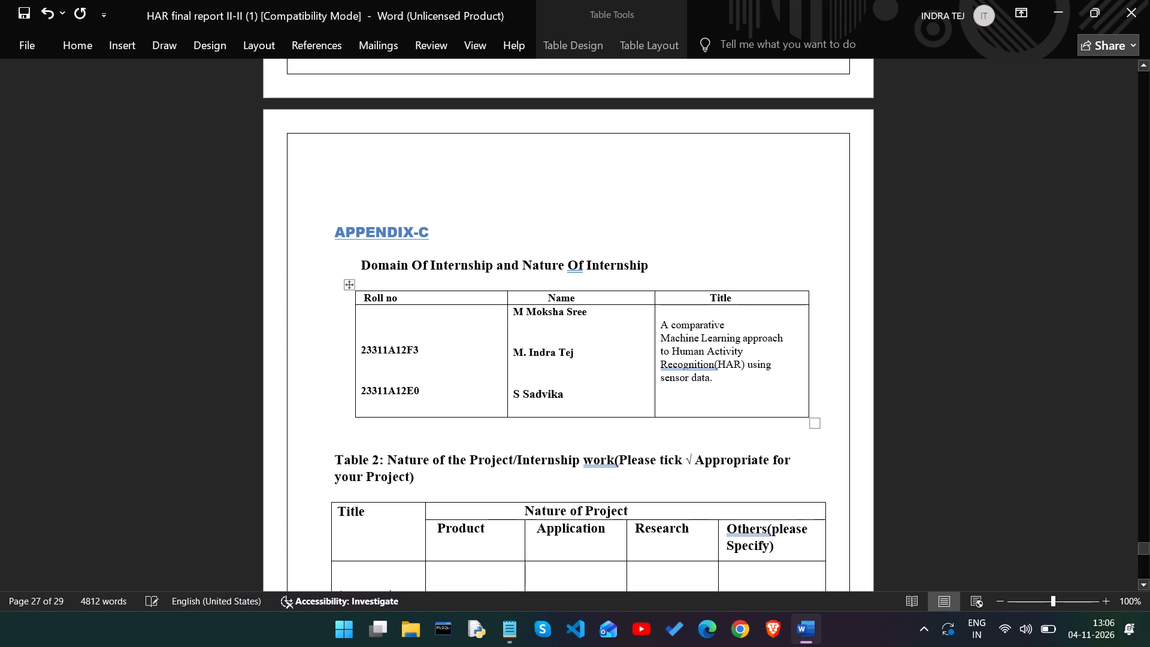
# Delete the last roll number in the Appendix-C Domain Of Internship table.
pyautogui.click(434, 383)
pyautogui.click(440, 385)
pyautogui.press('BackSpace')
pyautogui.press('BackSpace')
pyautogui.press('BackSpace')
pyautogui.press('BackSpace')
pyautogui.press('BackSpace')
pyautogui.press('BackSpace')
pyautogui.press('BackSpace')
pyautogui.press('BackSpace')
pyautogui.press('BackSpace')
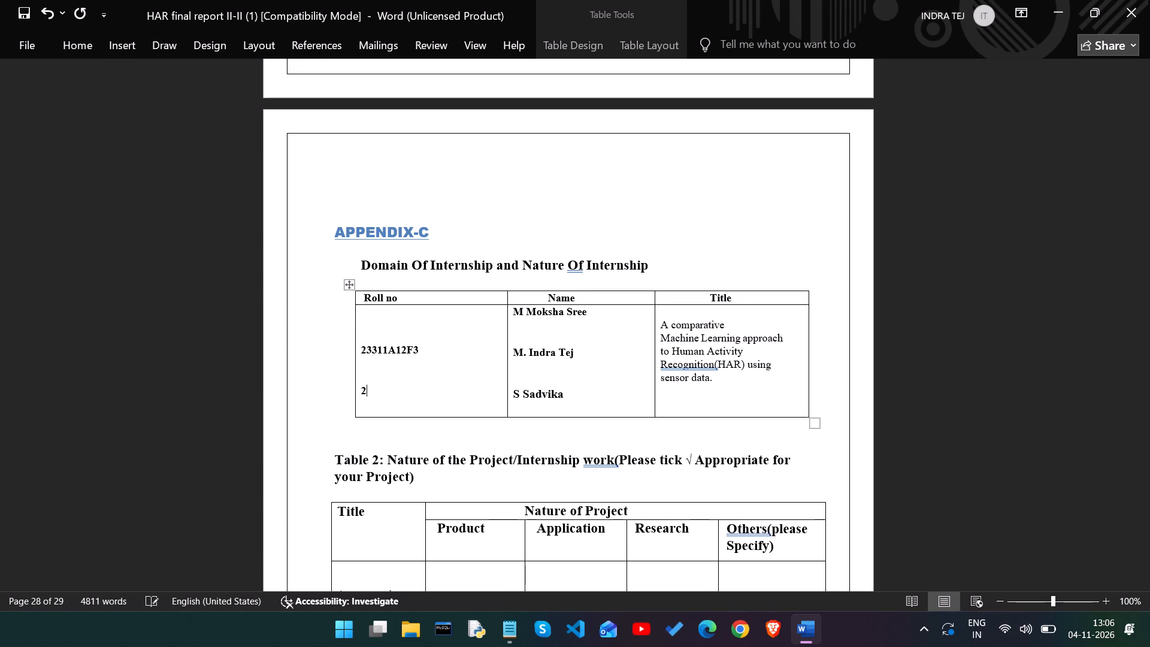
pyautogui.press('BackSpace')
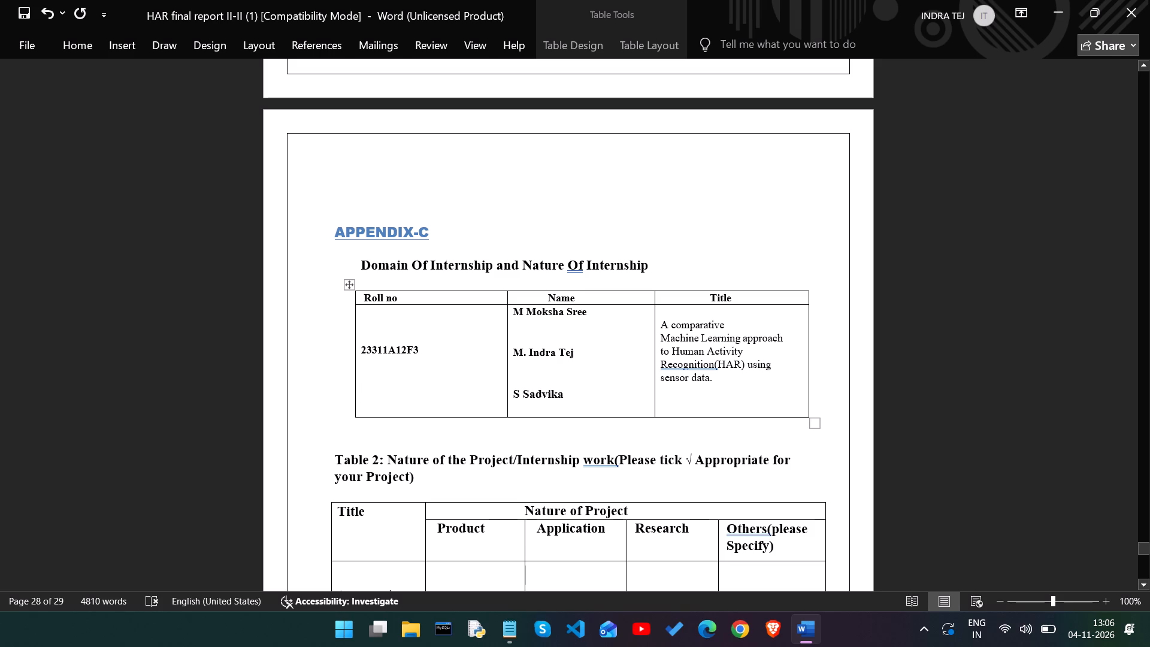
# Delete the first student's name in the Name column of the Appendix-C Domain Of Internship table.
pyautogui.click(607, 307)
pyautogui.press('BackSpace')
pyautogui.press('BackSpace')
pyautogui.press('BackSpace')
pyautogui.press('BackSpace')
pyautogui.press('BackSpace')
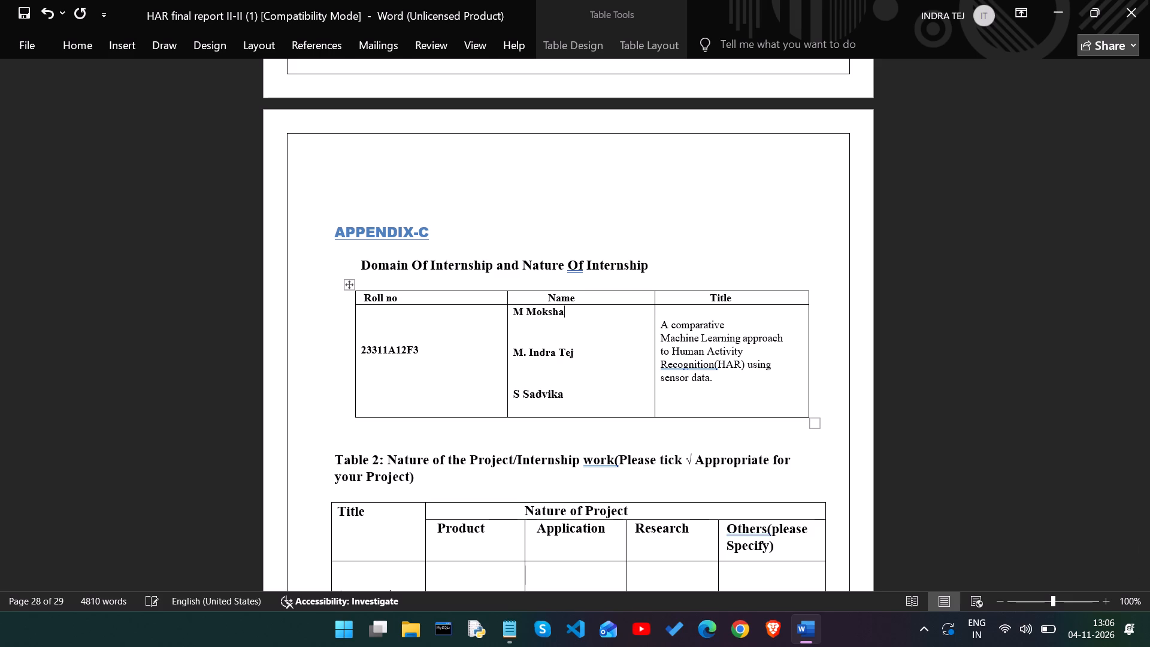
pyautogui.press('BackSpace')
pyautogui.press('BackSpace')
pyautogui.press('BackSpace')
pyautogui.press('BackSpace')
pyautogui.press('BackSpace')
pyautogui.press('BackSpace')
pyautogui.press('BackSpace')
pyautogui.press('BackSpace')
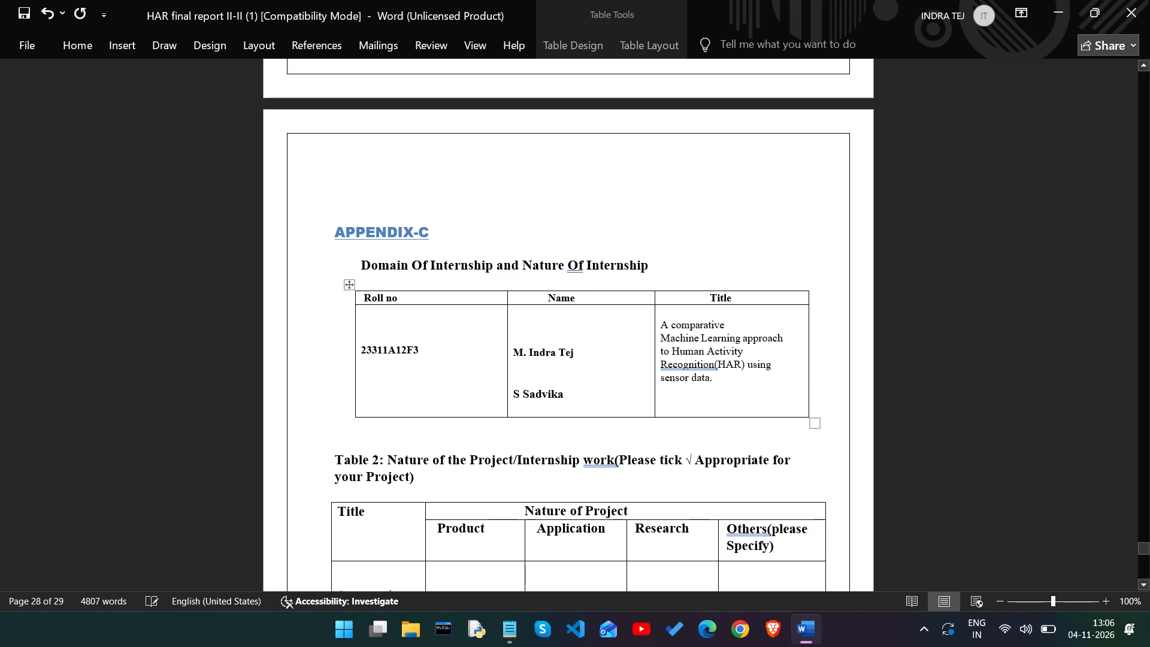
# Delete the last student's name in the Name column of the Appendix-C Domain Of Internship table.
pyautogui.click(603, 392)
pyautogui.press('BackSpace')
pyautogui.press('BackSpace')
pyautogui.press('BackSpace')
pyautogui.press('BackSpace')
pyautogui.press('BackSpace')
pyautogui.press('BackSpace')
pyautogui.press('BackSpace')
pyautogui.press('BackSpace')
pyautogui.press('BackSpace')
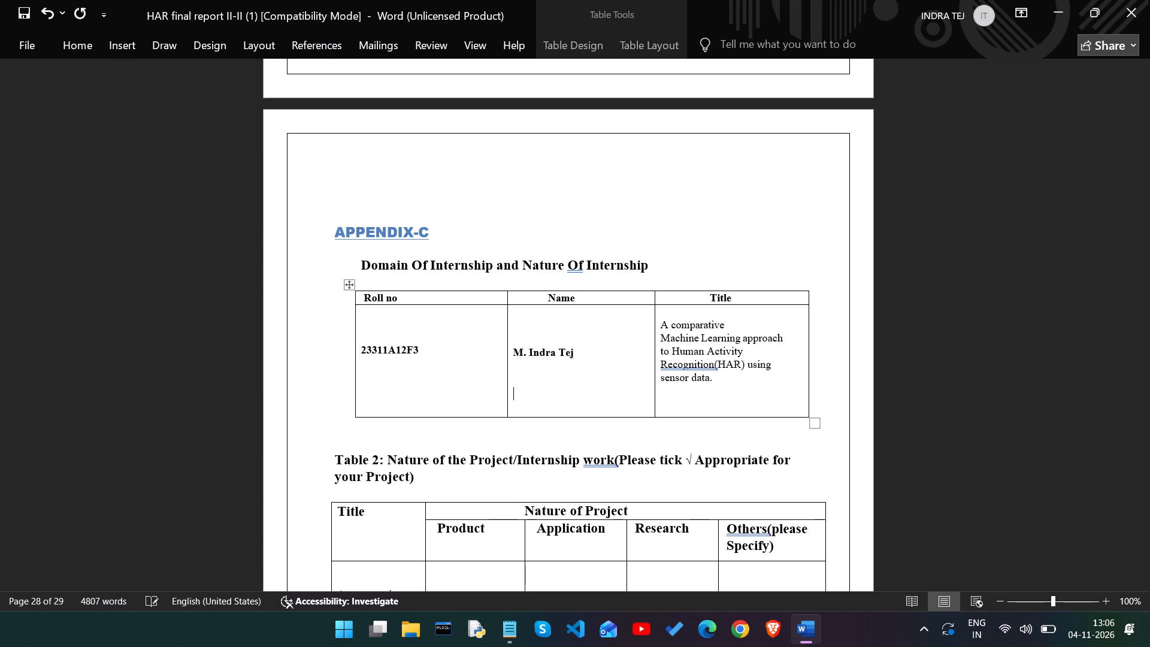
# Delete the Dept. of IT line and its leading blanks under Internal Guide on page 29.
pyautogui.scroll(1, 603, 392)
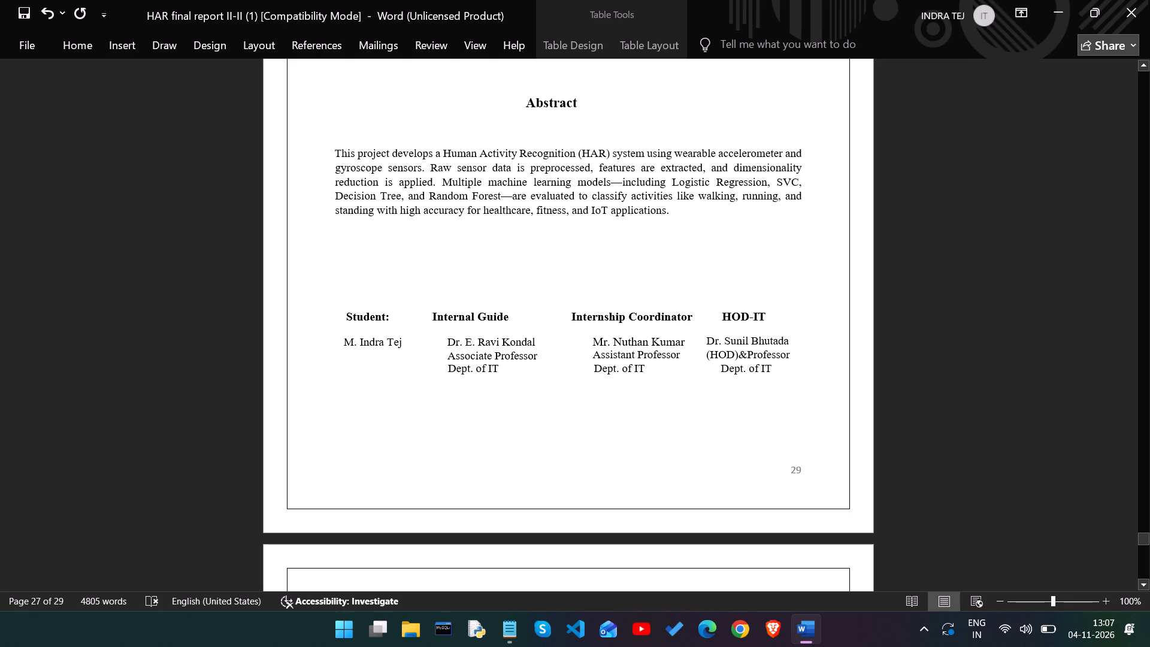
pyautogui.click(522, 371)
pyautogui.press('BackSpace')
pyautogui.press('BackSpace')
pyautogui.press('BackSpace')
pyautogui.press('BackSpace')
pyautogui.press('BackSpace')
pyautogui.press('BackSpace')
pyautogui.press('BackSpace')
pyautogui.press('BackSpace')
pyautogui.press('BackSpace')
pyautogui.press('BackSpace')
pyautogui.press('BackSpace')
pyautogui.press('BackSpace')
pyautogui.press('BackSpace')
pyautogui.press('BackSpace')
pyautogui.press('BackSpace')
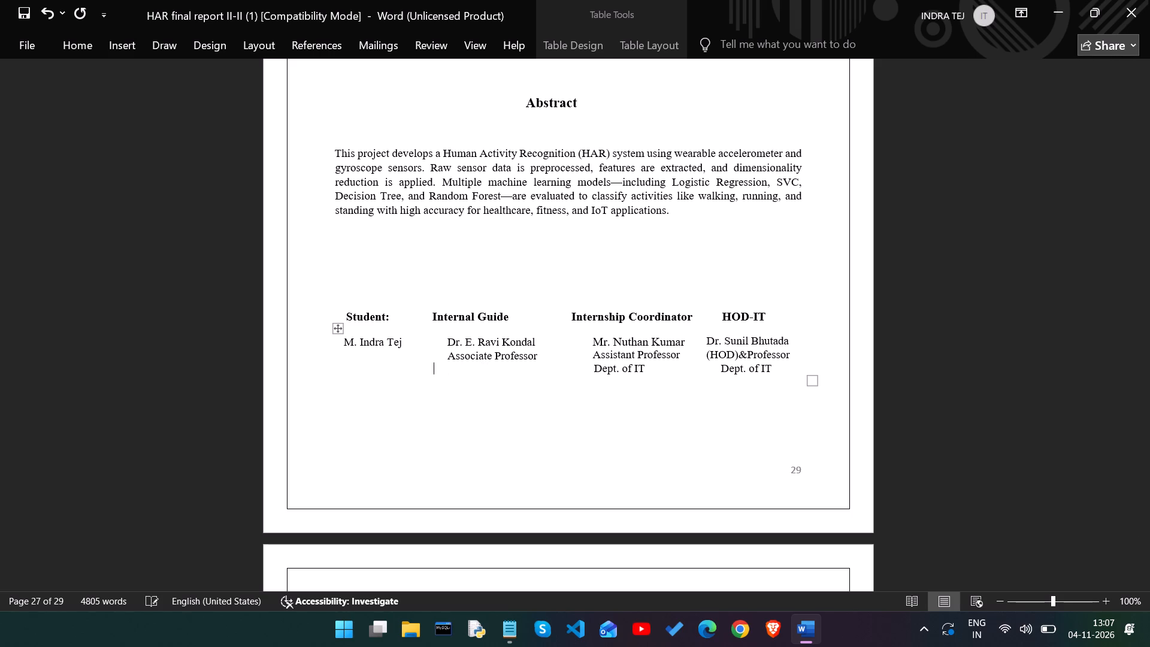
# Delete the Associate Professor line and its leading blanks under Internal Guide on page 29.
pyautogui.click(541, 357)
pyautogui.press('BackSpace')
pyautogui.press('BackSpace')
pyautogui.press('BackSpace')
pyautogui.press('BackSpace')
pyautogui.press('BackSpace')
pyautogui.press('BackSpace')
pyautogui.press('BackSpace')
pyautogui.press('BackSpace')
pyautogui.press('BackSpace')
pyautogui.press('BackSpace')
pyautogui.press('BackSpace')
pyautogui.press('BackSpace')
pyautogui.press('BackSpace')
pyautogui.press('BackSpace')
pyautogui.press('BackSpace')
pyautogui.press('BackSpace')
pyautogui.press('BackSpace')
pyautogui.press('BackSpace')
pyautogui.press('BackSpace')
pyautogui.press('BackSpace')
pyautogui.press('BackSpace')
# Delete the person's name under Internal Guide on page 29, including its title and leading blanks.
pyautogui.press('BackSpace')
pyautogui.press('BackSpace')
pyautogui.press('BackSpace')
pyautogui.press('BackSpace')
pyautogui.press('BackSpace')
pyautogui.press('BackSpace')
pyautogui.press('BackSpace')
pyautogui.press('BackSpace')
pyautogui.press('BackSpace')
pyautogui.press('BackSpace')
pyautogui.press('BackSpace')
pyautogui.press('BackSpace')
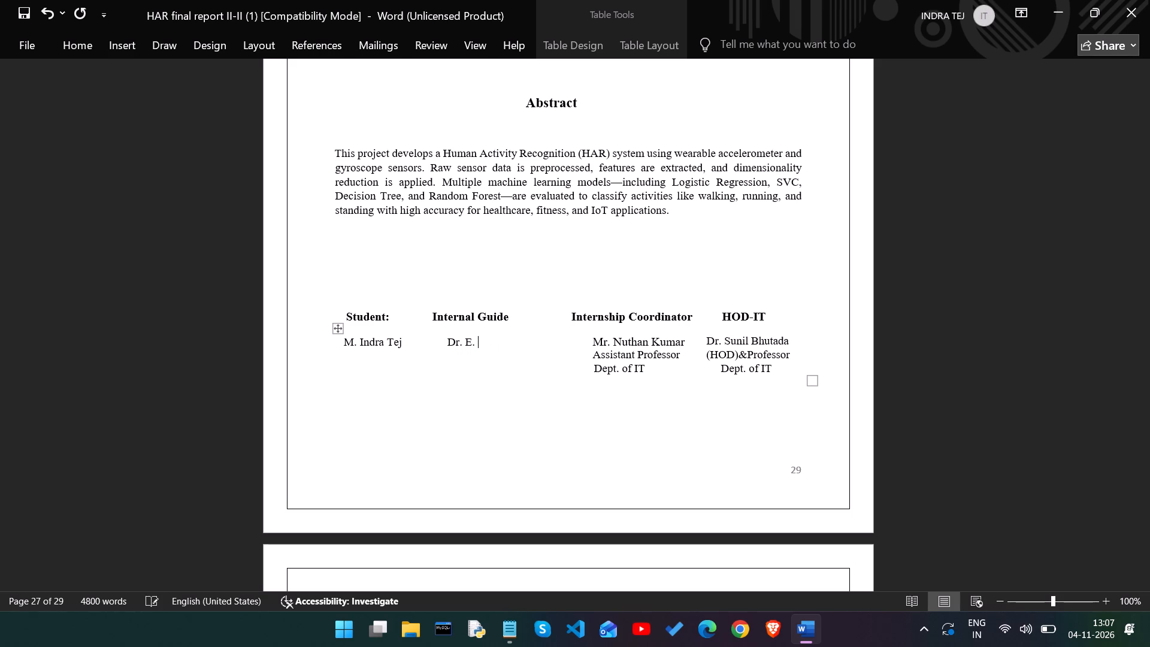
pyautogui.press('BackSpace')
pyautogui.press('BackSpace')
pyautogui.press('BackSpace')
pyautogui.press('BackSpace')
pyautogui.press('BackSpace')
pyautogui.press('BackSpace')
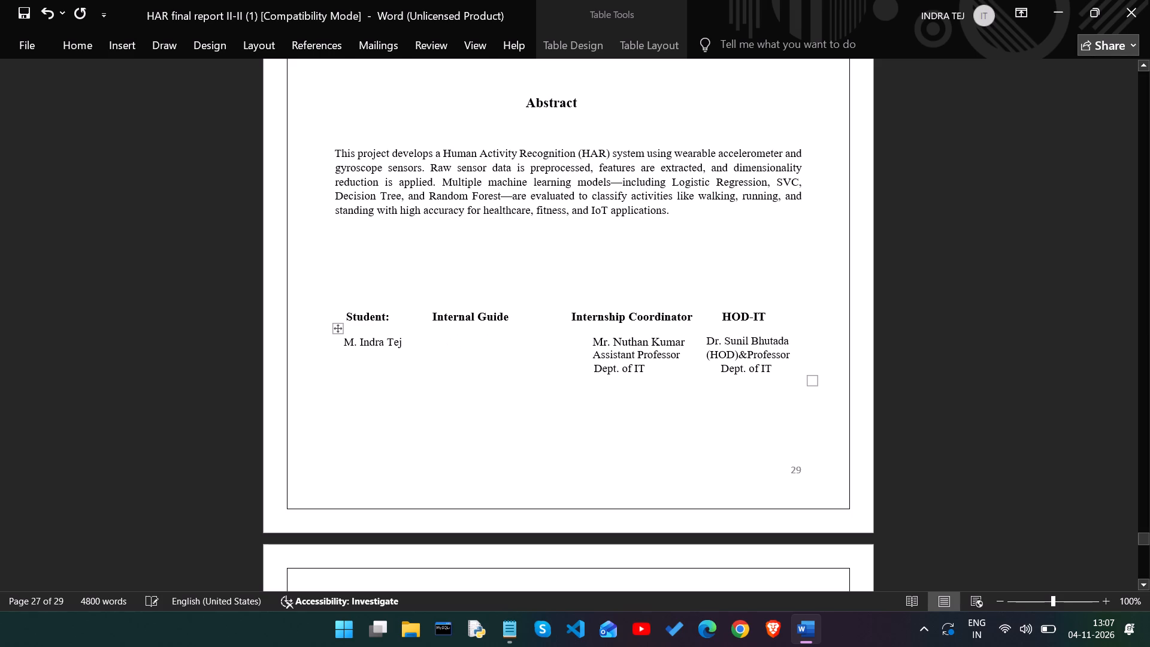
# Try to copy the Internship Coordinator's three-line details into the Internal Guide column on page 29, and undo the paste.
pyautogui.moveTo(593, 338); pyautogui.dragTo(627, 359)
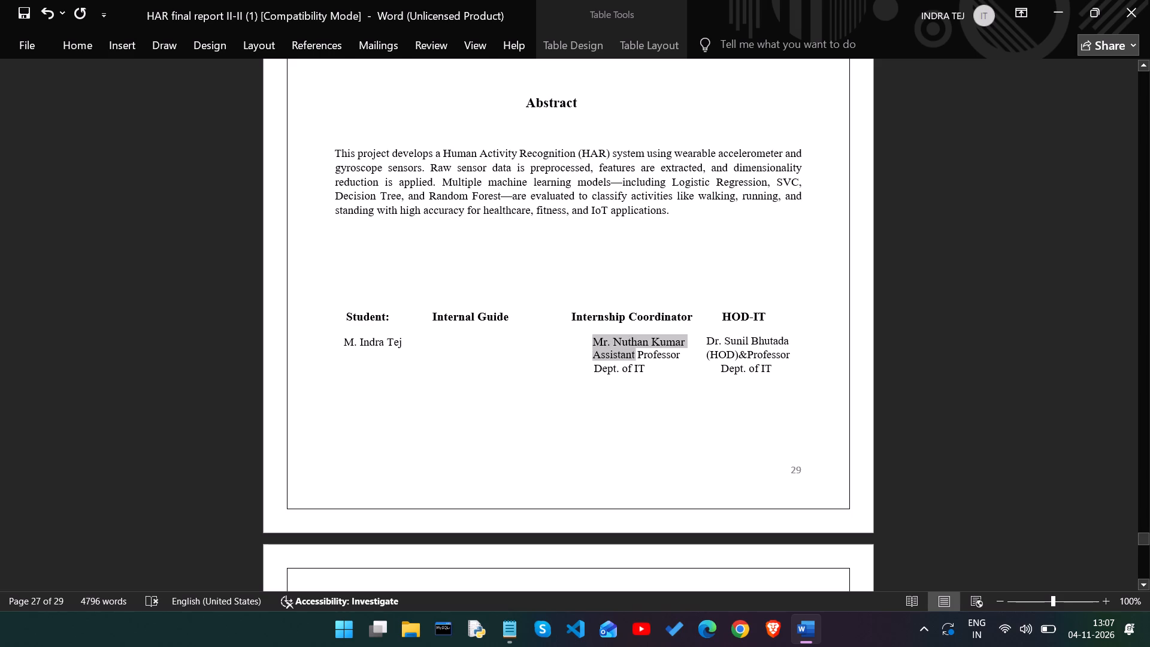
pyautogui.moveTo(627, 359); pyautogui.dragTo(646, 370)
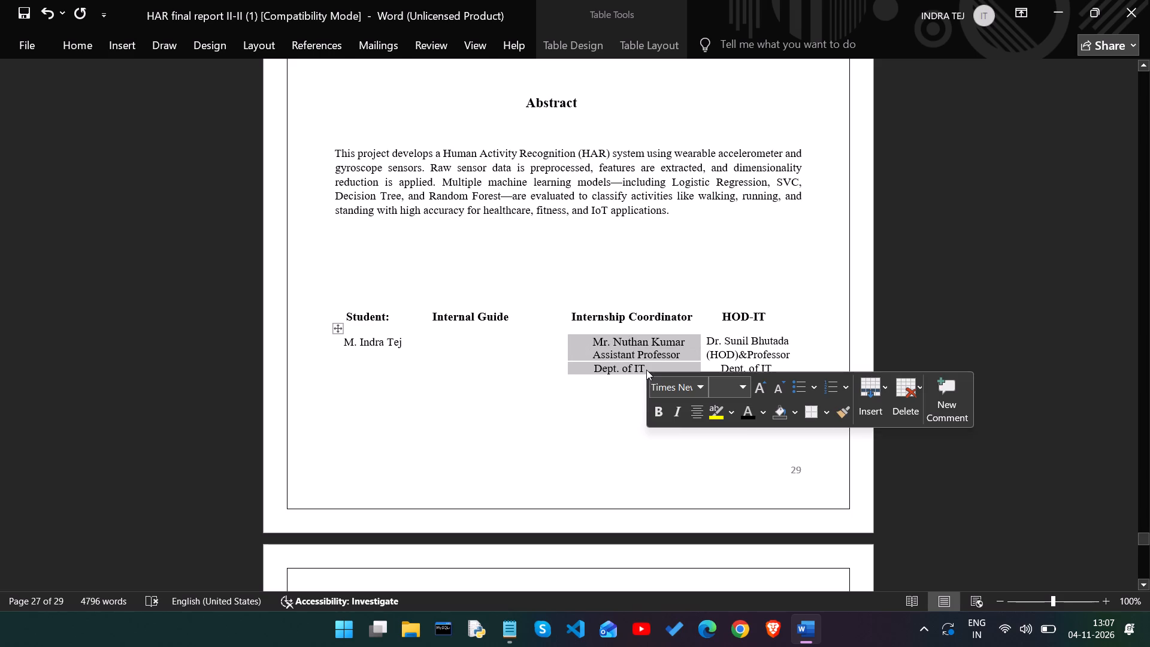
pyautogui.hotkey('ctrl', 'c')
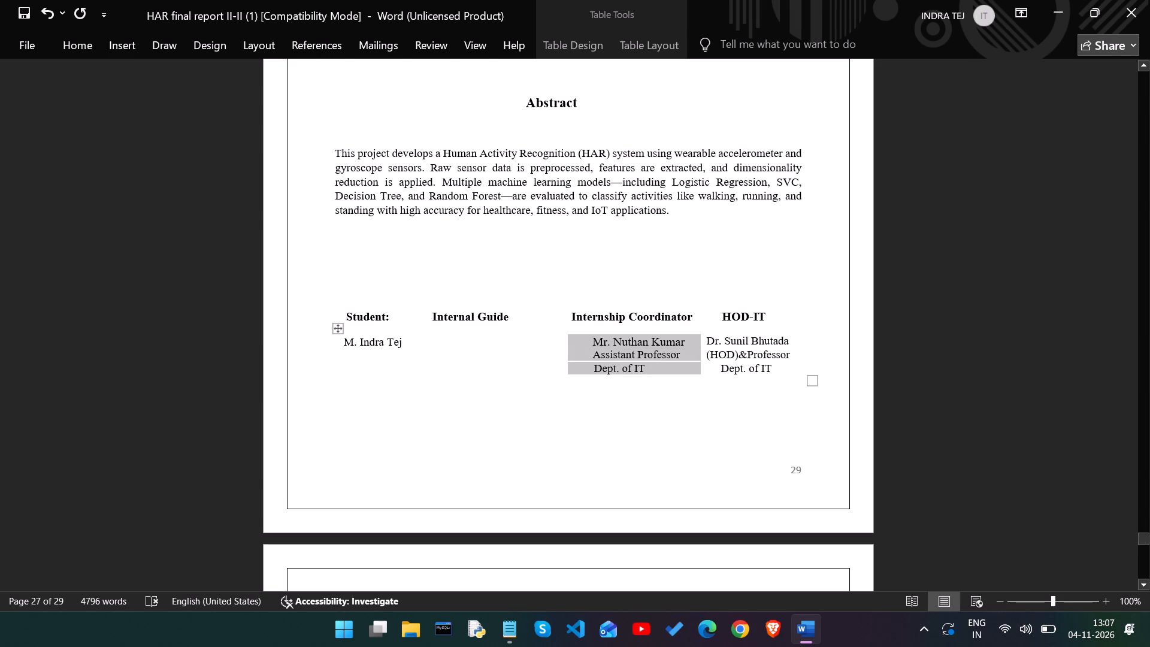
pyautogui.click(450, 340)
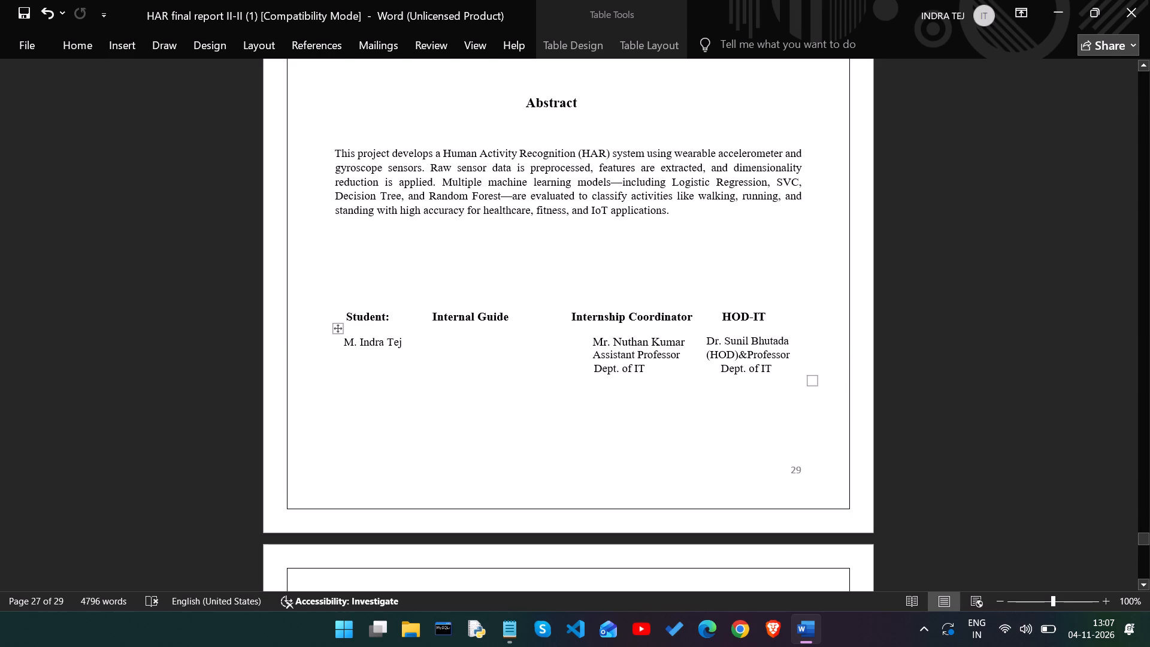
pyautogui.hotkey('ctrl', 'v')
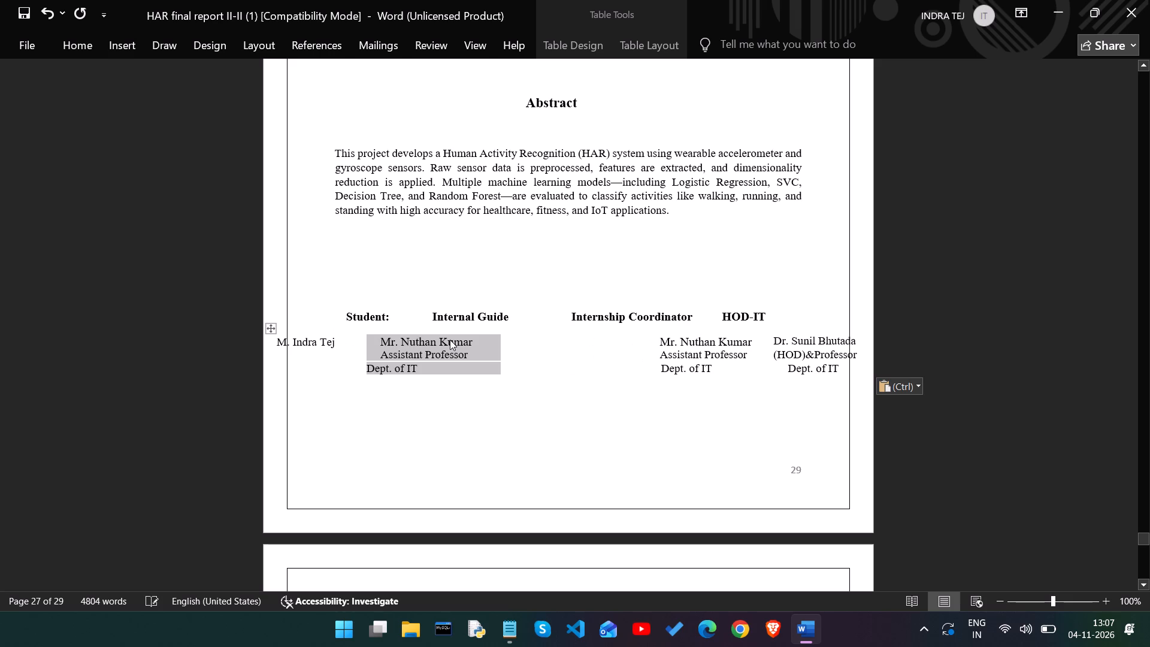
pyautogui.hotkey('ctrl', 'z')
# Enter the Internship Coordinator's name, with the title Mr., under Internal Guide on page 29.
pyautogui.click(450, 340)
pyautogui.press('BackSpace')
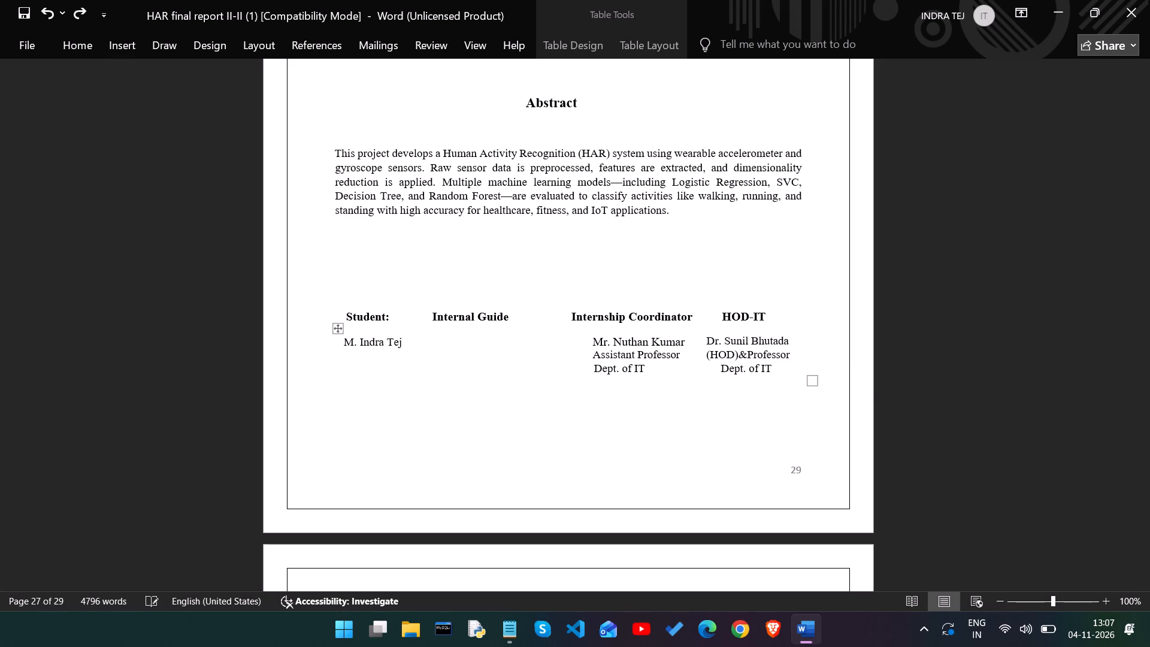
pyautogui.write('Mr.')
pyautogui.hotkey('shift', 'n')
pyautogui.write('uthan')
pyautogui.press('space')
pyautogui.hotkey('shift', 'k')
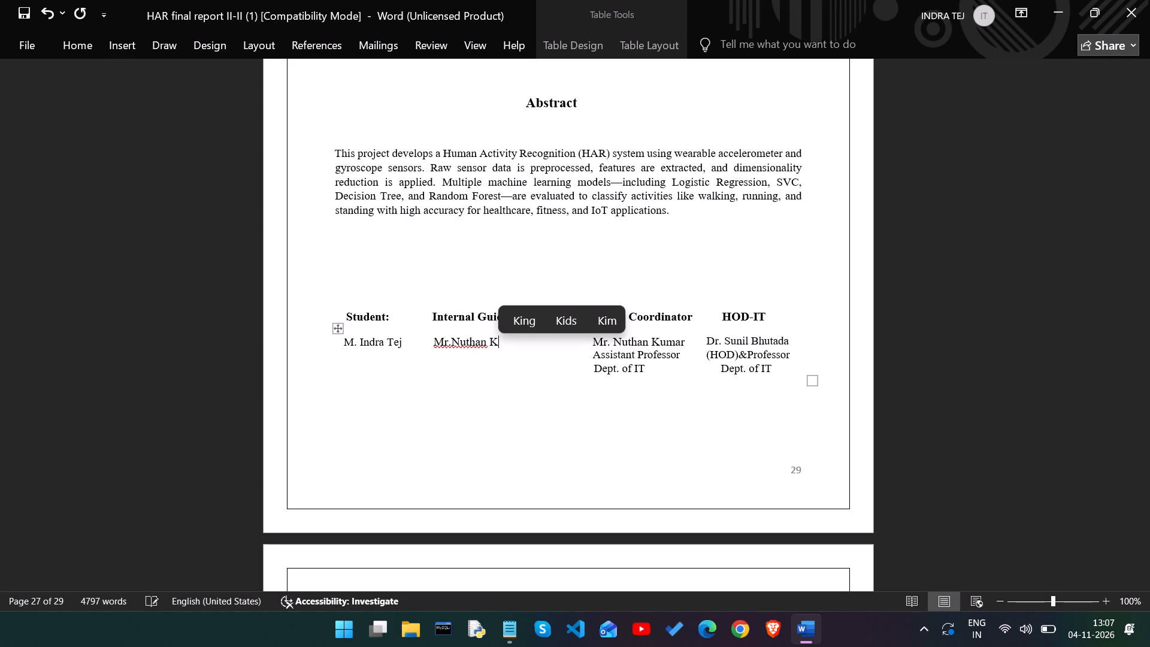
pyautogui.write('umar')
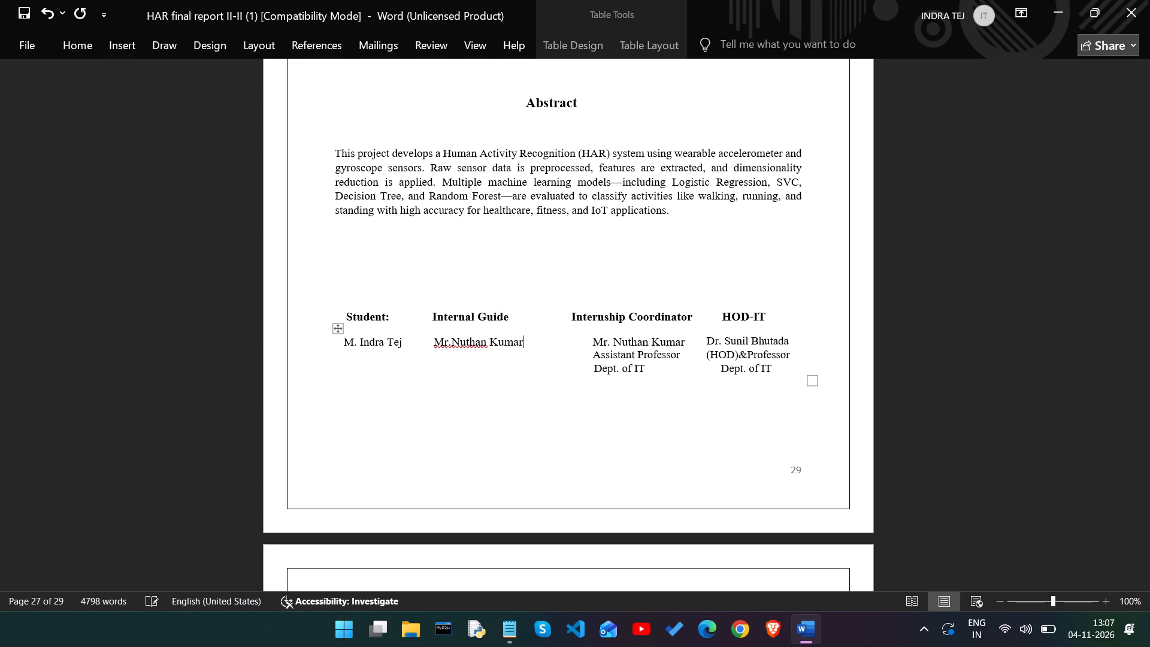
# Add the designation Assistant Professor on the line below the name under Internal Guide on page 29.
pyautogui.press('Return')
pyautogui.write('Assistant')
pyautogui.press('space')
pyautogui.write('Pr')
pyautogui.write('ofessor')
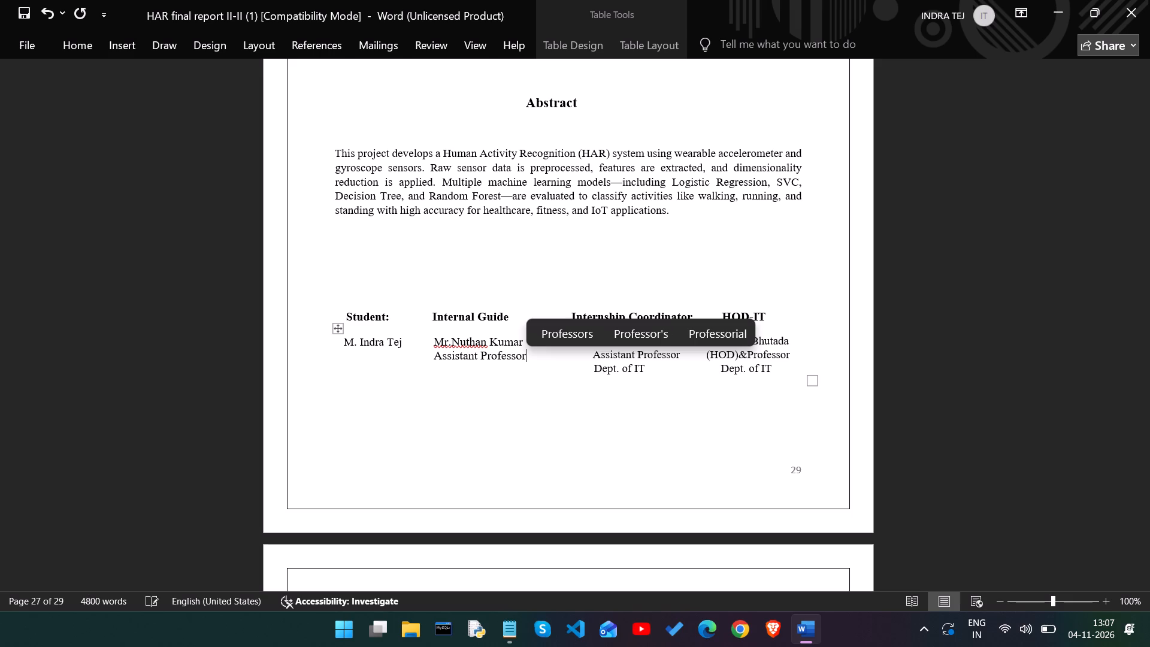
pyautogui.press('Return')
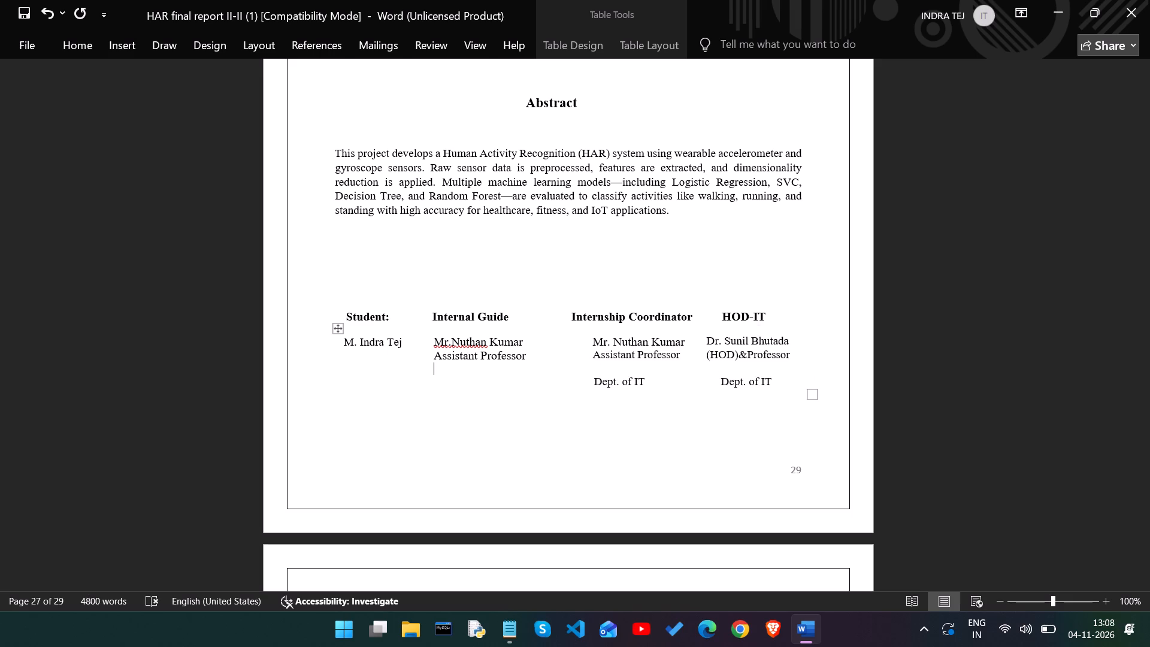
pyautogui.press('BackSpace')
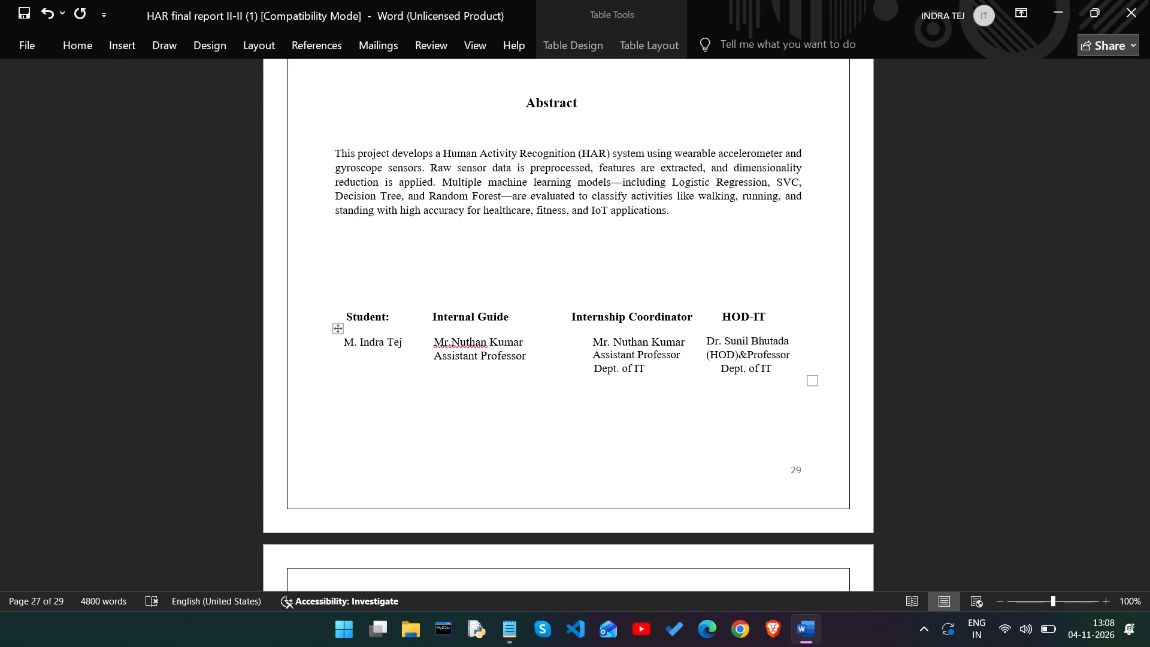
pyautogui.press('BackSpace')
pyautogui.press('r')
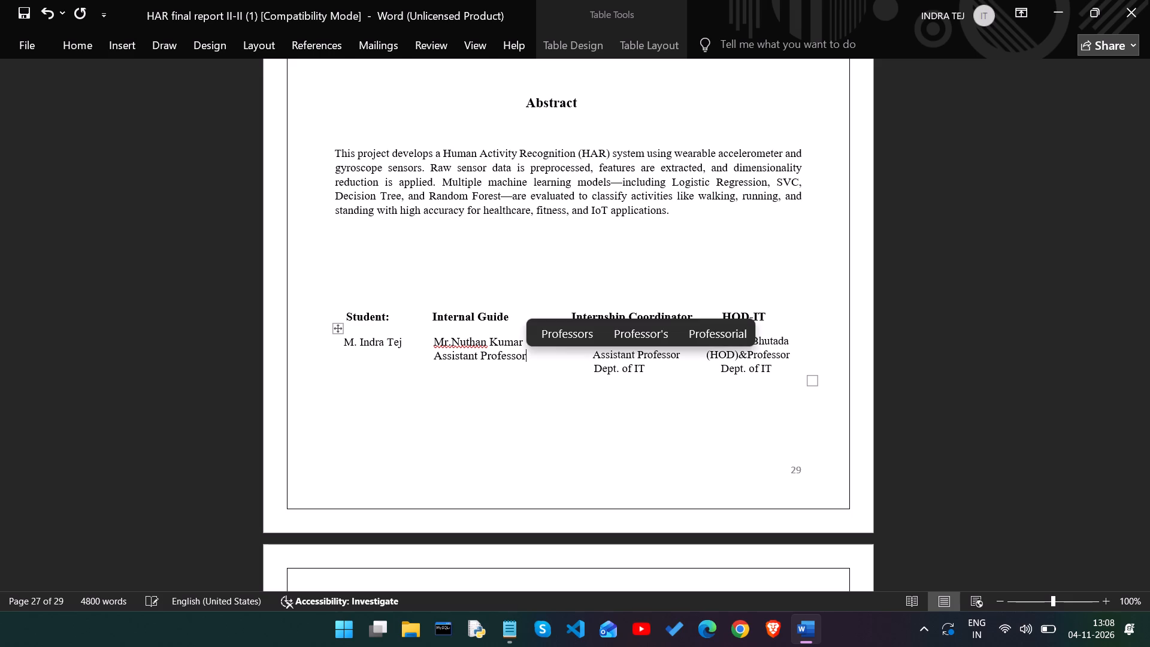
# Add Dept. of IT on the line below Assistant Professor under Internal Guide on page 29.
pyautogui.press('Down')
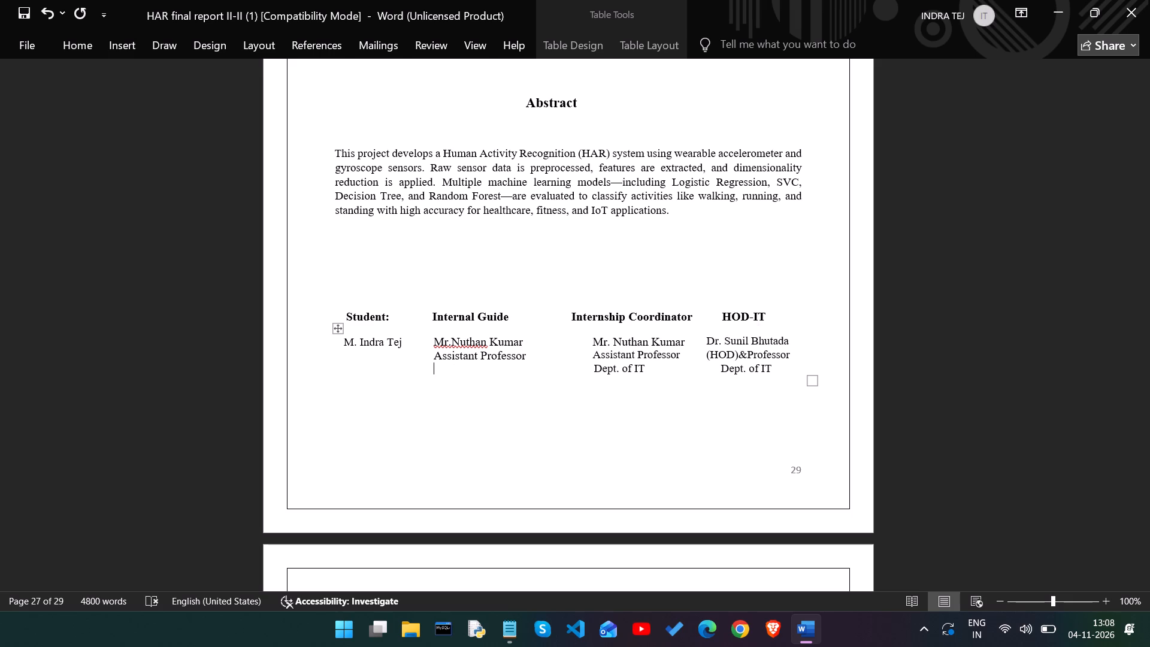
pyautogui.scroll(-2, 450, 340)
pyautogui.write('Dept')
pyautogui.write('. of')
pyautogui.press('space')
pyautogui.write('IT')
# Delete the Dept. of IT line under Internship Coordinator on page 29.
pyautogui.scroll(1, 450, 340)
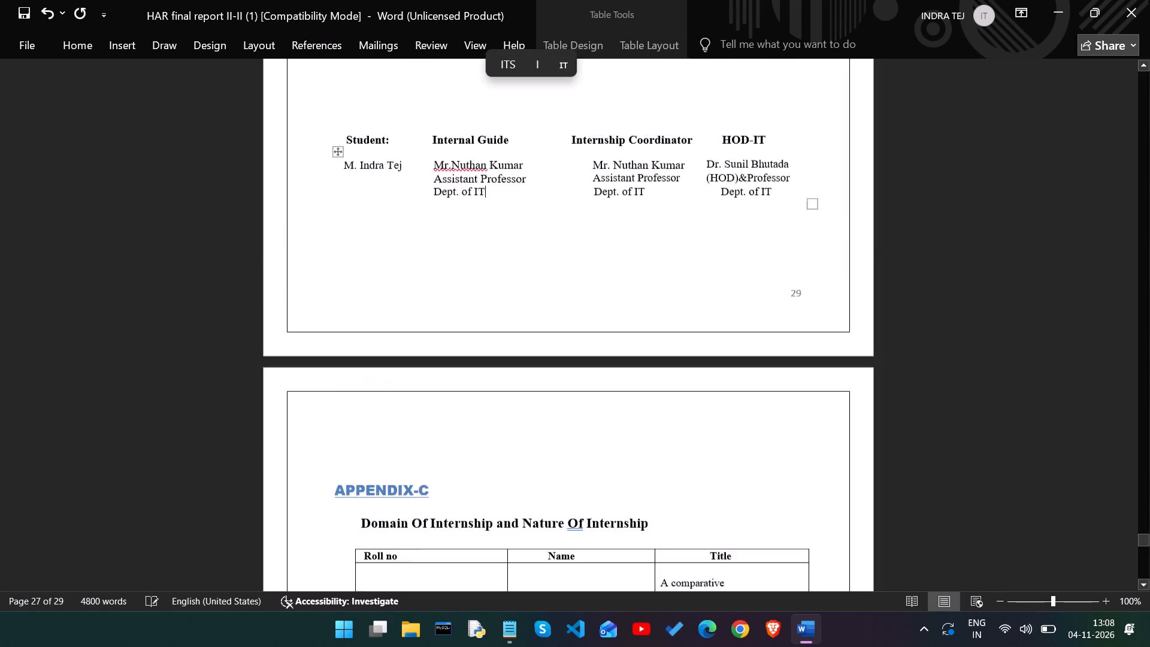
pyautogui.scroll(1, 450, 340)
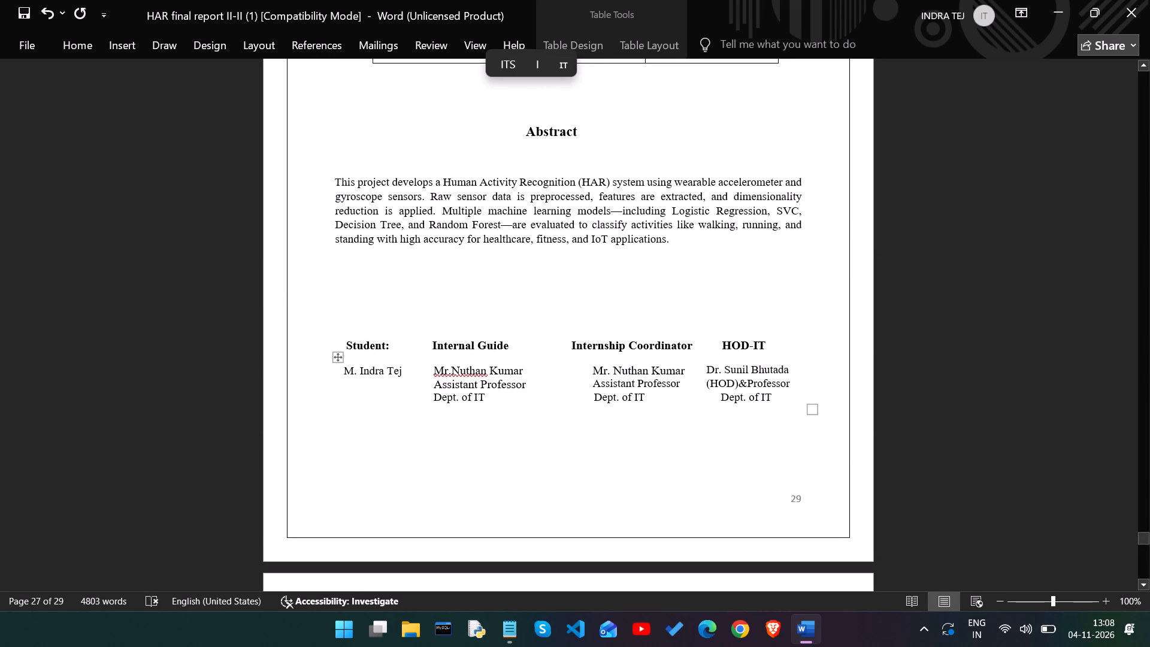
pyautogui.click(593, 366)
pyautogui.moveTo(593, 366); pyautogui.dragTo(606, 374)
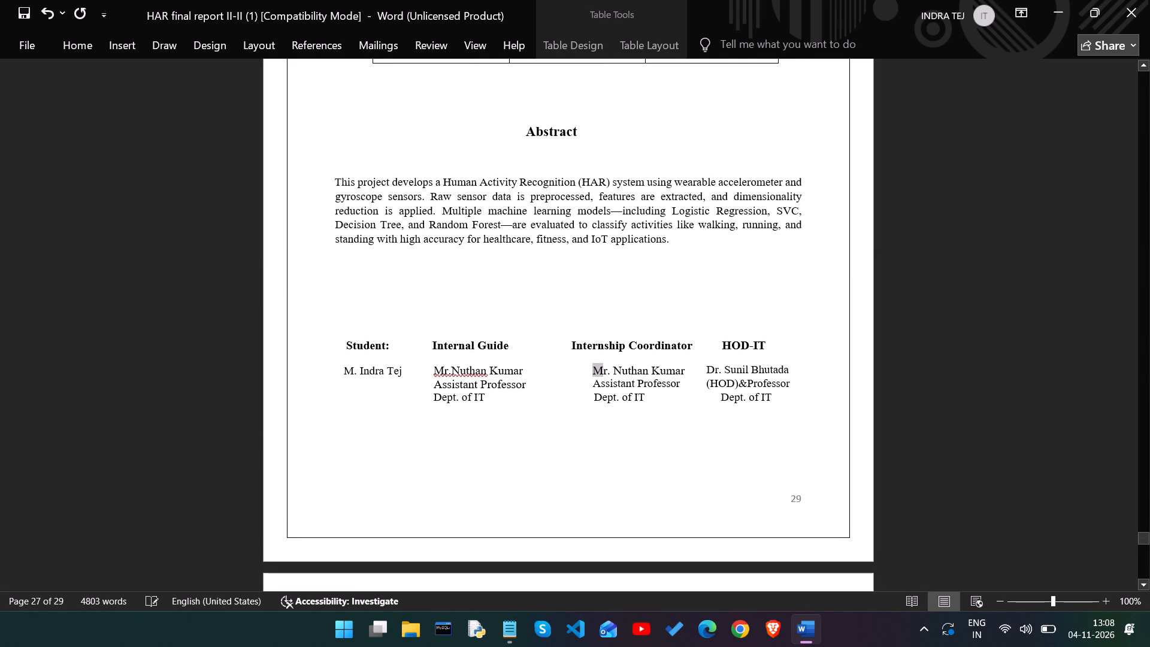
pyautogui.moveTo(606, 374); pyautogui.dragTo(652, 404)
pyautogui.click(652, 404)
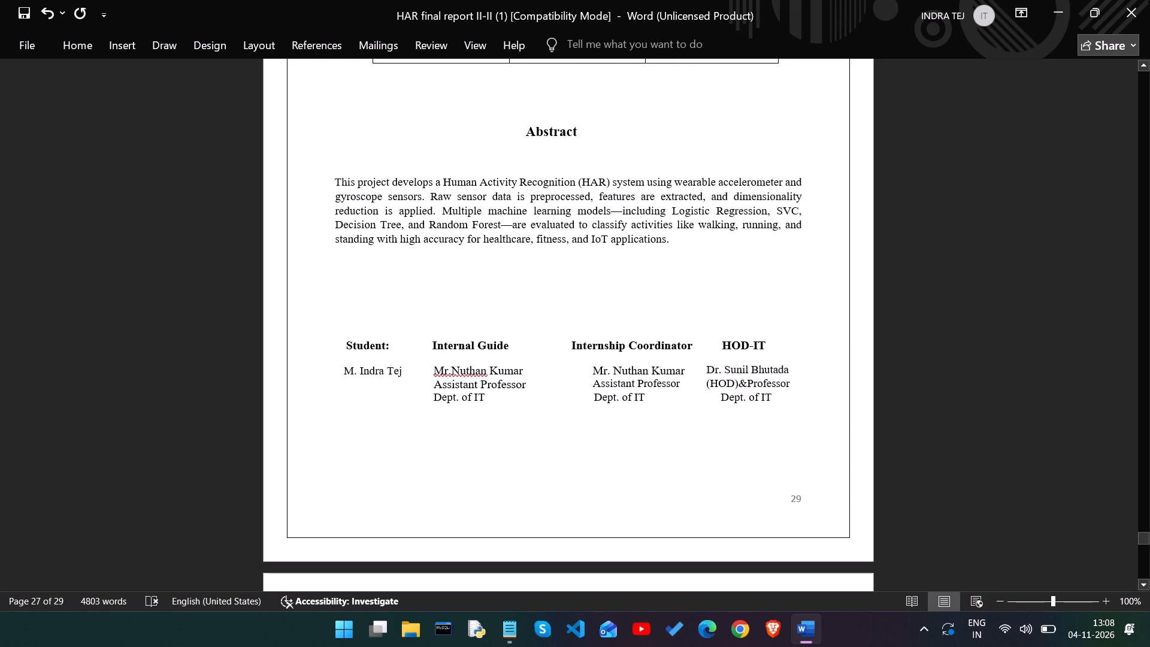
pyautogui.click(651, 399)
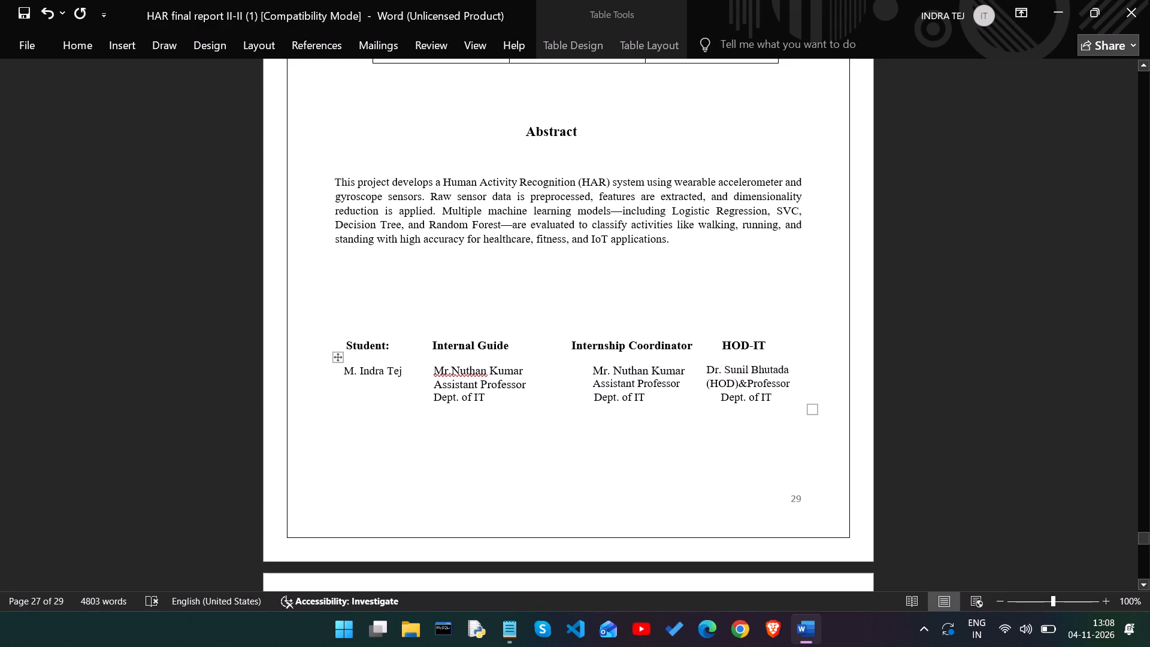
pyautogui.press('BackSpace')
pyautogui.press('BackSpace')
pyautogui.press('BackSpace')
pyautogui.press('BackSpace')
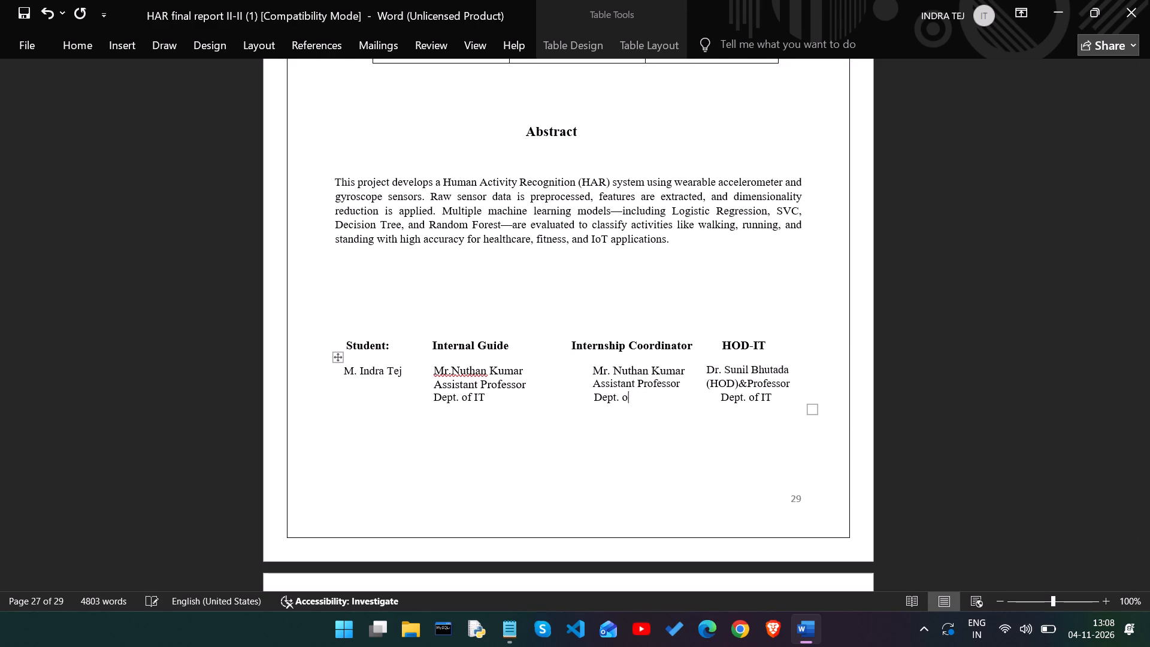
pyautogui.press('BackSpace')
pyautogui.press('BackSpace')
pyautogui.press('BackSpace')
pyautogui.press('BackSpace')
pyautogui.press('BackSpace')
pyautogui.press('BackSpace')
pyautogui.press('BackSpace')
pyautogui.press('BackSpace')
# Delete the Assistant Professor line under Internship Coordinator on page 29.
pyautogui.press('Right')
pyautogui.press('Left')
pyautogui.press('Up')
pyautogui.press('Right')
pyautogui.press('Right')
pyautogui.press('Right')
pyautogui.press('Right')
pyautogui.press('Right')
pyautogui.press('Right')
pyautogui.press('Right')
pyautogui.press('Right')
pyautogui.press('Right')
pyautogui.press('Right')
pyautogui.press('Right')
pyautogui.press('Right')
pyautogui.press('Right')
pyautogui.press('Right')
pyautogui.press('Right')
pyautogui.press('Right')
pyautogui.press('Right')
pyautogui.press('Right')
pyautogui.press('Right')
pyautogui.press('BackSpace')
pyautogui.press('BackSpace')
pyautogui.press('BackSpace')
pyautogui.press('BackSpace')
pyautogui.press('BackSpace')
pyautogui.press('BackSpace')
pyautogui.press('BackSpace')
pyautogui.press('BackSpace')
pyautogui.press('BackSpace')
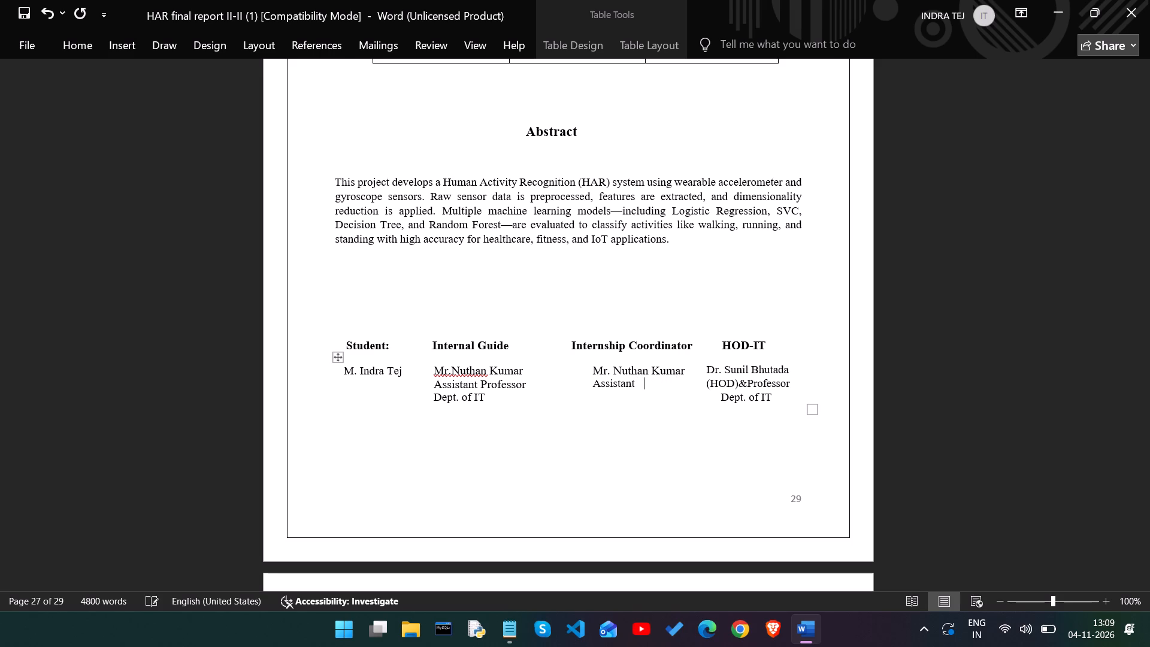
pyautogui.press('BackSpace')
pyautogui.press('BackSpace')
pyautogui.press('BackSpace')
pyautogui.press('BackSpace')
pyautogui.press('BackSpace')
pyautogui.press('BackSpace')
pyautogui.press('BackSpace')
pyautogui.press('BackSpace')
pyautogui.press('BackSpace')
pyautogui.press('BackSpace')
pyautogui.press('BackSpace')
# Delete the person's name under Internship Coordinator on page 29, keeping only the title Mr.
pyautogui.press('BackSpace')
pyautogui.press('BackSpace')
pyautogui.press('BackSpace')
pyautogui.press('BackSpace')
pyautogui.press('BackSpace')
pyautogui.press('BackSpace')
pyautogui.press('BackSpace')
pyautogui.press('BackSpace')
pyautogui.press('BackSpace')
pyautogui.press('BackSpace')
pyautogui.press('BackSpace')
pyautogui.press('BackSpace')
pyautogui.press('BackSpace')
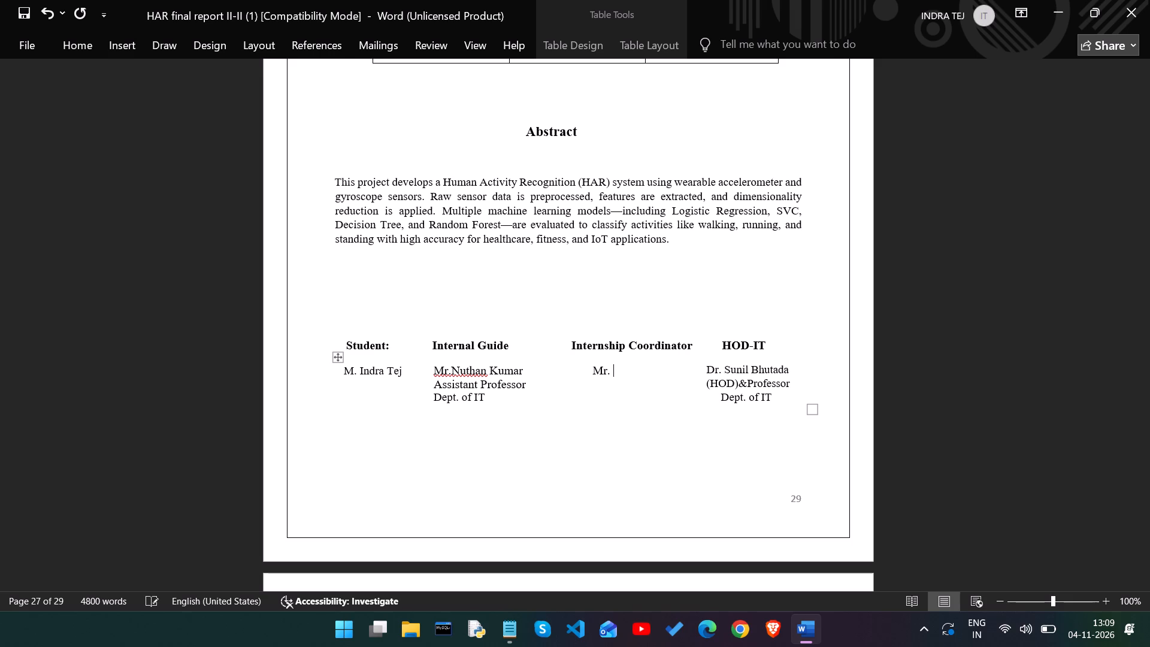
# Insert the initial G, a space and a period between Mr. and the guide's name under Internal Guide on page 29.
pyautogui.click(451, 374)
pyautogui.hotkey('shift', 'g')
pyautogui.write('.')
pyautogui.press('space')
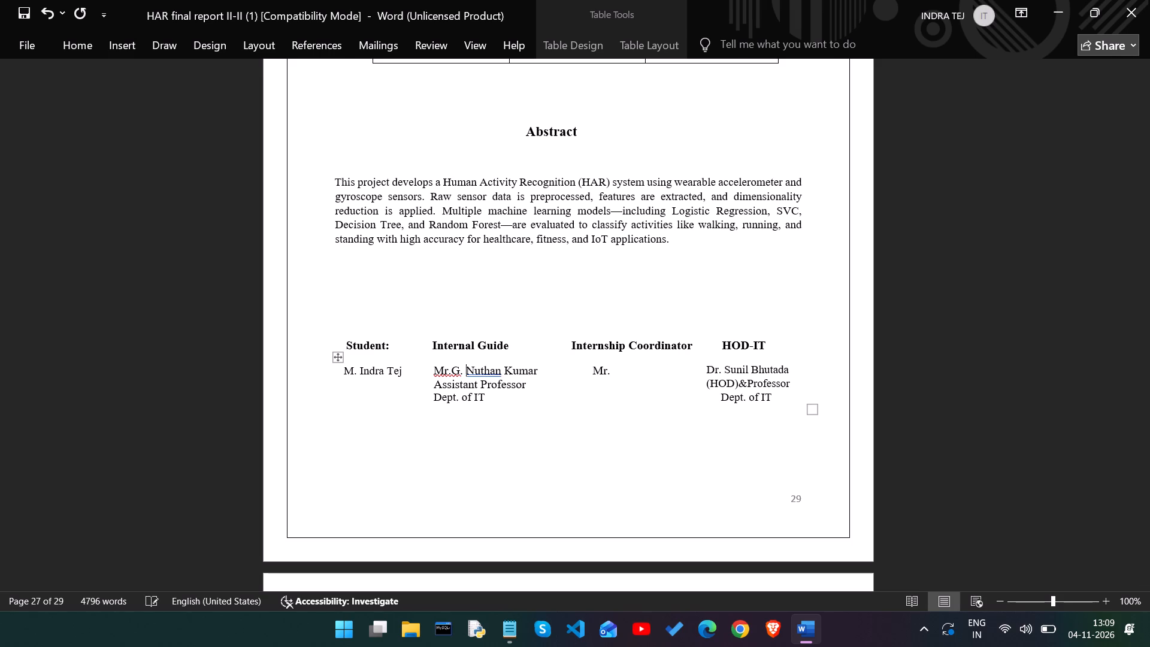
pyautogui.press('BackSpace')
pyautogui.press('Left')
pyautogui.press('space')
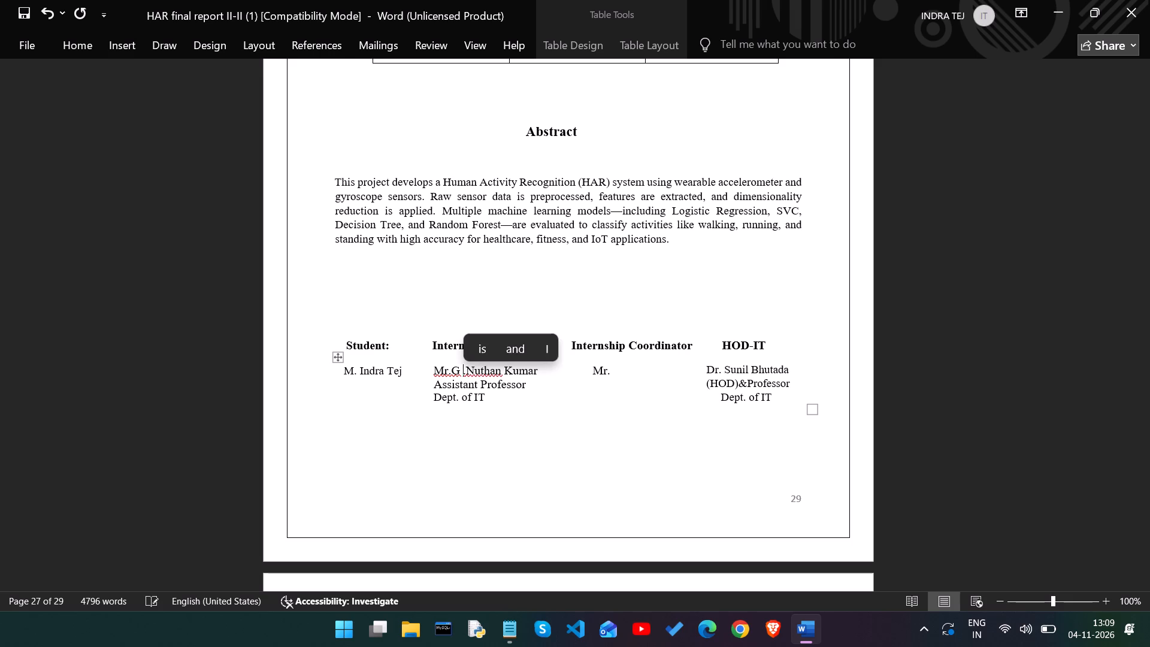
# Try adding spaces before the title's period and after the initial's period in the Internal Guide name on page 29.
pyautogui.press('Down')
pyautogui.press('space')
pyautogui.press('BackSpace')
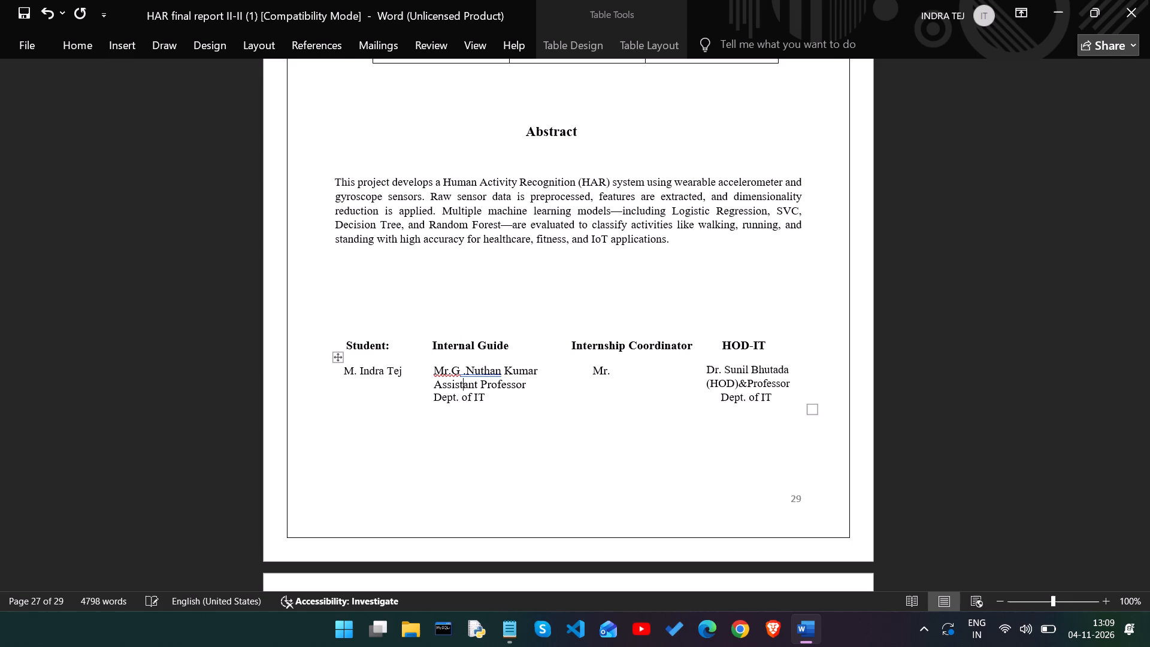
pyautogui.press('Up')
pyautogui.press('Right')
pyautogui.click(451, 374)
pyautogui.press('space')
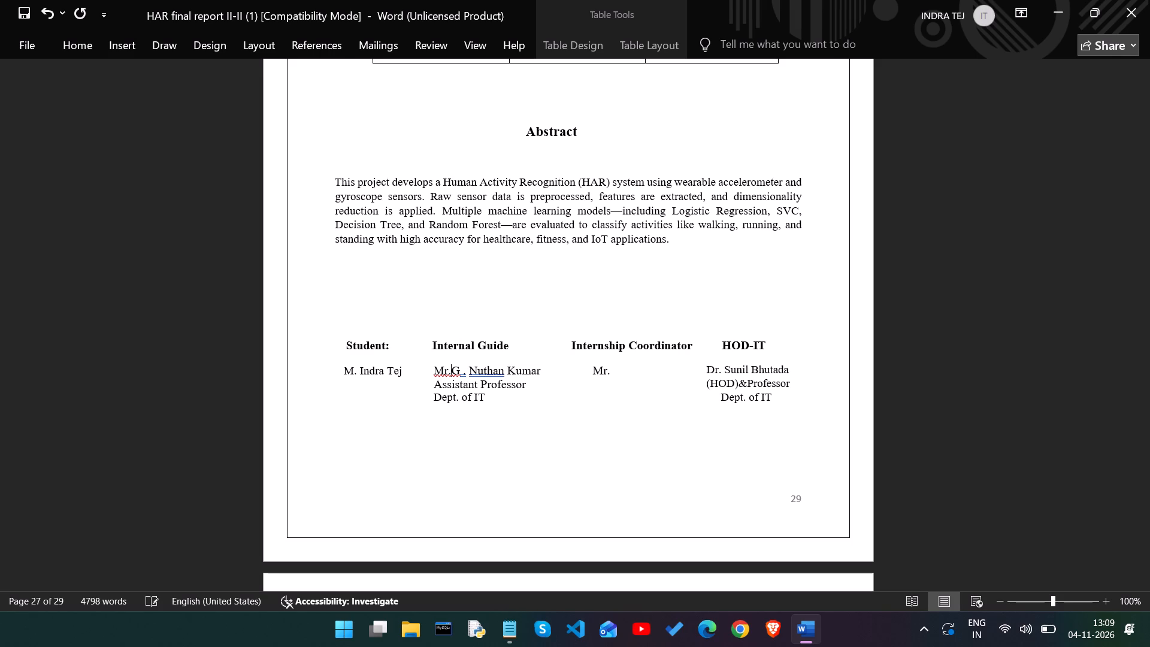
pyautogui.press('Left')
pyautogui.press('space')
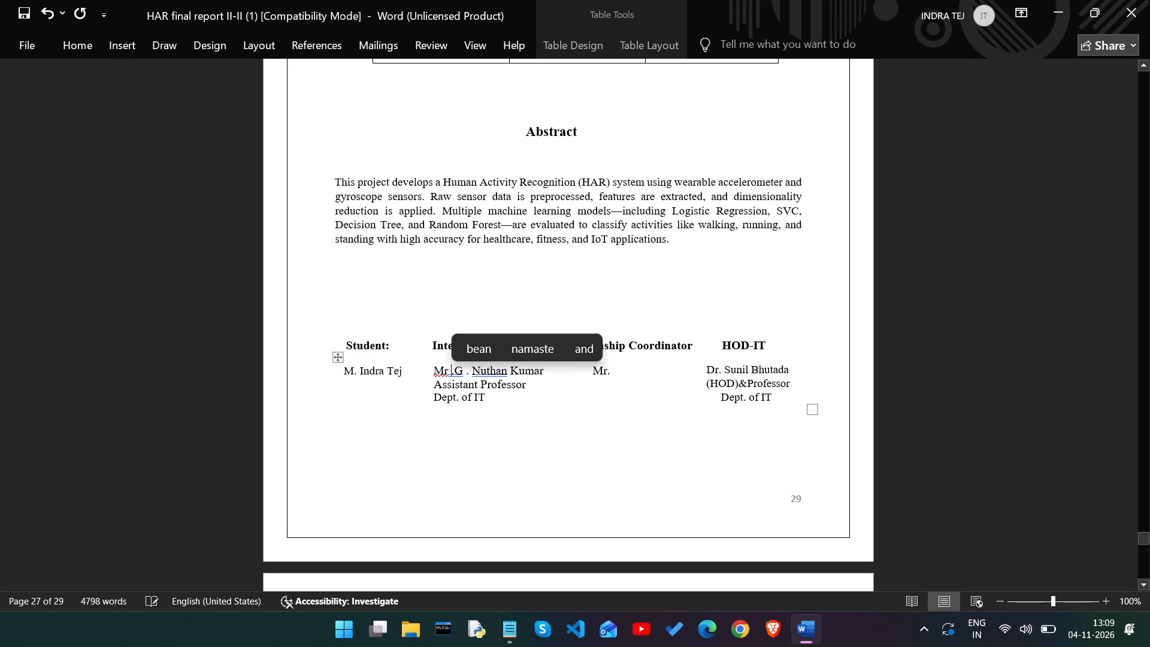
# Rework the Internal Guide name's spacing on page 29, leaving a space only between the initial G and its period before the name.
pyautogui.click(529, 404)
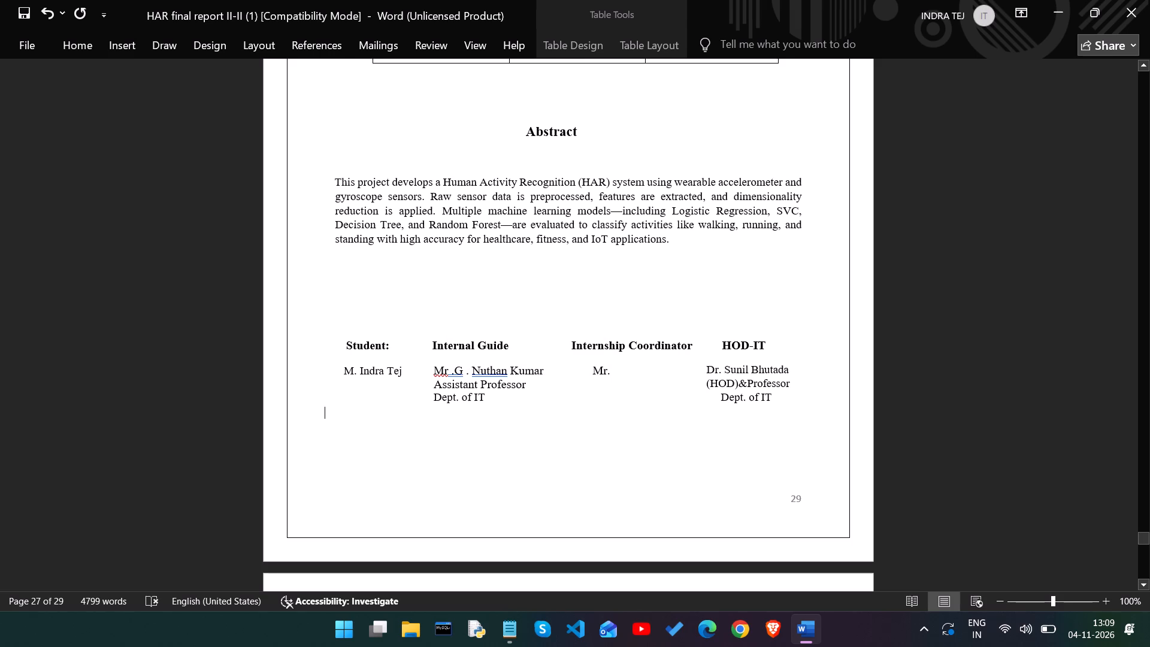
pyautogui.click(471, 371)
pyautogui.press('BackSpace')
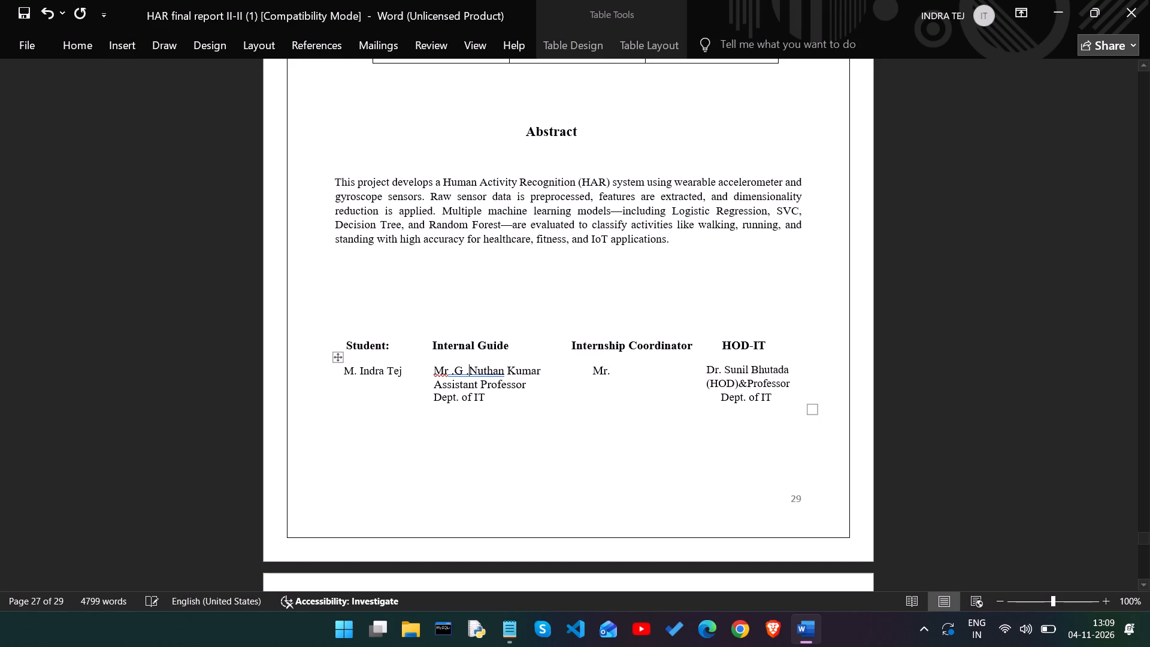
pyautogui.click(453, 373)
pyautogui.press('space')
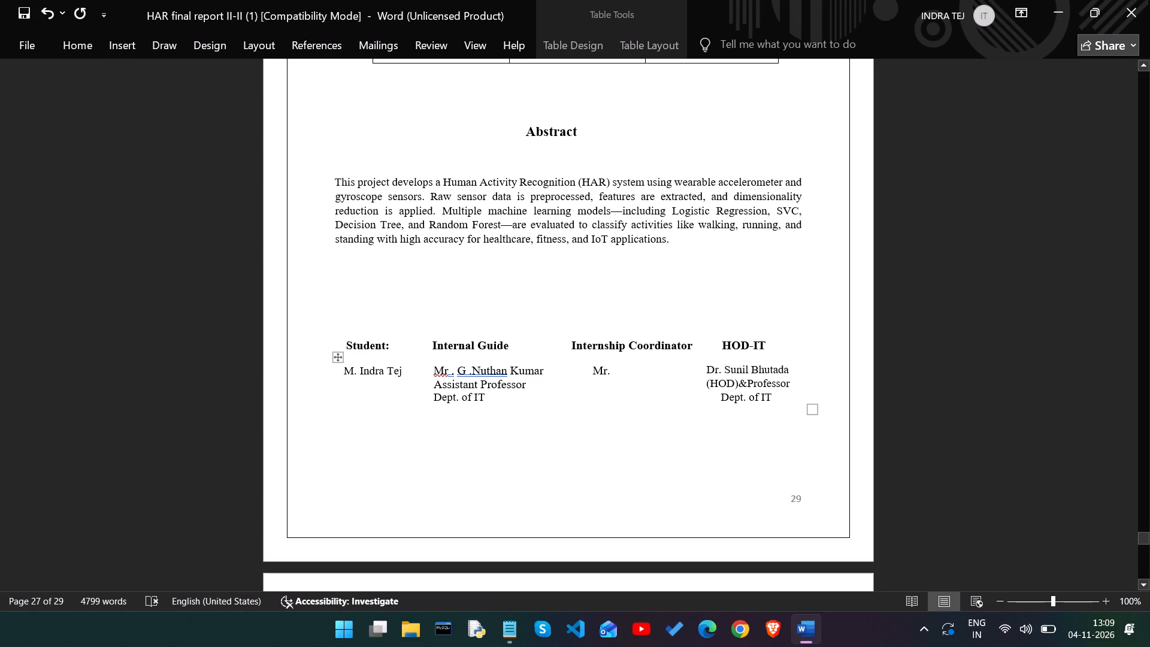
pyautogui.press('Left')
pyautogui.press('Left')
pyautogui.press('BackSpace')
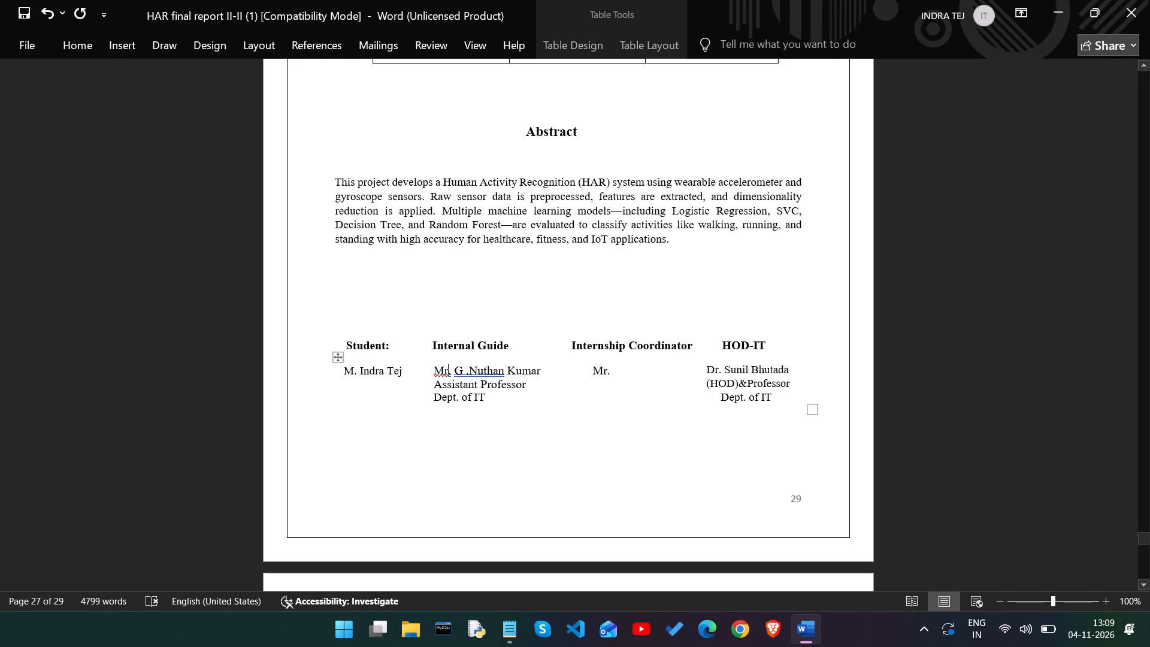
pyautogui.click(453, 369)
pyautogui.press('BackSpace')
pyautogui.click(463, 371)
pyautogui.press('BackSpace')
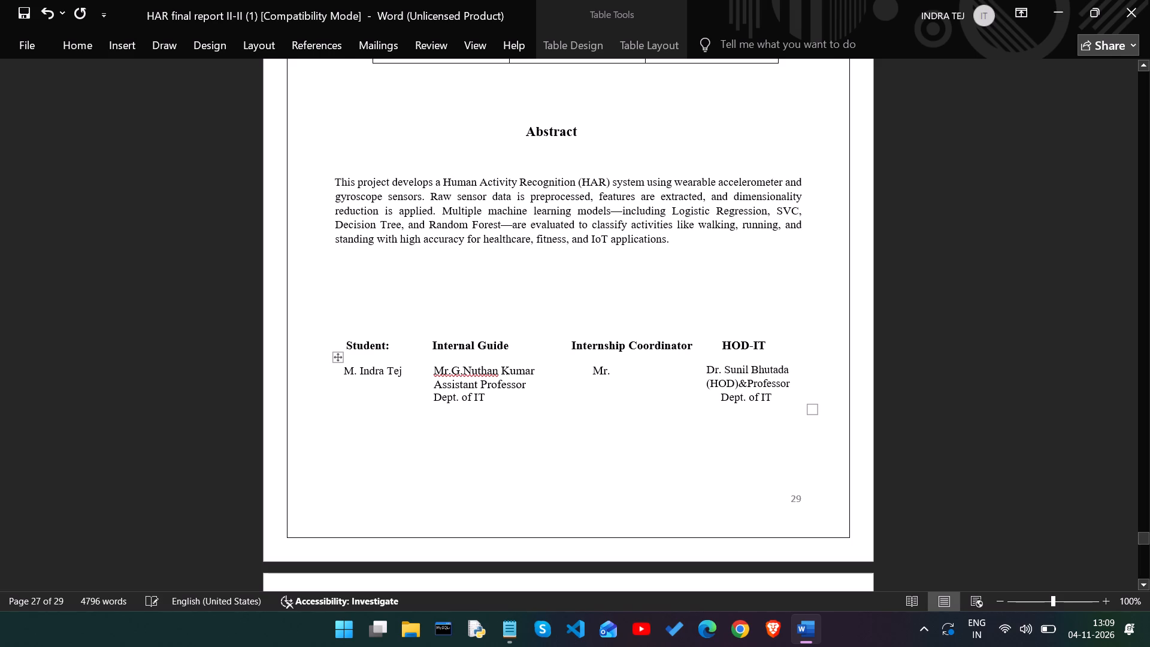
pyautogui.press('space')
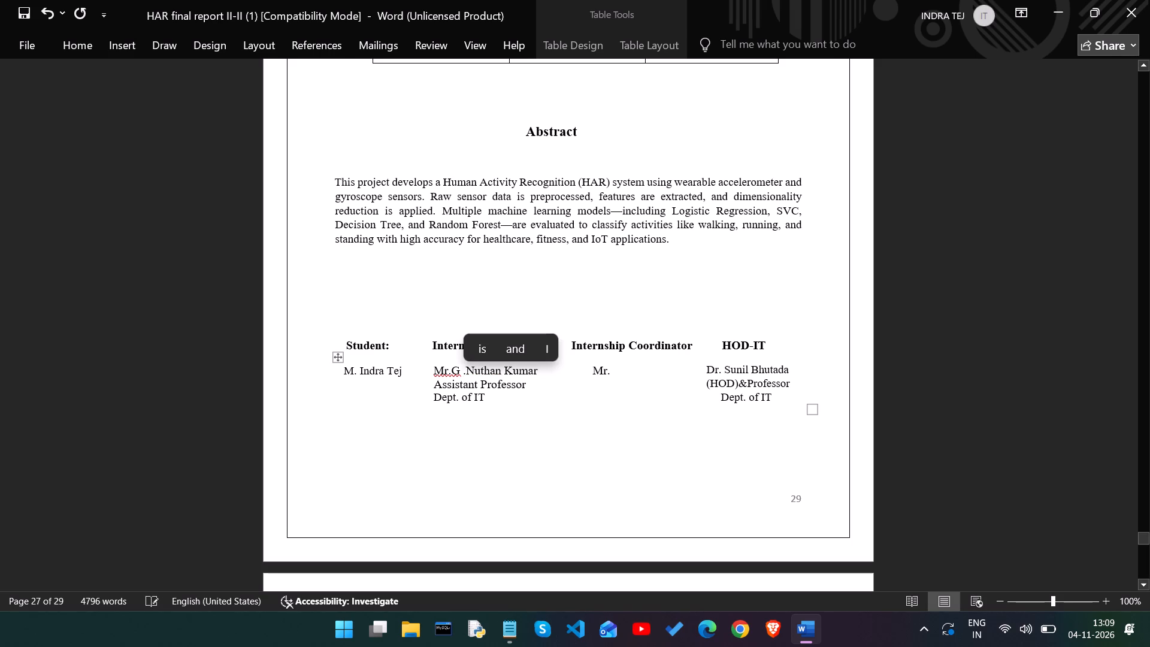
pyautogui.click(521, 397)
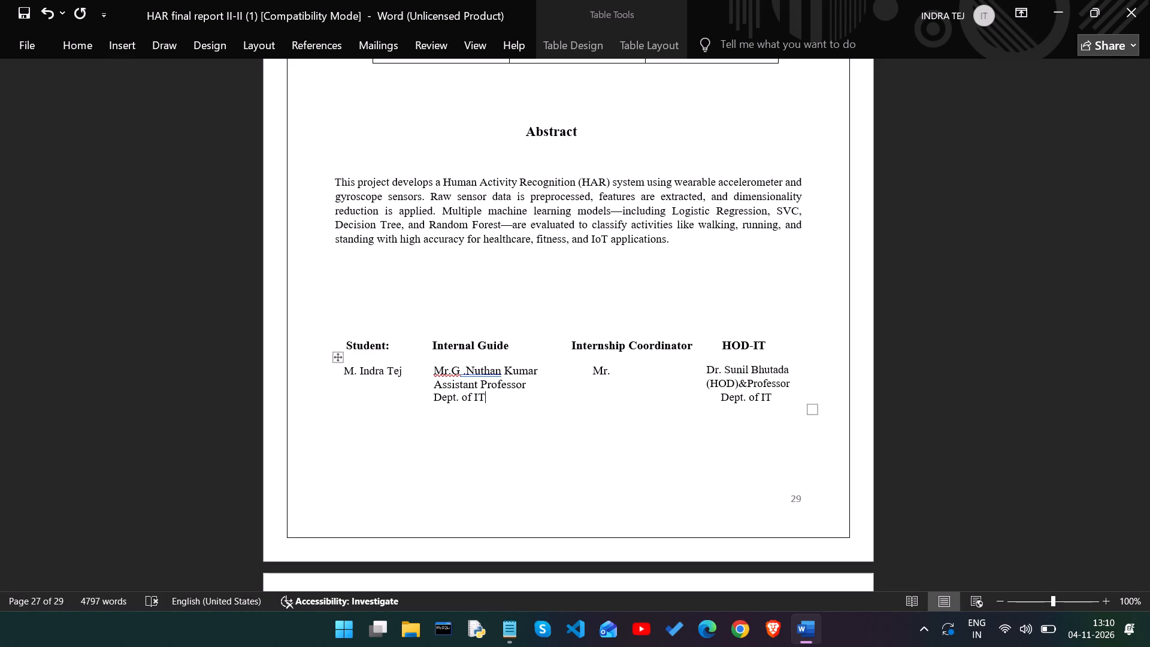
# Replace Mr. under Internship Coordinator on page 29 with Dr. and the coordinator's initial and name, matching the entry on page 30.
pyautogui.hscroll(3, 521, 397)
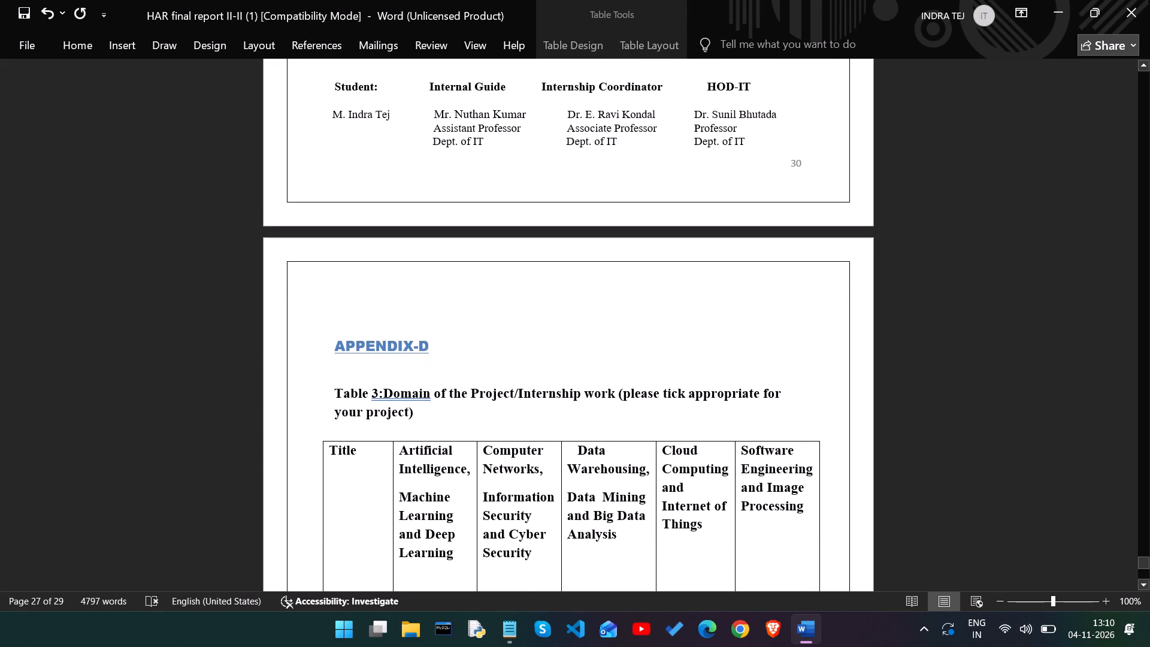
pyautogui.hscroll(1, 521, 397)
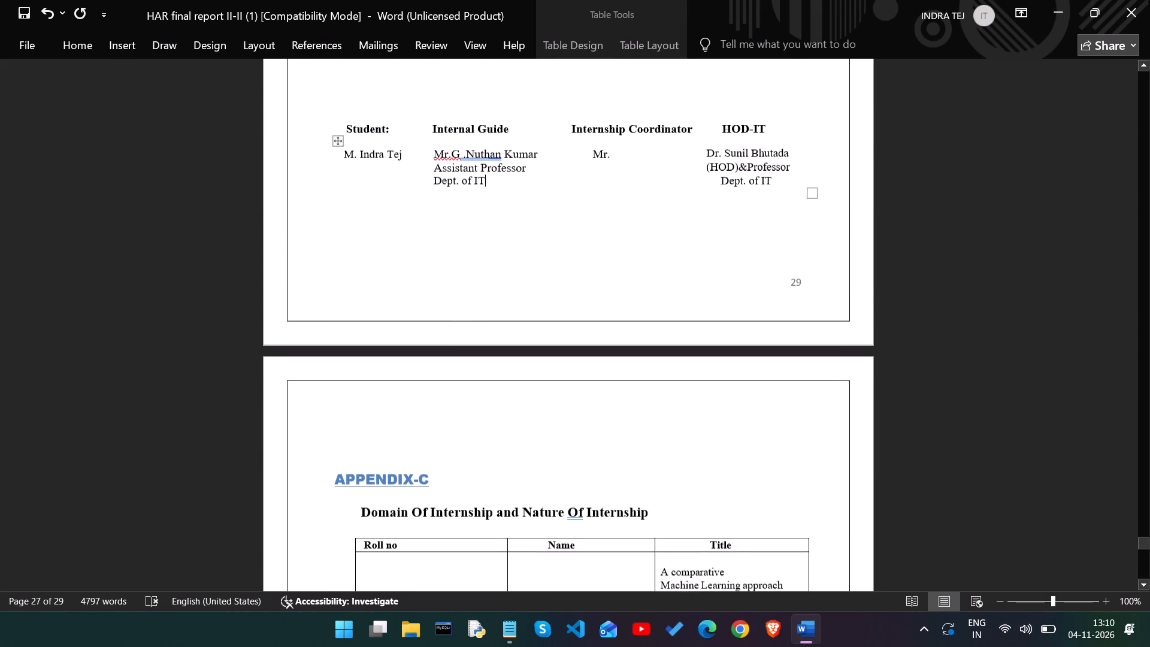
pyautogui.click(620, 158)
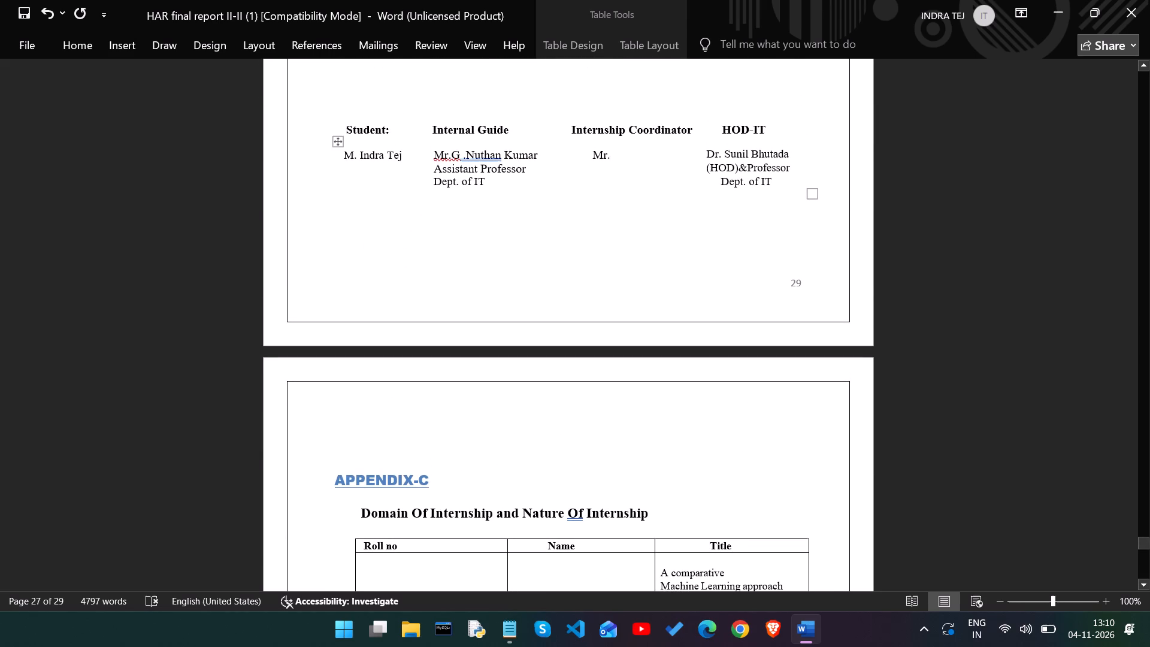
pyautogui.press('BackSpace')
pyautogui.press('BackSpace')
pyautogui.press('BackSpace')
pyautogui.press('BackSpace')
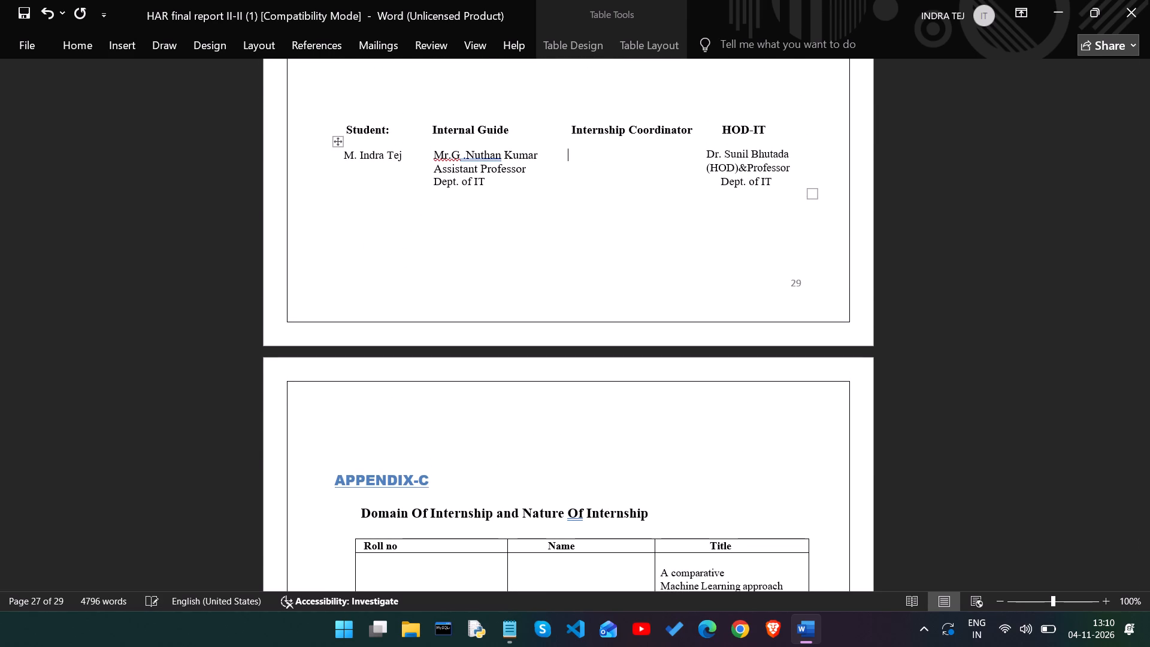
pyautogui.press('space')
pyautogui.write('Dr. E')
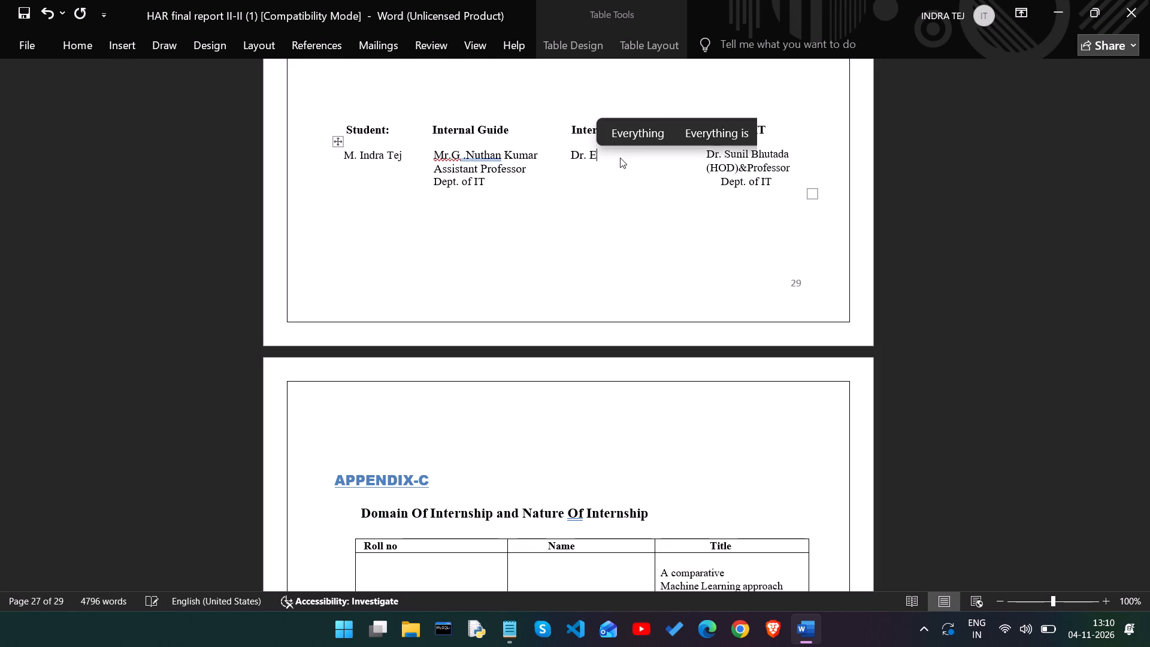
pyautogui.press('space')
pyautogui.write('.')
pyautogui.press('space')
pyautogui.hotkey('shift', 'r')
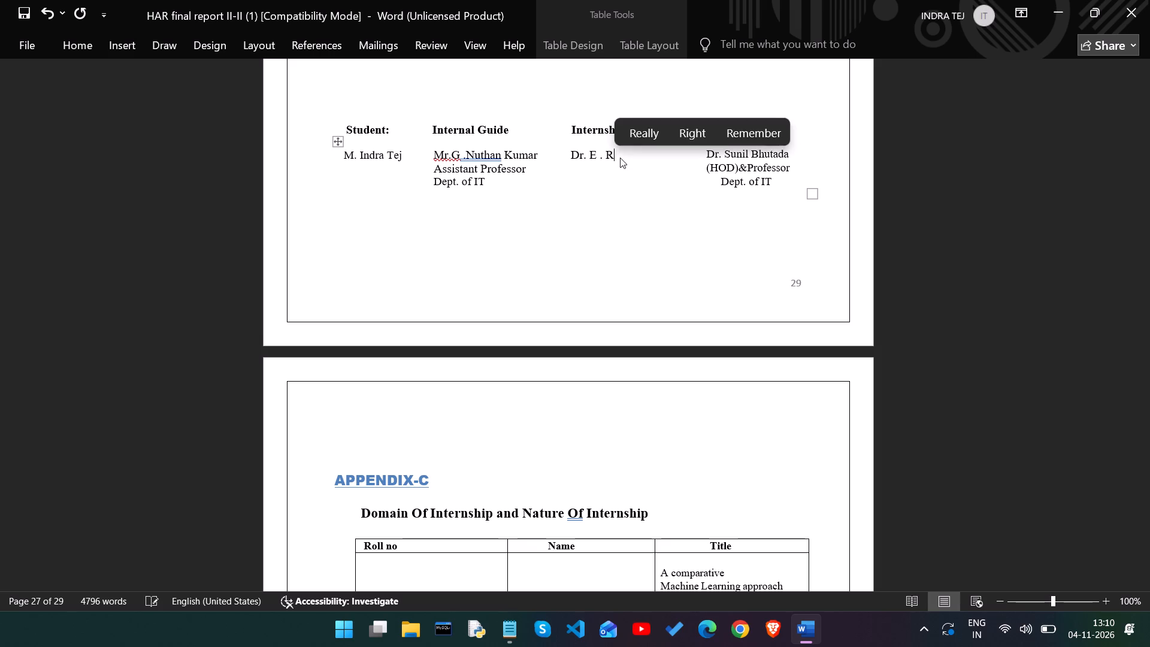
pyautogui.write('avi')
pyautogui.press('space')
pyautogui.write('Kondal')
# Add the designation Associate professor on a new line beneath the Internship Coordinator's name on page 29.
pyautogui.scroll(1, 620, 158)
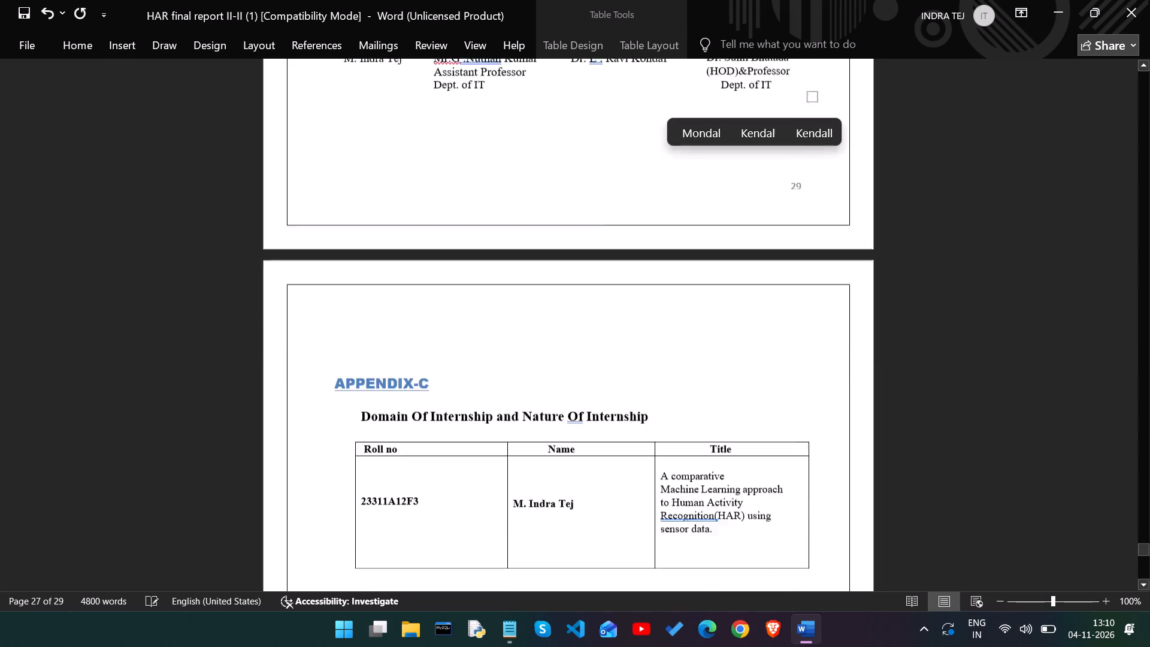
pyautogui.scroll(2, 620, 158)
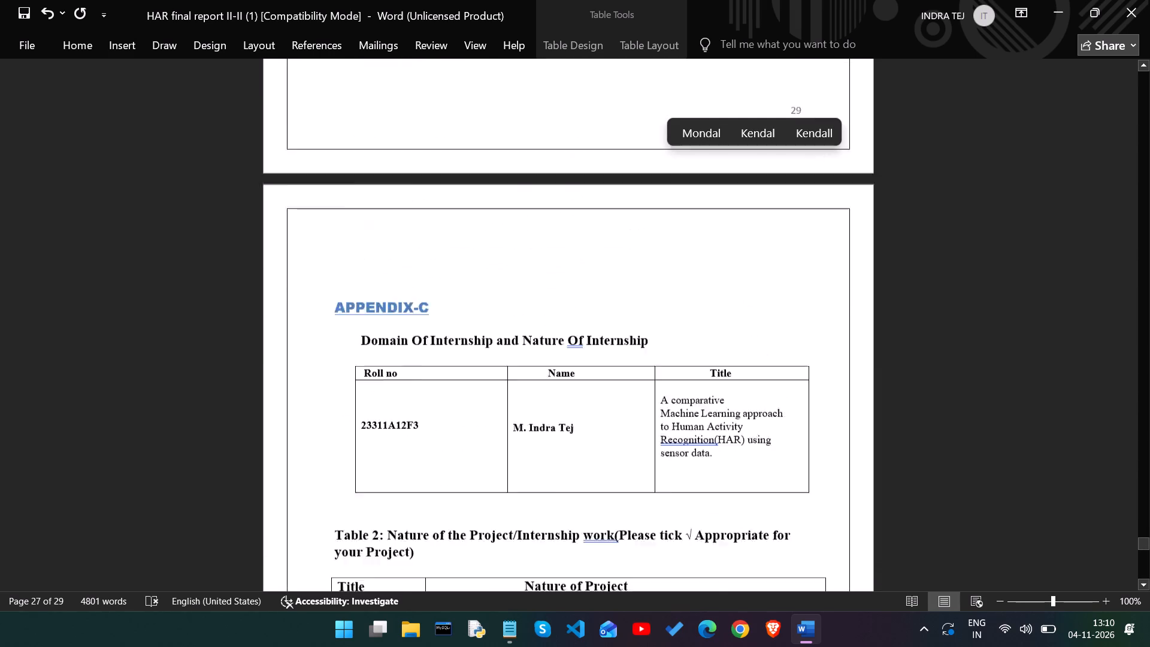
pyautogui.scroll(1, 620, 158)
pyautogui.press('Down')
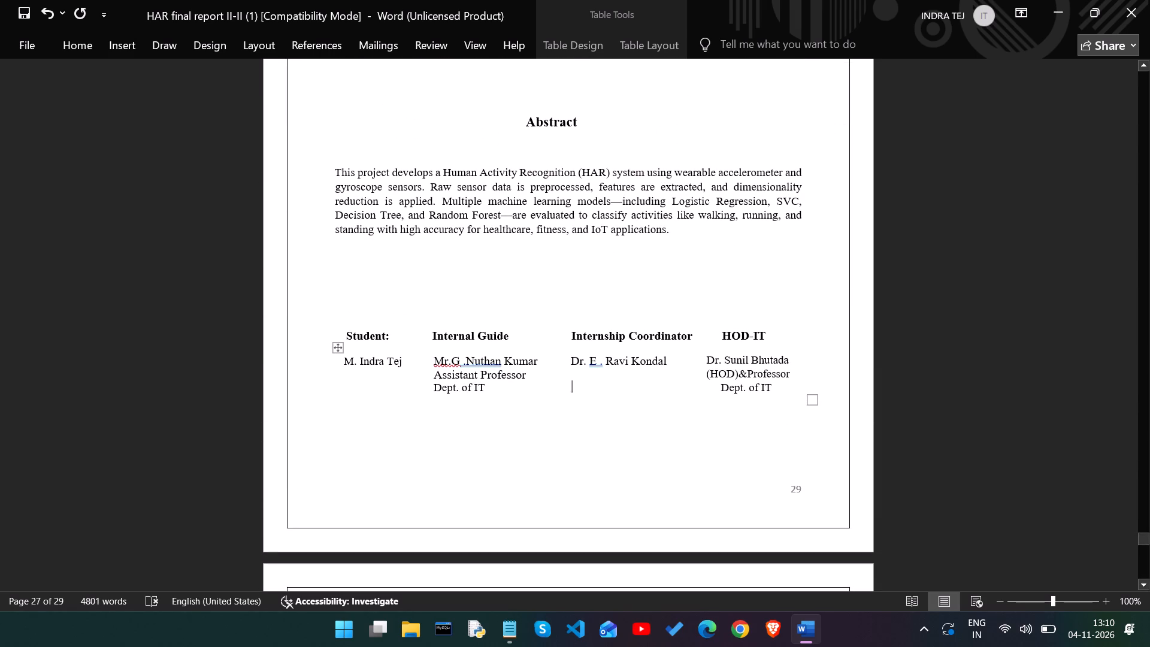
pyautogui.press('Up')
pyautogui.press('Return')
pyautogui.scroll(-1, 620, 158)
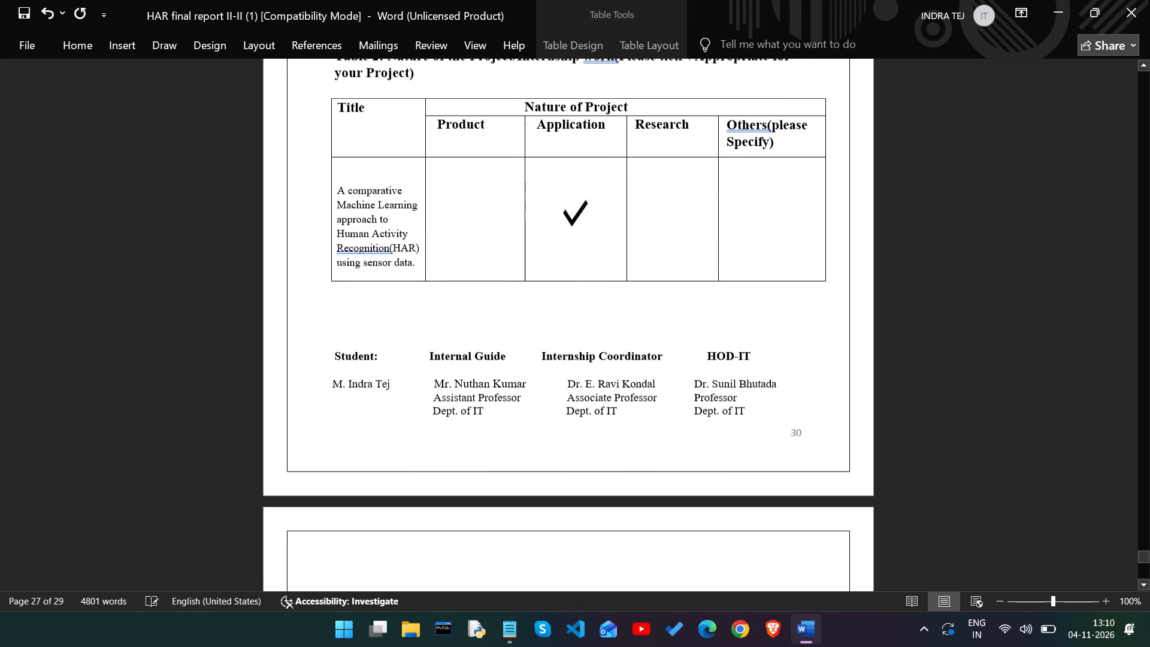
pyautogui.scroll(-2, 620, 158)
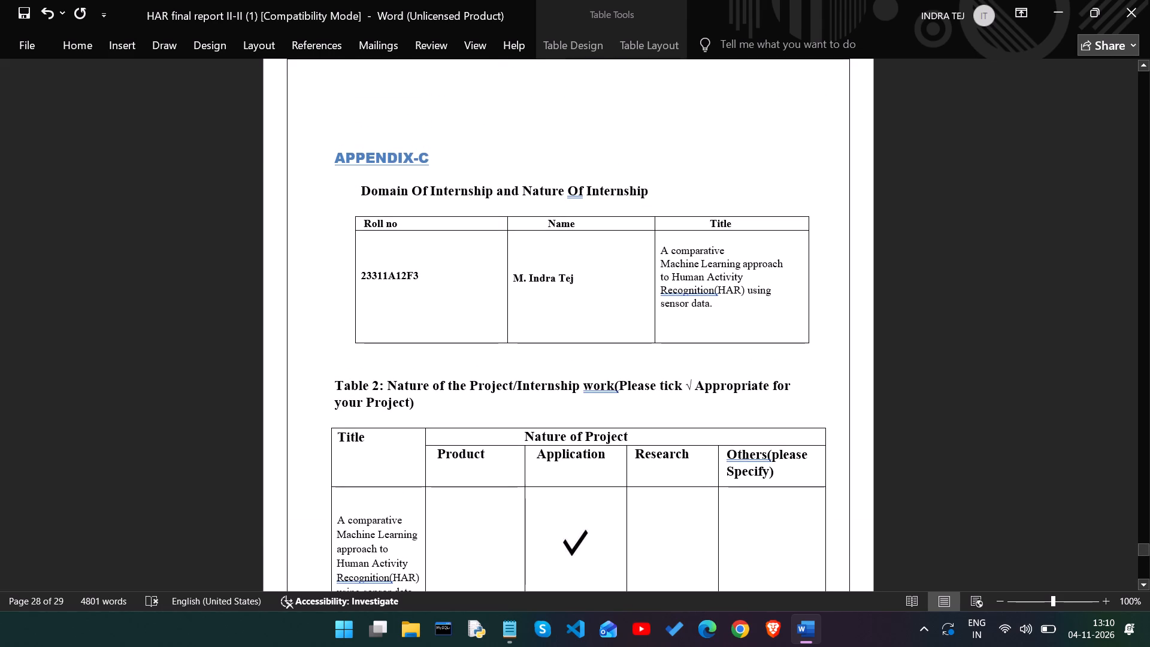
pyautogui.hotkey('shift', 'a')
pyautogui.scroll(-1, 620, 158)
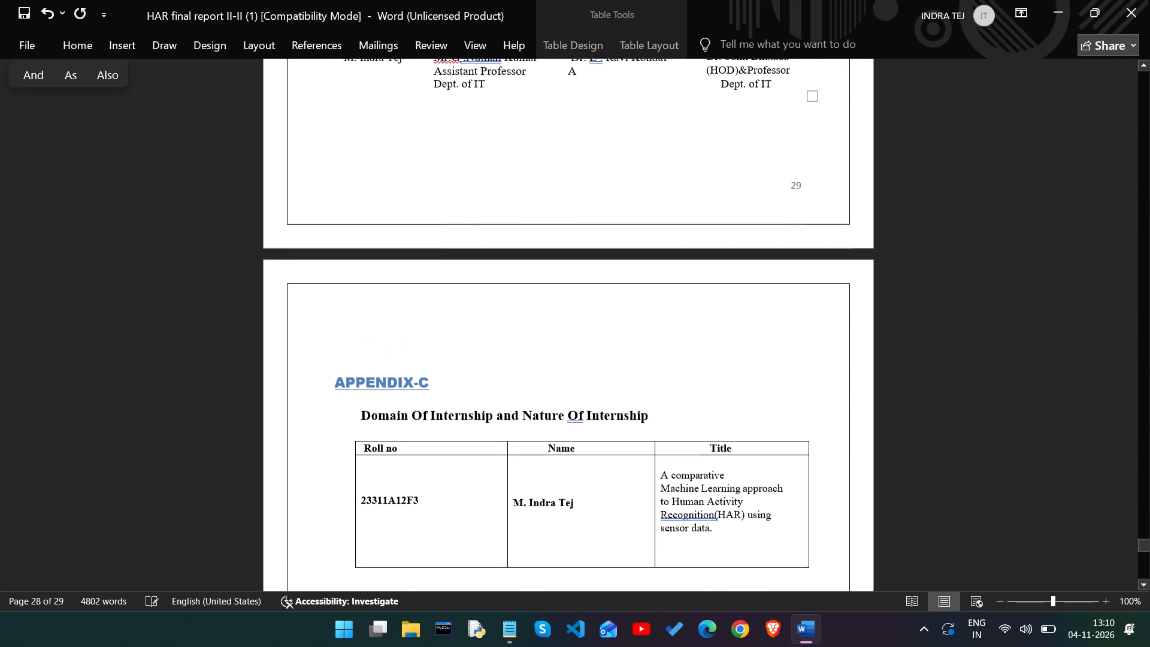
pyautogui.scroll(-3, 620, 158)
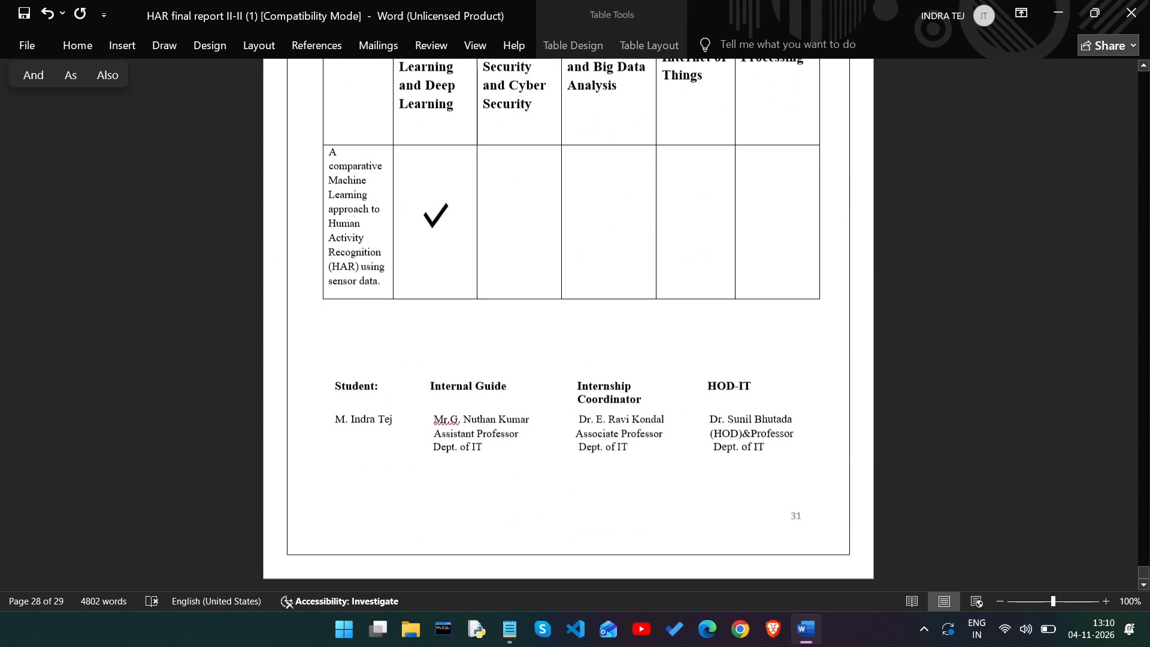
pyautogui.scroll(-1, 620, 158)
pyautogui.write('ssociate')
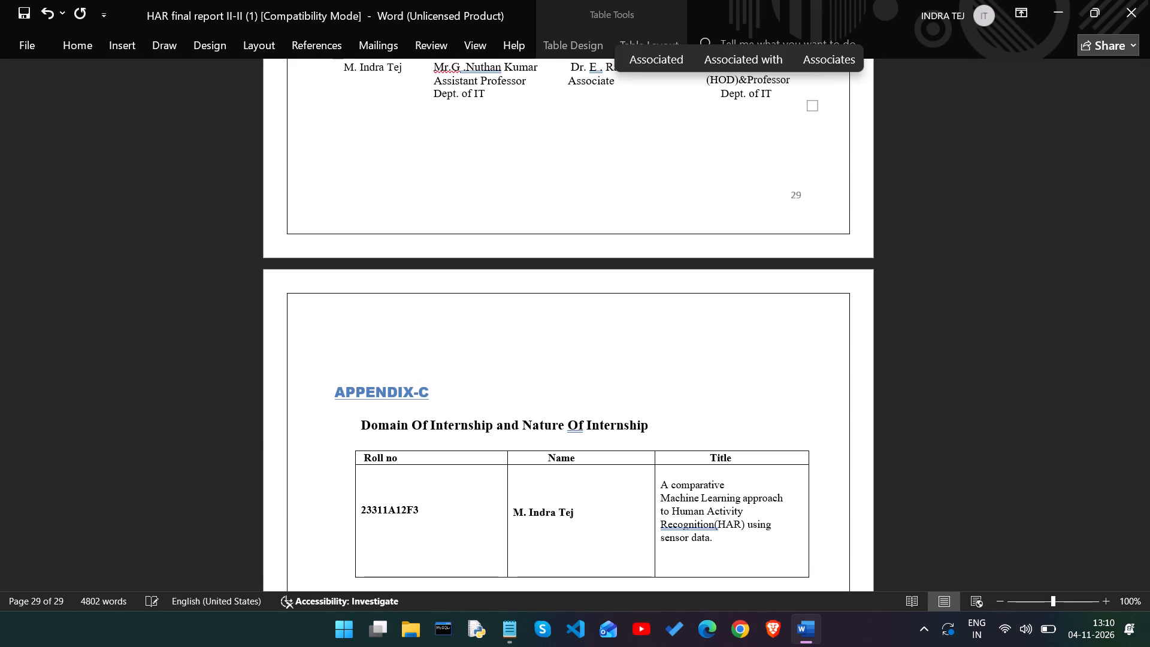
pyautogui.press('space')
pyautogui.scroll(-2, 620, 158)
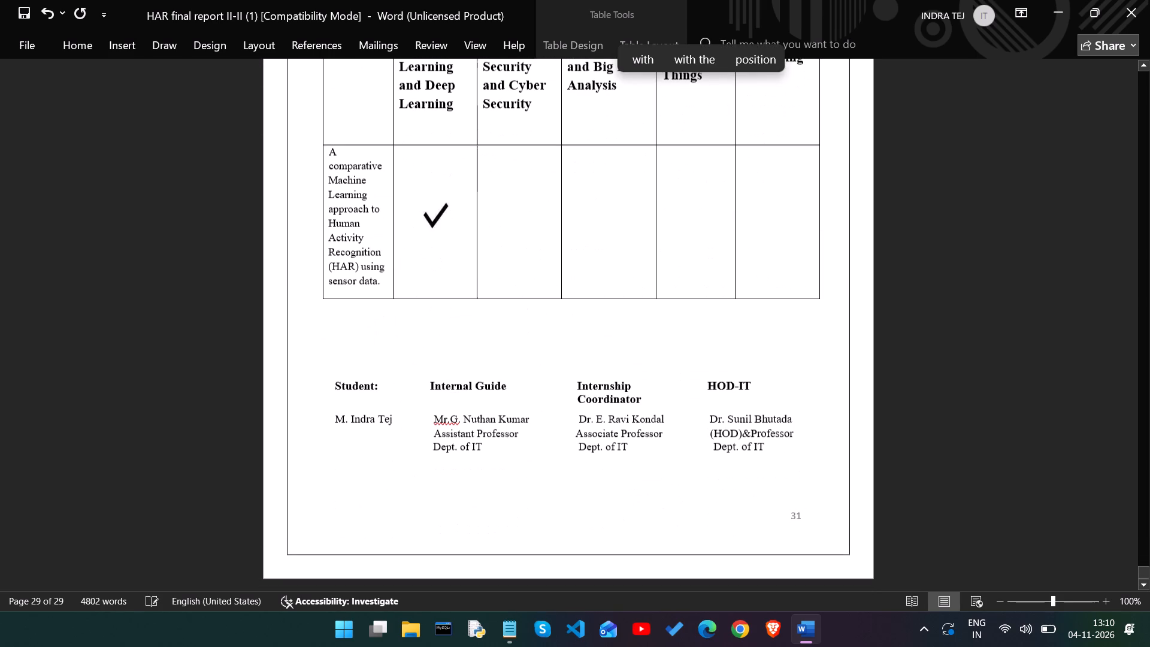
pyautogui.scroll(-1, 620, 158)
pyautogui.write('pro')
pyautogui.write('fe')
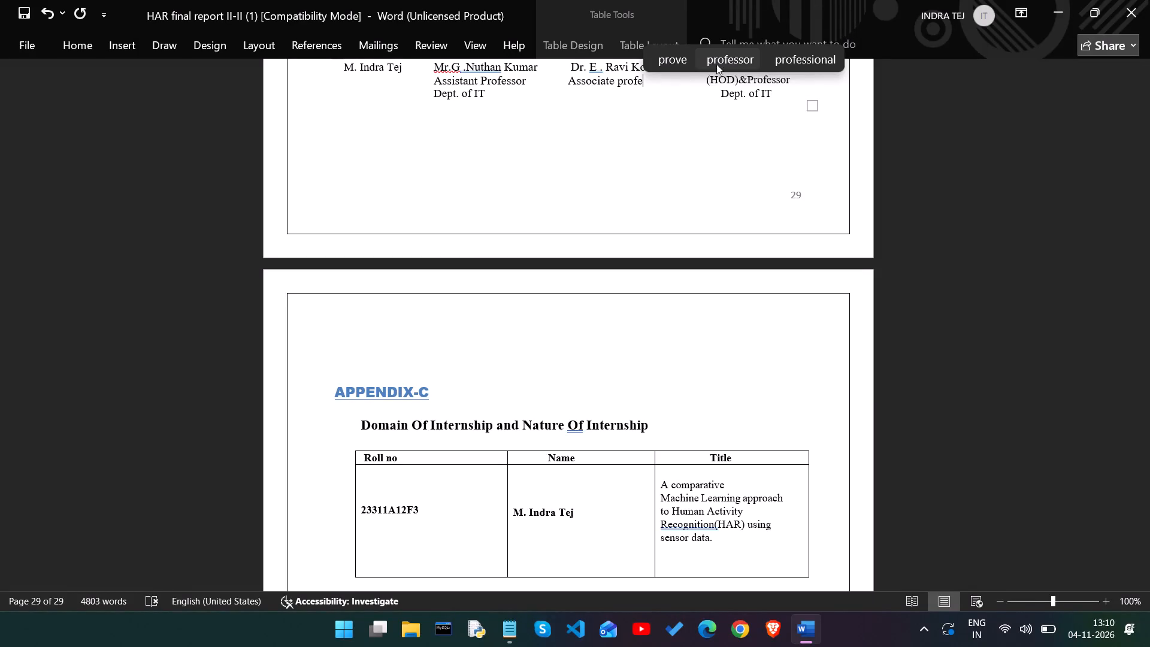
pyautogui.click(718, 64)
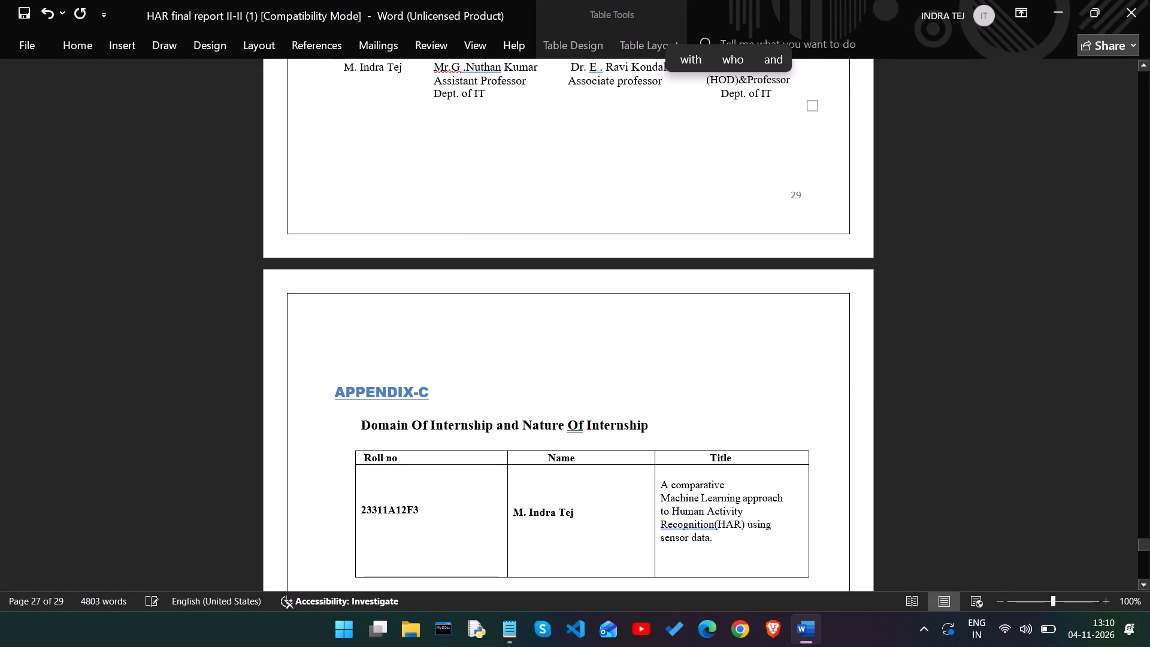
# Enter Dept. of IT on the line beneath the Internship Coordinator's designation on page 29.
pyautogui.press('Down')
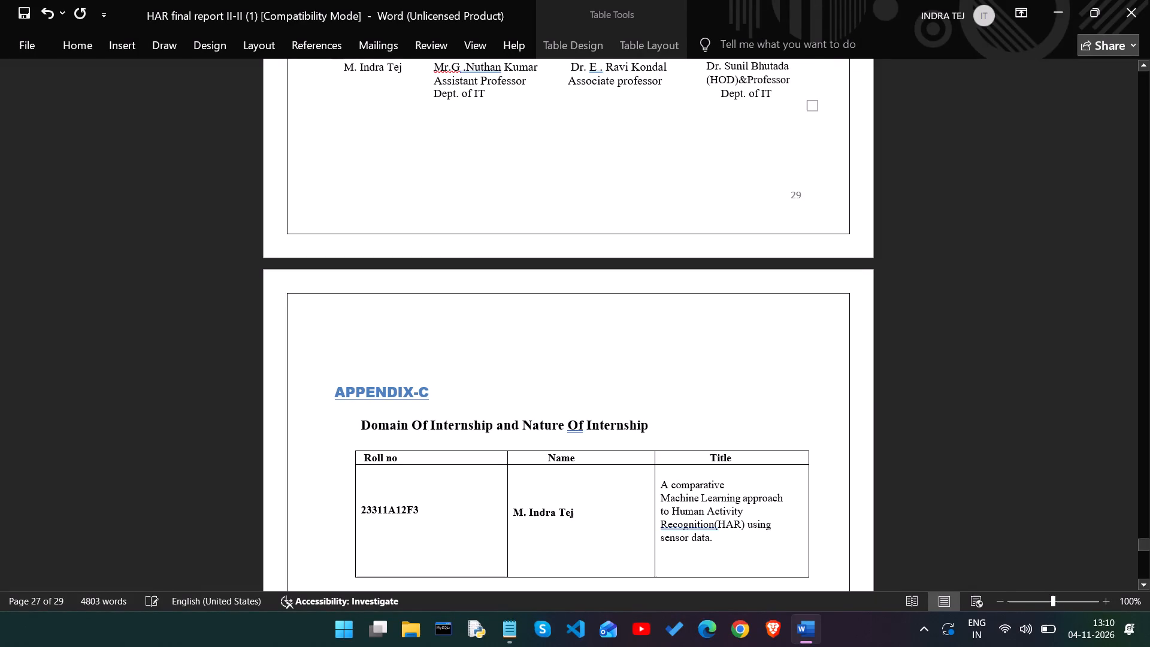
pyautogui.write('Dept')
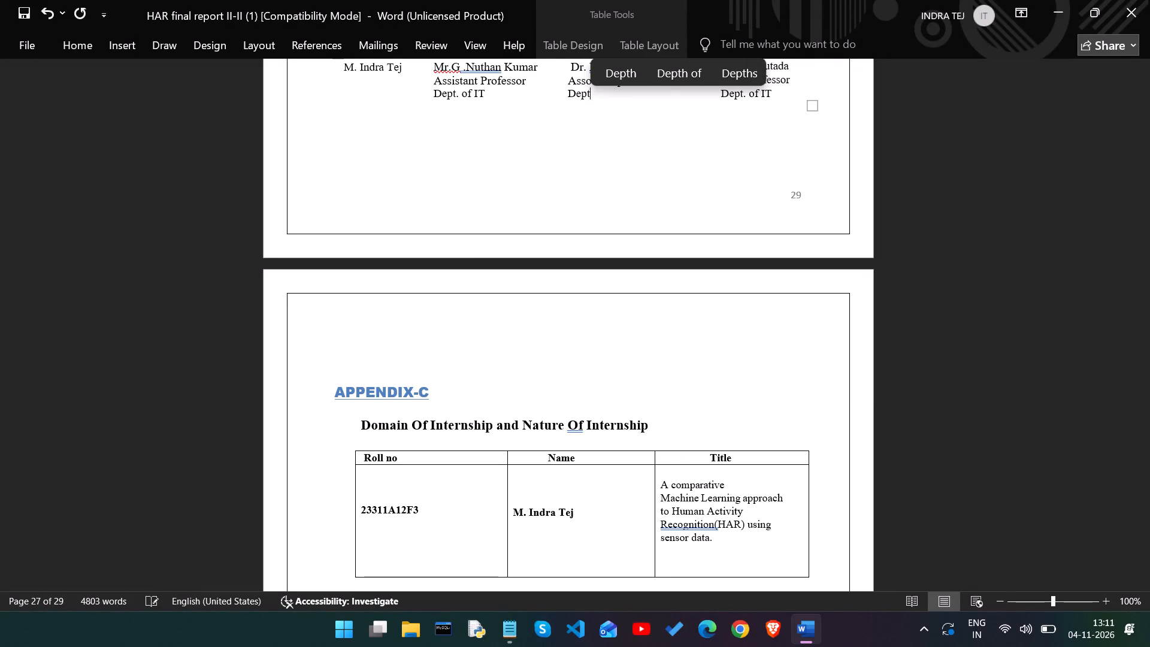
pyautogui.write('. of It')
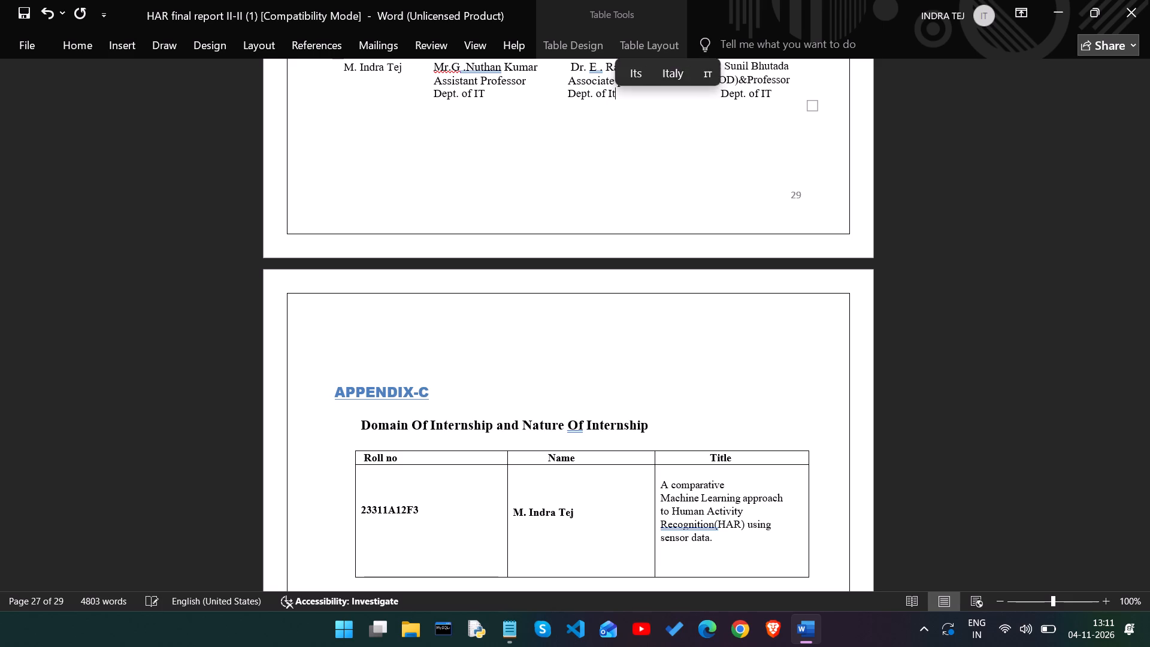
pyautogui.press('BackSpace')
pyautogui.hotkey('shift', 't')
# Delete the blank line directly beneath the abstract paragraph on page 29, bringing the signature block closer to it.
pyautogui.hscroll(1, 659, 108)
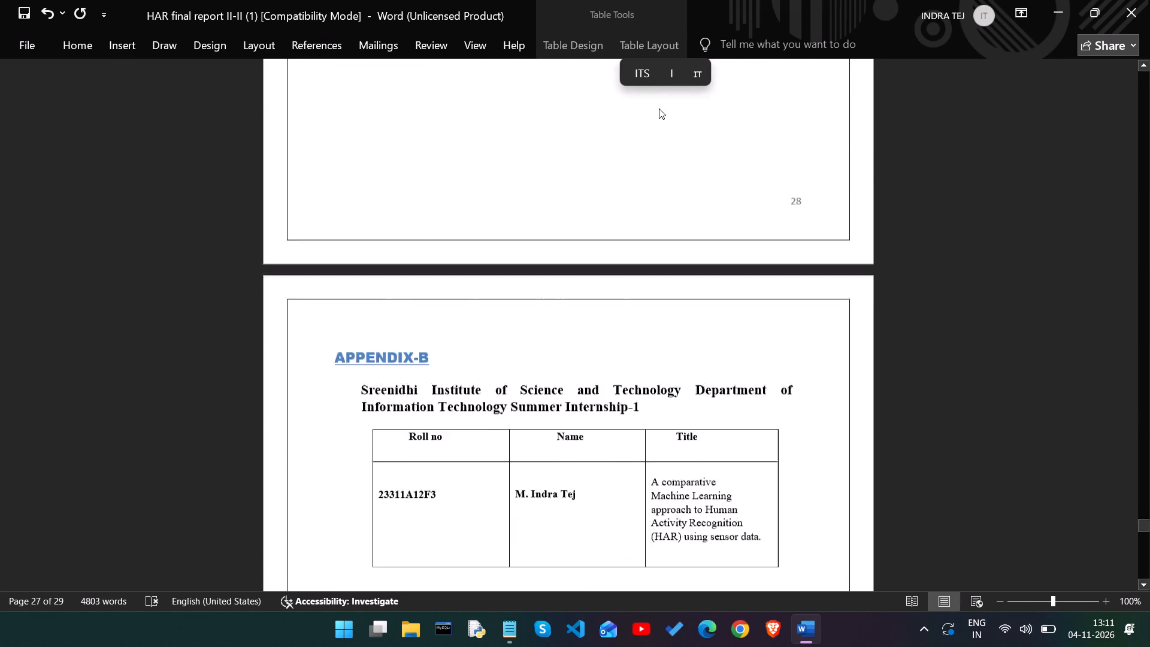
pyautogui.hscroll(1, 659, 108)
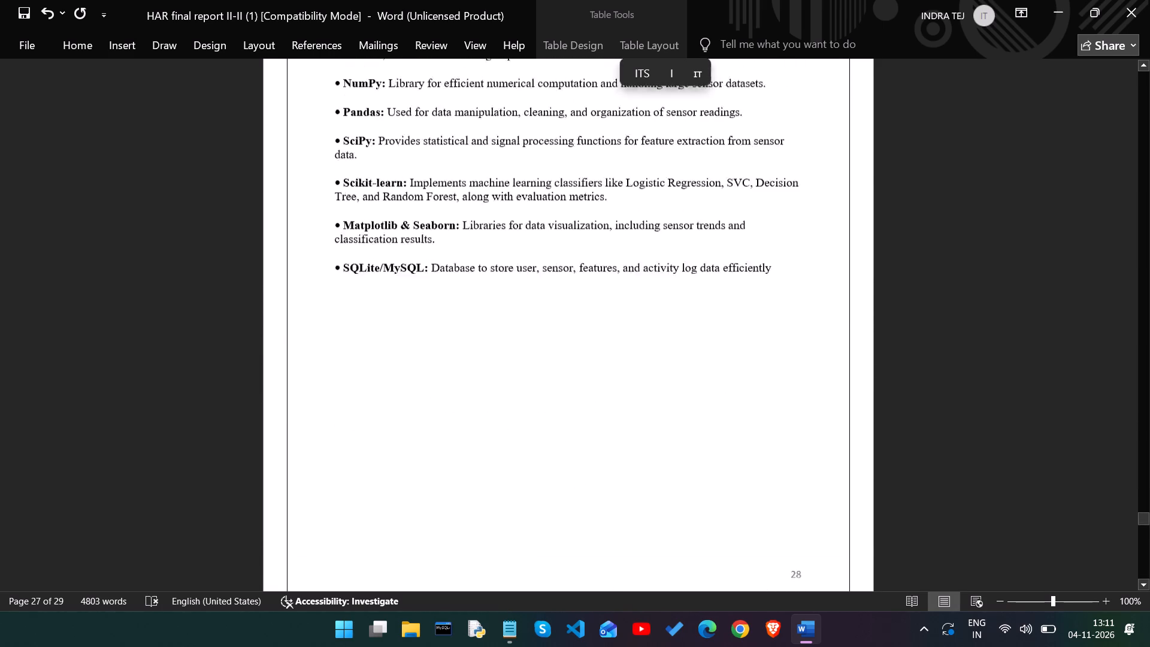
pyautogui.hscroll(1, 659, 108)
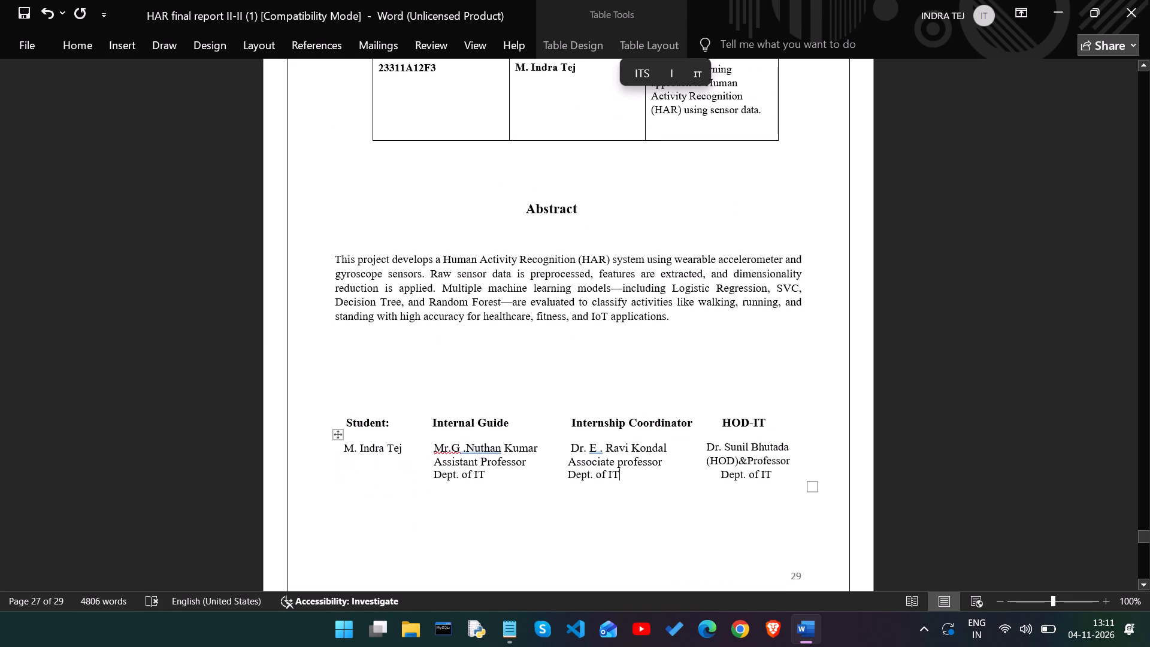
pyautogui.click(509, 346)
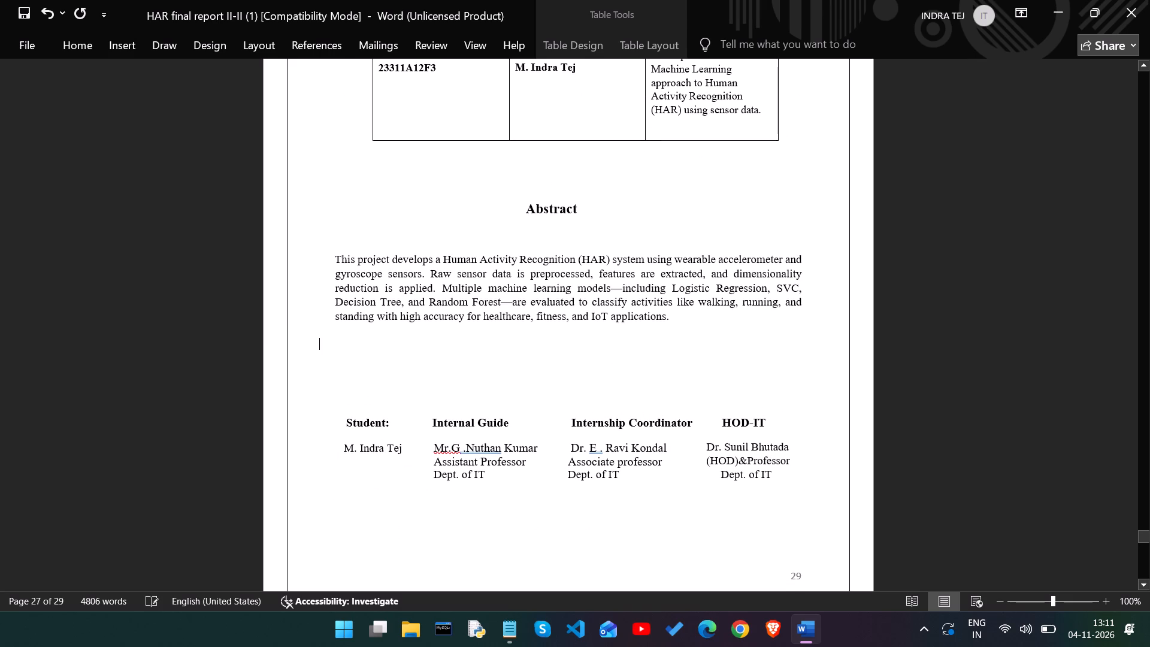
pyautogui.press('BackSpace')
pyautogui.press('BackSpace')
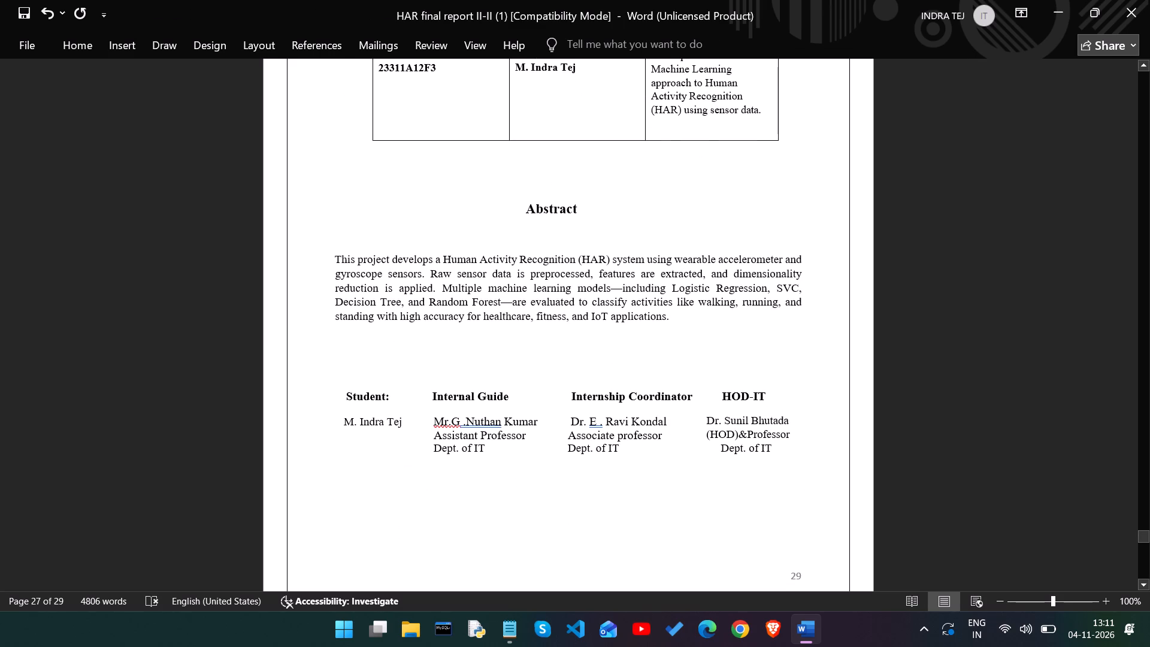
# Increase the gap between the domain table and the signature block on page 31 by one blank line.
pyautogui.scroll(2, 590, 306)
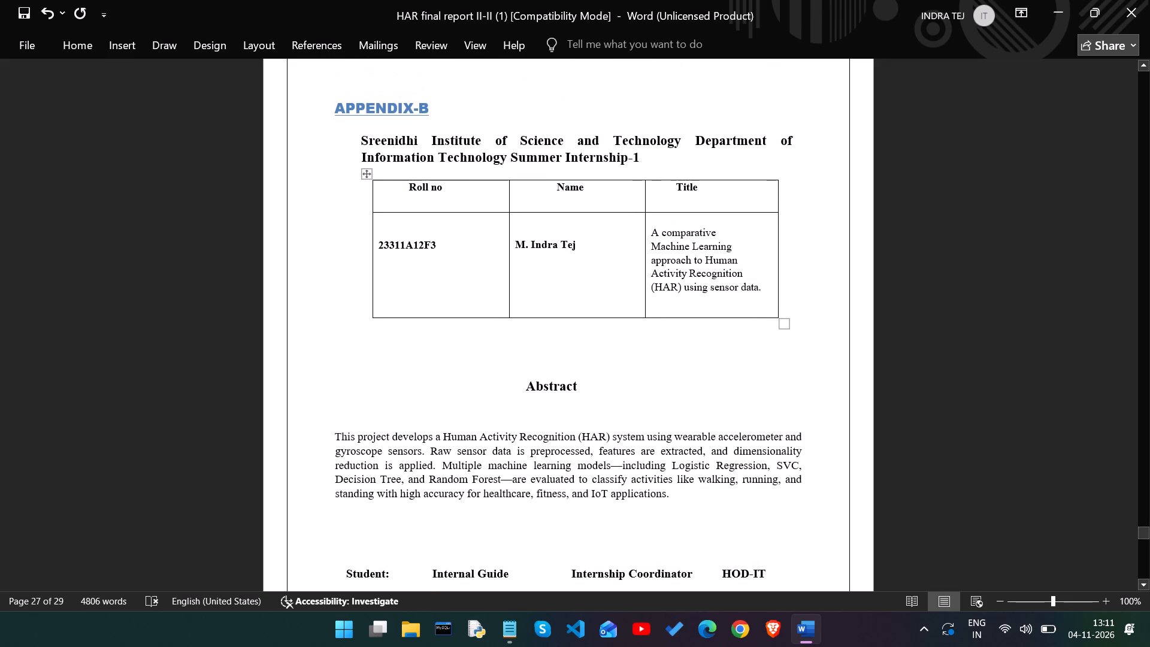
pyautogui.scroll(1, 590, 306)
pyautogui.scroll(-16, 590, 306)
pyautogui.scroll(-6, 590, 306)
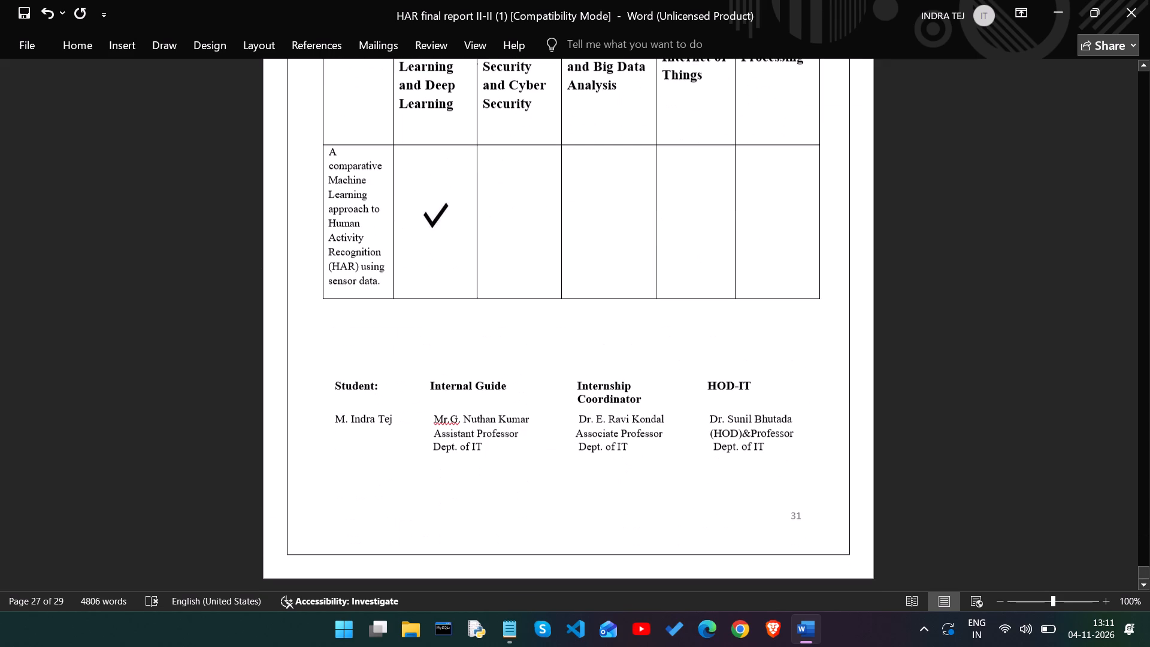
pyautogui.click(353, 340)
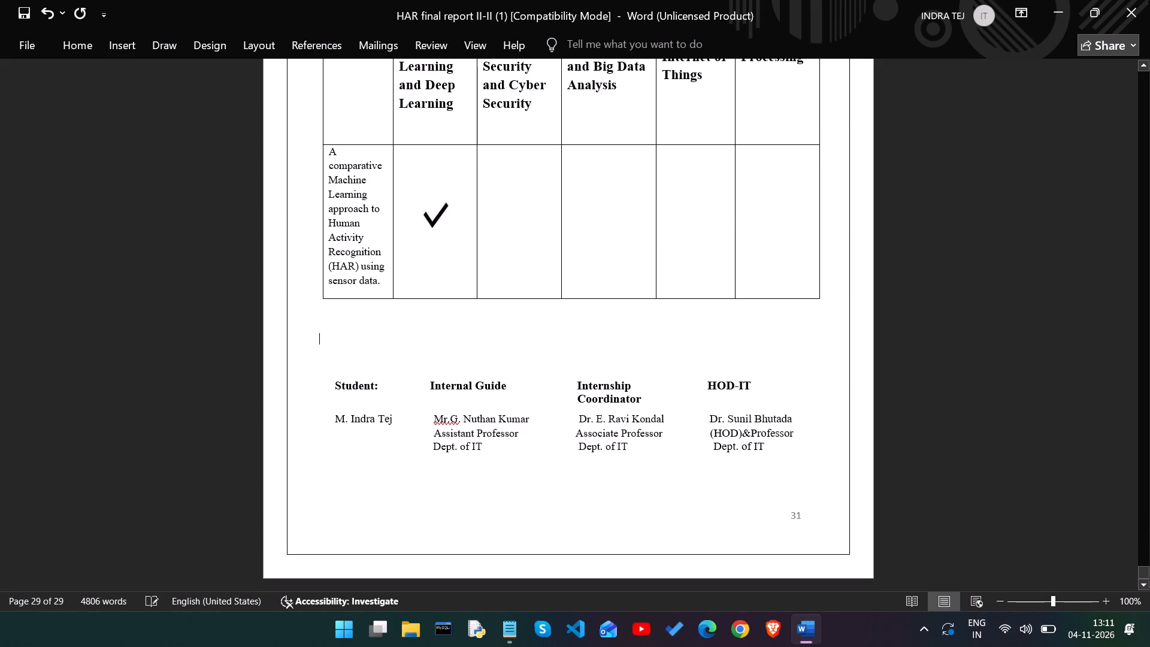
pyautogui.press('BackSpace')
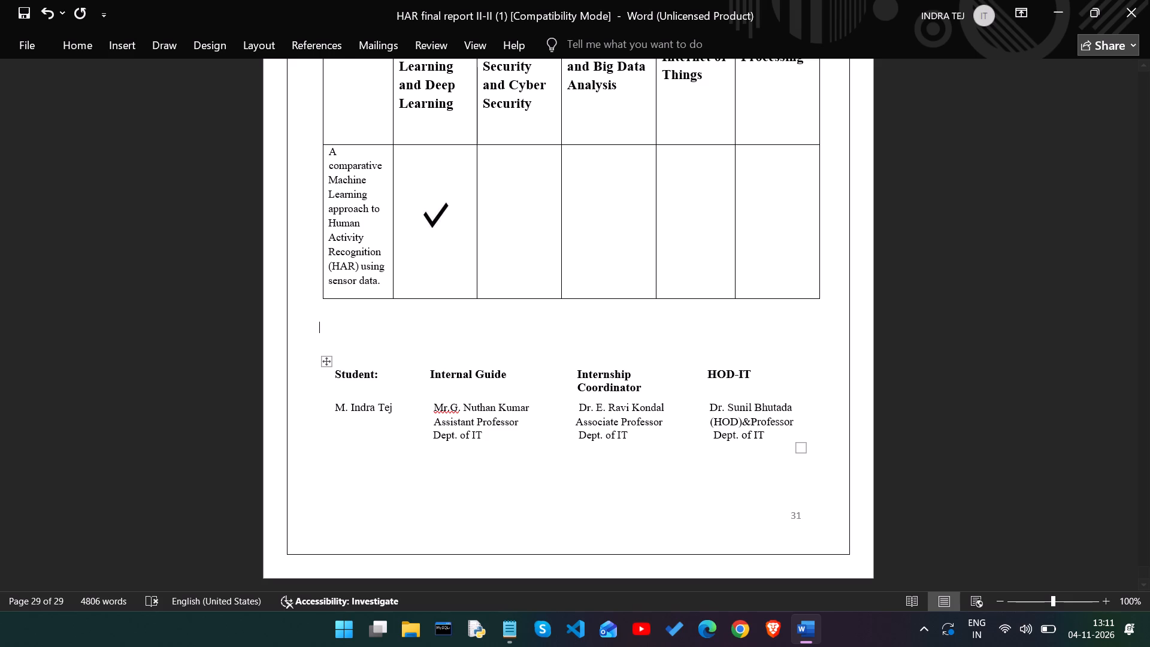
pyautogui.press('Return')
pyautogui.press('Return')
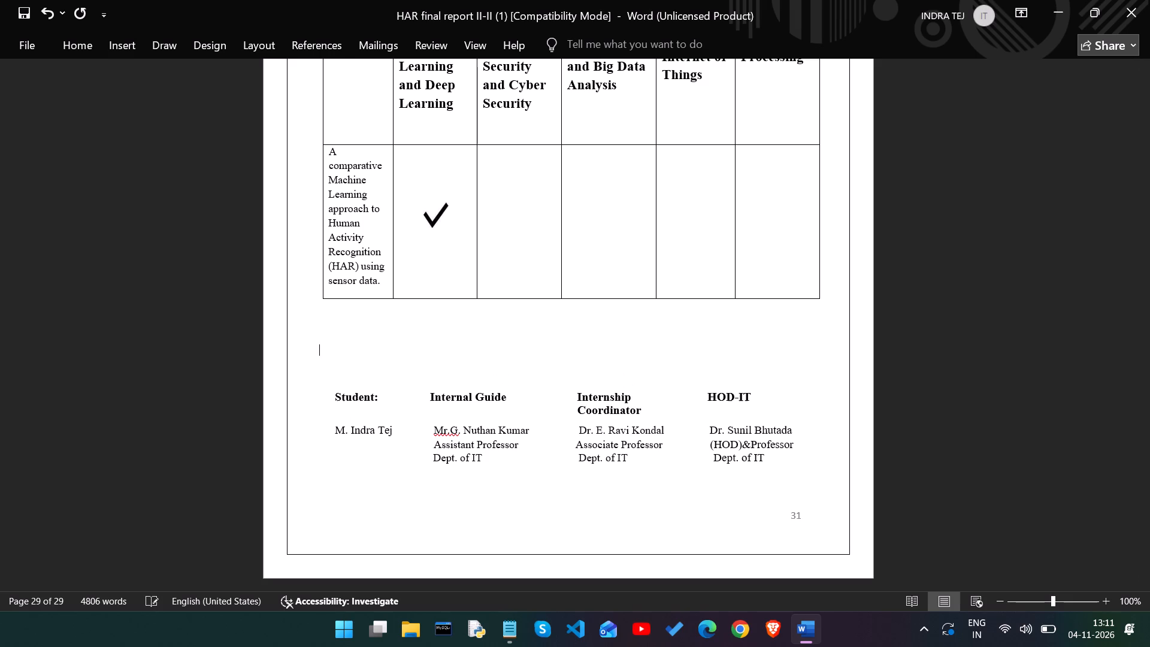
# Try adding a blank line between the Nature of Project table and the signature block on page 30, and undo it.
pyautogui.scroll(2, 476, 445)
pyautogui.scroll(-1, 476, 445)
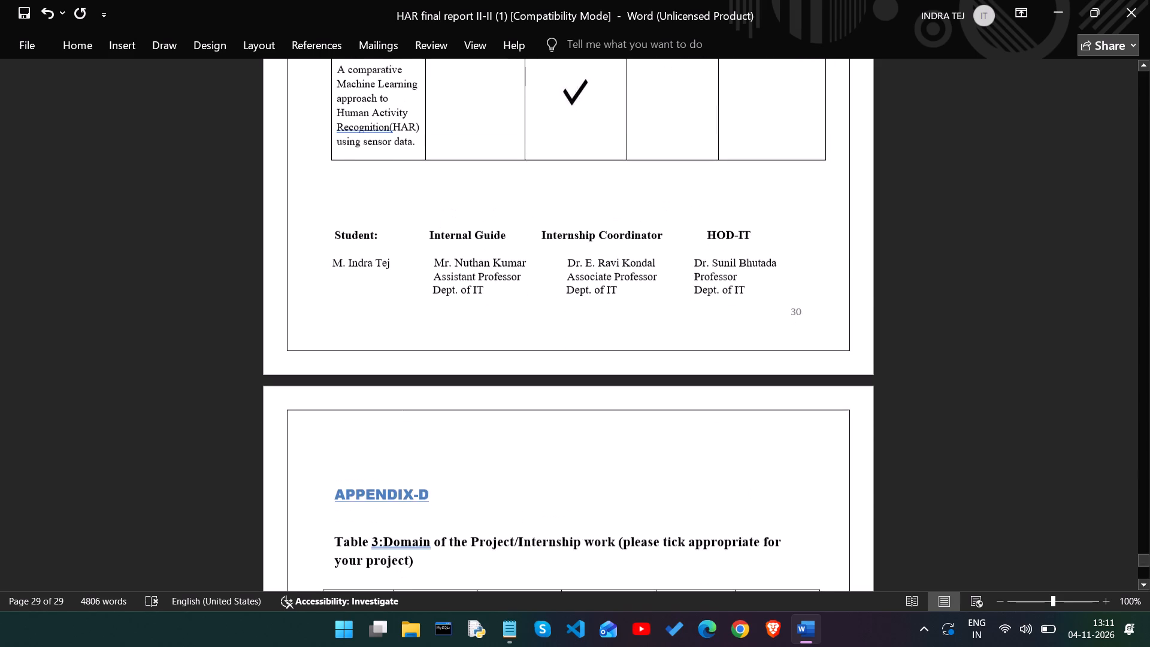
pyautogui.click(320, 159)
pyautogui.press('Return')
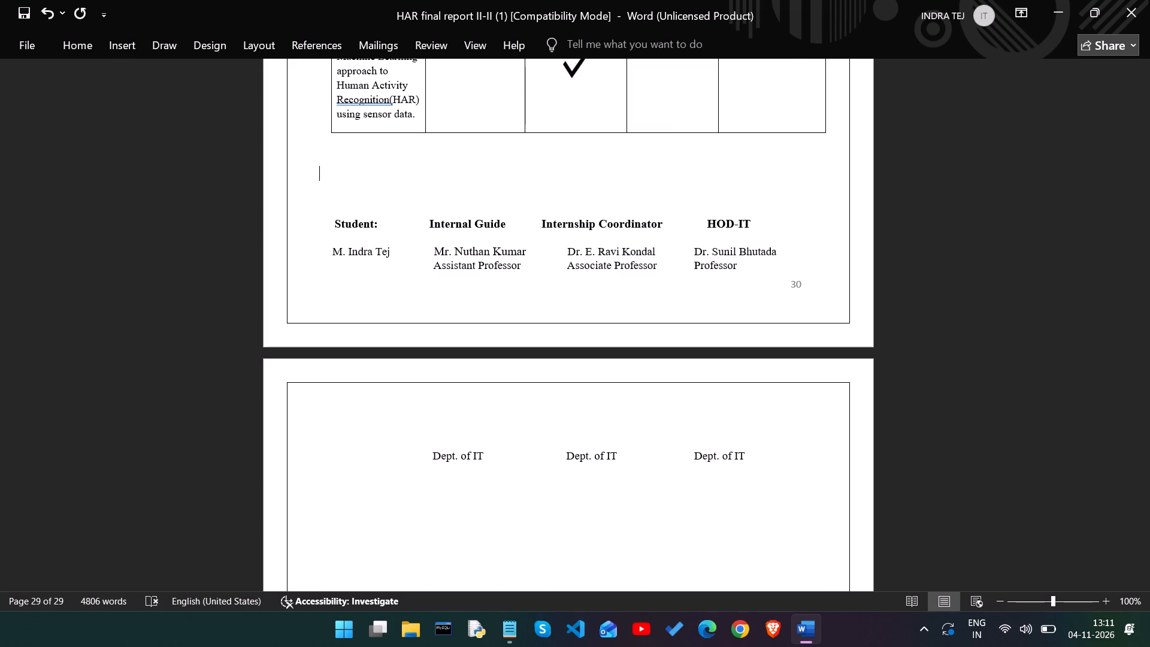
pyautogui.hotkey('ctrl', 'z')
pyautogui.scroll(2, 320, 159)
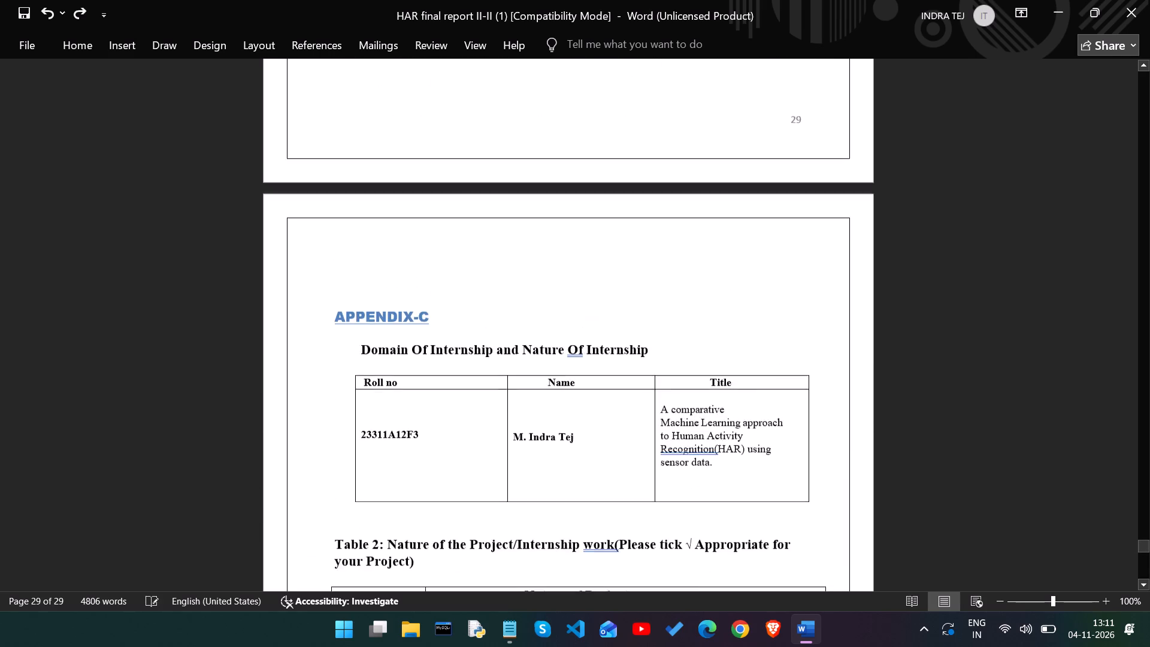
# Review the report backwards from Appendix-C through the conclusion and implementation chapters up to the cover page.
pyautogui.scroll(1, 320, 159)
pyautogui.scroll(2, 446, 156)
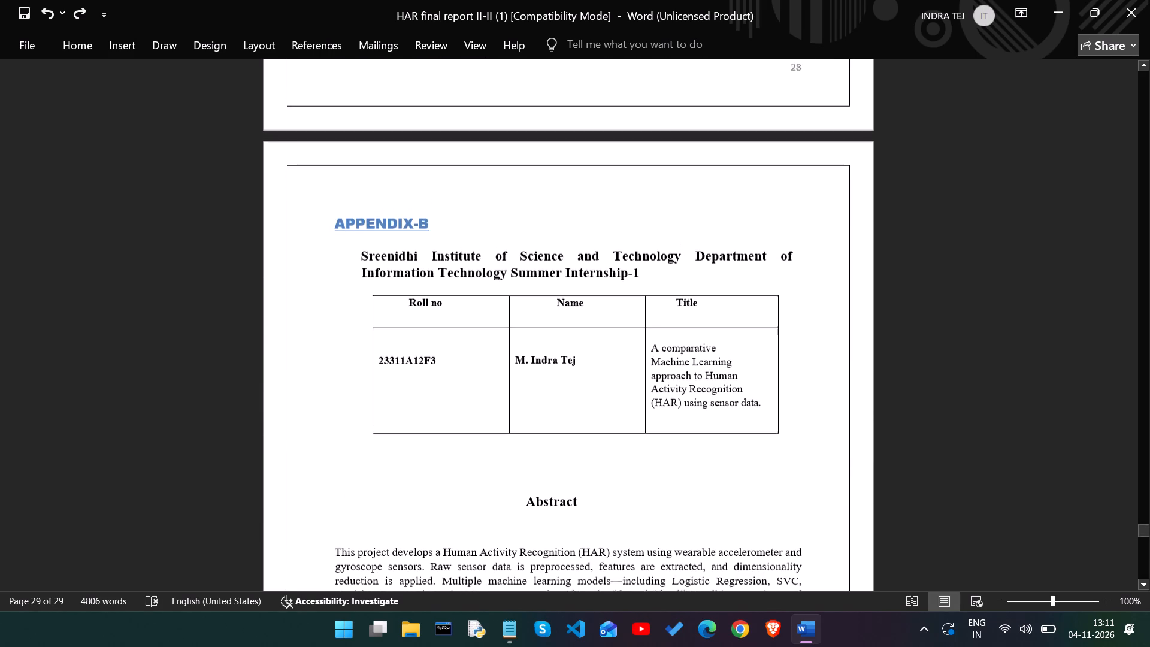
pyautogui.scroll(3, 446, 156)
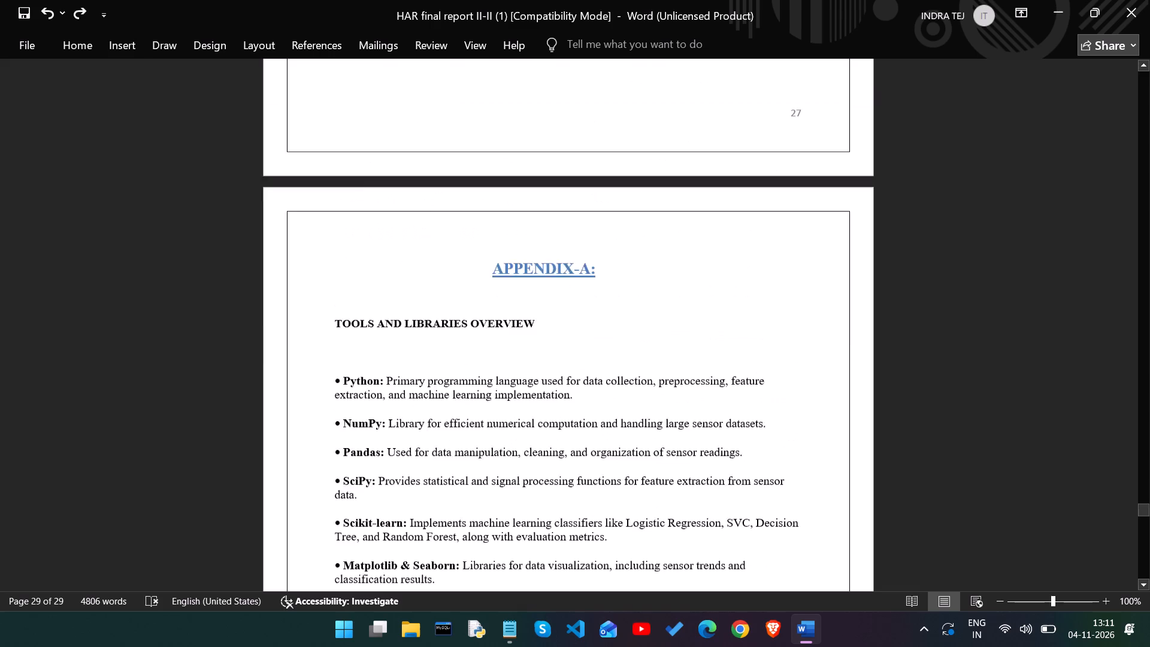
pyautogui.scroll(3, 446, 156)
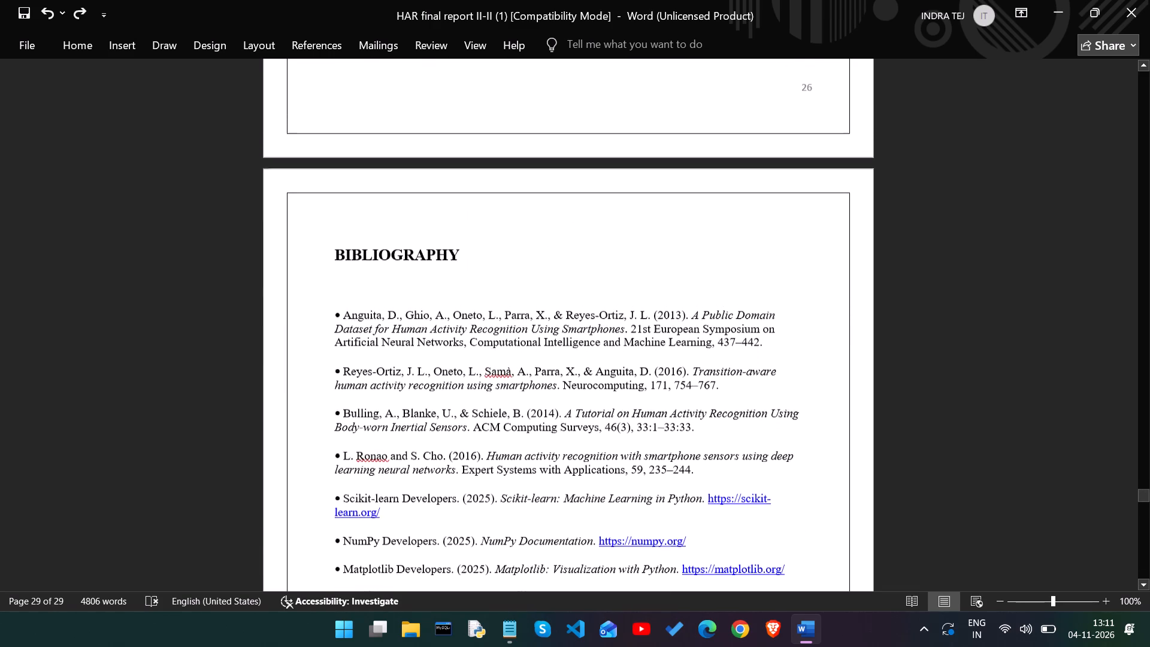
pyautogui.scroll(2, 446, 156)
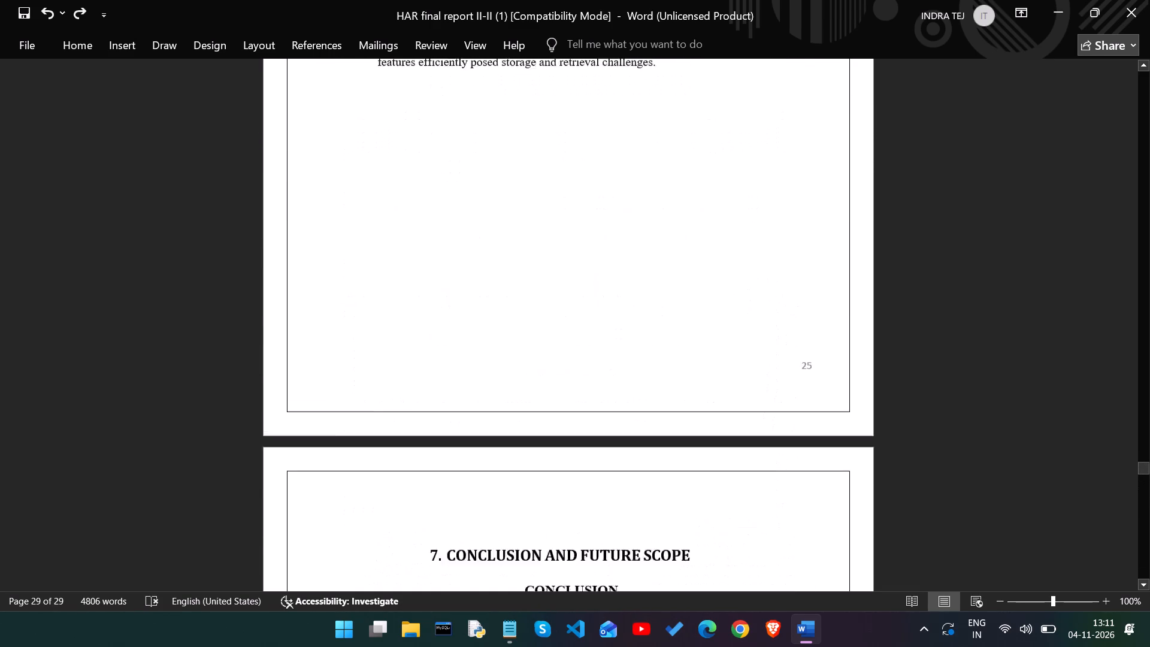
pyautogui.scroll(9, 446, 156)
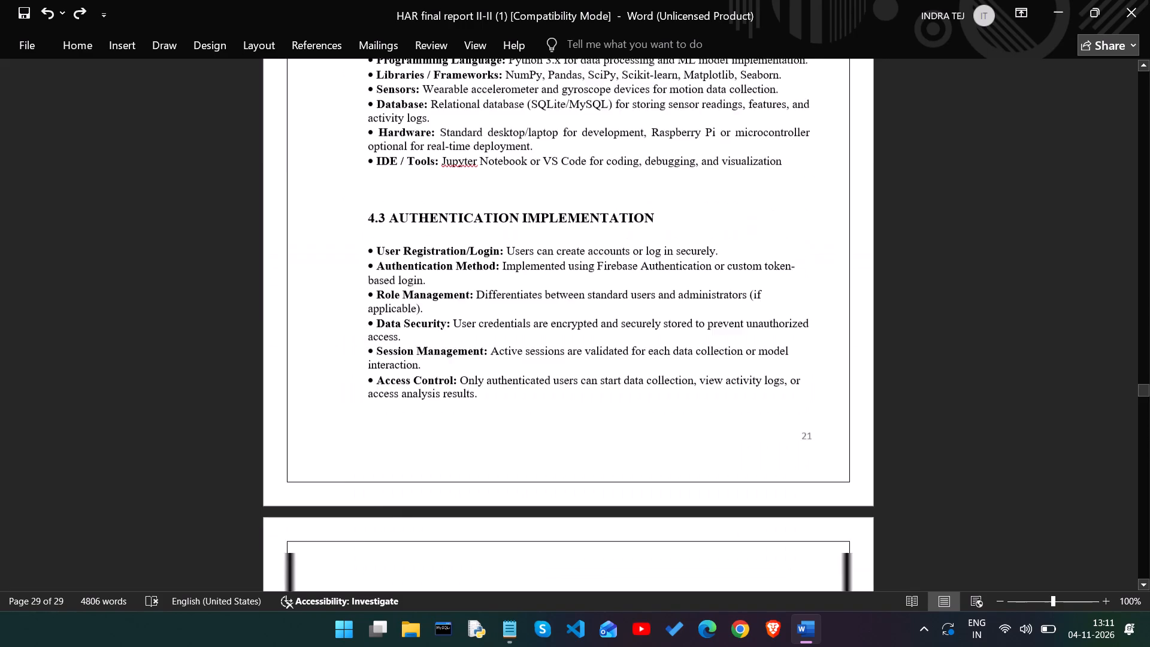
pyautogui.scroll(15, 446, 156)
pyautogui.scroll(14, 446, 156)
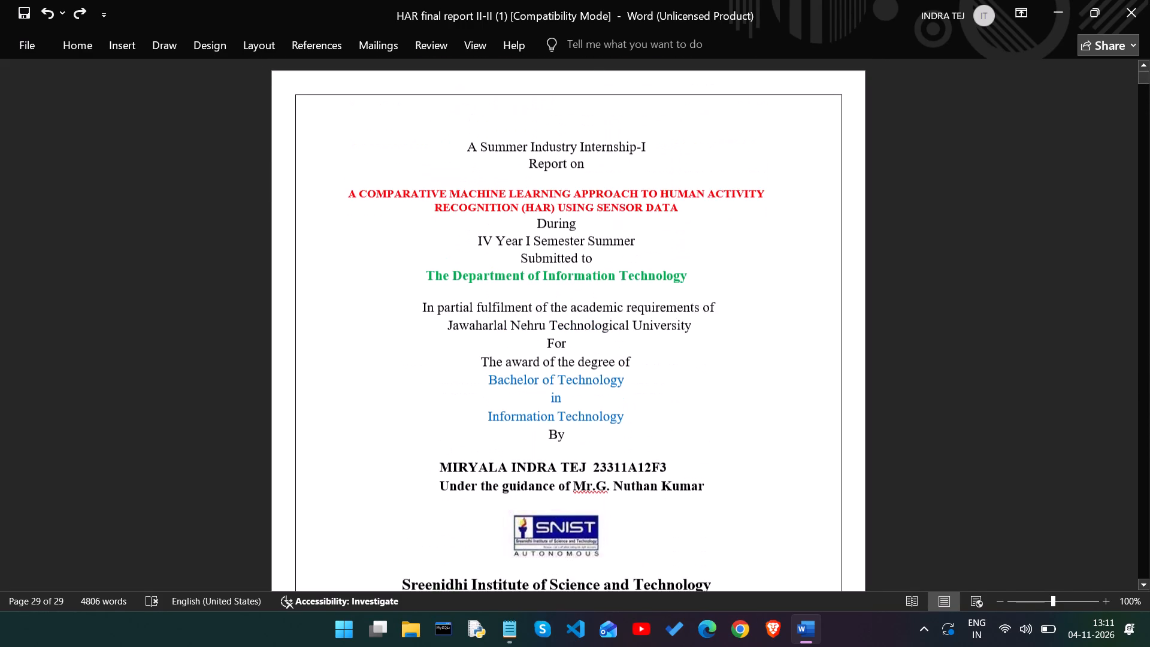
# Replace the space after Mr. in the Internal Guide's name on page 30 with the initial G.
pyautogui.scroll(-20, 446, 156)
pyautogui.scroll(-20, 446, 156)
pyautogui.scroll(-2, 446, 156)
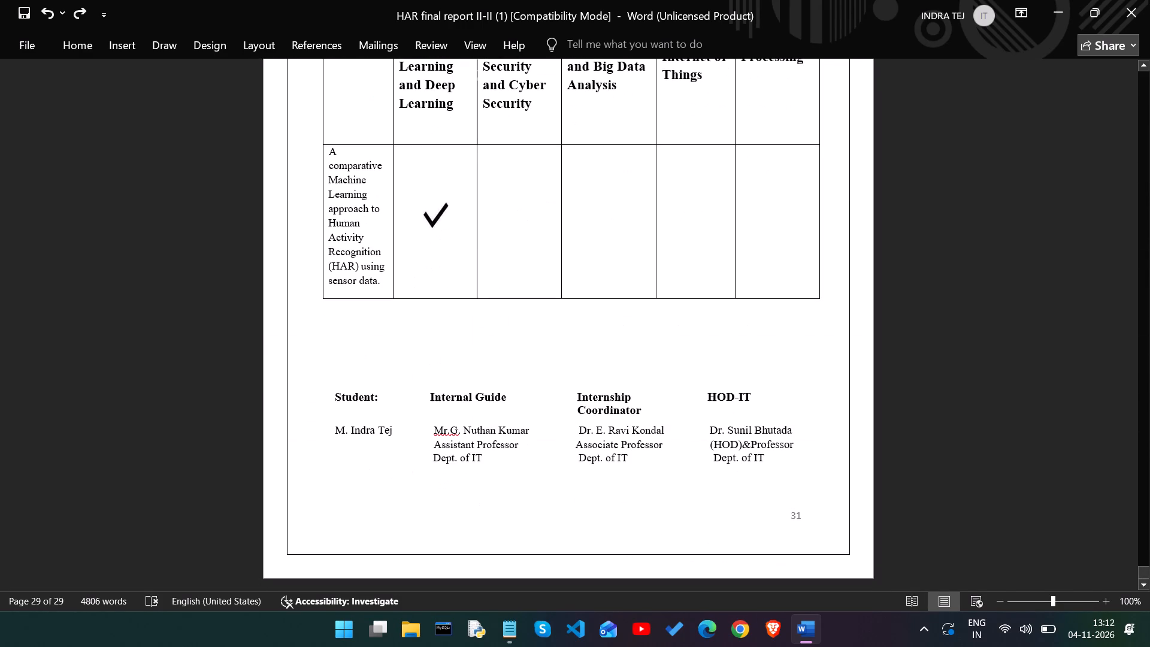
pyautogui.scroll(-6, 531, 384)
pyautogui.scroll(1, 531, 384)
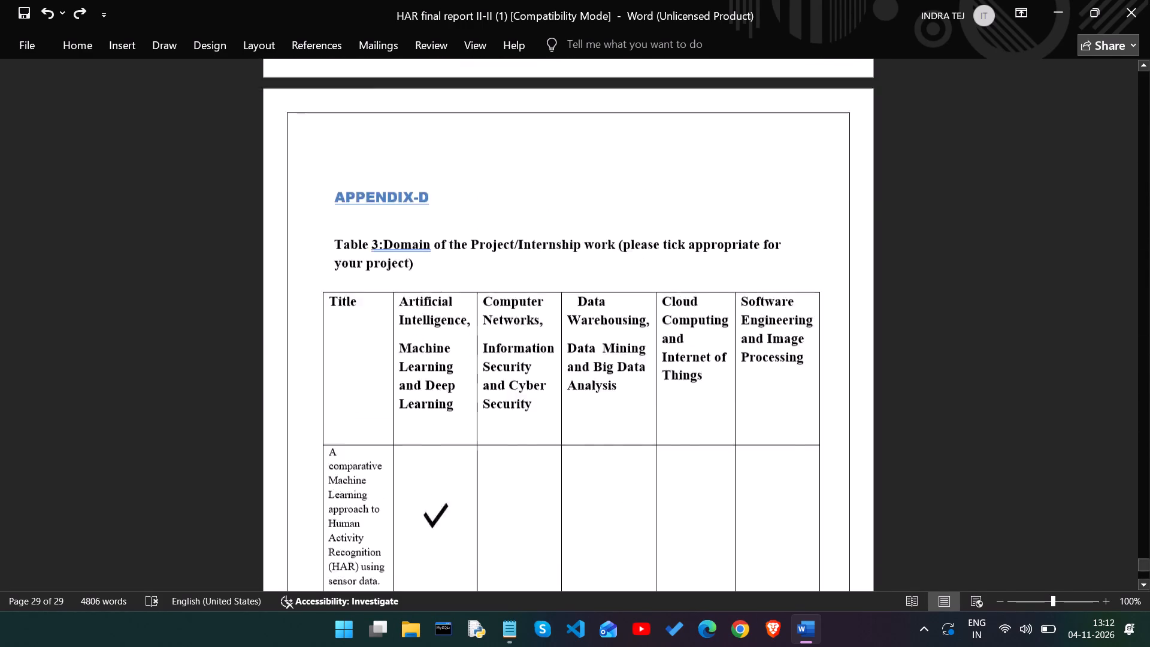
pyautogui.scroll(1, 531, 384)
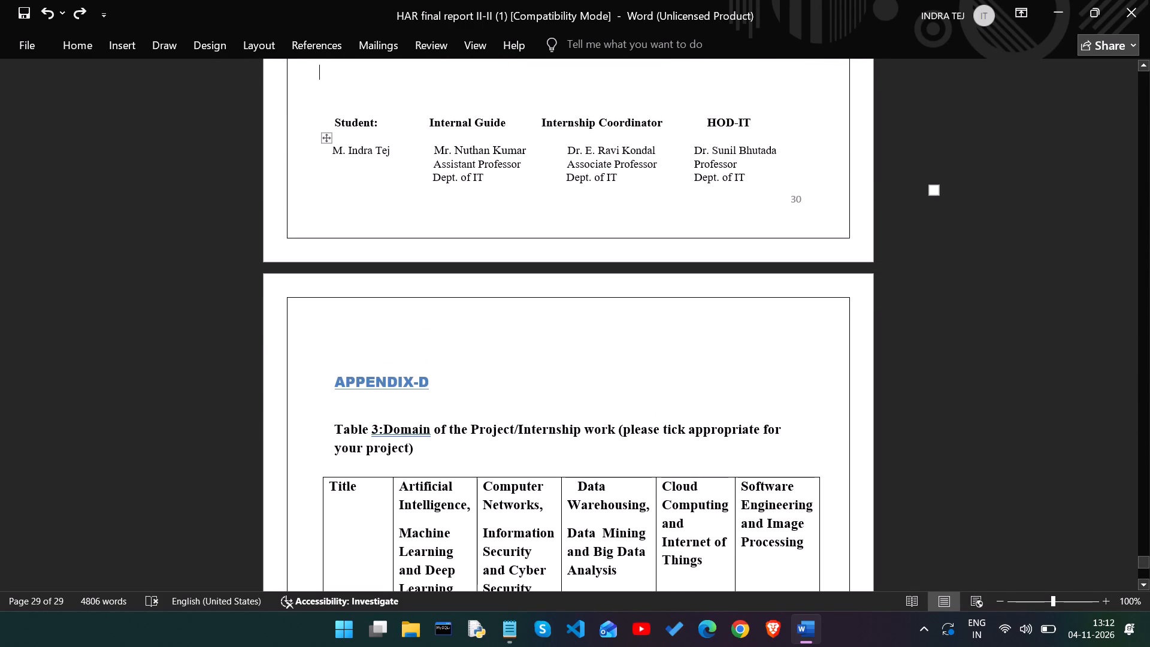
pyautogui.click(453, 153)
pyautogui.press('BackSpace')
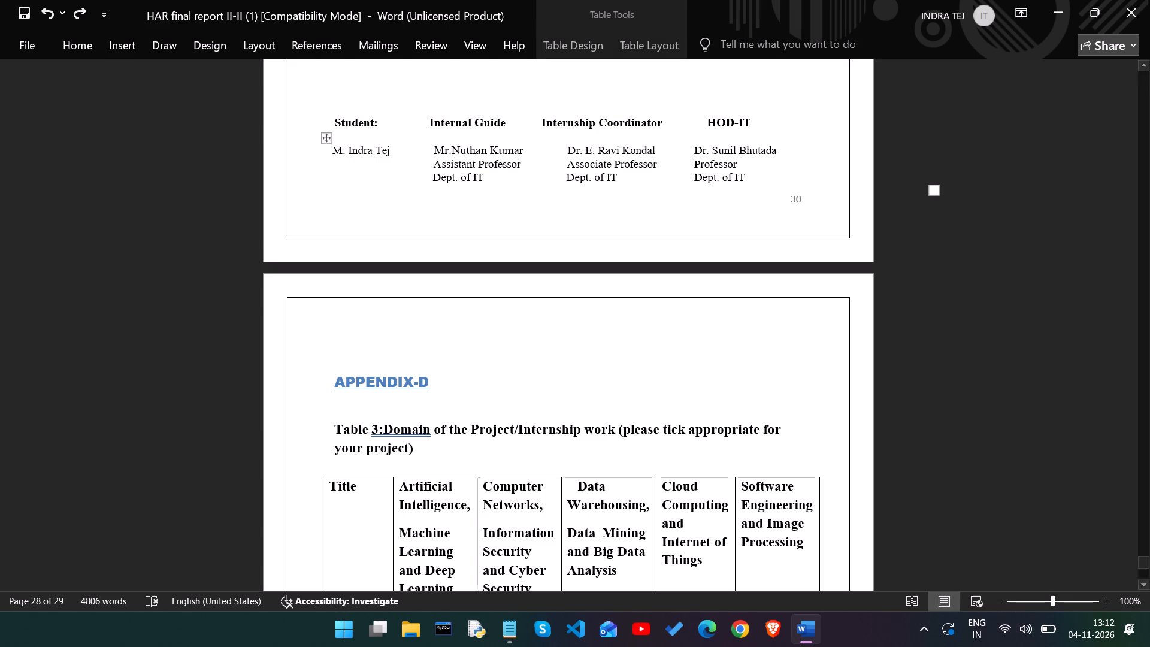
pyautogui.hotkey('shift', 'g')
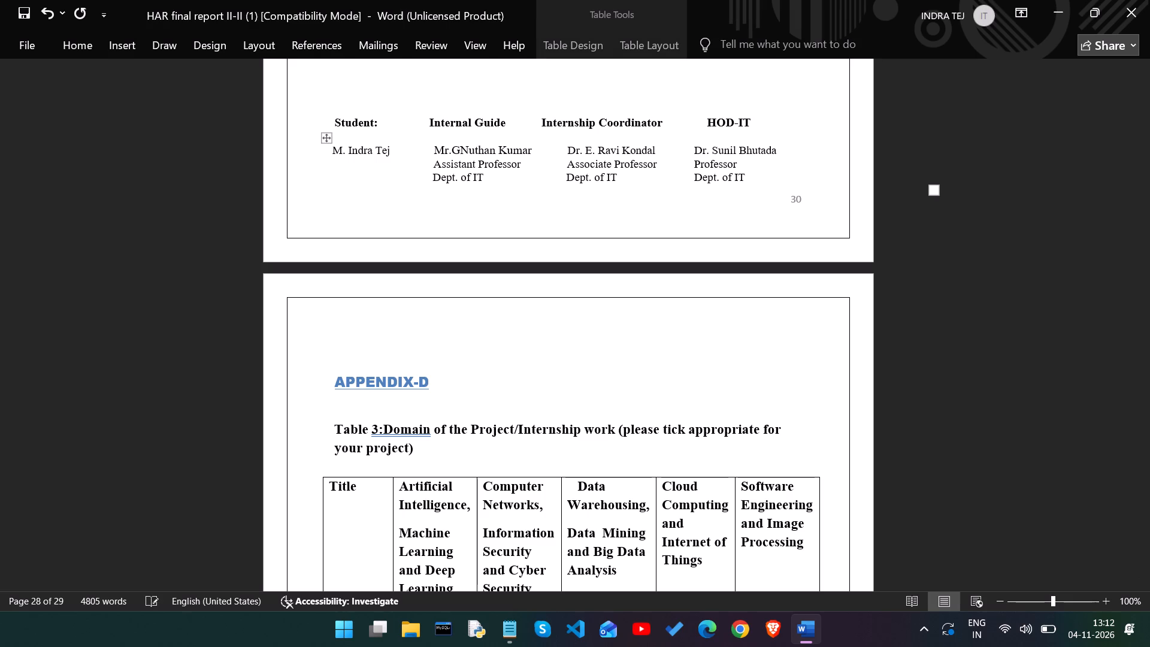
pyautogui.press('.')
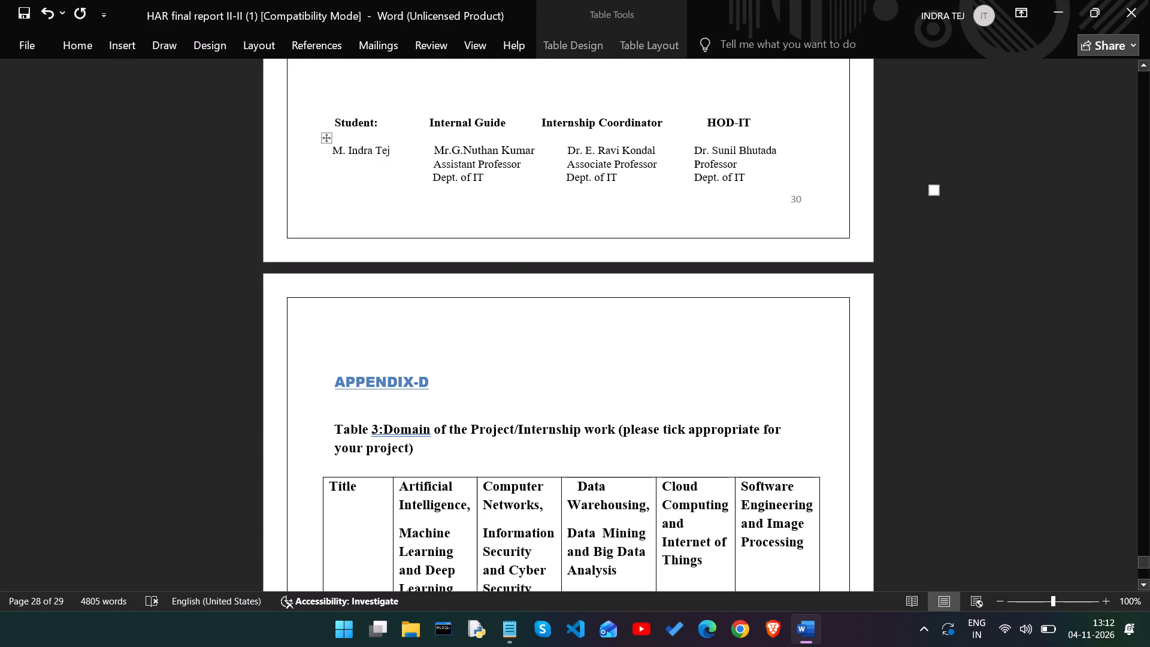
# Compare the signature blocks and tables of Appendix-B, Appendix-C and Appendix-D on pages 29 to 31.
pyautogui.scroll(2, 700, 192)
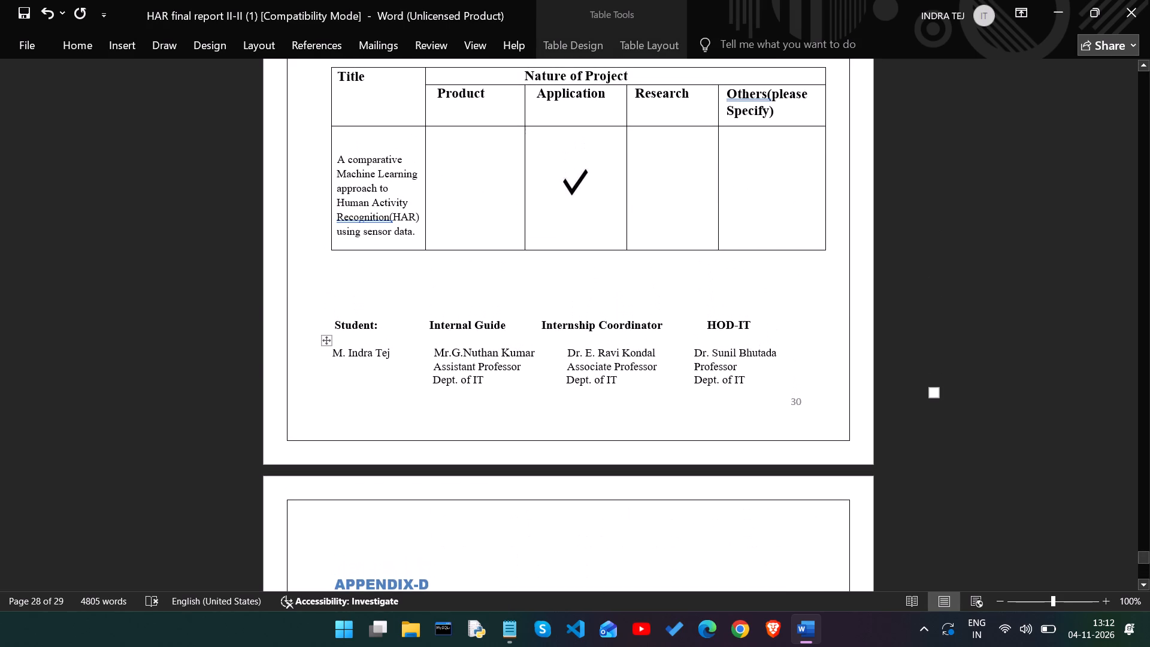
pyautogui.scroll(2, 700, 192)
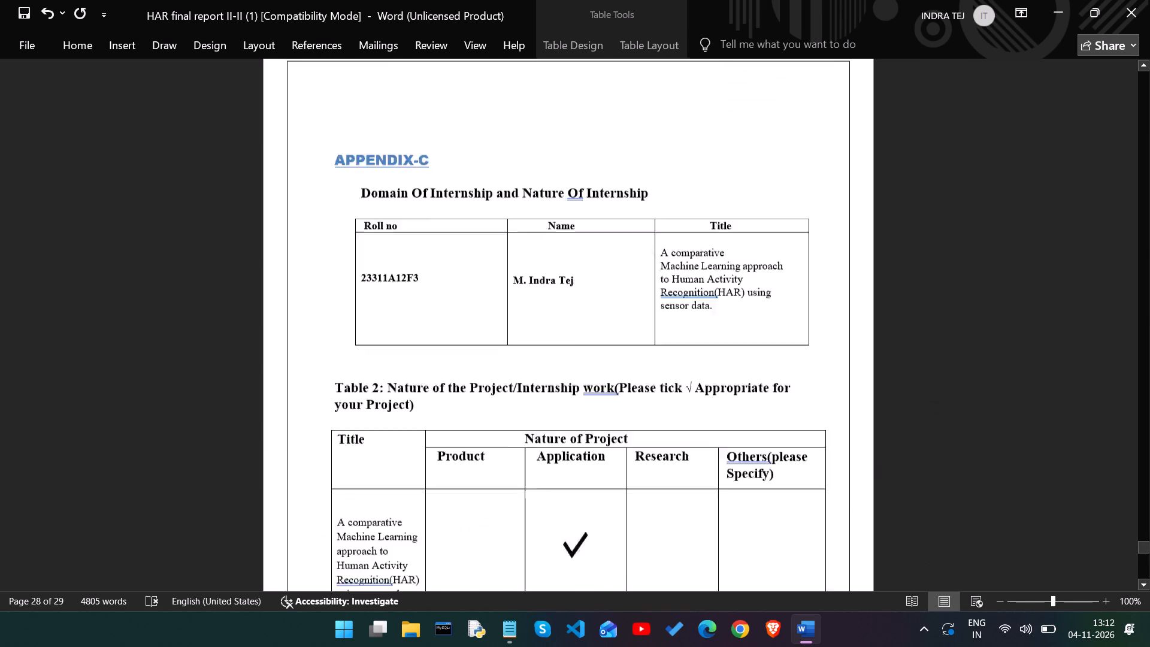
pyautogui.scroll(1, 700, 192)
pyautogui.scroll(-1, 700, 192)
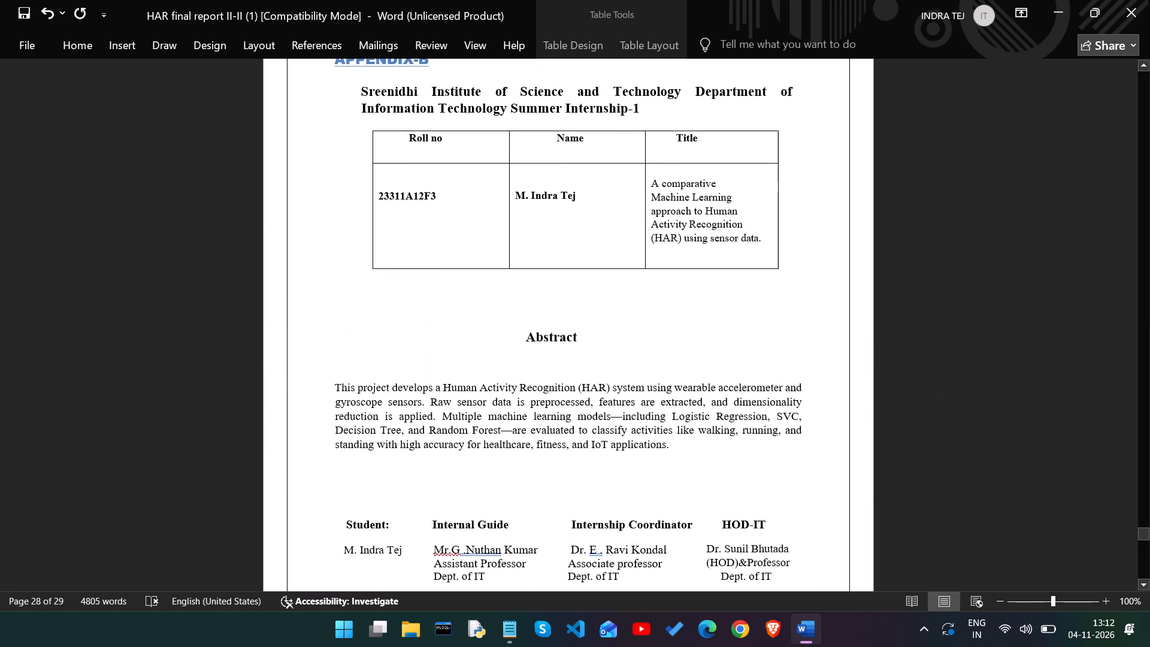
pyautogui.scroll(-2, 700, 192)
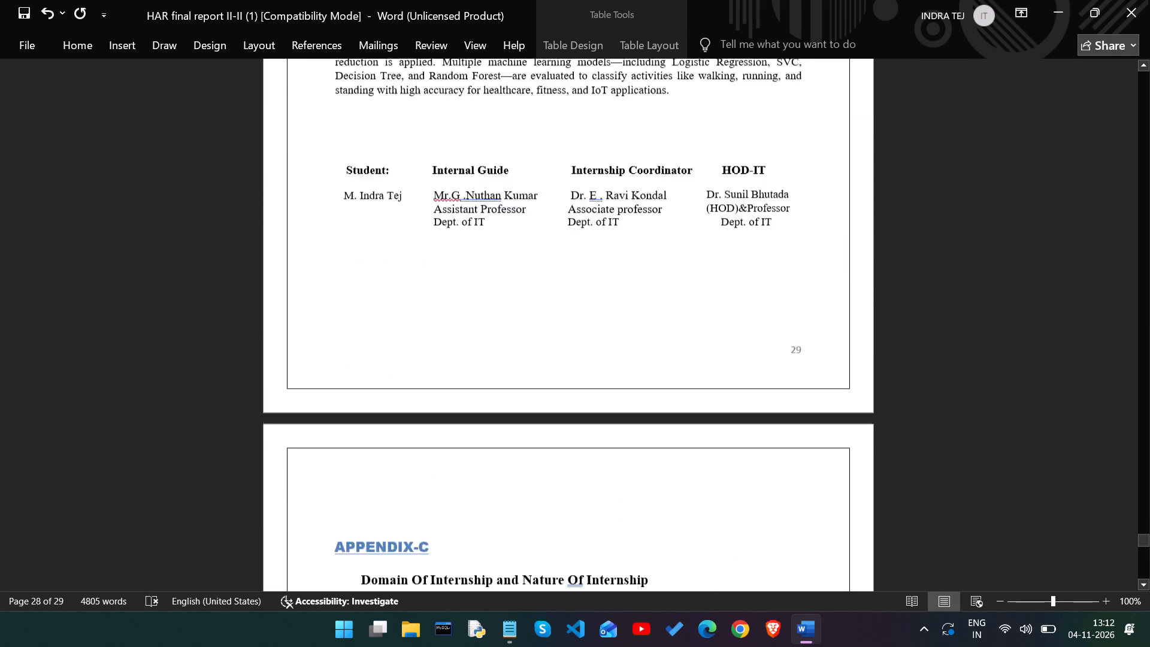
pyautogui.scroll(-1, 700, 192)
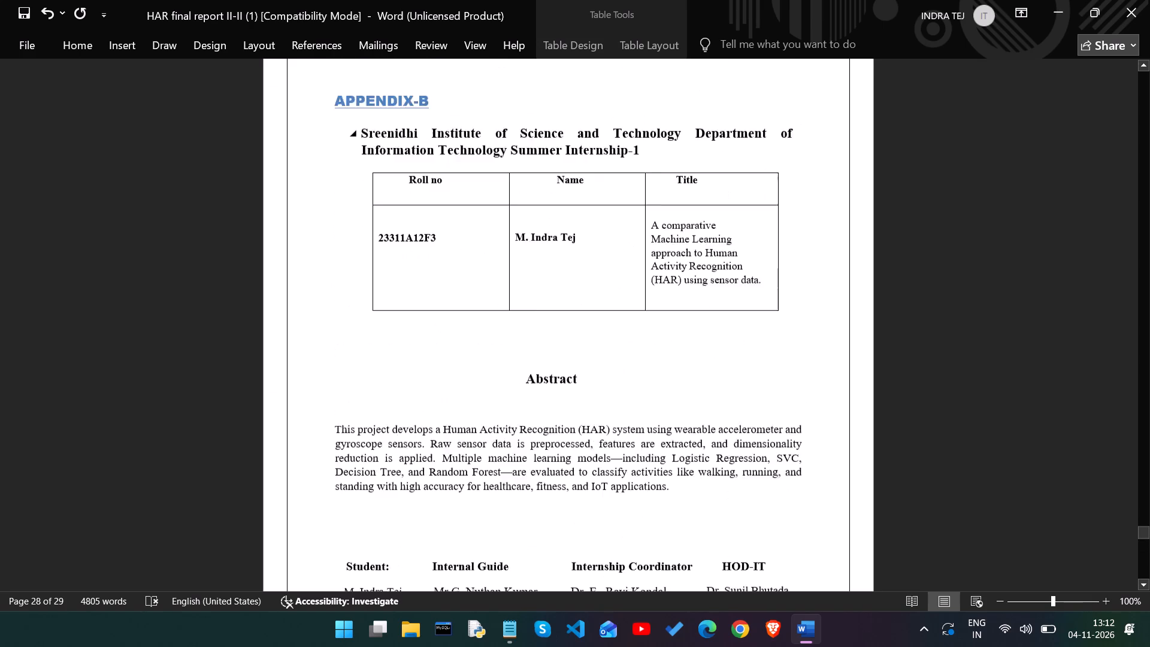
pyautogui.scroll(-1, 700, 192)
pyautogui.scroll(1, 700, 192)
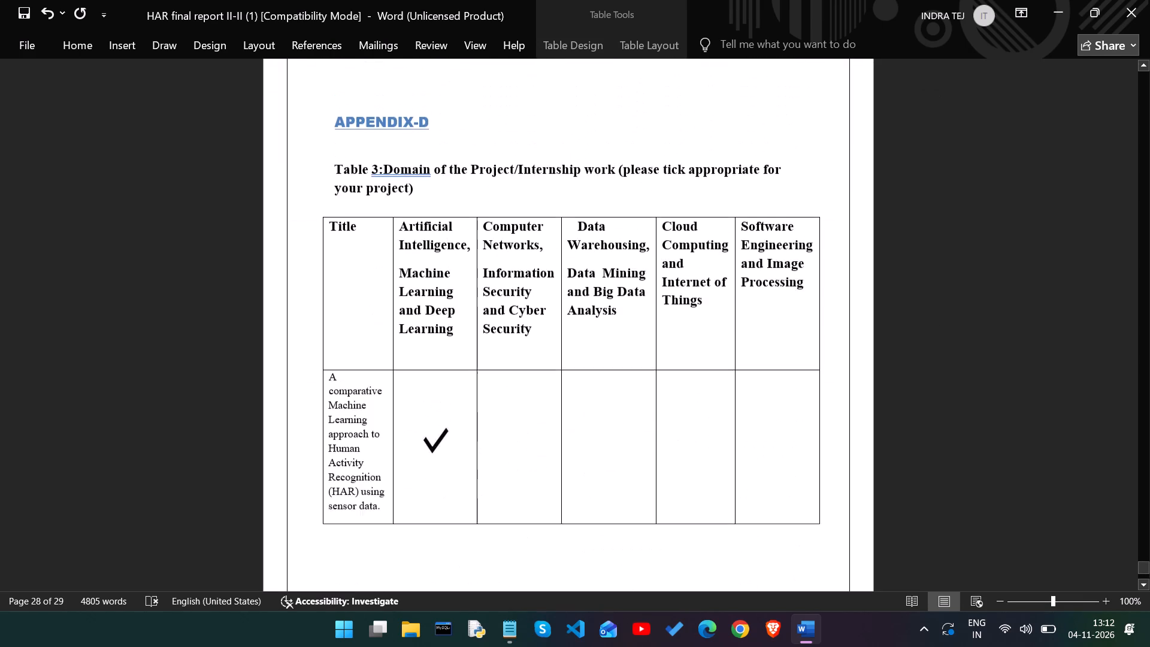
pyautogui.scroll(2, 700, 192)
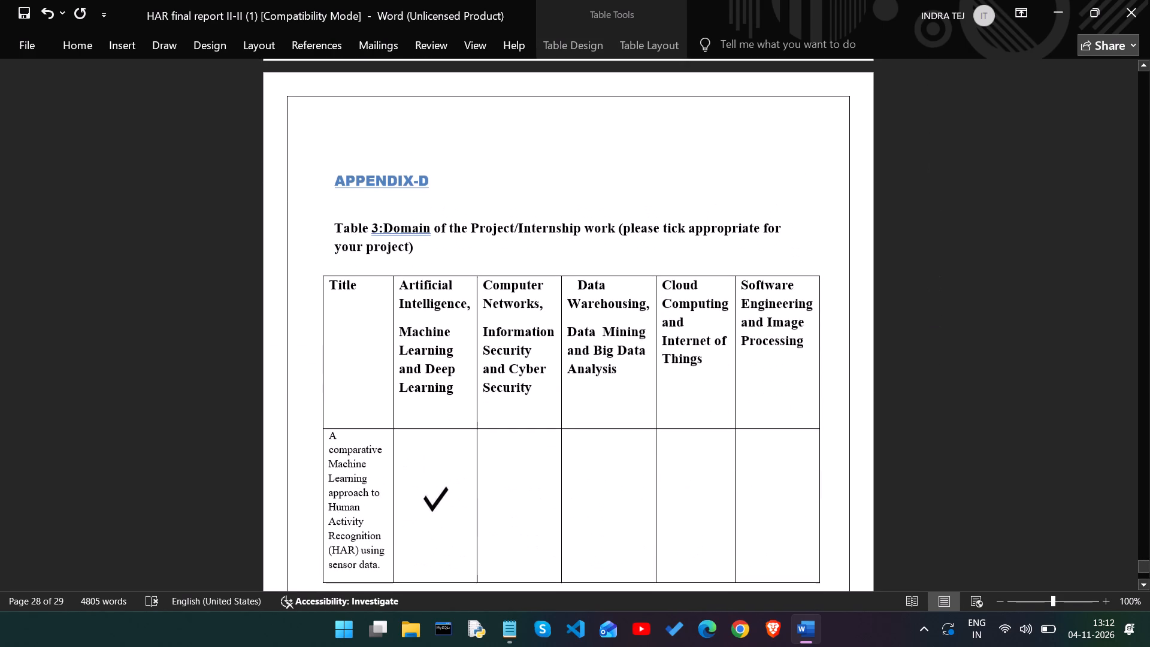
pyautogui.scroll(1, 700, 192)
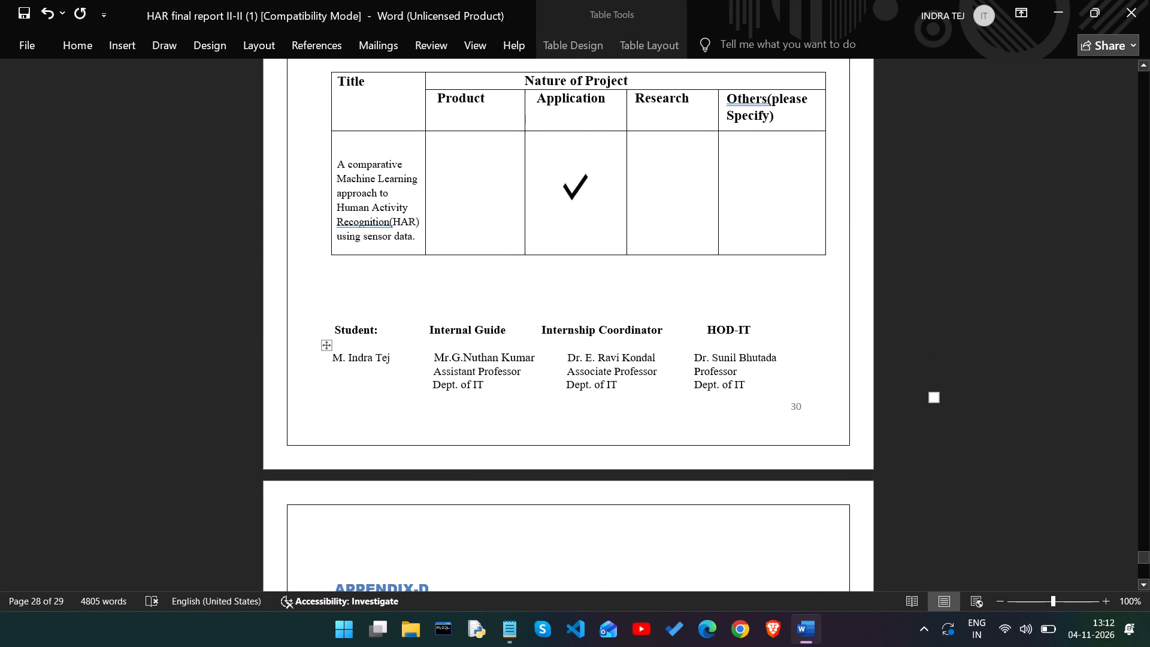
pyautogui.scroll(2, 700, 192)
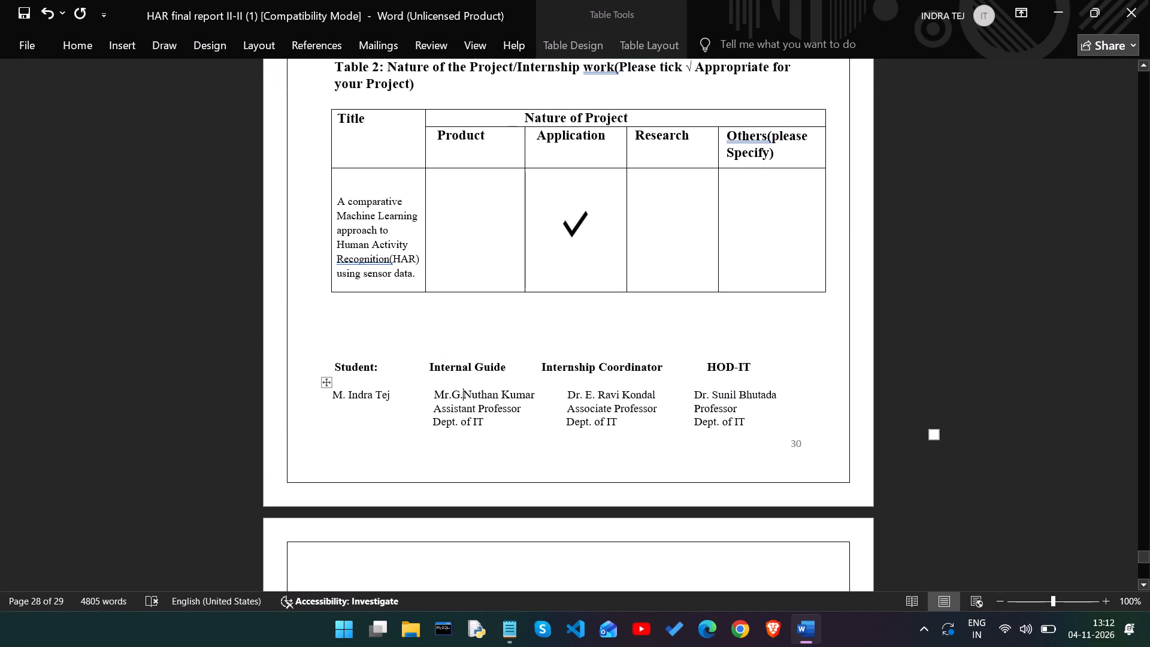
pyautogui.scroll(1, 700, 192)
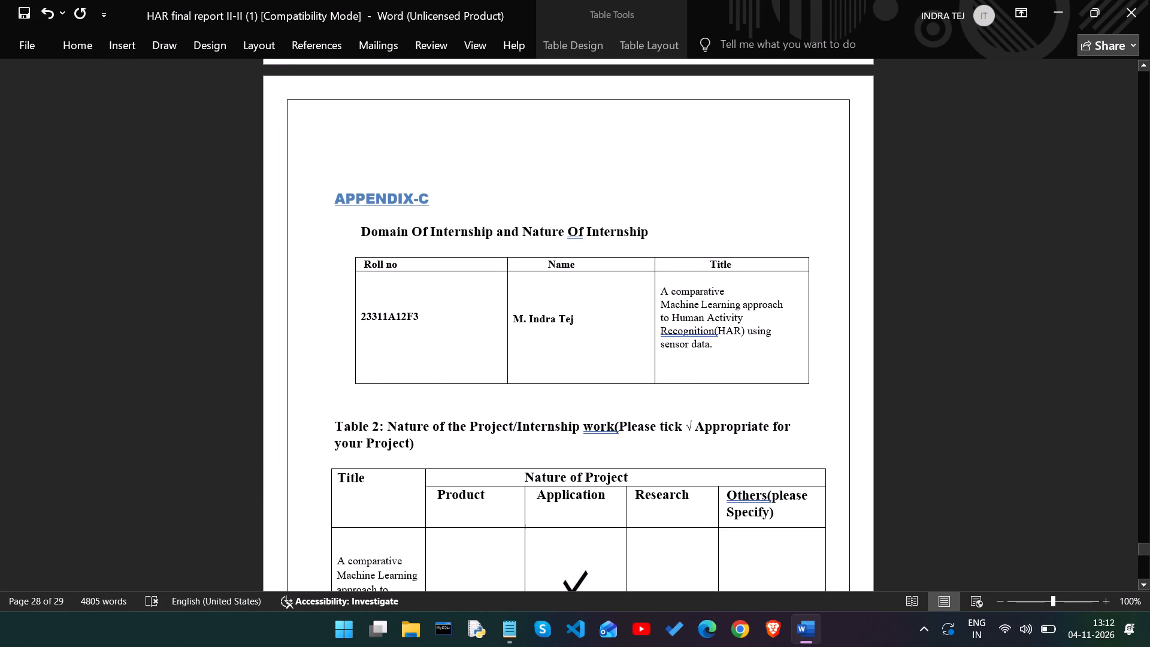
# Delete the year numeral II before the first B Tech IT in the certificate paragraph on page 2.
pyautogui.scroll(8, 700, 192)
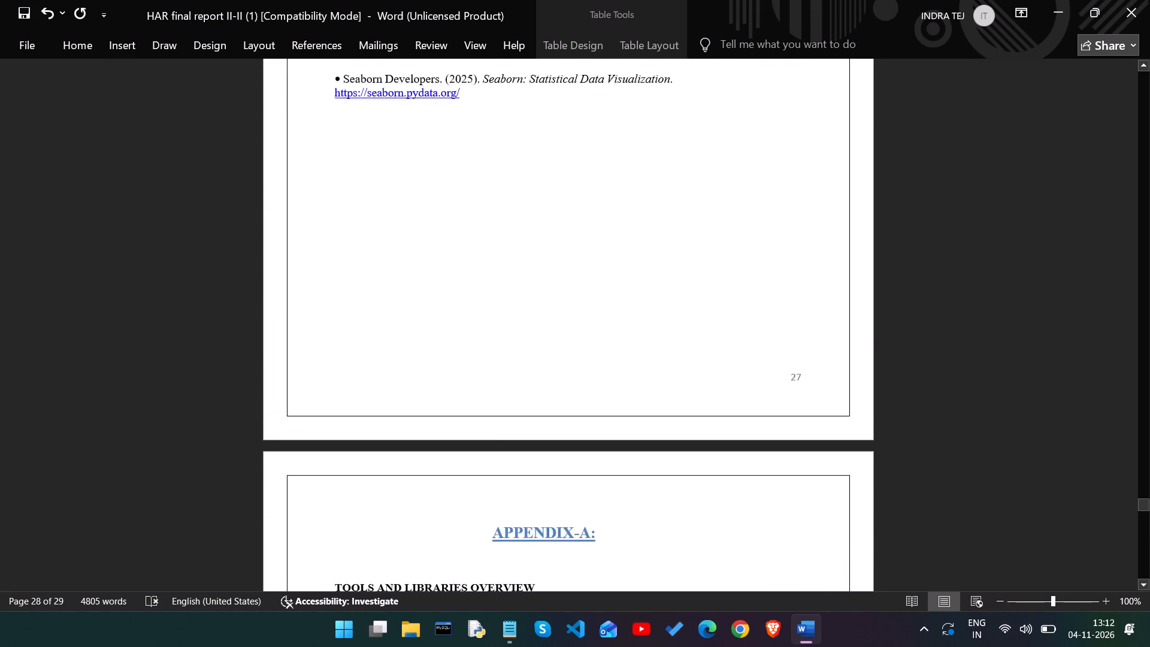
pyautogui.scroll(4, 700, 192)
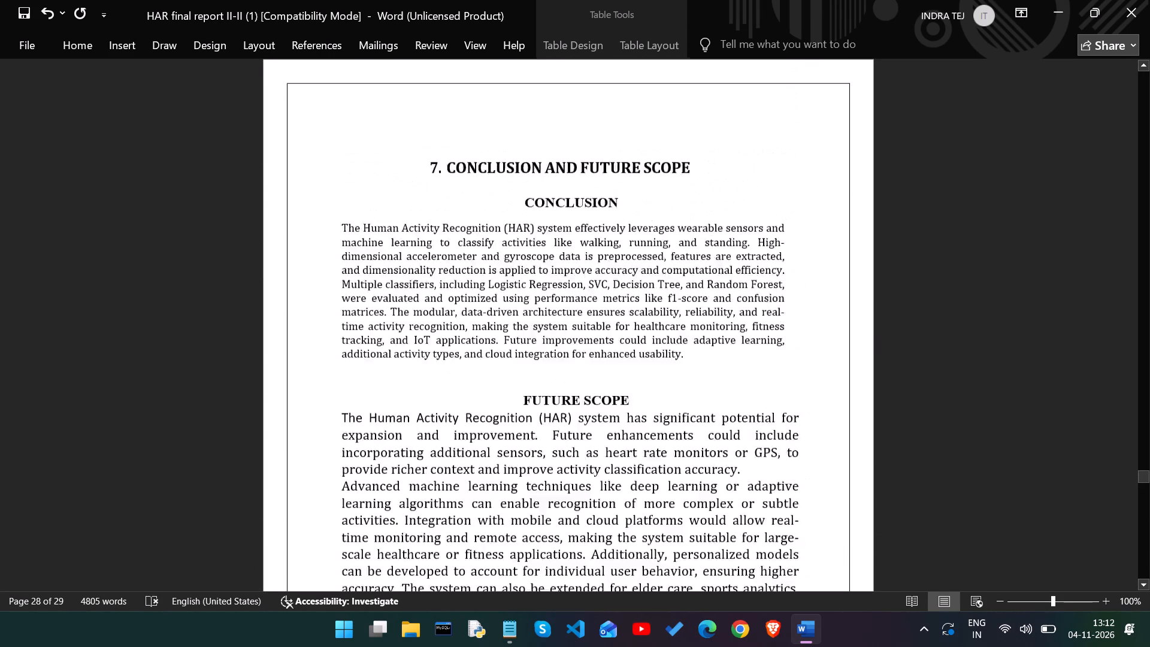
pyautogui.scroll(13, 700, 192)
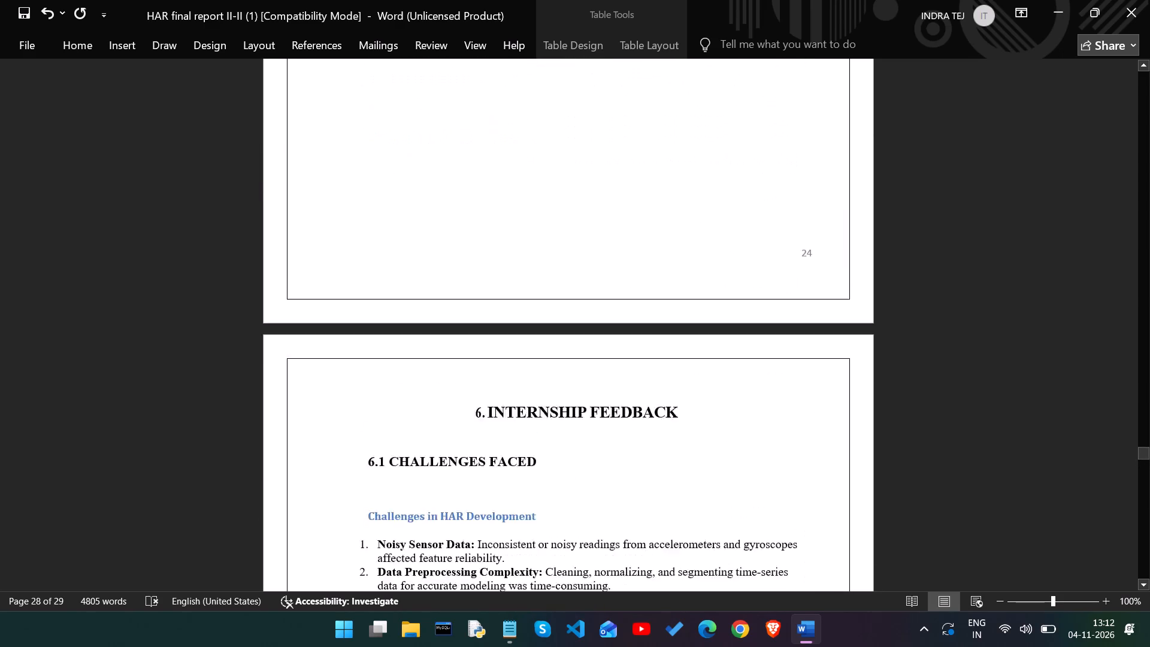
pyautogui.scroll(20, 700, 192)
pyautogui.scroll(20, 700, 192)
pyautogui.scroll(-1, 700, 192)
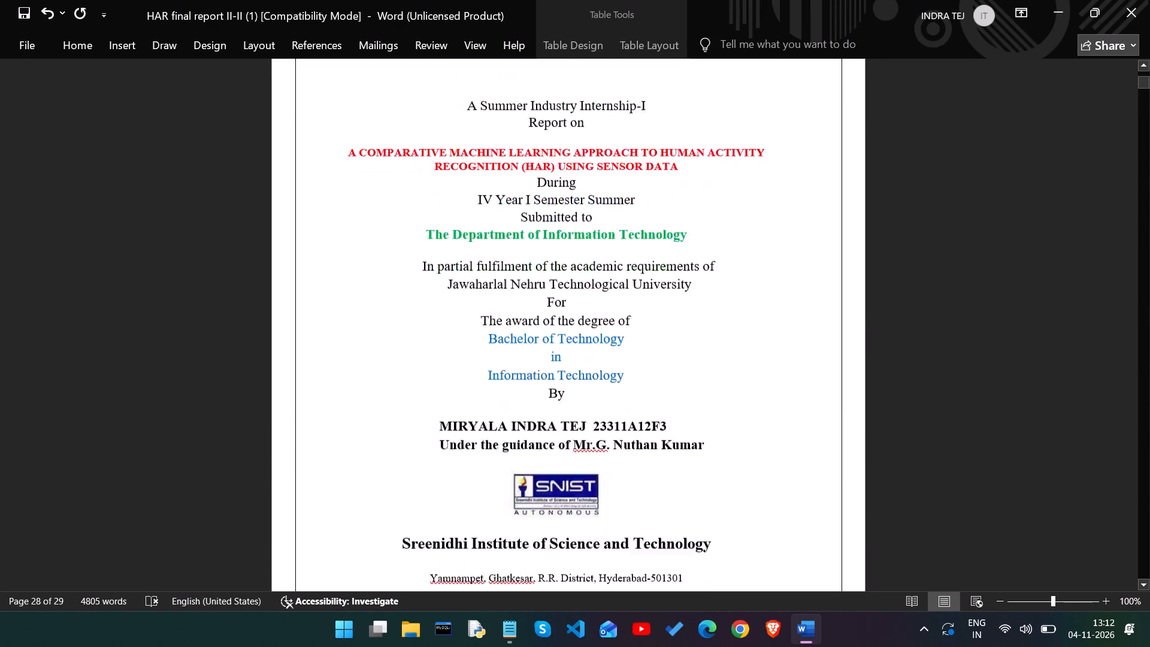
pyautogui.scroll(-2, 700, 192)
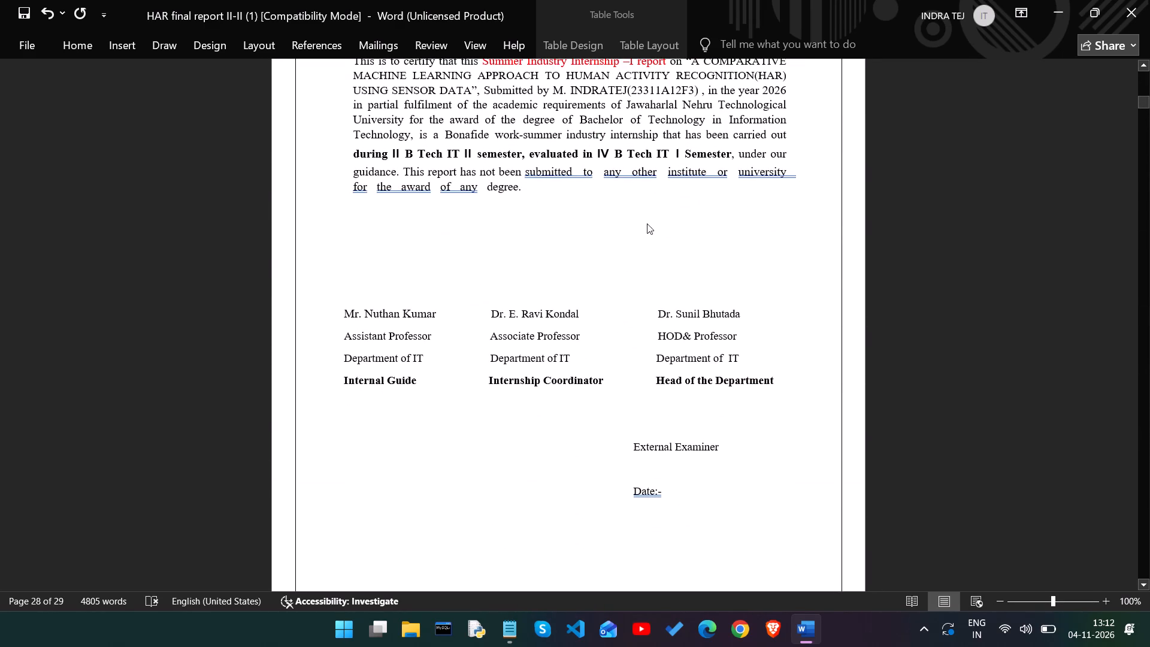
pyautogui.click(402, 146)
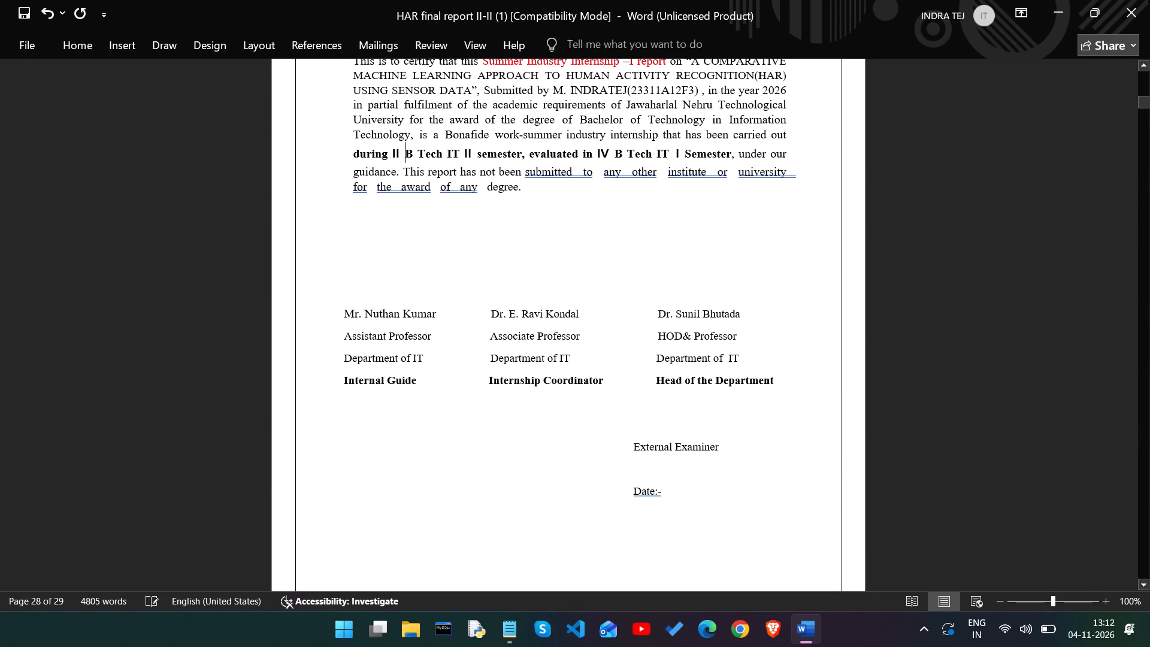
pyautogui.press('Left')
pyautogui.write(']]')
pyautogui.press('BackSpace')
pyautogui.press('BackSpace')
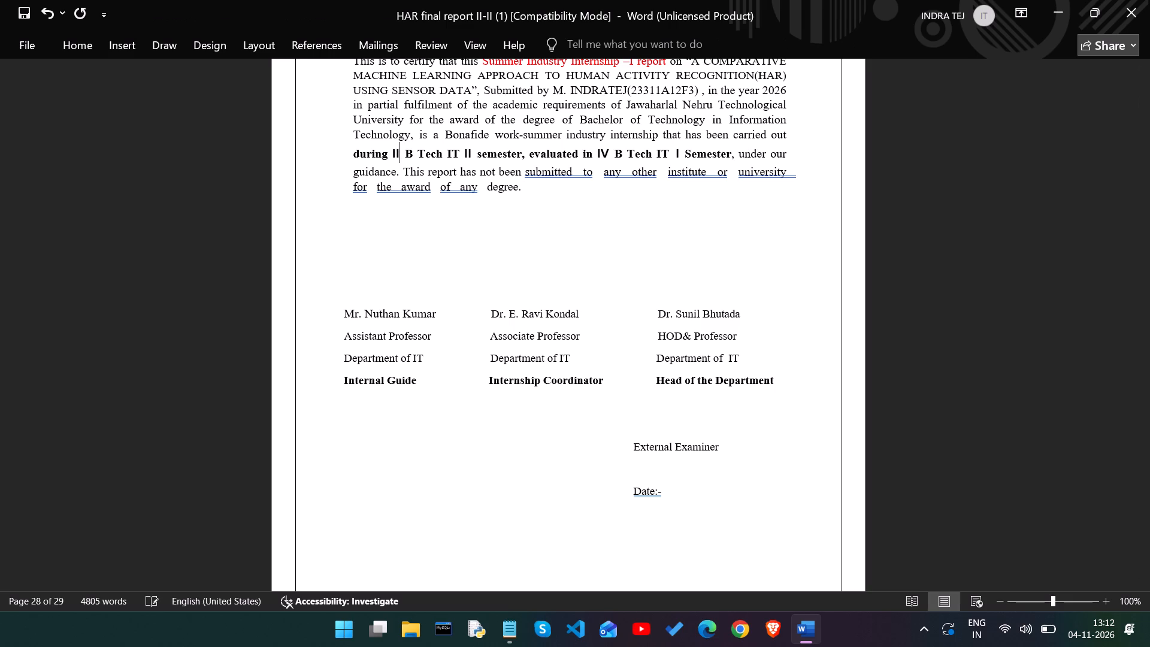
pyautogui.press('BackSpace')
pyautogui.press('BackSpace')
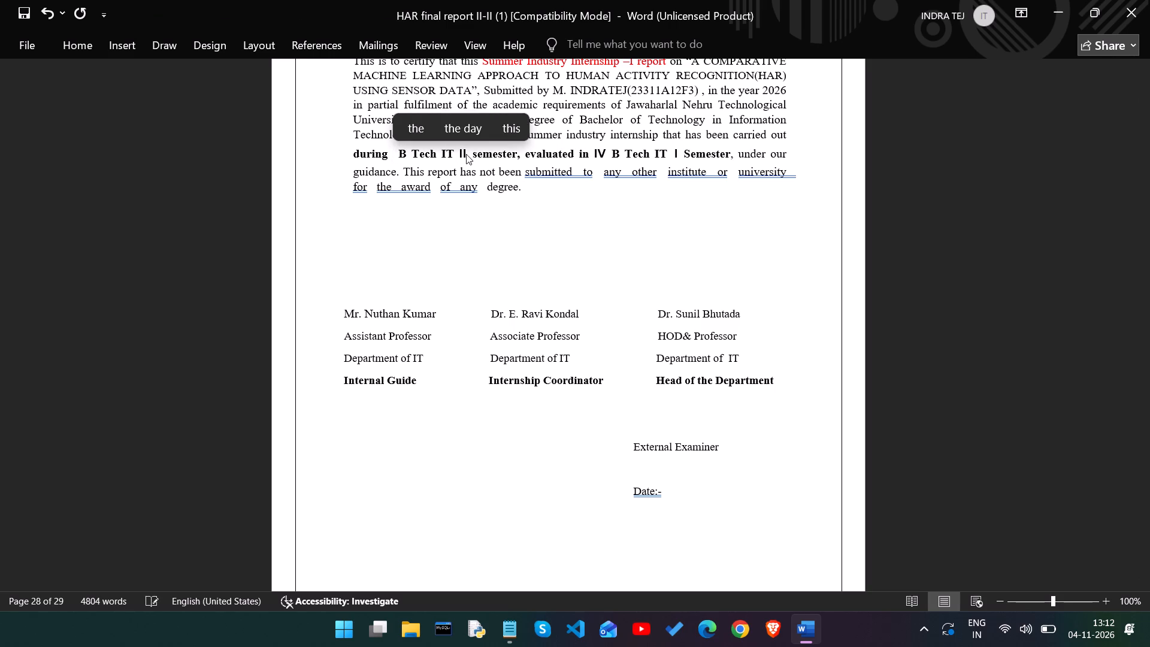
# Delete the semester numeral II between B Tech IT and semester in the certificate paragraph on page 2.
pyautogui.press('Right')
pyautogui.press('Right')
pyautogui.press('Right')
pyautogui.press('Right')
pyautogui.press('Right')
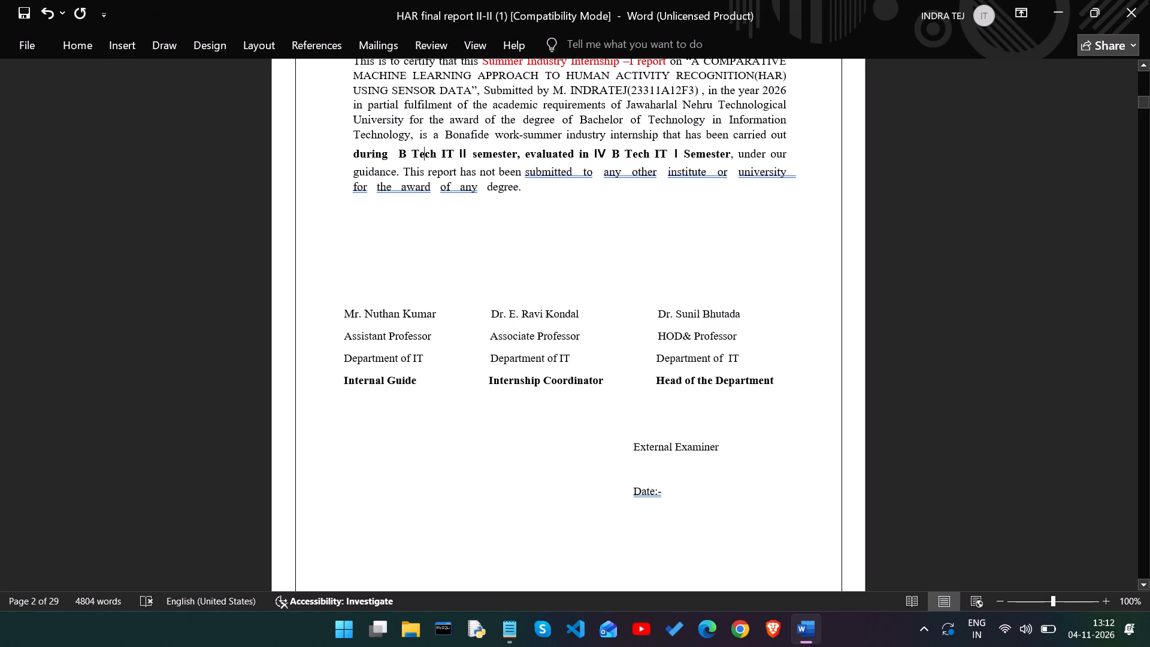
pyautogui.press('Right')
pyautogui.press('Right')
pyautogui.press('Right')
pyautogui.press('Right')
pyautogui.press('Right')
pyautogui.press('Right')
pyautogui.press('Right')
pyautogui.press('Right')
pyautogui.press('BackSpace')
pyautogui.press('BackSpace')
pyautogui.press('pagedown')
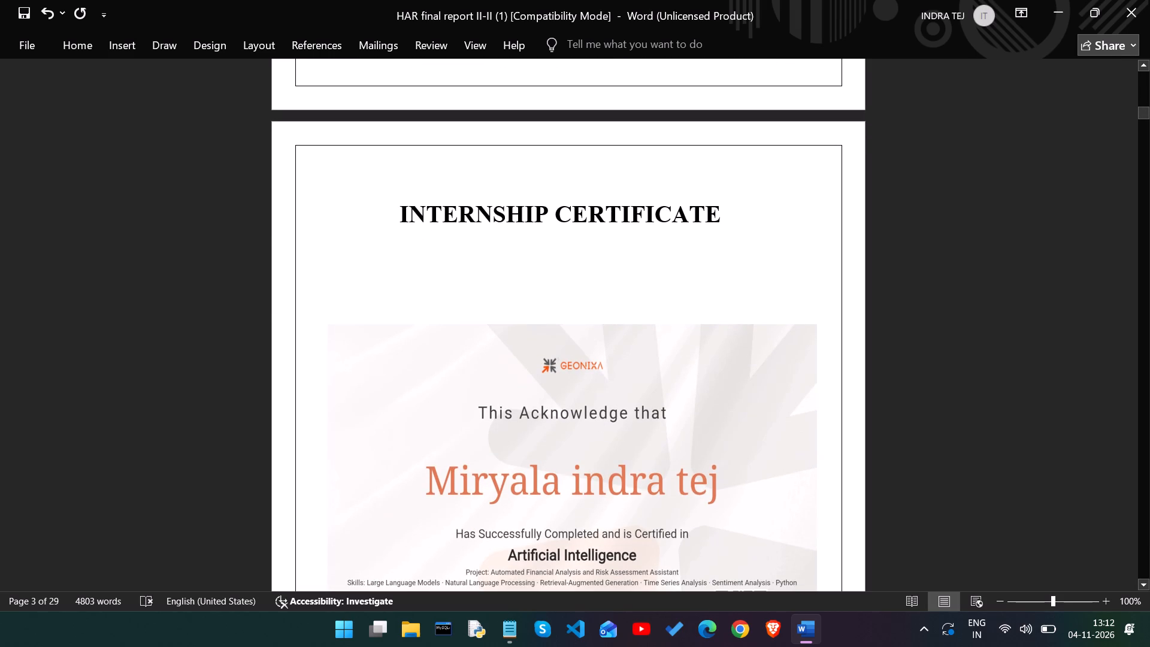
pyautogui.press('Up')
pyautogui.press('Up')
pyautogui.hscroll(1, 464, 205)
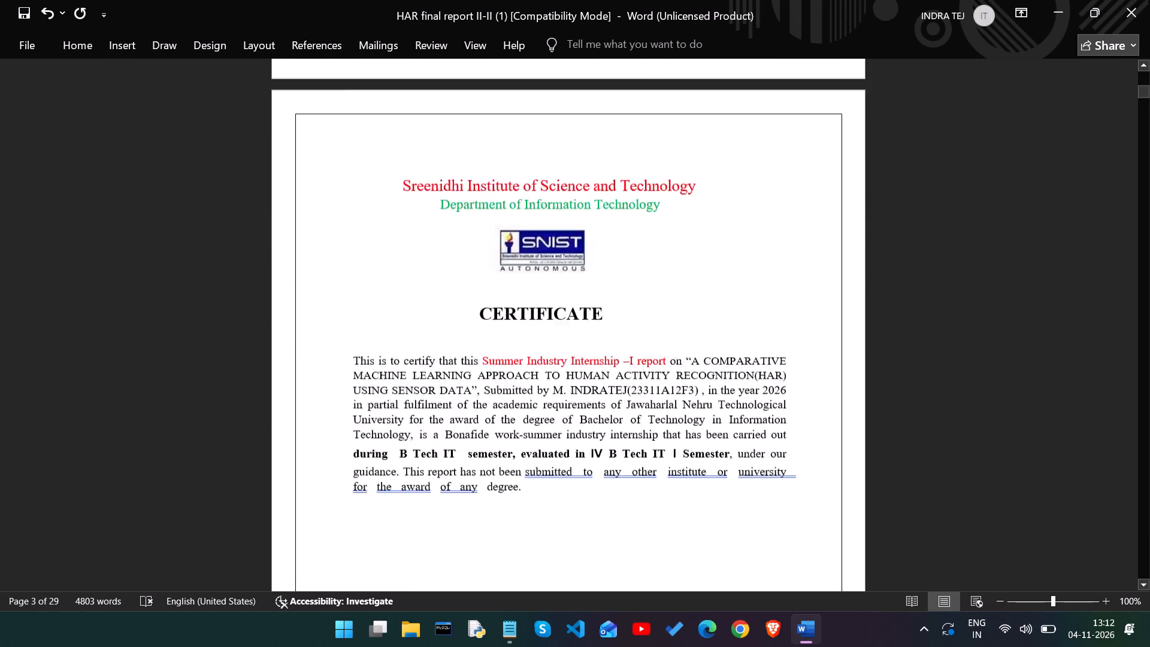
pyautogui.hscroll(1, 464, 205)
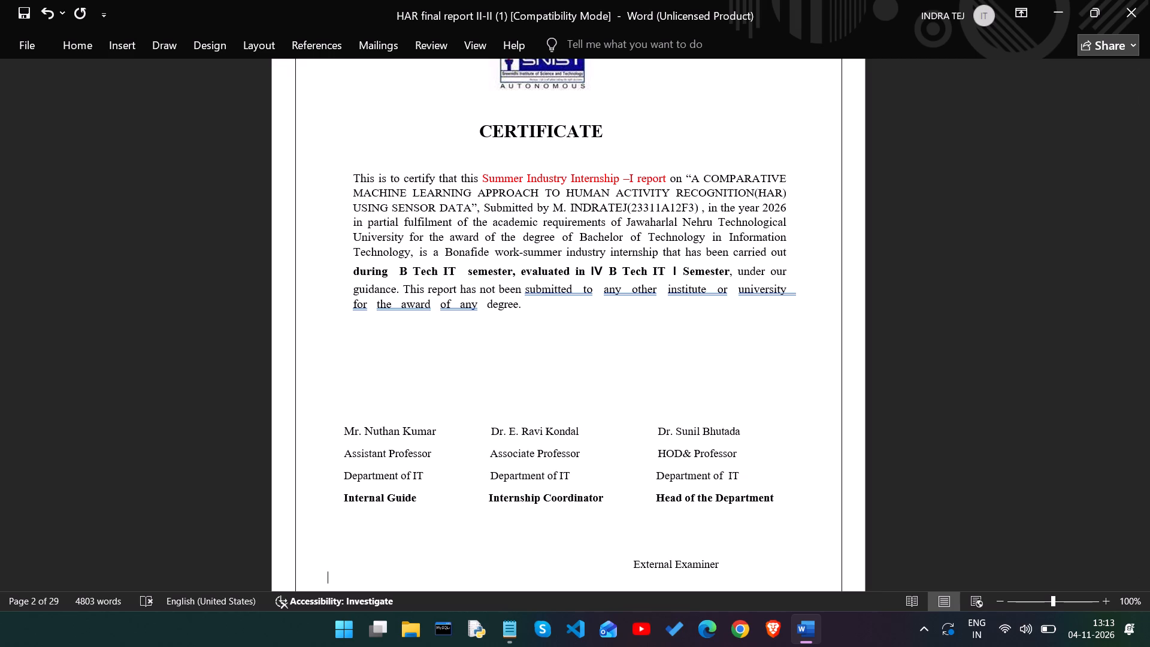
# Add an Internal Guide heading on its own line above the guide's name in the page 2 certificate signature block.
pyautogui.scroll(-1, 568, 276)
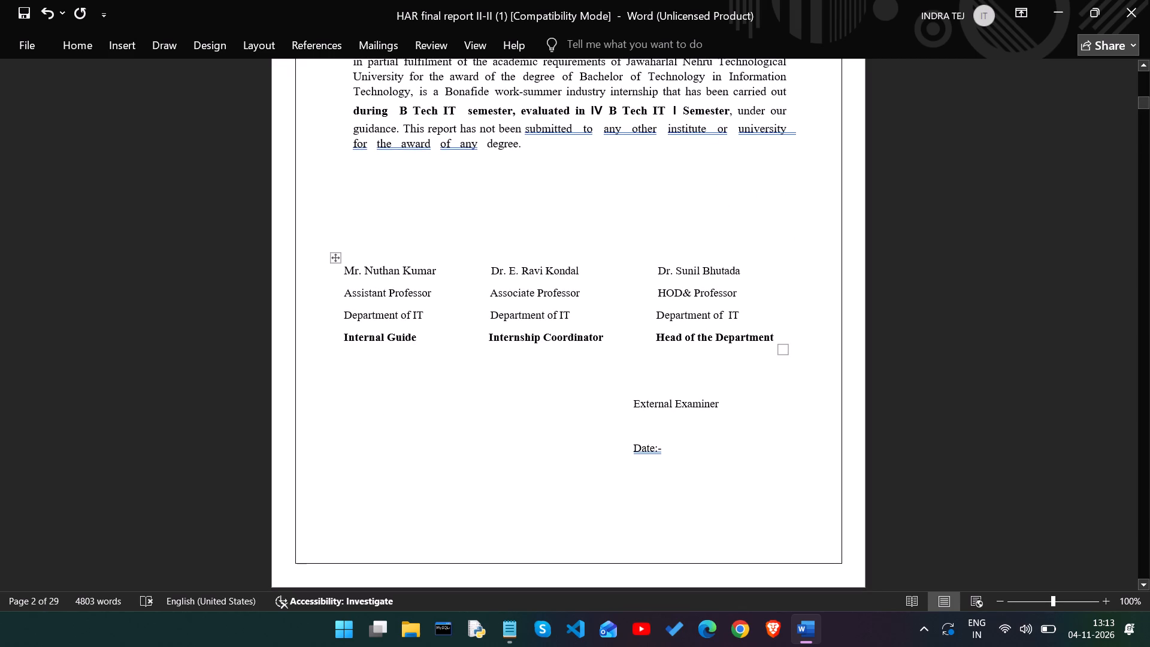
pyautogui.click(421, 332)
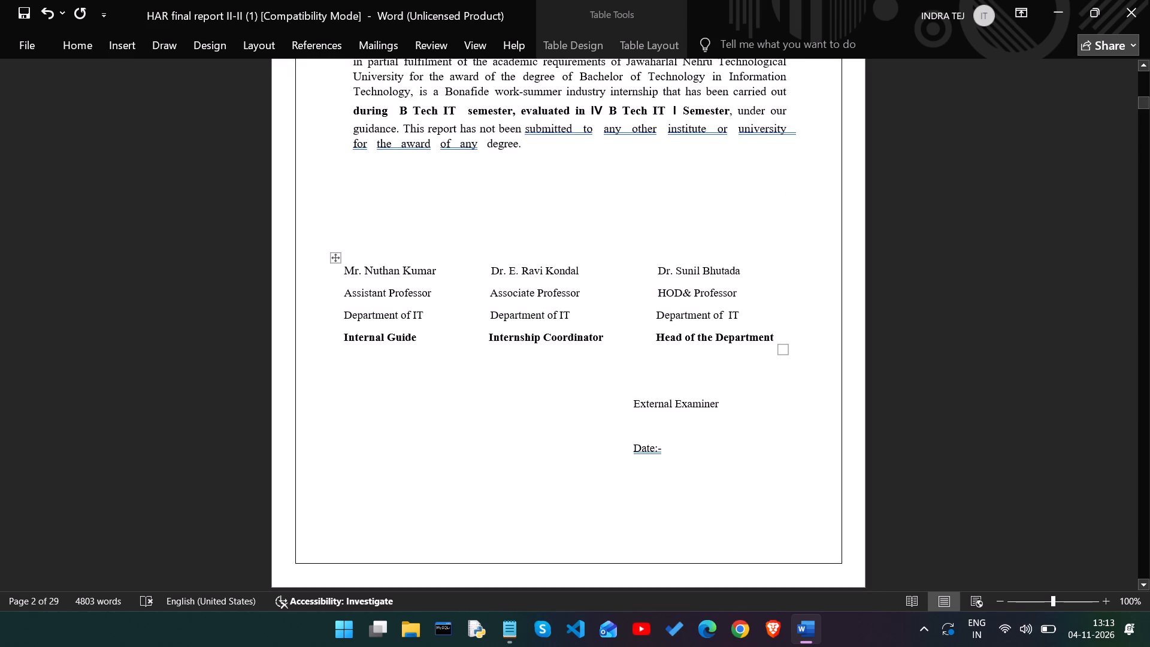
pyautogui.click(359, 254)
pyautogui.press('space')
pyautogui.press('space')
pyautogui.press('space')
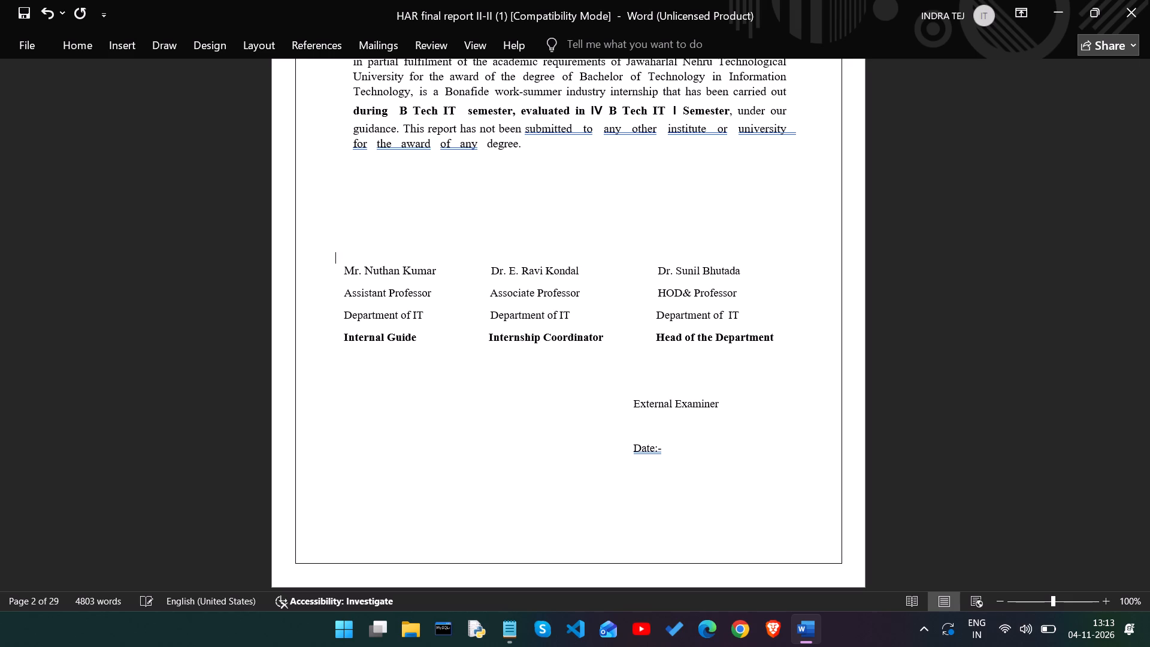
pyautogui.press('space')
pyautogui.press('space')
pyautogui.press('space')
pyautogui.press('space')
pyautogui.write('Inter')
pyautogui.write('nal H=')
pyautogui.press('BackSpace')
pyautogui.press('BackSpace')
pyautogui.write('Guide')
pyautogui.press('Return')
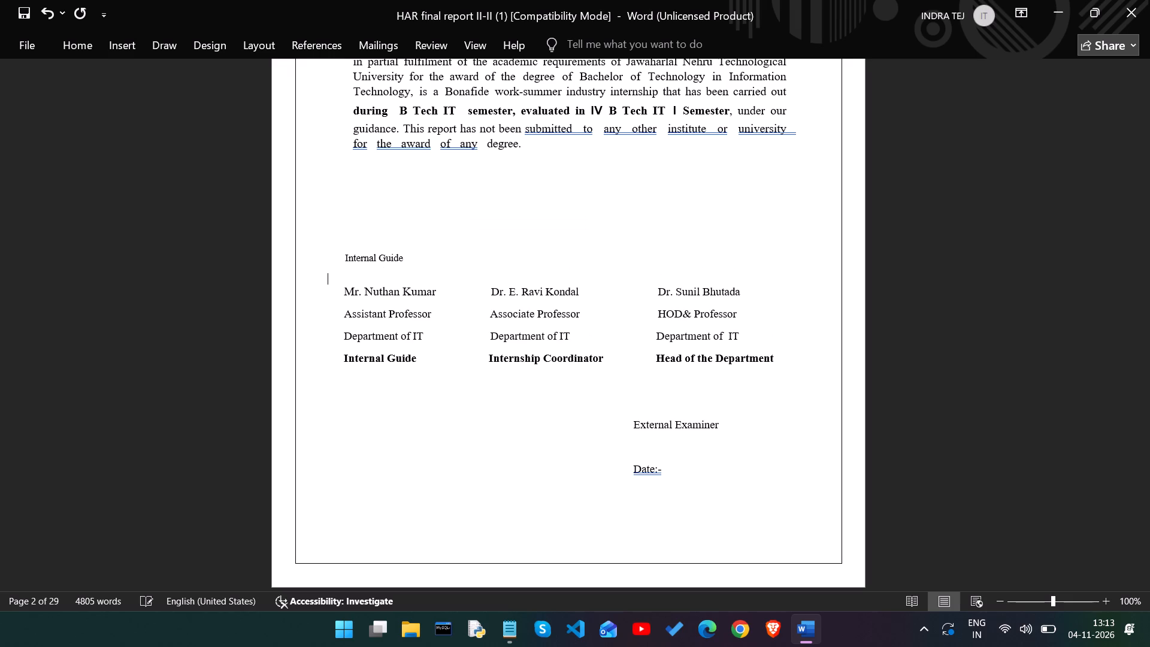
# Delete the bold Internal Guide label beneath Department of IT in the guide's column of the signature table.
pyautogui.click(446, 361)
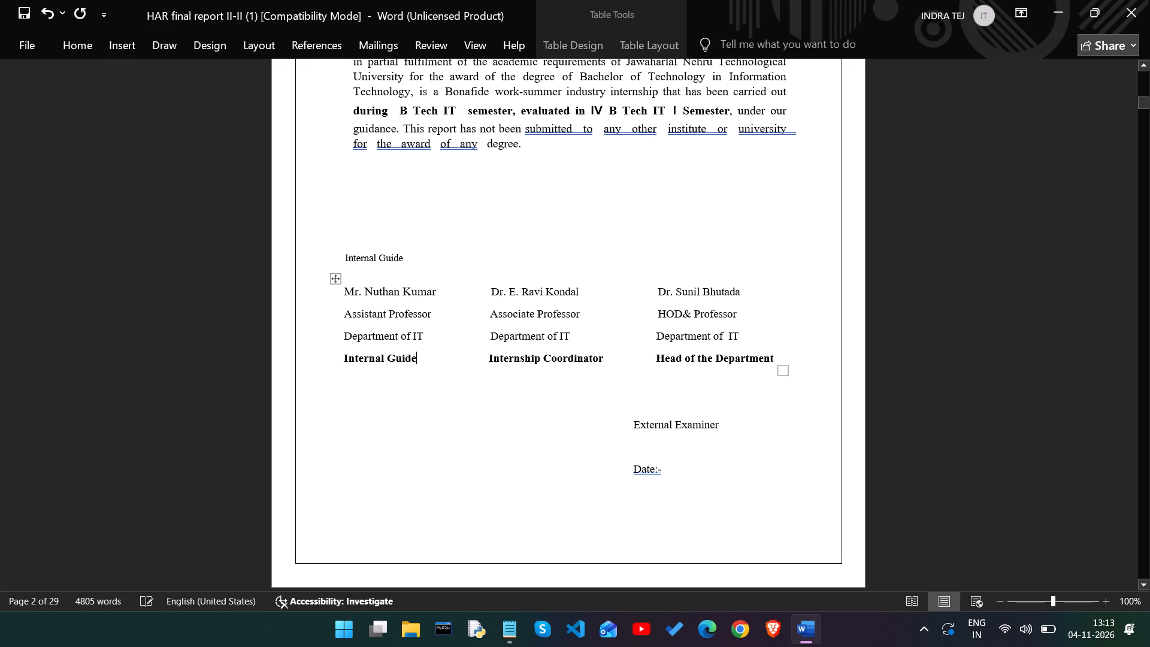
pyautogui.press('BackSpace')
pyautogui.press('BackSpace')
pyautogui.press('BackSpace')
pyautogui.press('BackSpace')
pyautogui.moveTo(400, 350); pyautogui.dragTo(352, 357)
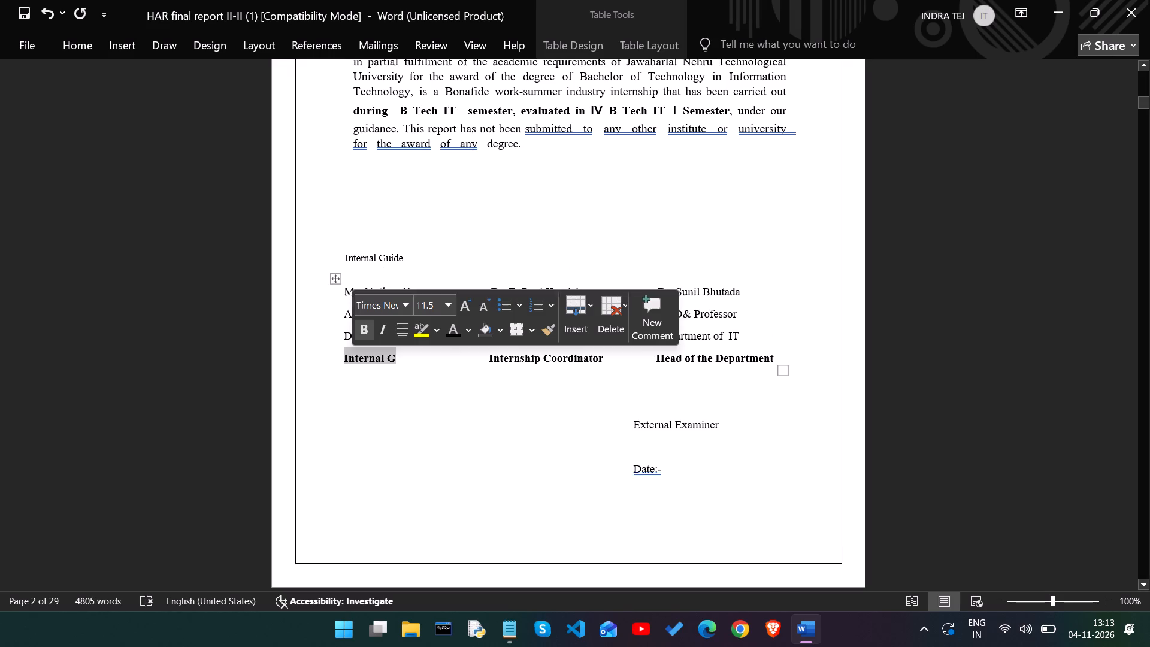
pyautogui.press('BackSpace')
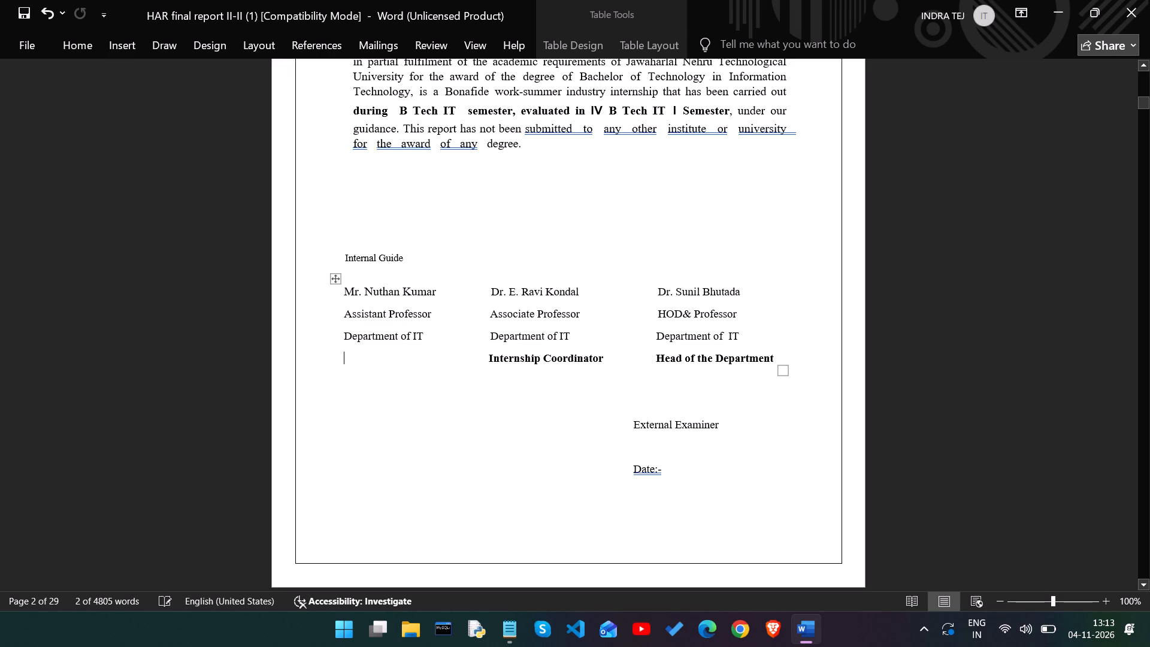
# Format the new Internal Guide heading above the signature table as 12 pt bold.
pyautogui.moveTo(346, 253); pyautogui.dragTo(402, 255)
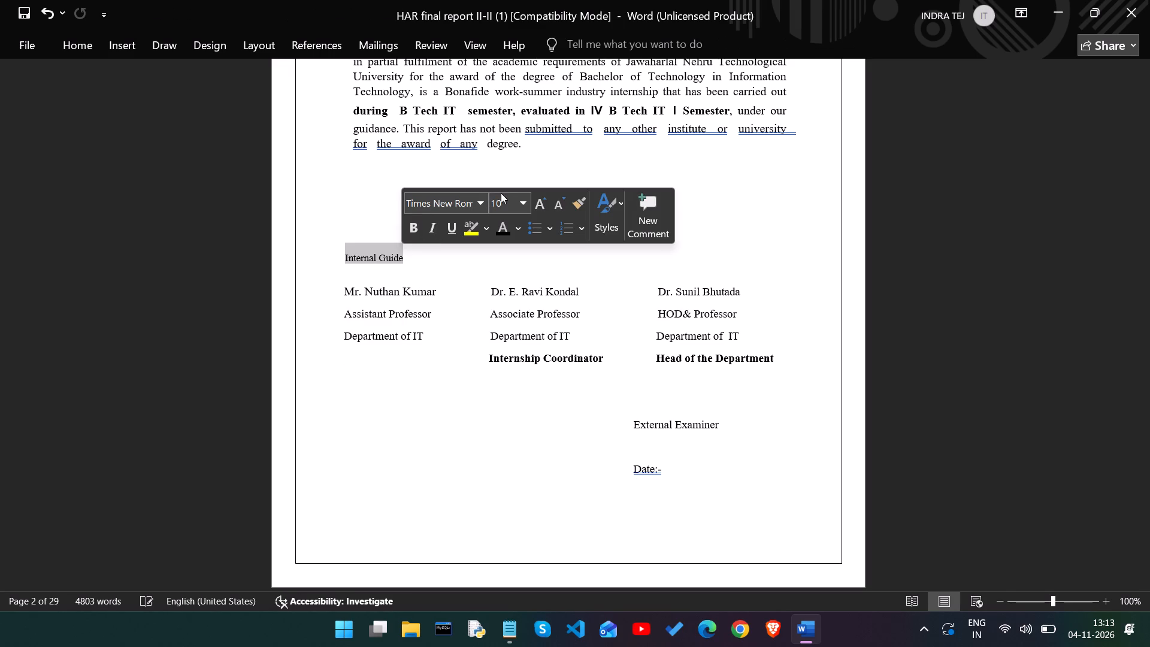
pyautogui.click(509, 199)
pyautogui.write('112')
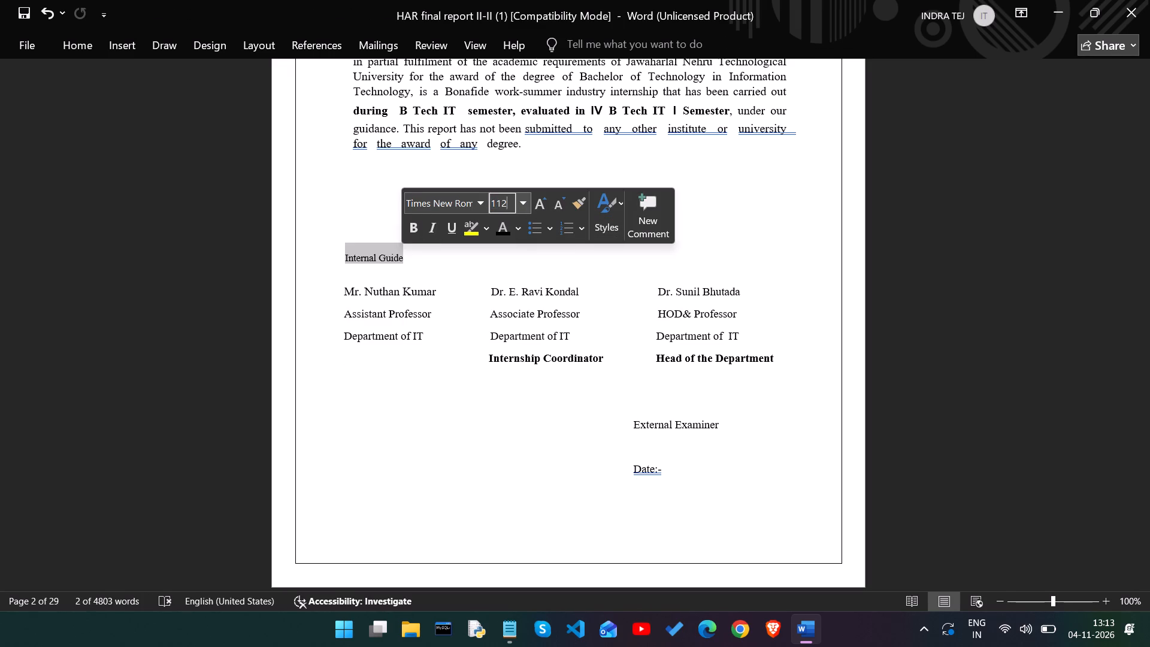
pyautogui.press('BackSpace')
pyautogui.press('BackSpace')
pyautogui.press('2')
pyautogui.click(442, 397)
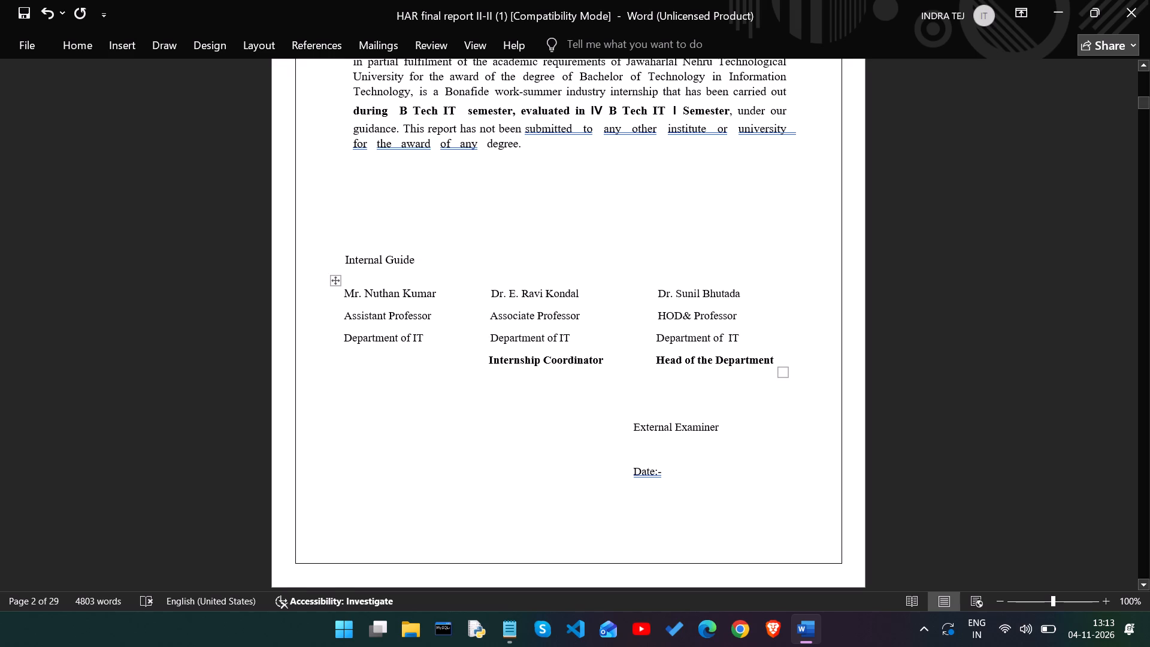
pyautogui.moveTo(419, 265); pyautogui.dragTo(352, 263)
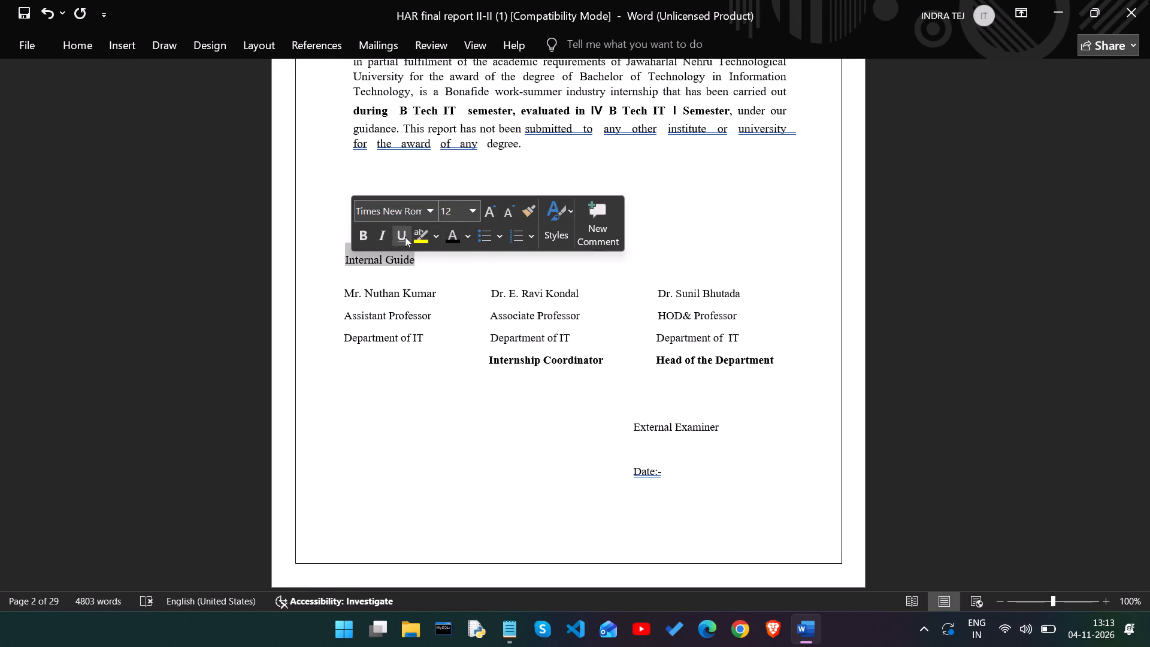
pyautogui.click(358, 241)
pyautogui.click(483, 443)
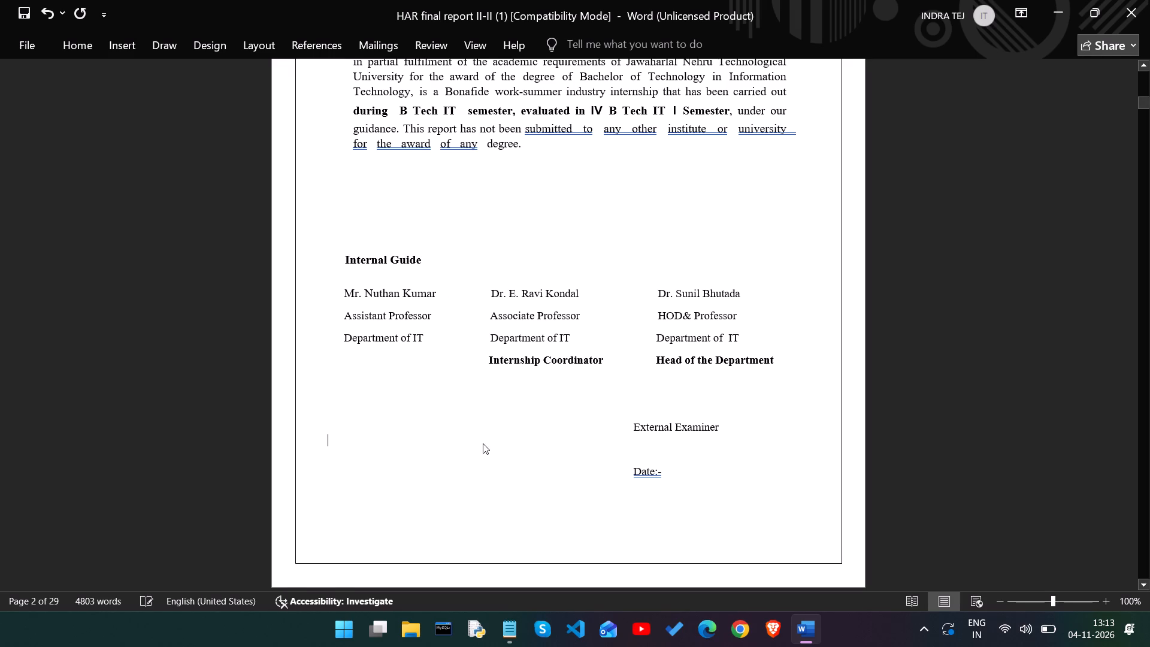
# Add an Internship Coordinator heading on the Internal Guide line, spaced over above the coordinator's column.
pyautogui.click(492, 259)
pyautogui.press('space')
pyautogui.click(491, 385)
pyautogui.click(521, 249)
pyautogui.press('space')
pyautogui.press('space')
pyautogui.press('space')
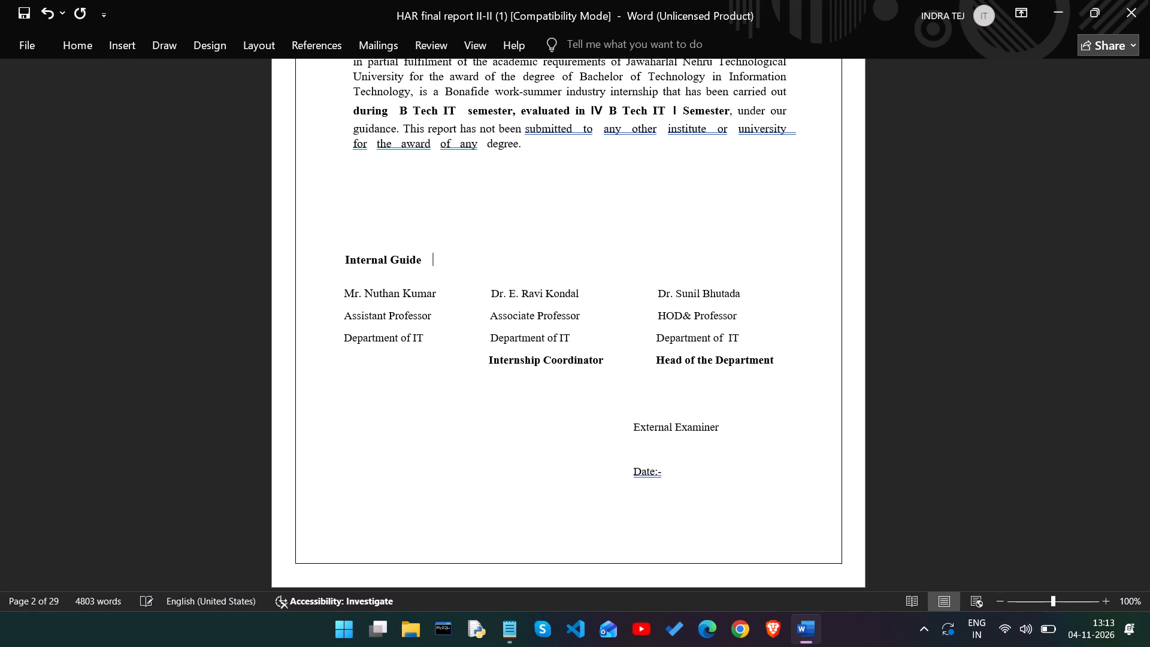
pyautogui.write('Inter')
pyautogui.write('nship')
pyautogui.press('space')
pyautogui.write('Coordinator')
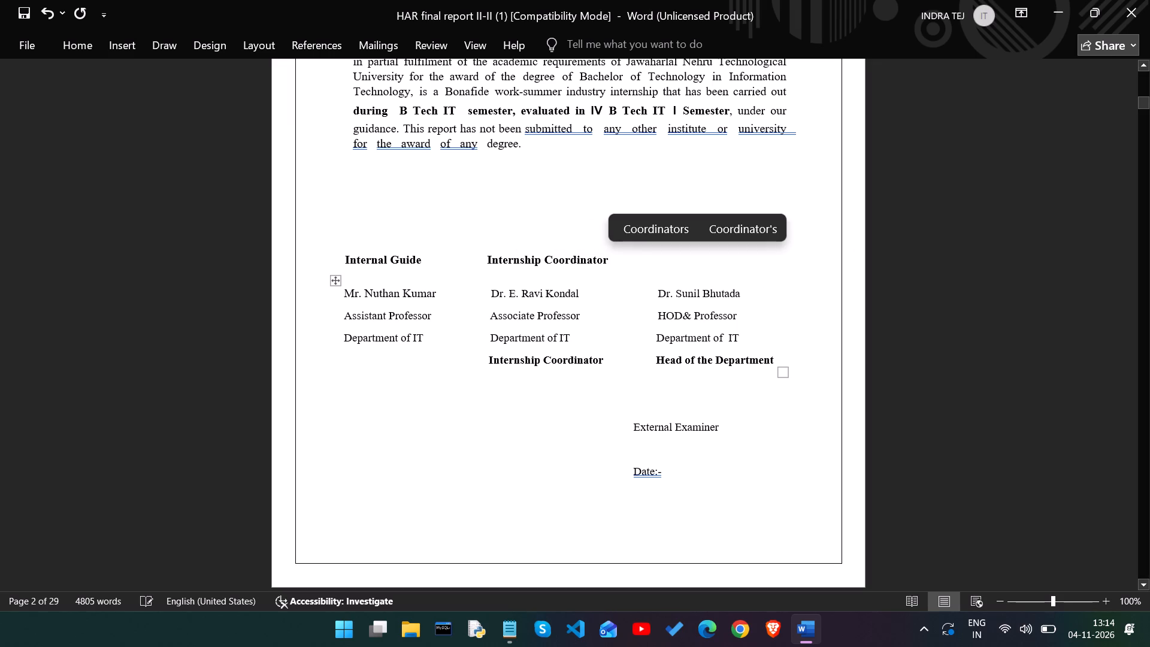
# Add a Head of the Department heading on the same line, spaced over above the third signatory's column.
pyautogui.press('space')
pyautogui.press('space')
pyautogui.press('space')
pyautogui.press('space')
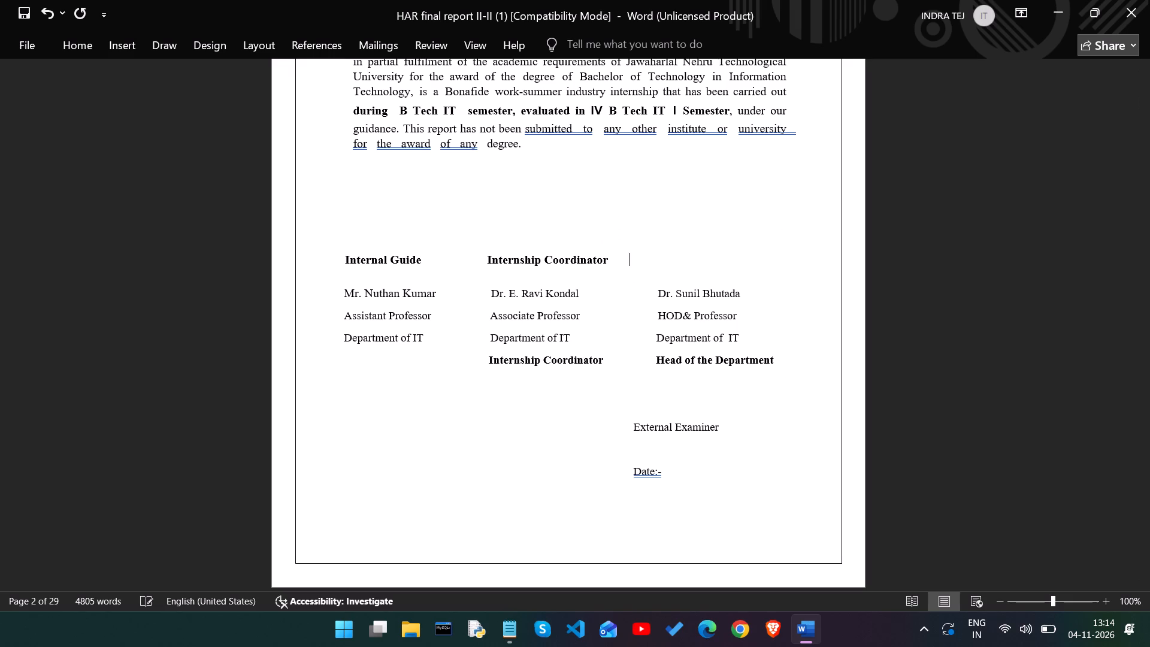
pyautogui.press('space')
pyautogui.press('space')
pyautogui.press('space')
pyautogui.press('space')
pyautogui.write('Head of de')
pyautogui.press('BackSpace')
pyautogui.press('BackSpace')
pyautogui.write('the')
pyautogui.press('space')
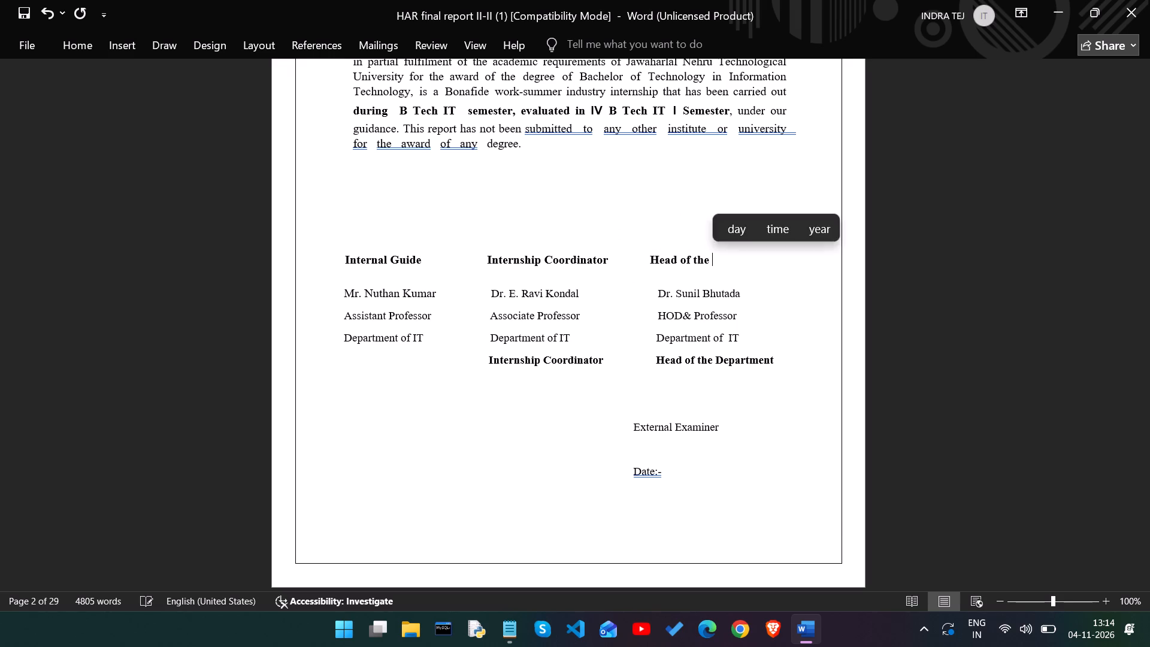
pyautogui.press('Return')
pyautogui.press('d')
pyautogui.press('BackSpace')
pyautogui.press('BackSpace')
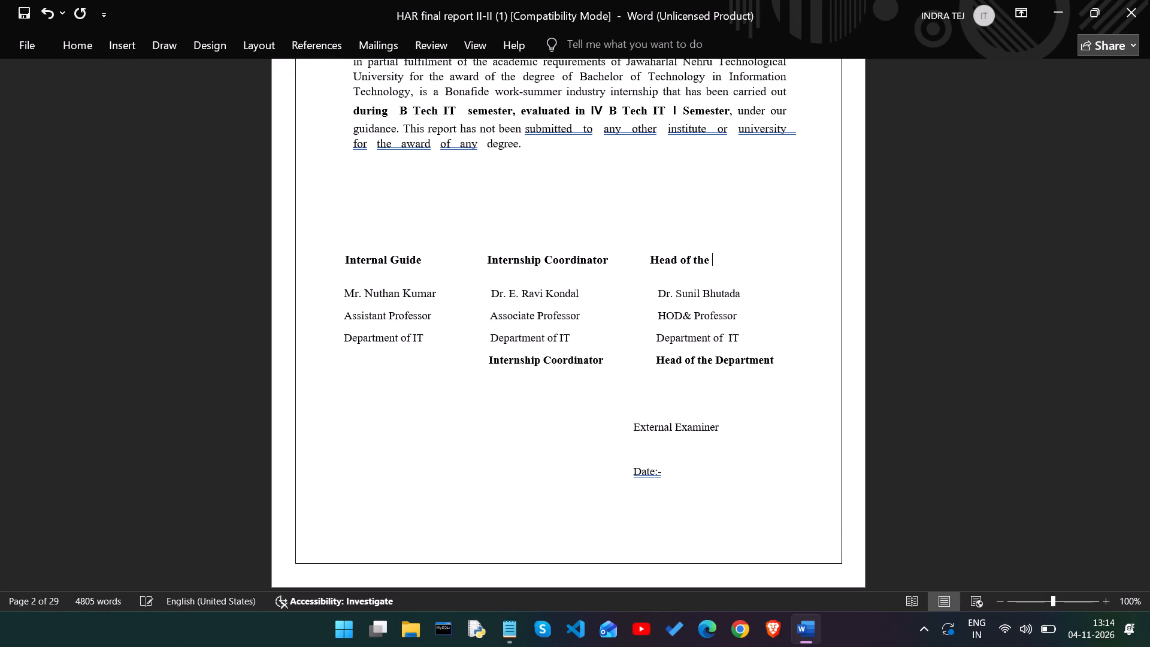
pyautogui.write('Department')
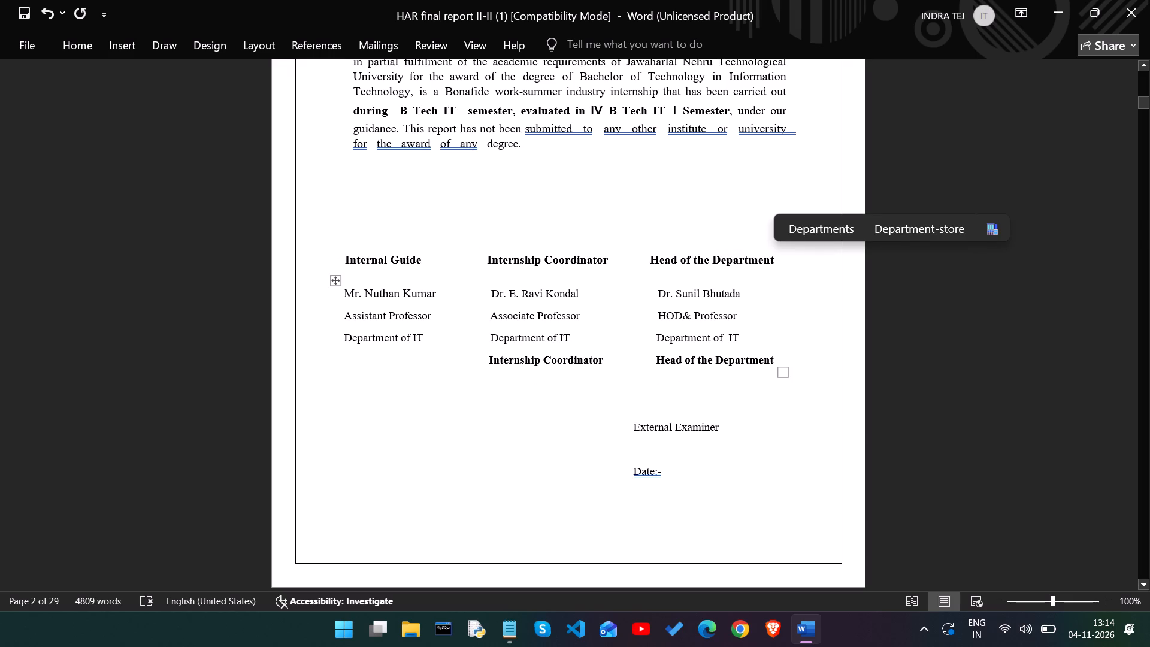
# Delete the Internship Coordinator label from the bottom row of the certificate's signature table.
pyautogui.click(609, 361)
pyautogui.press('BackSpace')
pyautogui.press('BackSpace')
pyautogui.press('BackSpace')
pyautogui.press('BackSpace')
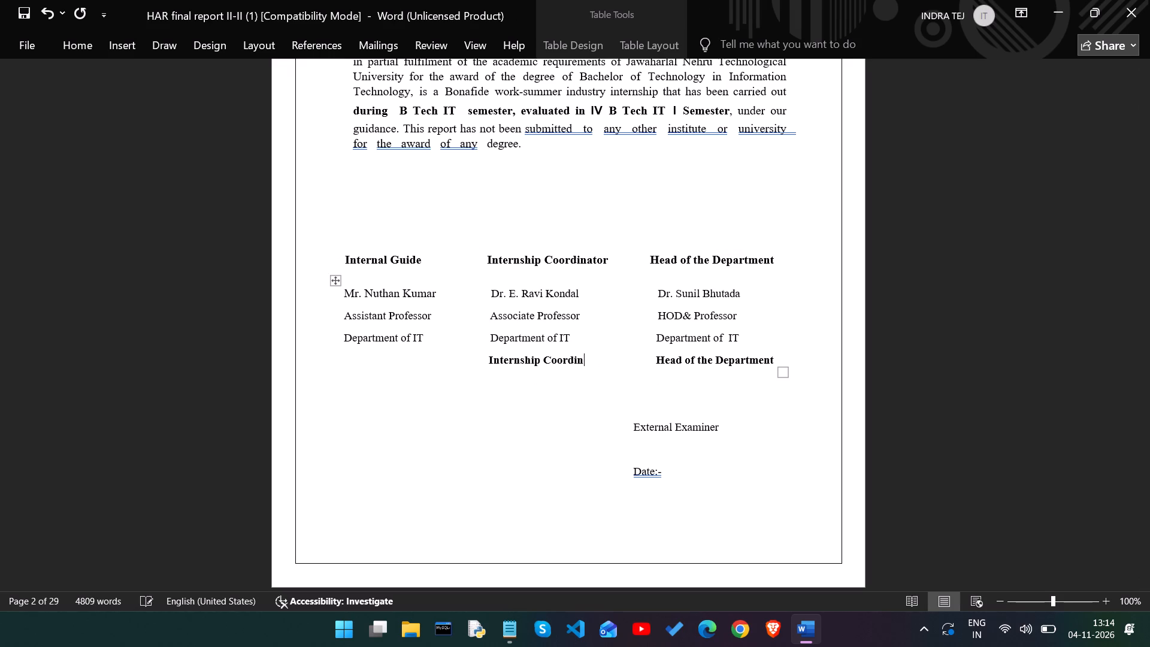
pyautogui.press('BackSpace')
pyautogui.press('BackSpace')
pyautogui.press('BackSpace')
pyautogui.press('BackSpace')
pyautogui.press('BackSpace')
pyautogui.press('BackSpace')
pyautogui.press('BackSpace')
pyautogui.press('BackSpace')
pyautogui.press('BackSpace')
pyautogui.press('BackSpace')
pyautogui.press('BackSpace')
pyautogui.press('BackSpace')
pyautogui.press('BackSpace')
pyautogui.press('BackSpace')
pyautogui.press('BackSpace')
pyautogui.press('BackSpace')
pyautogui.press('BackSpace')
pyautogui.press('BackSpace')
pyautogui.press('BackSpace')
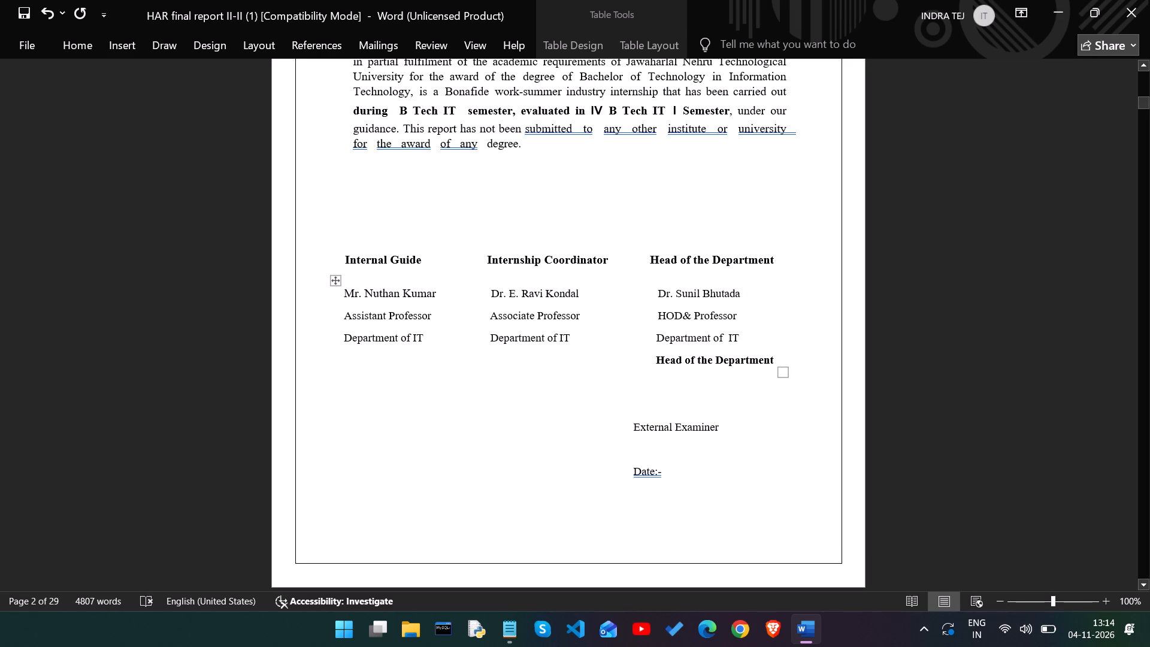
# Delete the Head of the Department label from the bottom row of the certificate's signature table.
pyautogui.click(771, 359)
pyautogui.press('Right')
pyautogui.press('BackSpace')
pyautogui.press('BackSpace')
pyautogui.press('BackSpace')
pyautogui.press('BackSpace')
pyautogui.press('BackSpace')
pyautogui.press('BackSpace')
pyautogui.press('BackSpace')
pyautogui.press('BackSpace')
pyautogui.press('BackSpace')
pyautogui.press('BackSpace')
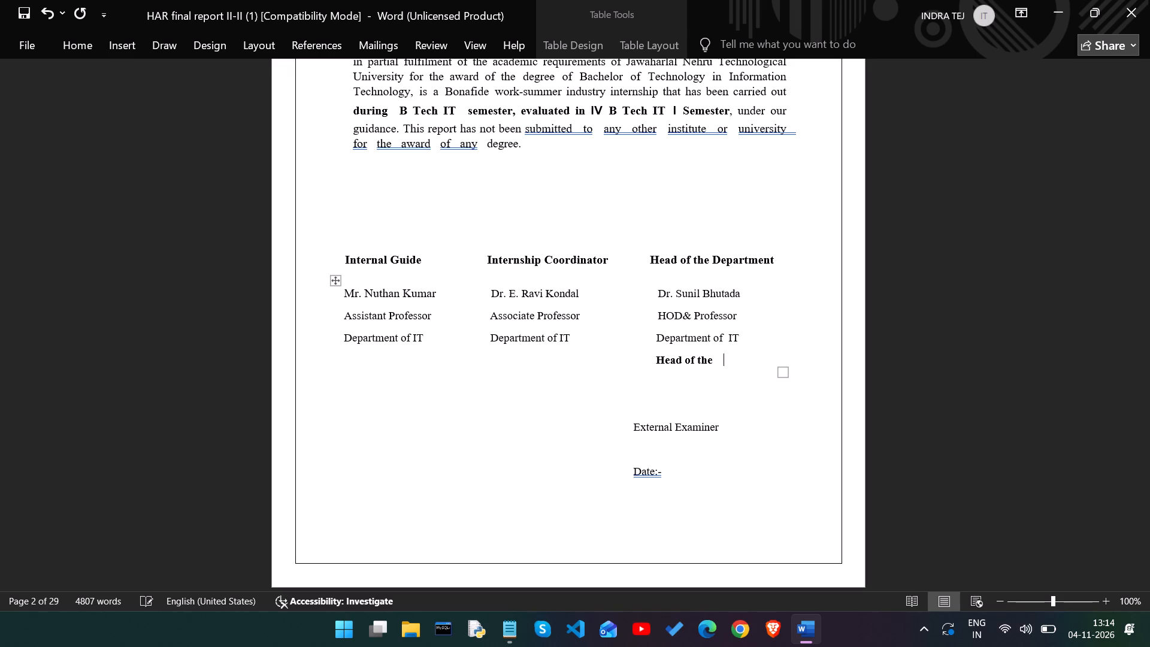
pyautogui.press('BackSpace')
pyautogui.press('BackSpace')
pyautogui.press('BackSpace')
pyautogui.press('BackSpace')
pyautogui.press('BackSpace')
pyautogui.press('BackSpace')
pyautogui.press('BackSpace')
pyautogui.press('BackSpace')
pyautogui.press('BackSpace')
pyautogui.press('BackSpace')
pyautogui.press('BackSpace')
pyautogui.press('BackSpace')
pyautogui.press('BackSpace')
pyautogui.hscroll(1, 730, 475)
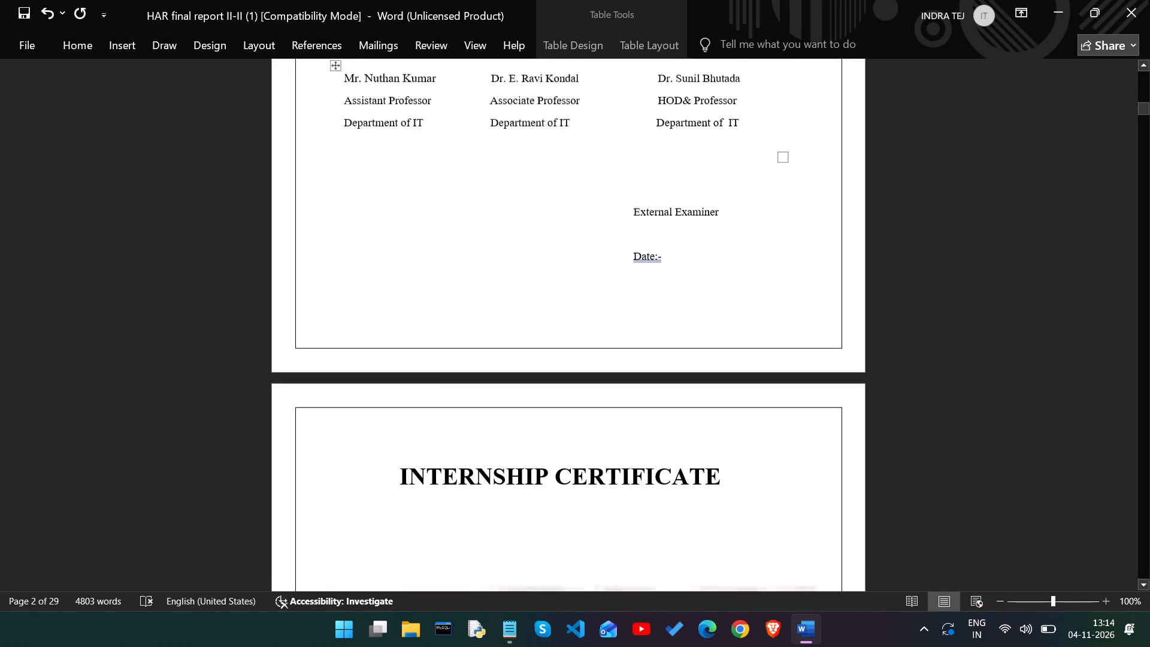
pyautogui.hscroll(1, 730, 475)
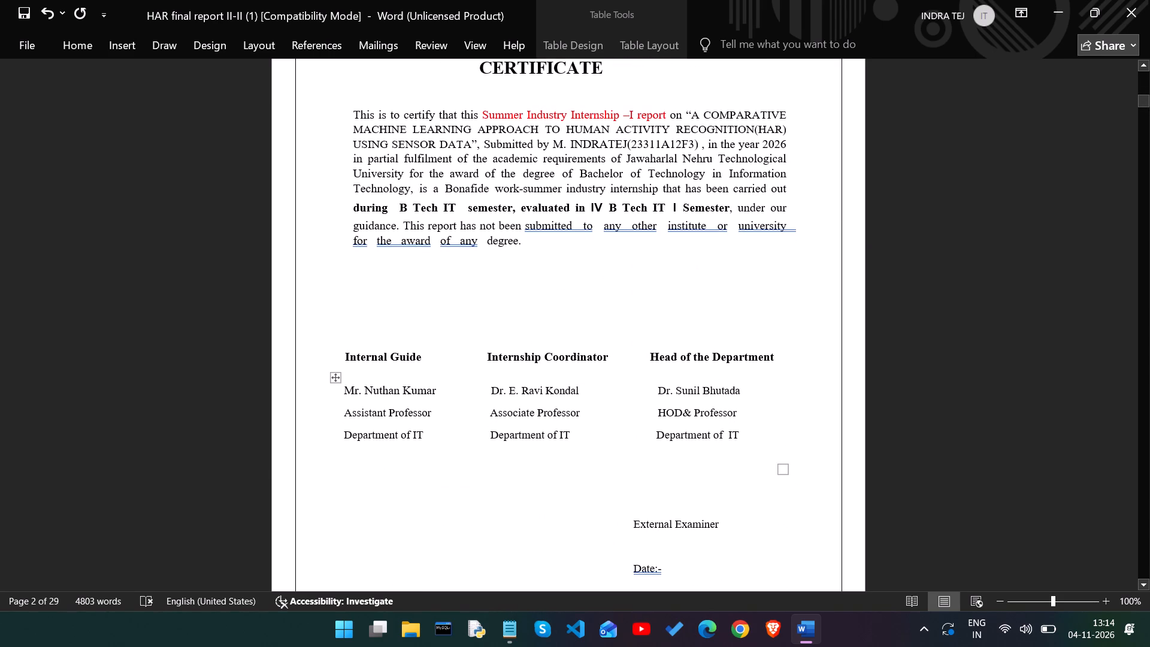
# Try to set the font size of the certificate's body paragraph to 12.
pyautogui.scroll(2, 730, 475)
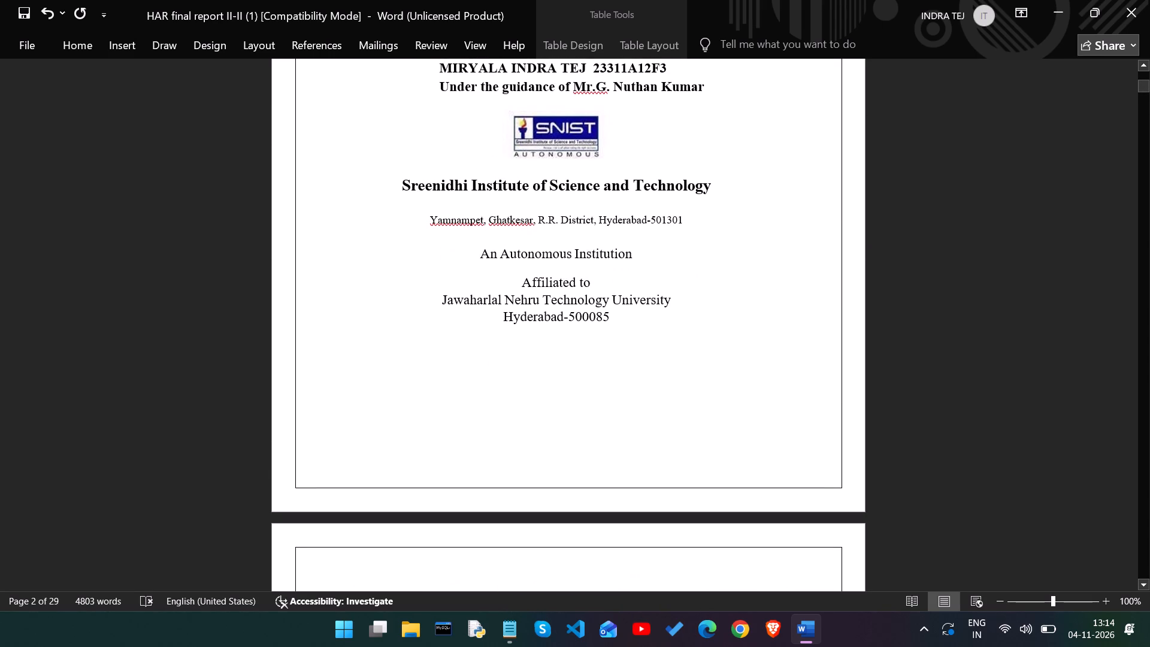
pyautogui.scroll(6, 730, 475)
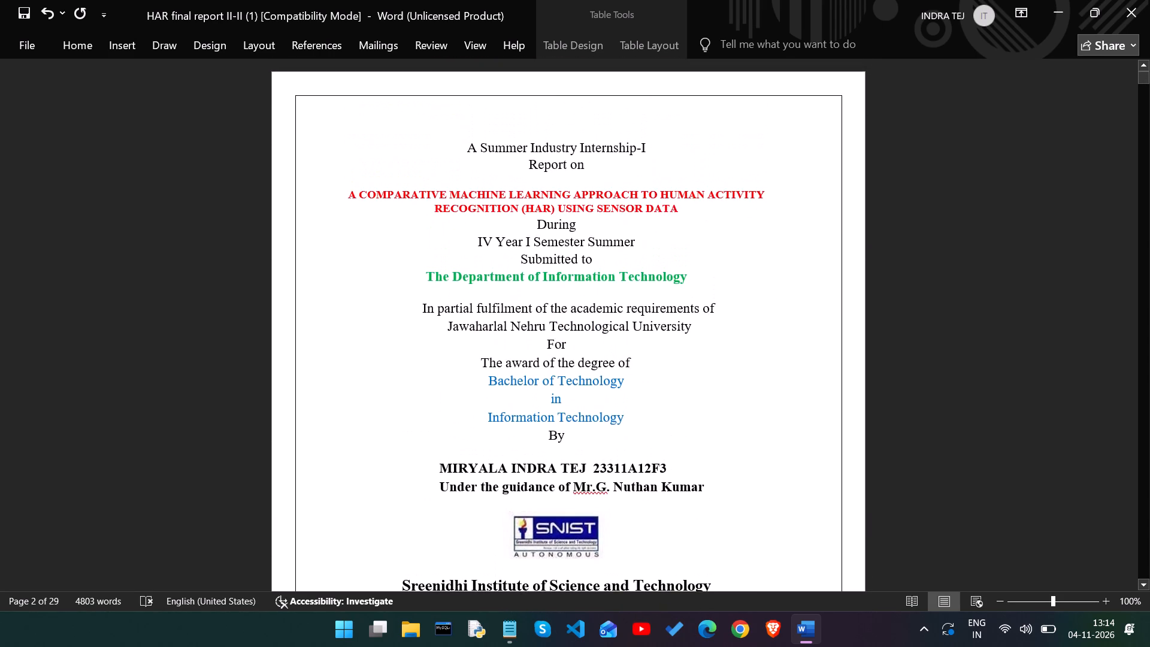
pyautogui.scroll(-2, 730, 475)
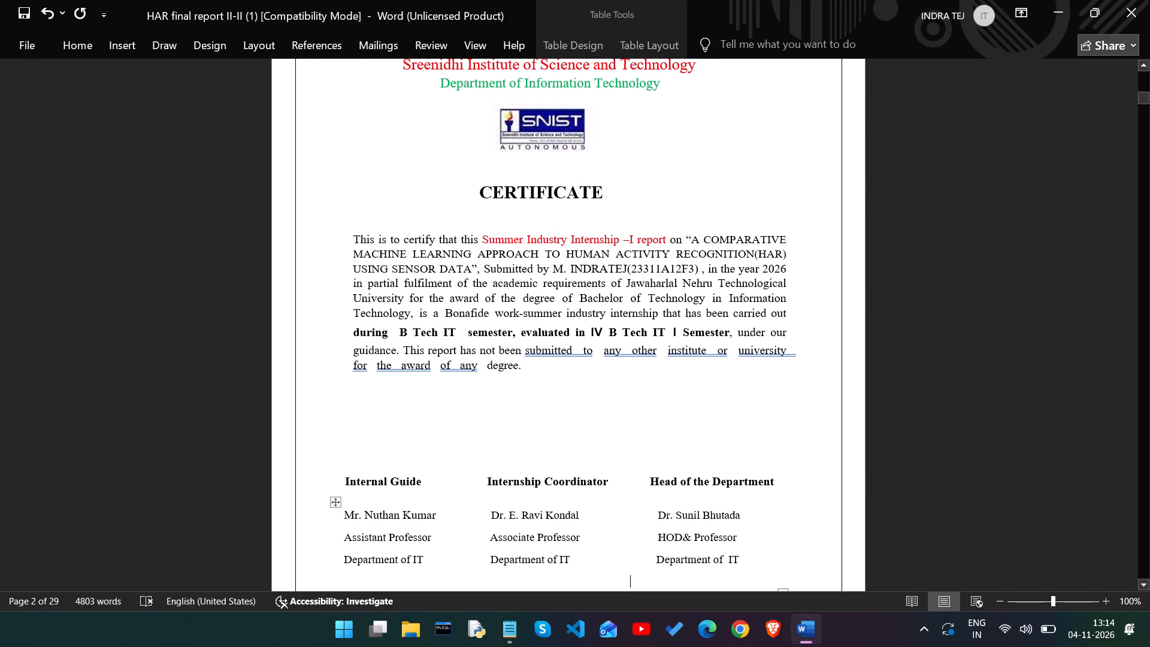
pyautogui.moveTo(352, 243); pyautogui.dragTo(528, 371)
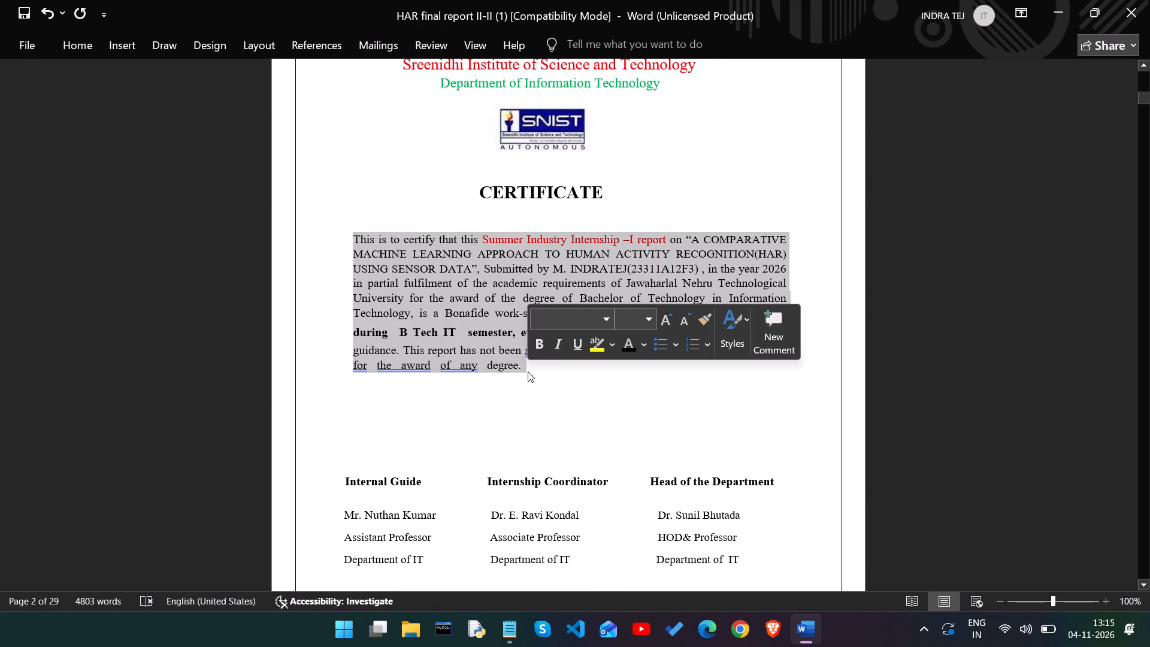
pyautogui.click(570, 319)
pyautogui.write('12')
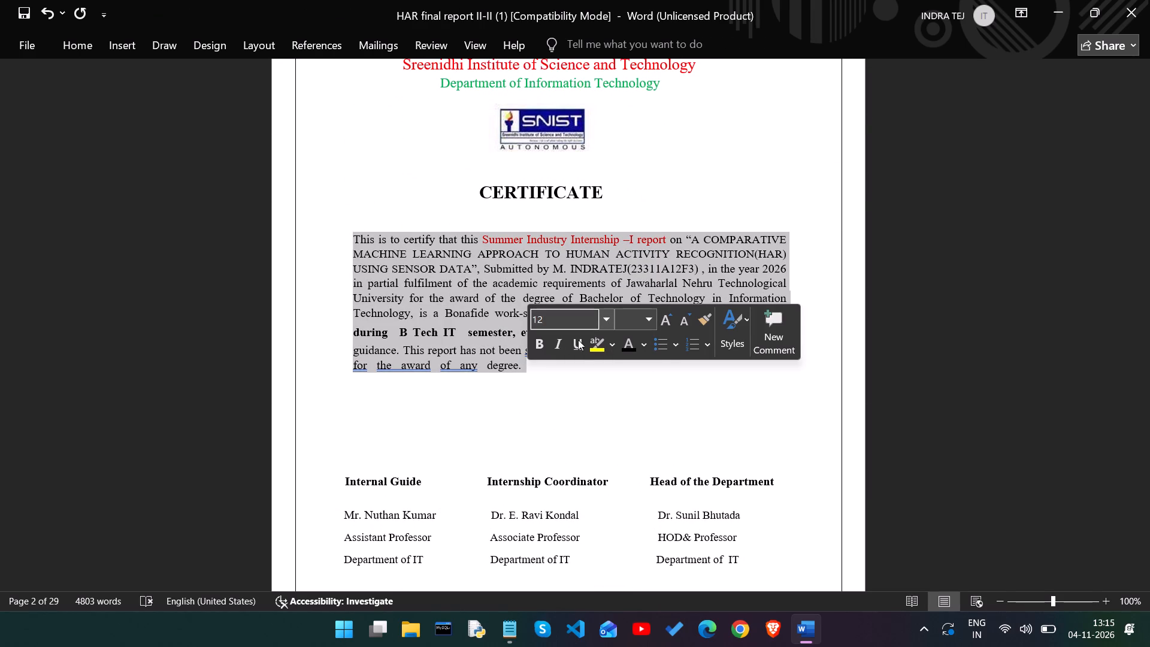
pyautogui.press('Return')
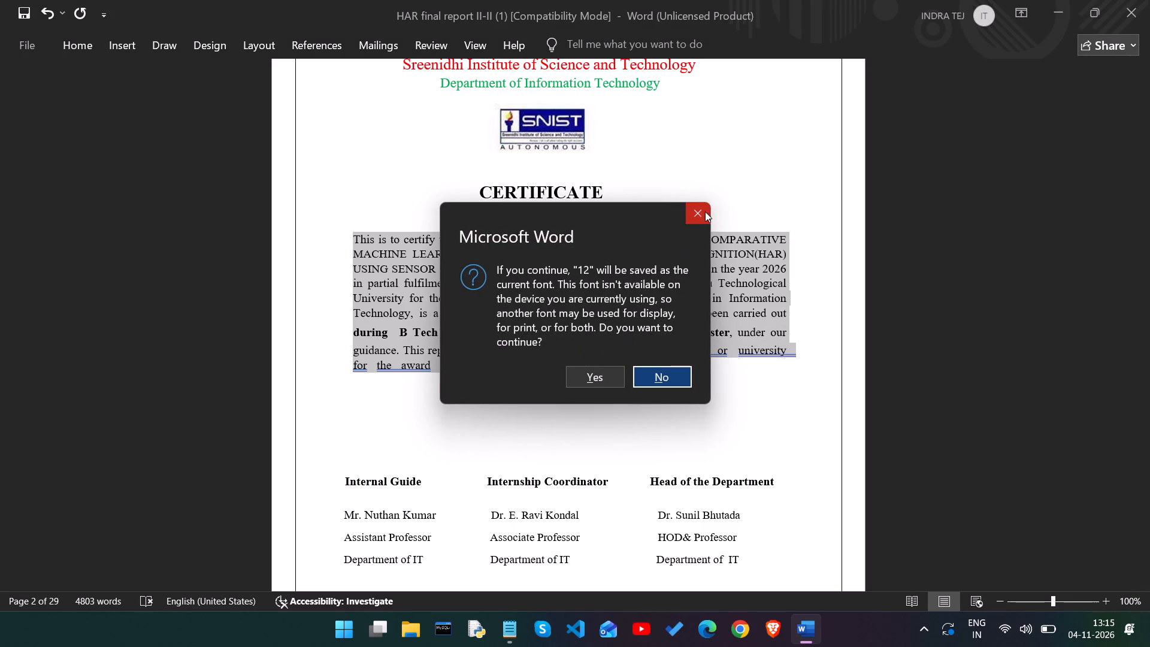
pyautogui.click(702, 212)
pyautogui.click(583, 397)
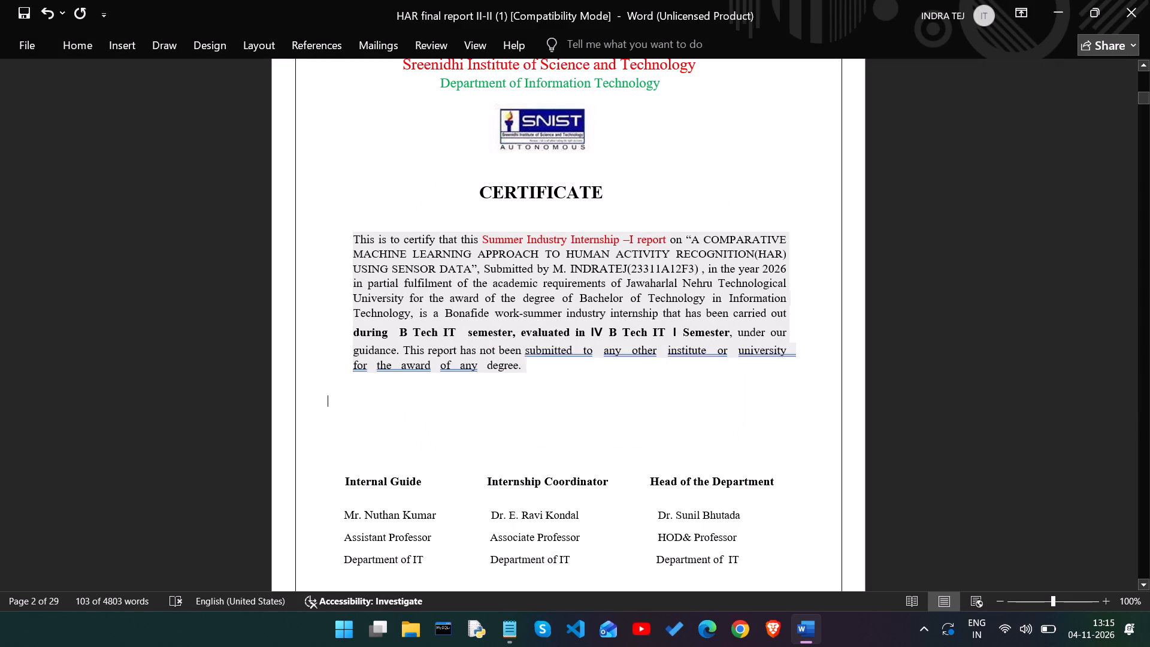
# Check the font size of the last lines of the certificate's body paragraph.
pyautogui.moveTo(523, 363); pyautogui.dragTo(471, 315)
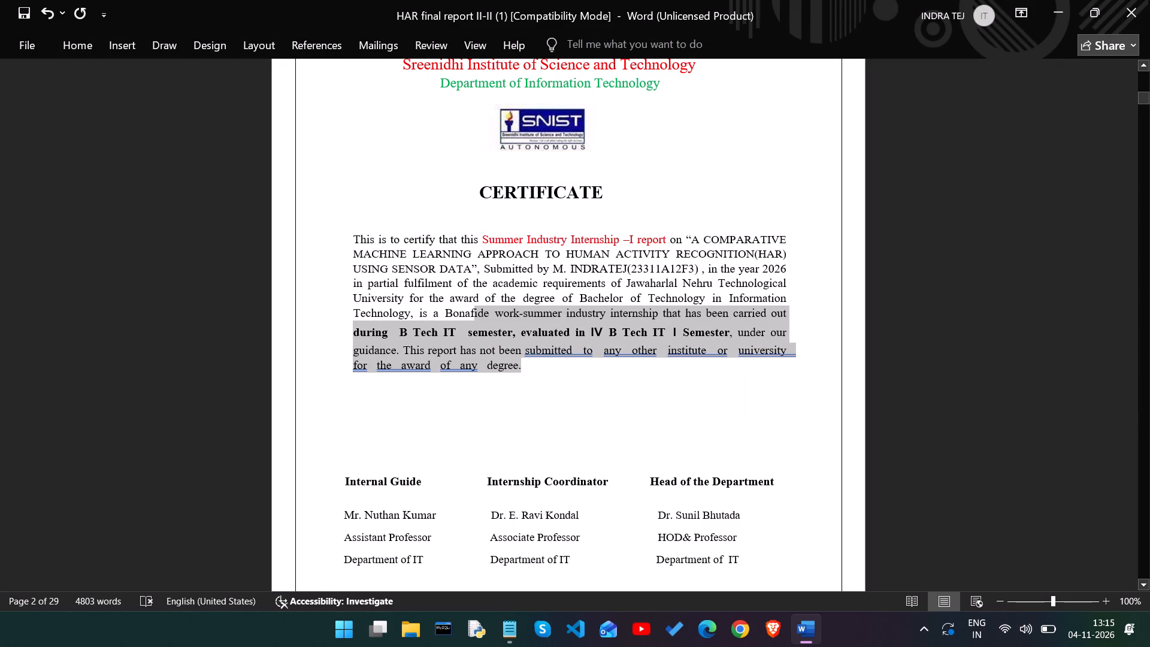
pyautogui.moveTo(471, 315); pyautogui.dragTo(360, 322)
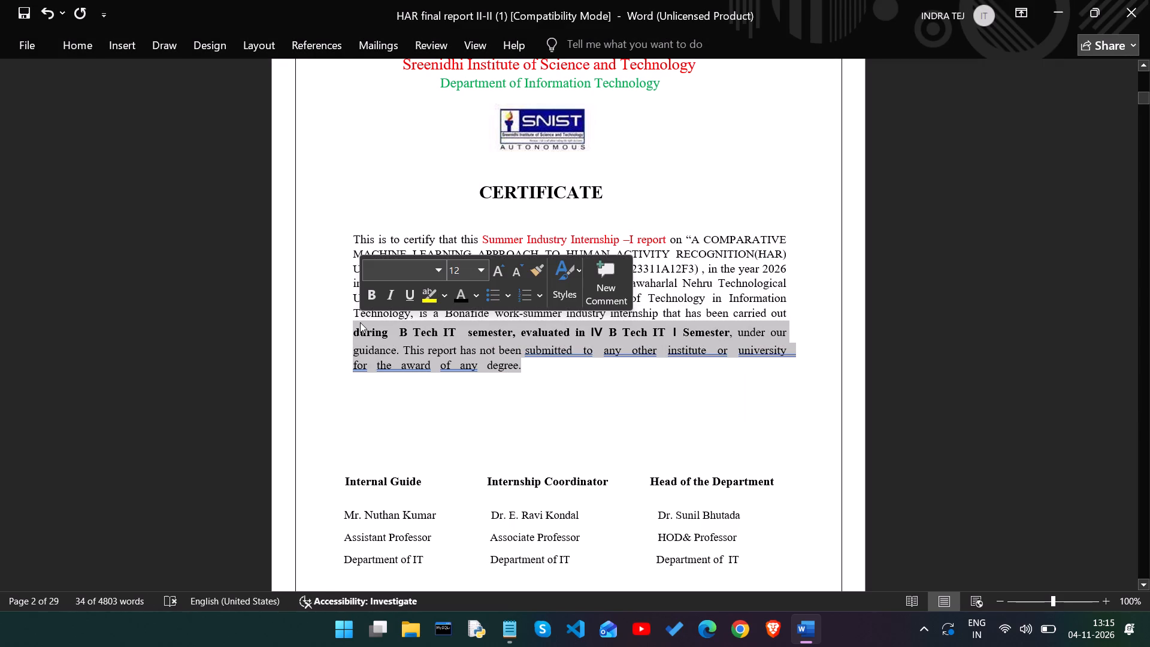
pyautogui.click(576, 384)
# Delete three leading spaces before Internal Guide on the certificate's role heading line to shift all three headings left.
pyautogui.scroll(-1, 576, 384)
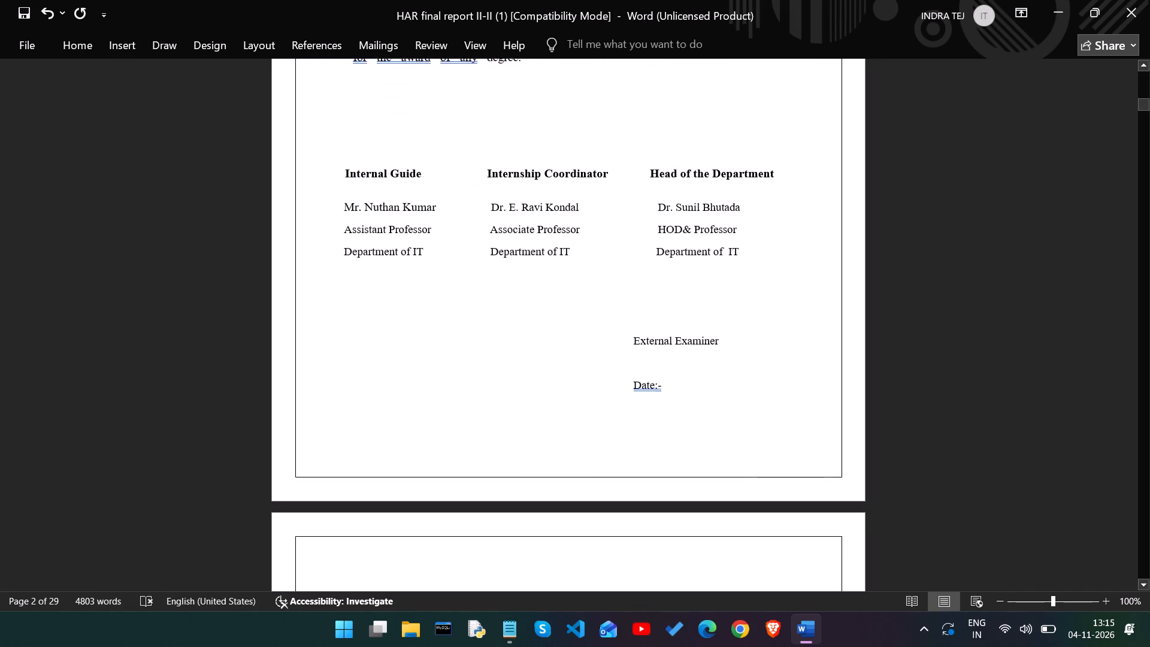
pyautogui.scroll(-1, 576, 384)
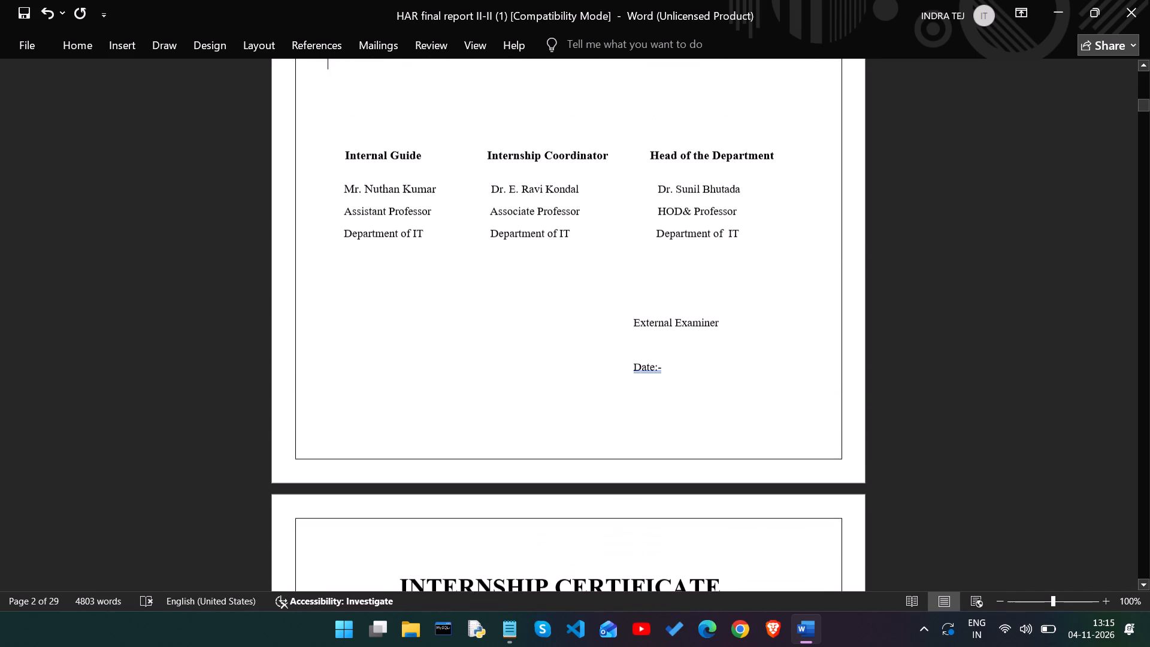
pyautogui.scroll(-2, 576, 384)
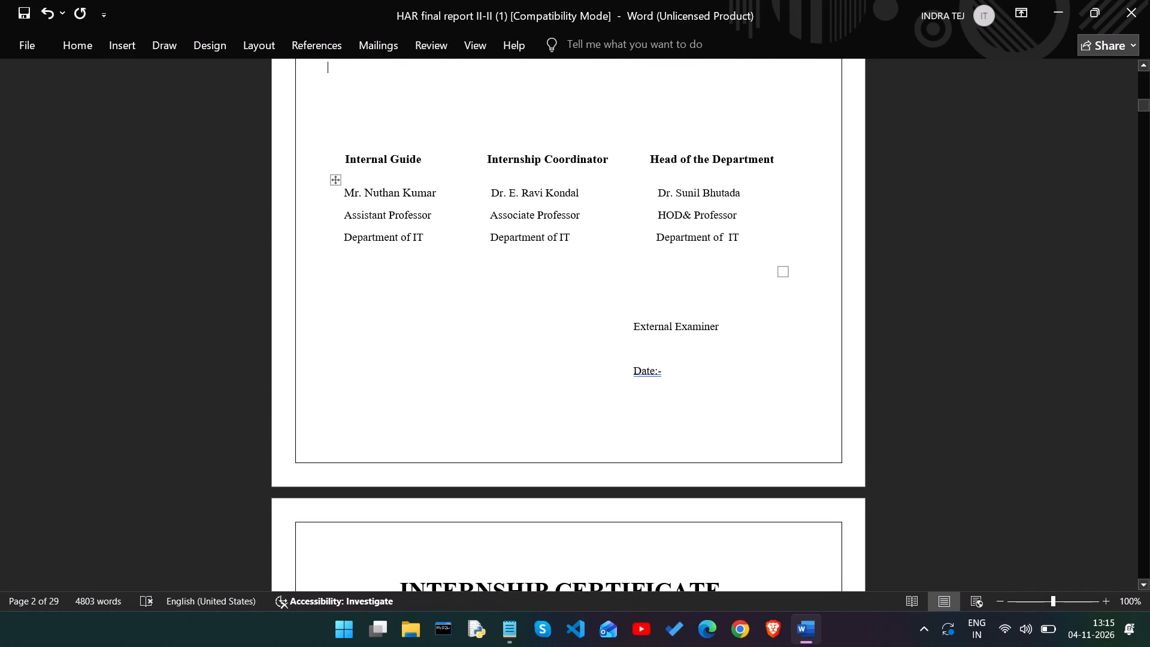
pyautogui.click(342, 160)
pyautogui.press('BackSpace')
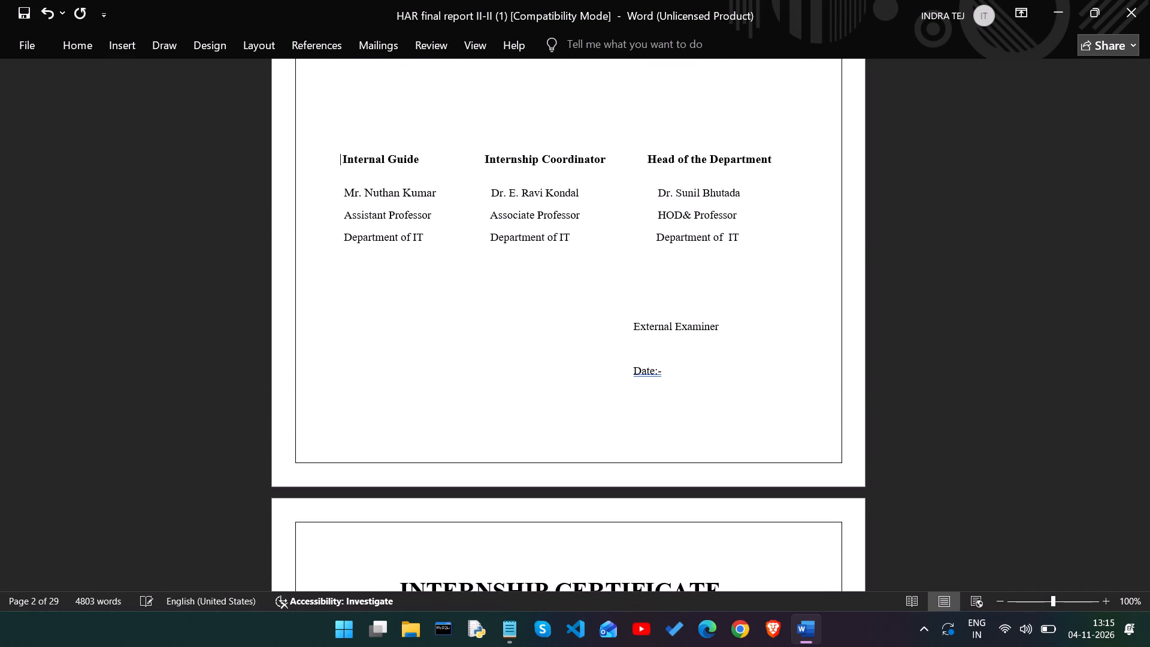
pyautogui.press('BackSpace')
pyautogui.press('BackSpace')
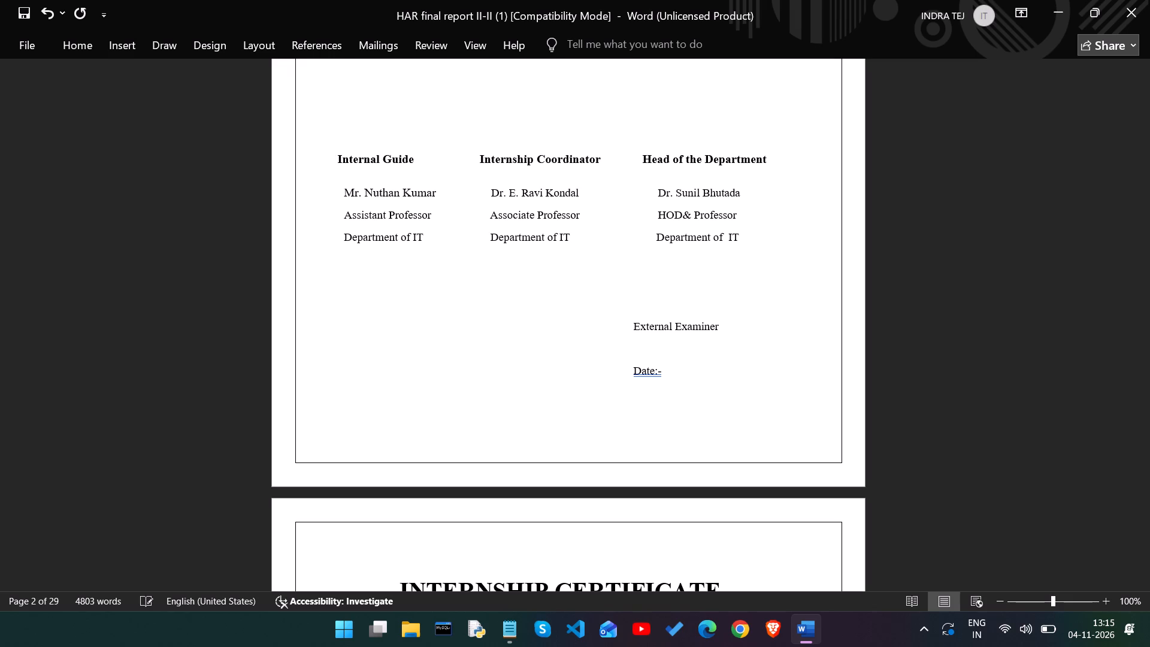
pyautogui.click(565, 246)
pyautogui.click(500, 307)
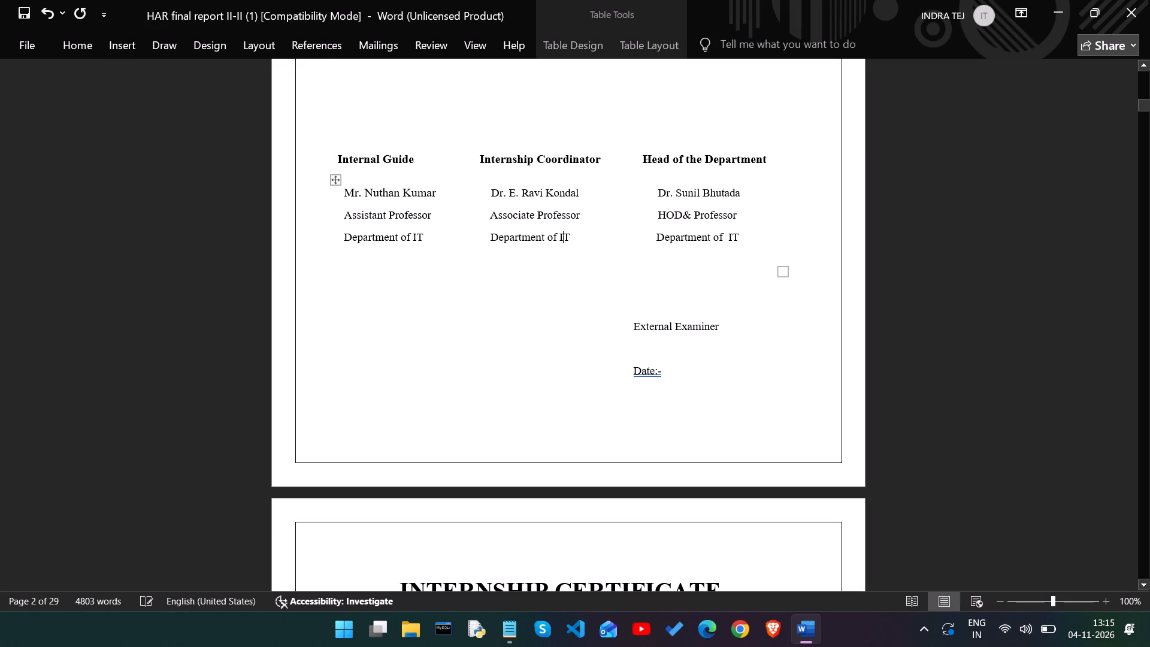
# Examine the text formatting of the Declaration body and the opening paragraphs of the Acknowledgement.
pyautogui.scroll(-3, 500, 307)
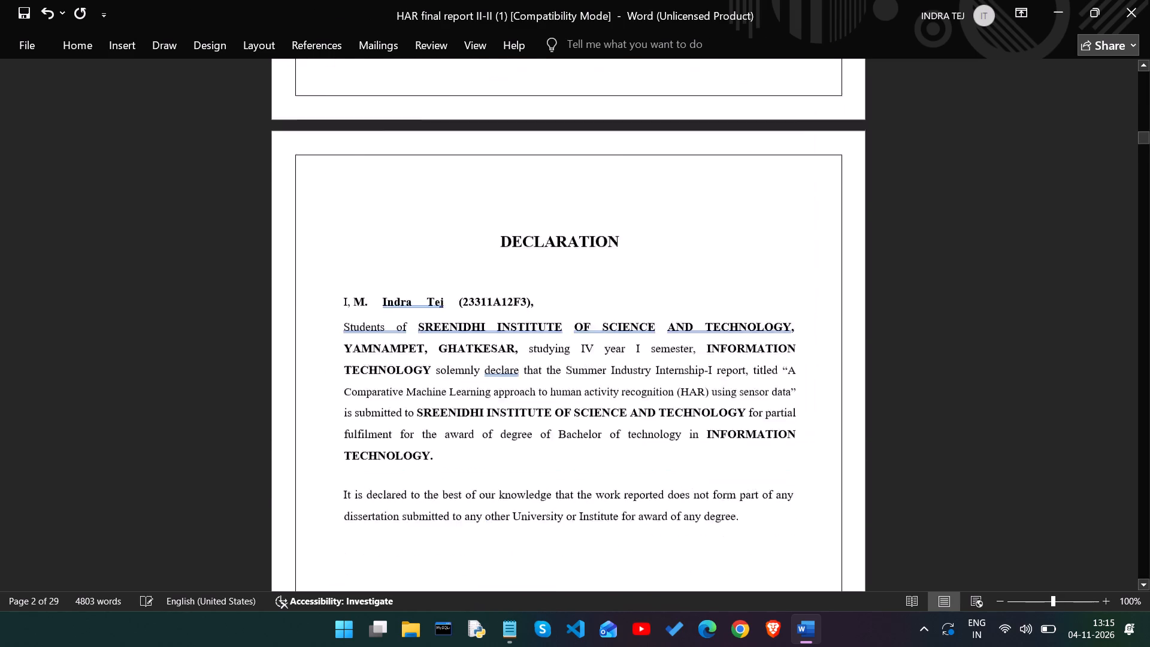
pyautogui.scroll(-1, 500, 307)
pyautogui.scroll(2, 500, 307)
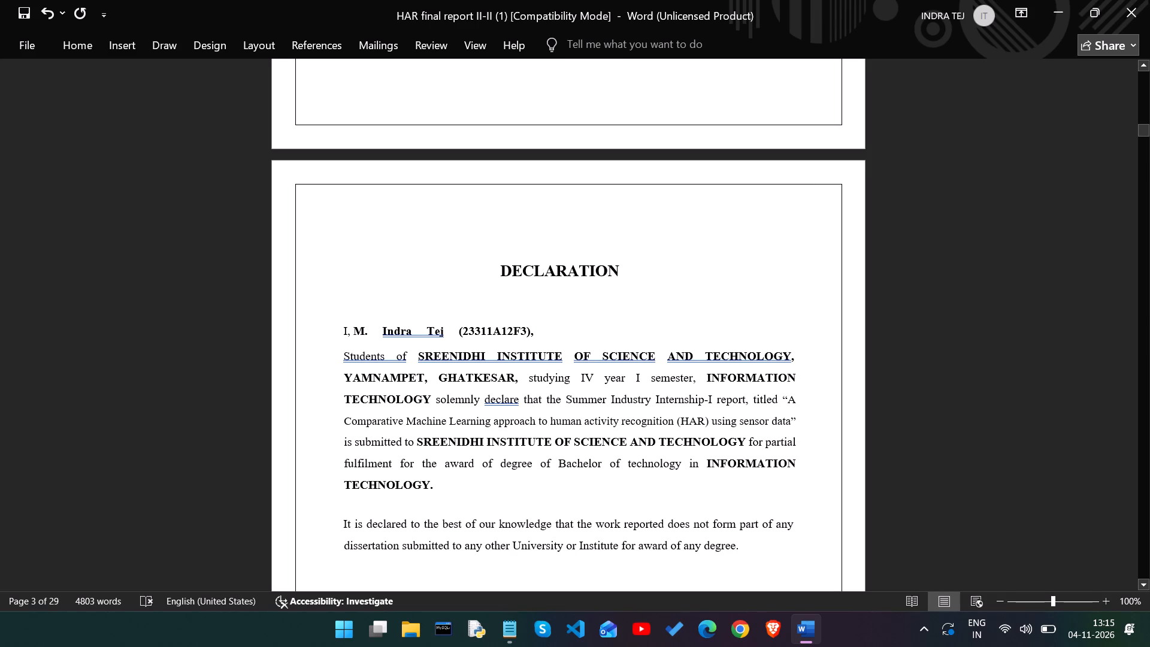
pyautogui.moveTo(349, 376); pyautogui.dragTo(471, 480)
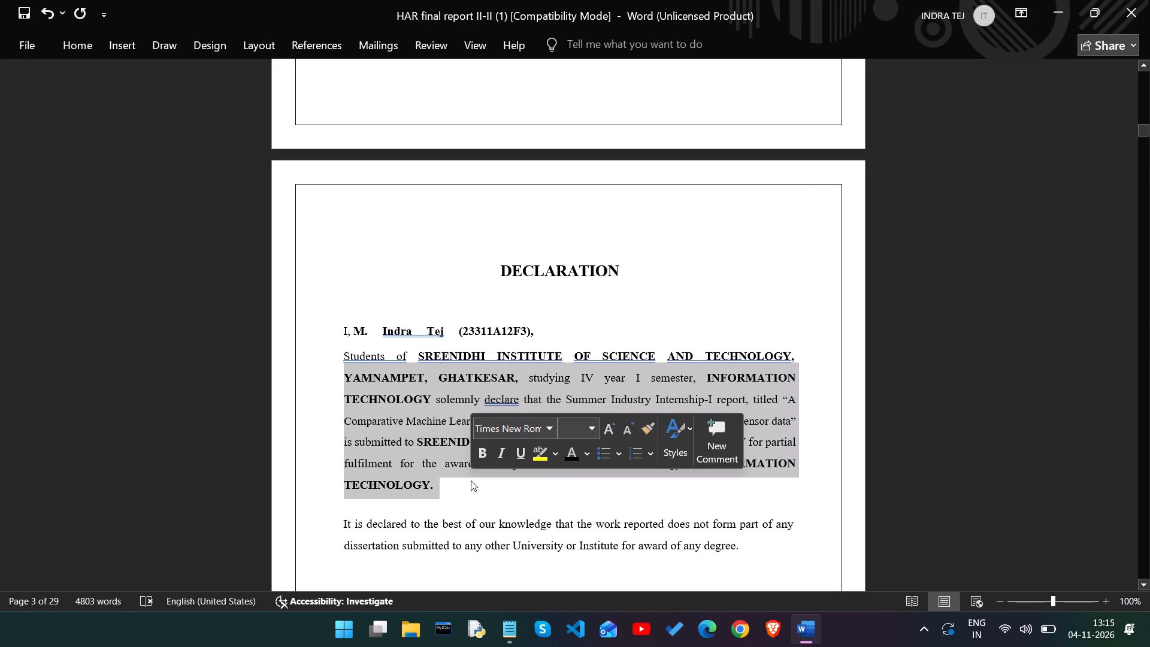
pyautogui.click(485, 489)
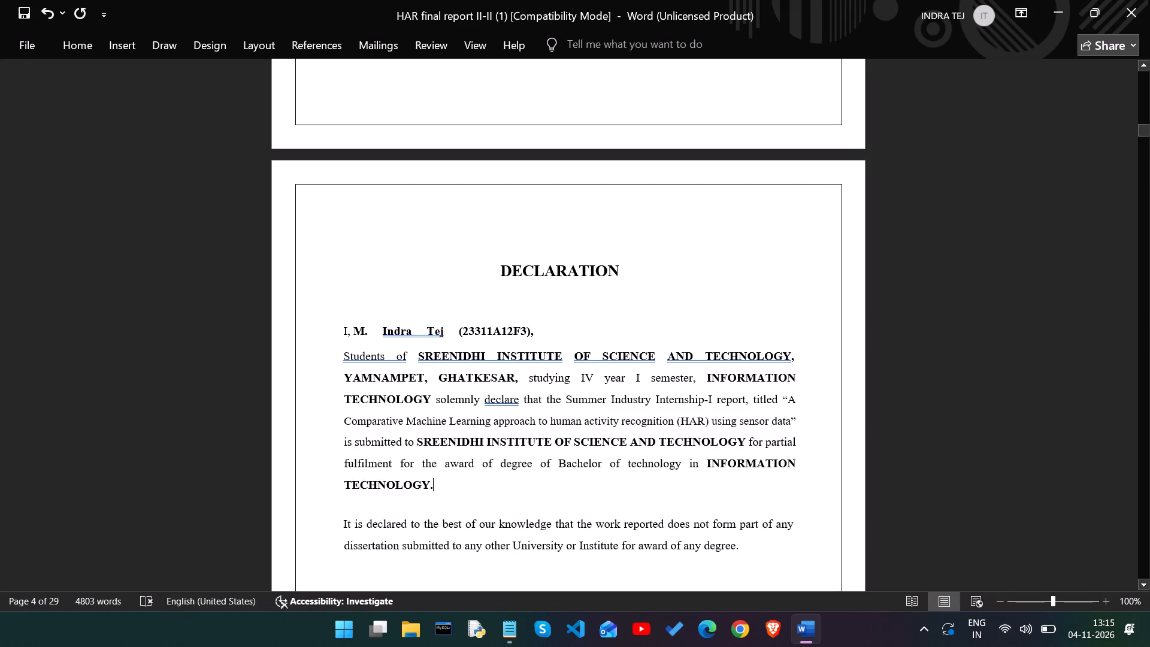
pyautogui.moveTo(427, 458); pyautogui.dragTo(357, 465)
pyautogui.click(465, 477)
pyautogui.scroll(-3, 465, 477)
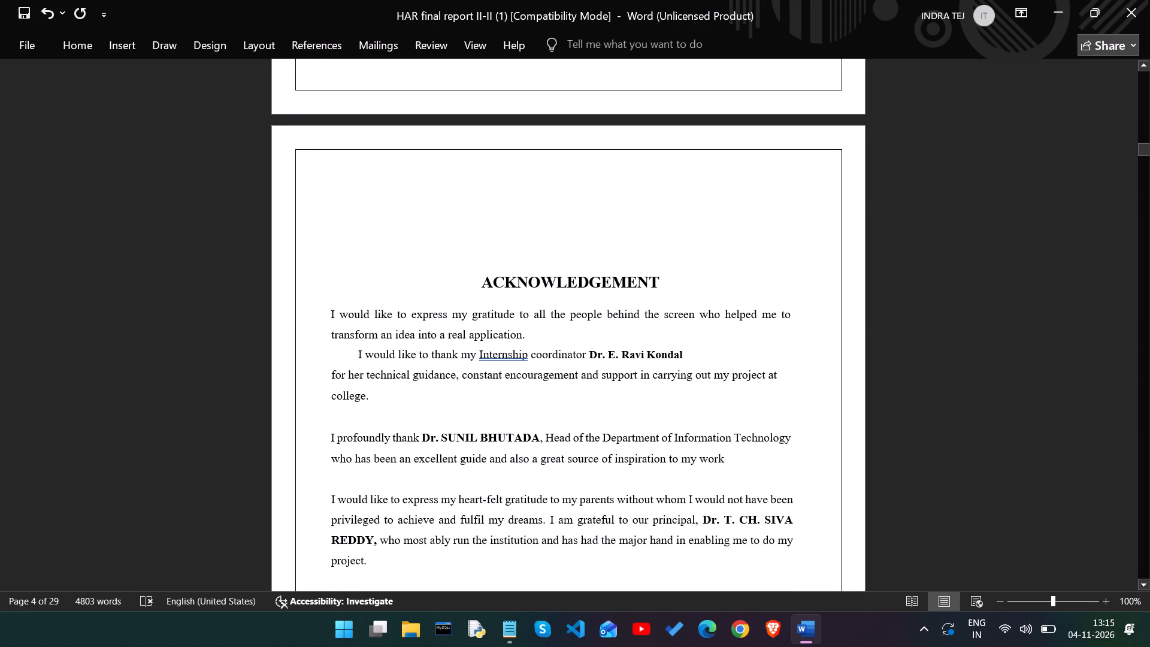
pyautogui.moveTo(328, 311); pyautogui.dragTo(426, 405)
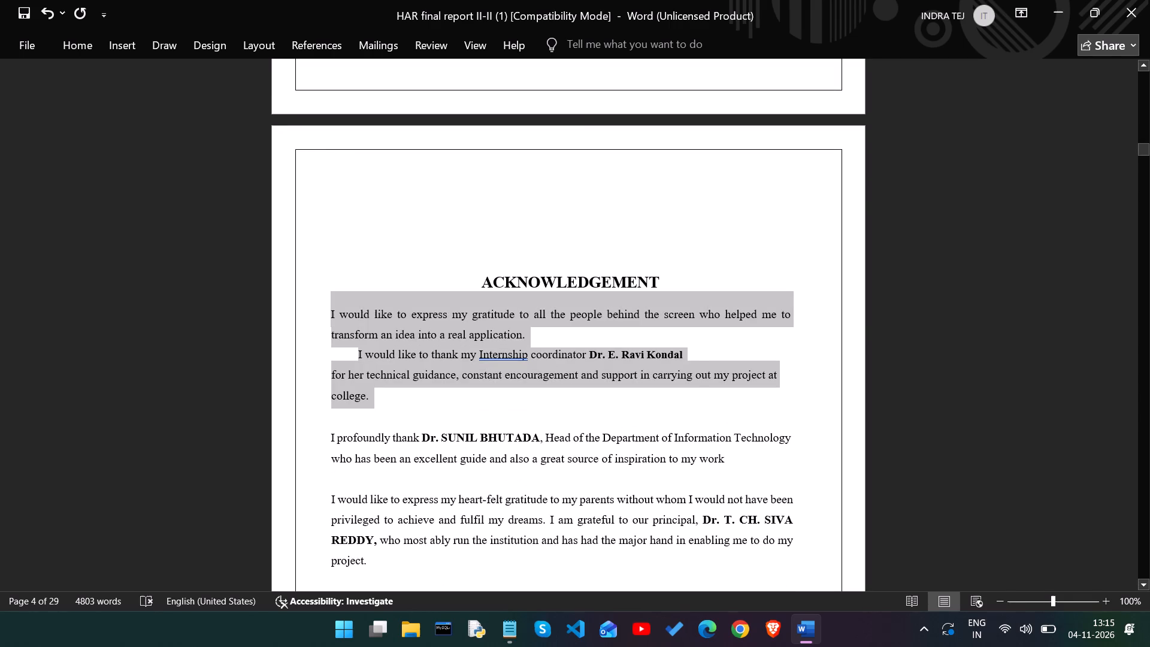
pyautogui.moveTo(426, 405); pyautogui.dragTo(426, 406)
pyautogui.click(459, 421)
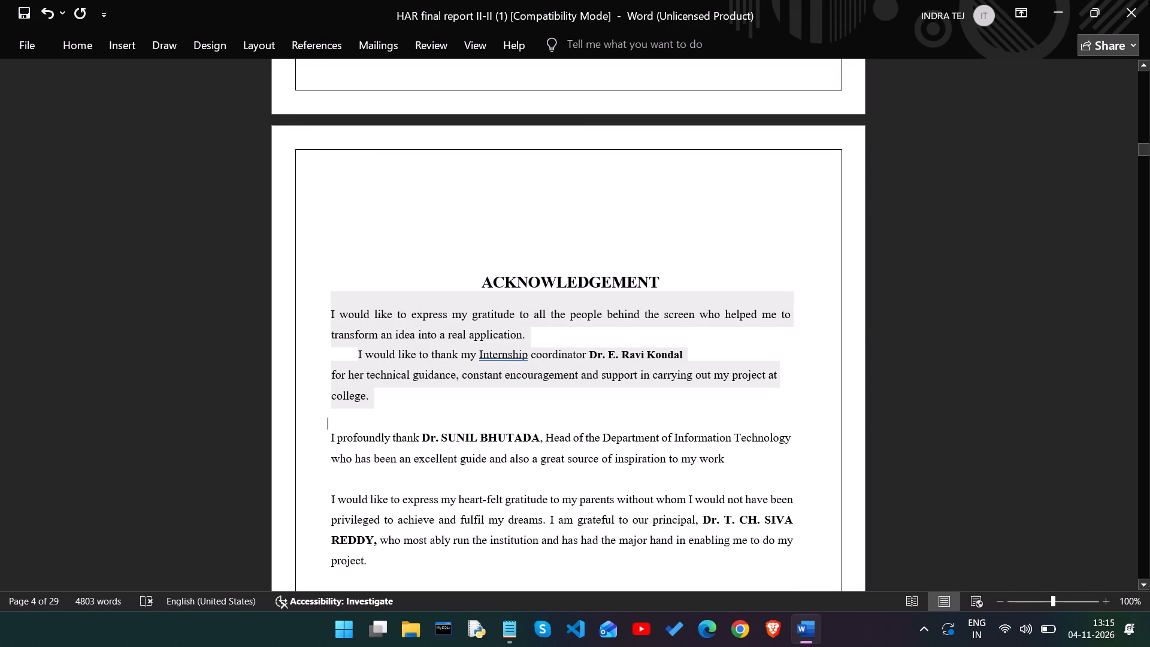
# Remove the indent before the Acknowledgement line thanking the Internship coordinator.
pyautogui.click(357, 352)
pyautogui.press('BackSpace')
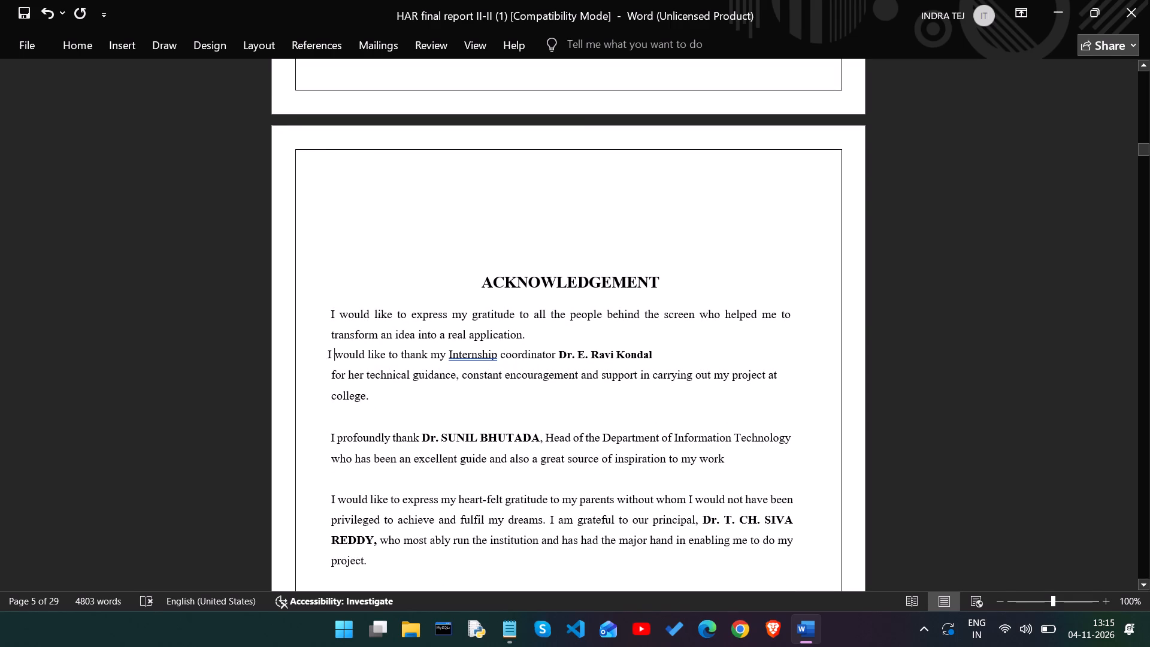
pyautogui.moveTo(529, 330); pyautogui.dragTo(498, 329)
pyautogui.moveTo(498, 329); pyautogui.dragTo(331, 311)
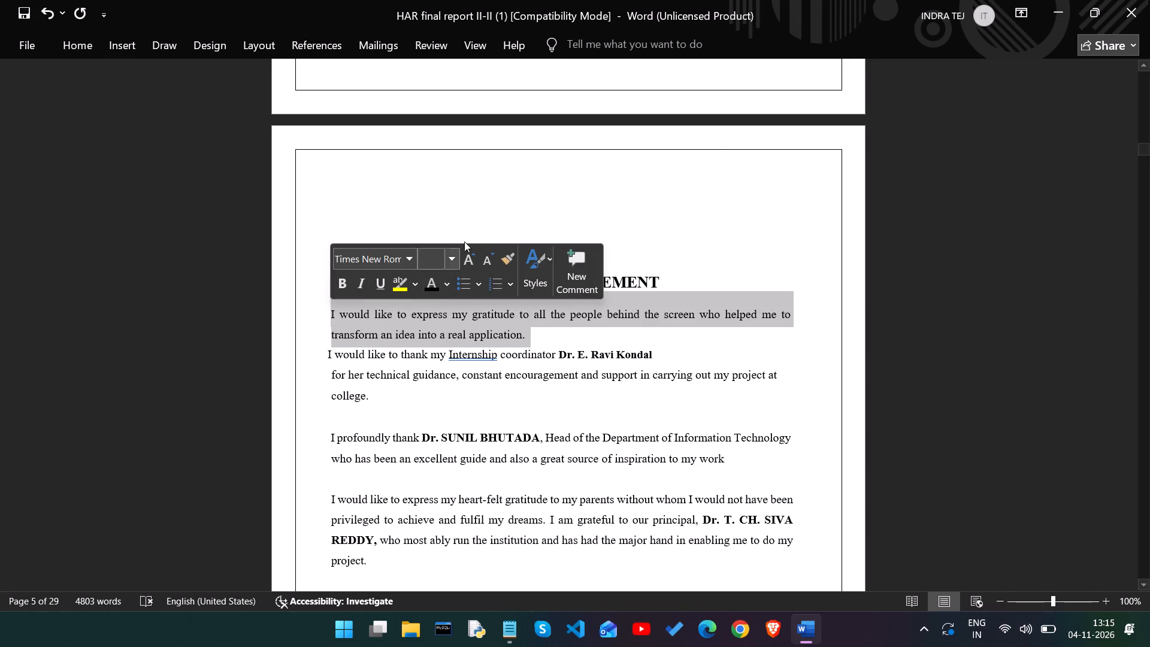
pyautogui.click(735, 143)
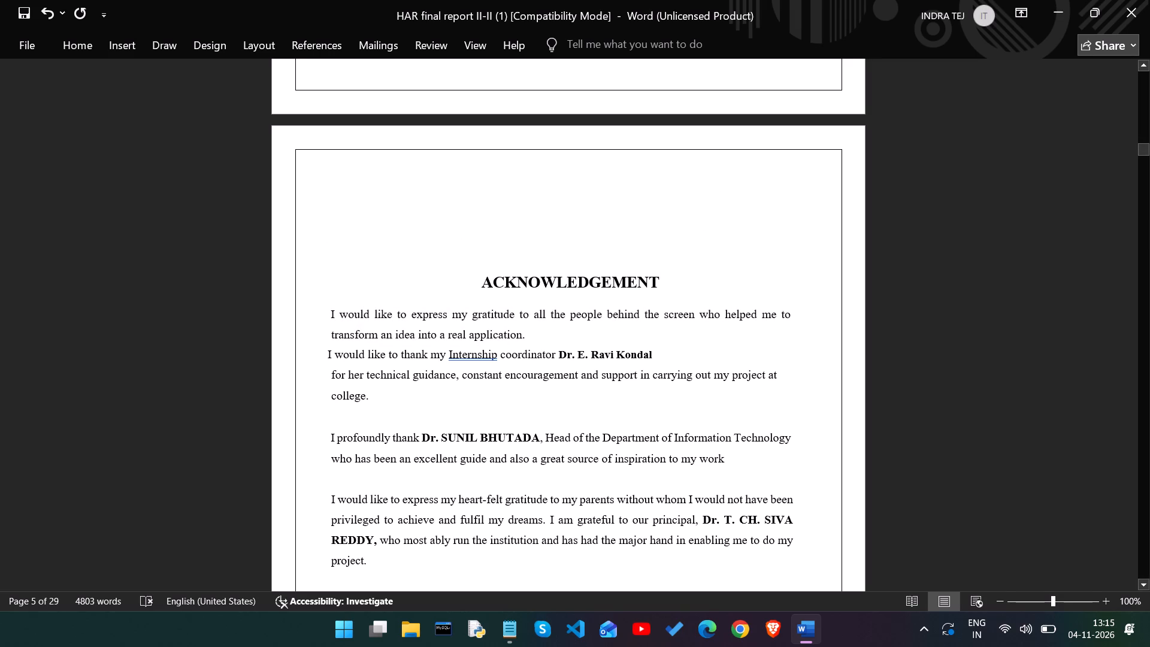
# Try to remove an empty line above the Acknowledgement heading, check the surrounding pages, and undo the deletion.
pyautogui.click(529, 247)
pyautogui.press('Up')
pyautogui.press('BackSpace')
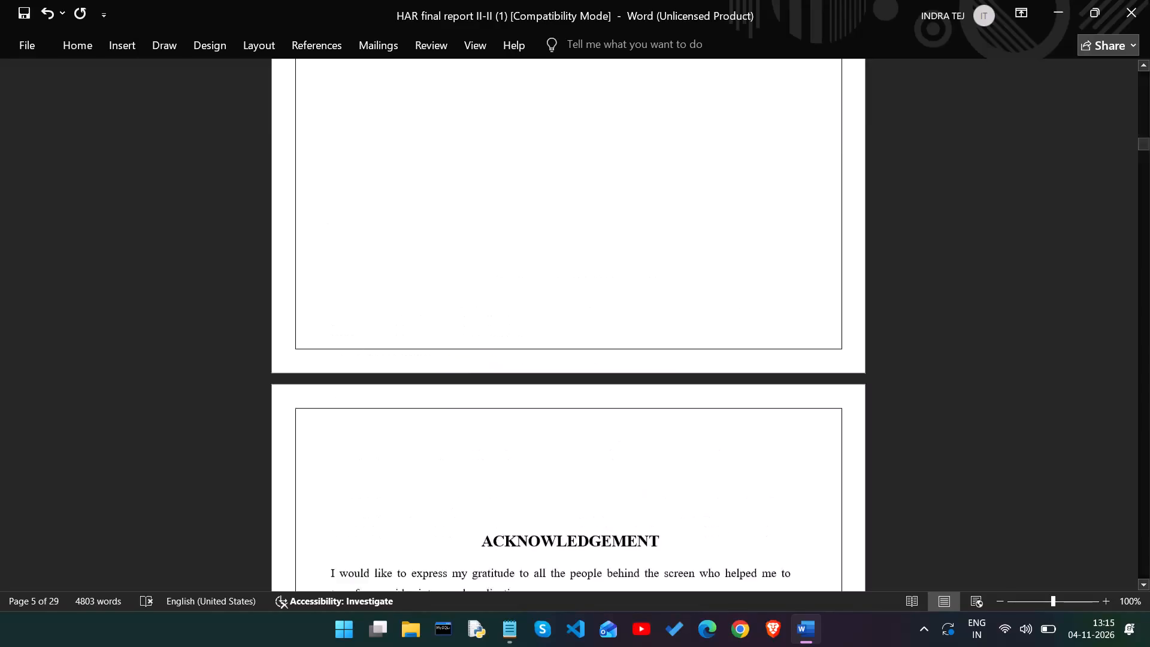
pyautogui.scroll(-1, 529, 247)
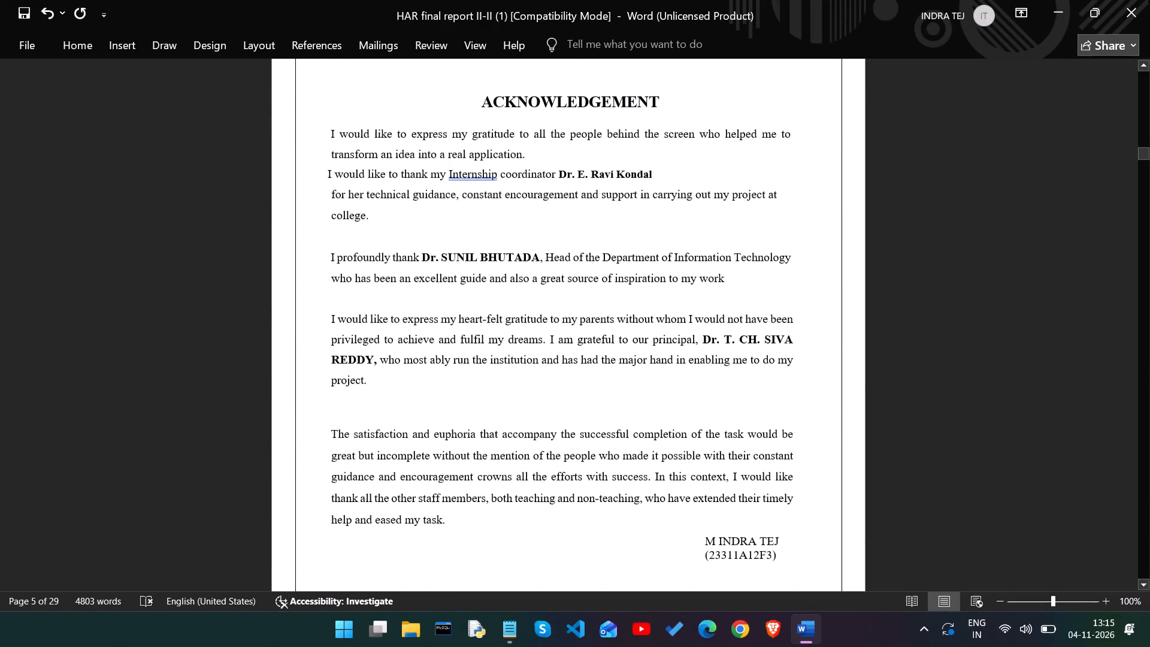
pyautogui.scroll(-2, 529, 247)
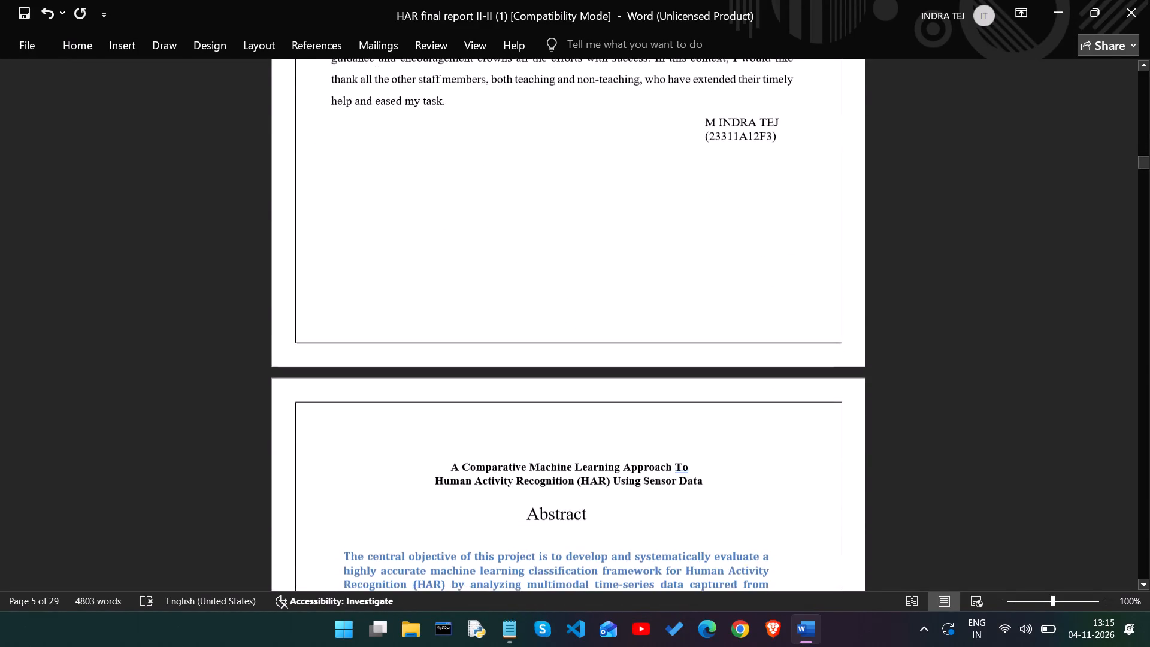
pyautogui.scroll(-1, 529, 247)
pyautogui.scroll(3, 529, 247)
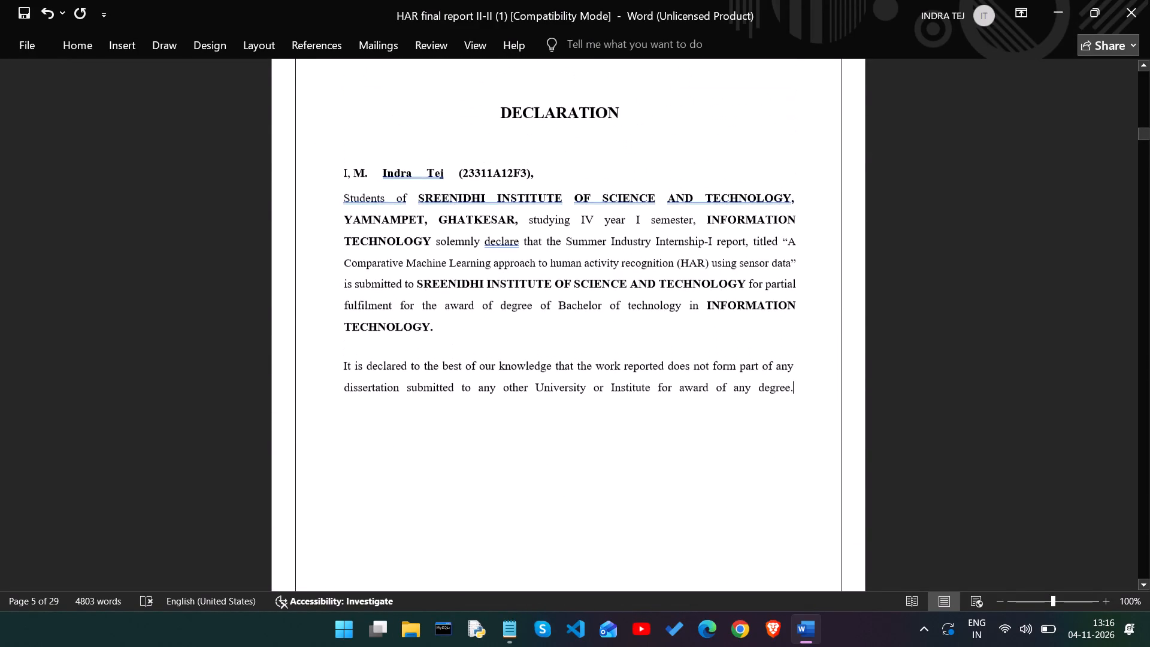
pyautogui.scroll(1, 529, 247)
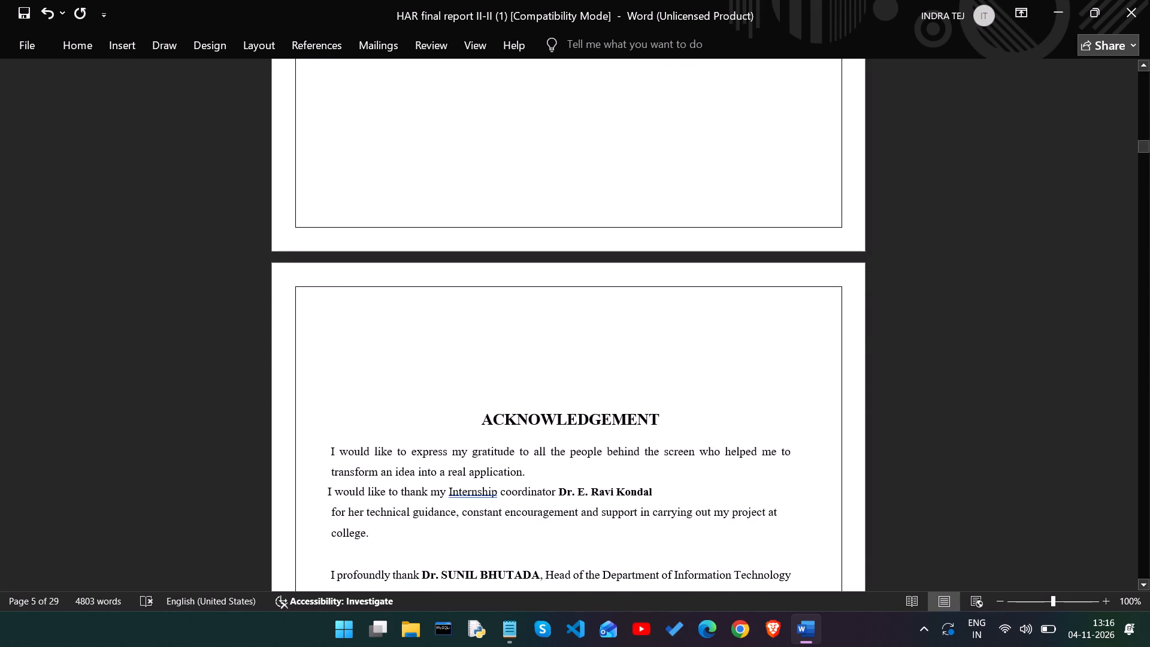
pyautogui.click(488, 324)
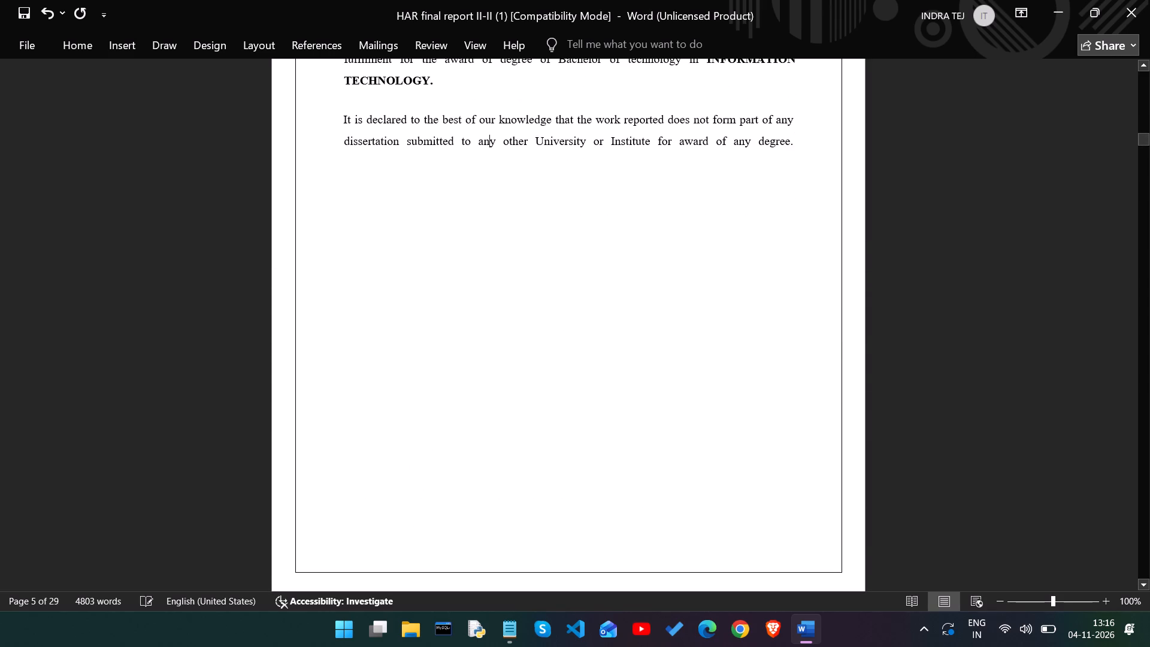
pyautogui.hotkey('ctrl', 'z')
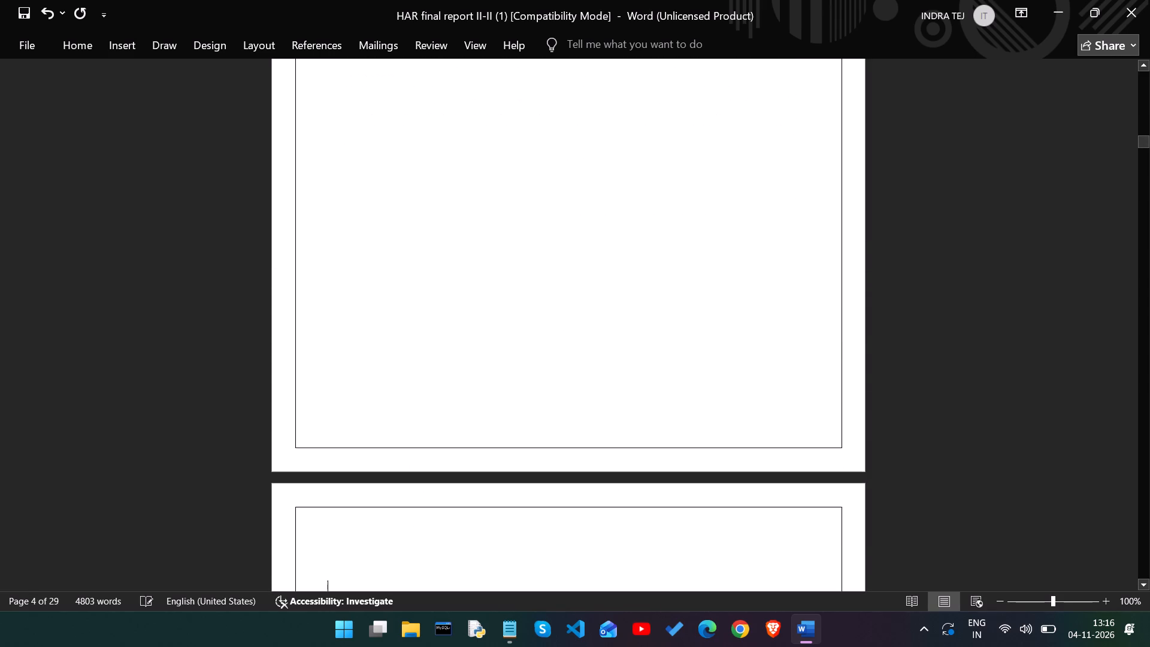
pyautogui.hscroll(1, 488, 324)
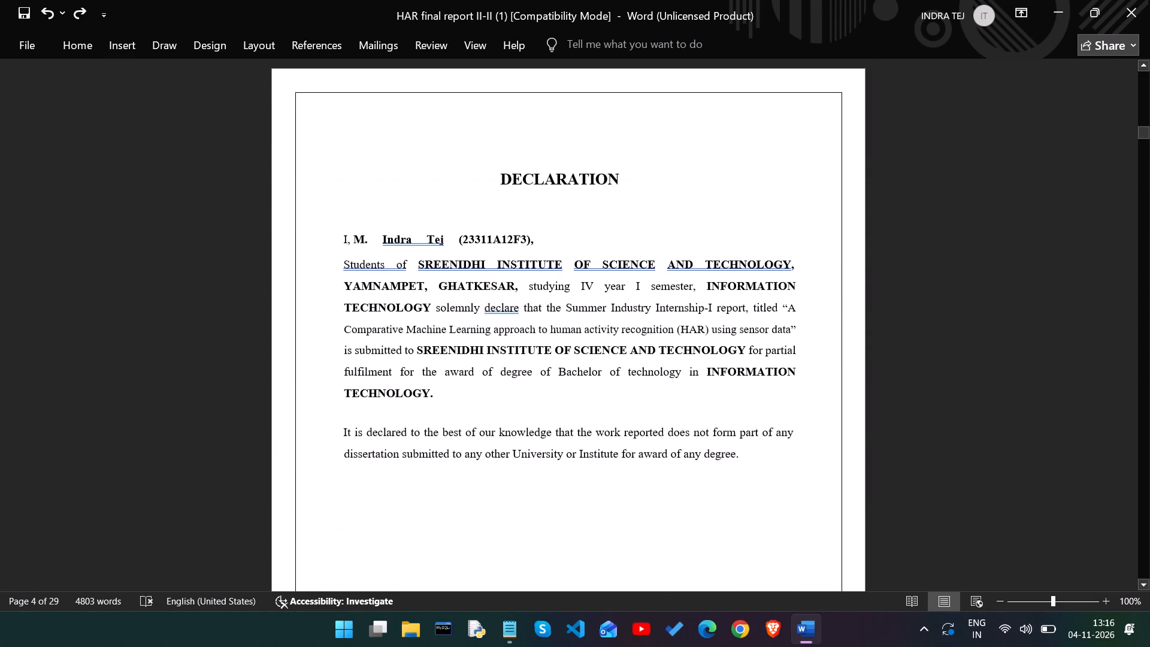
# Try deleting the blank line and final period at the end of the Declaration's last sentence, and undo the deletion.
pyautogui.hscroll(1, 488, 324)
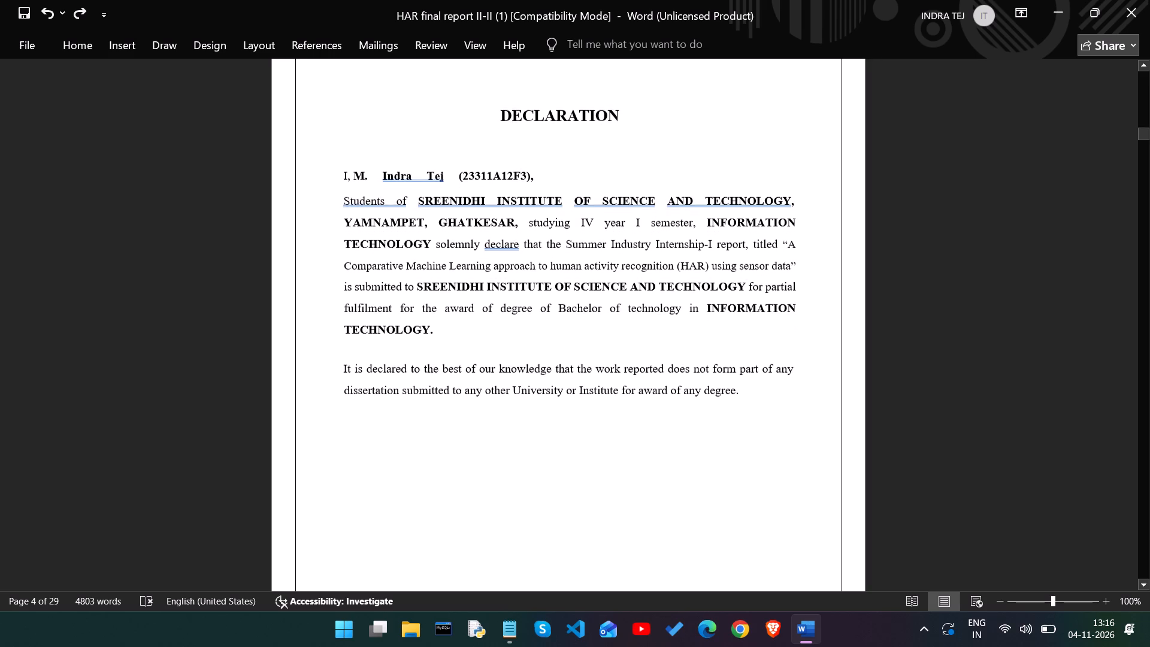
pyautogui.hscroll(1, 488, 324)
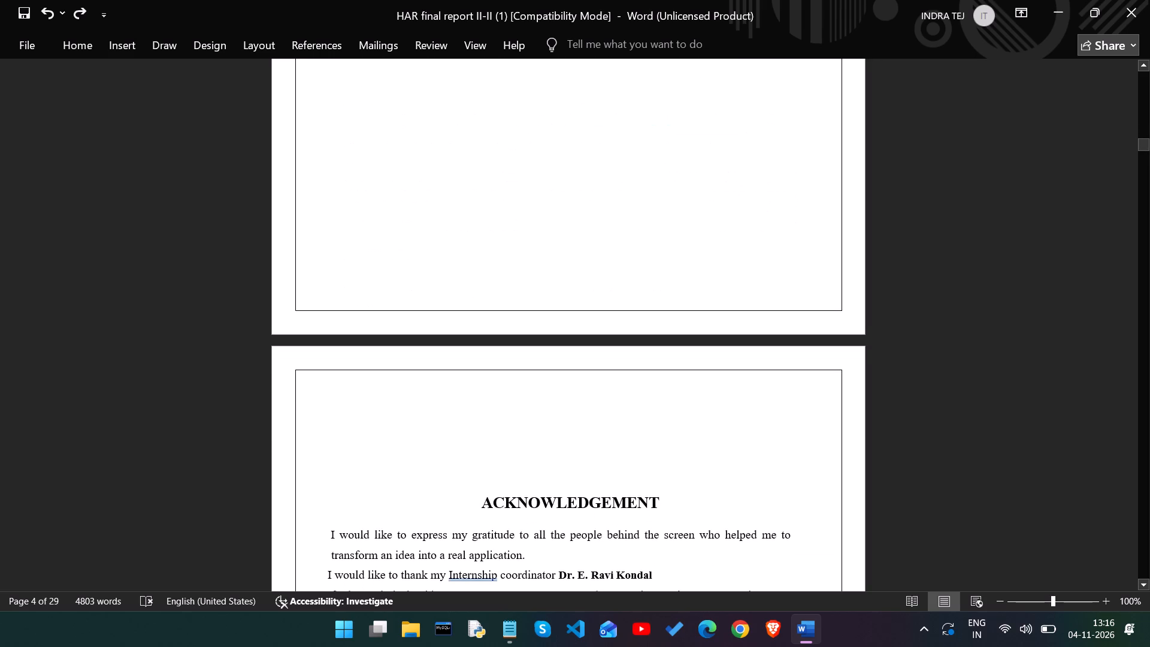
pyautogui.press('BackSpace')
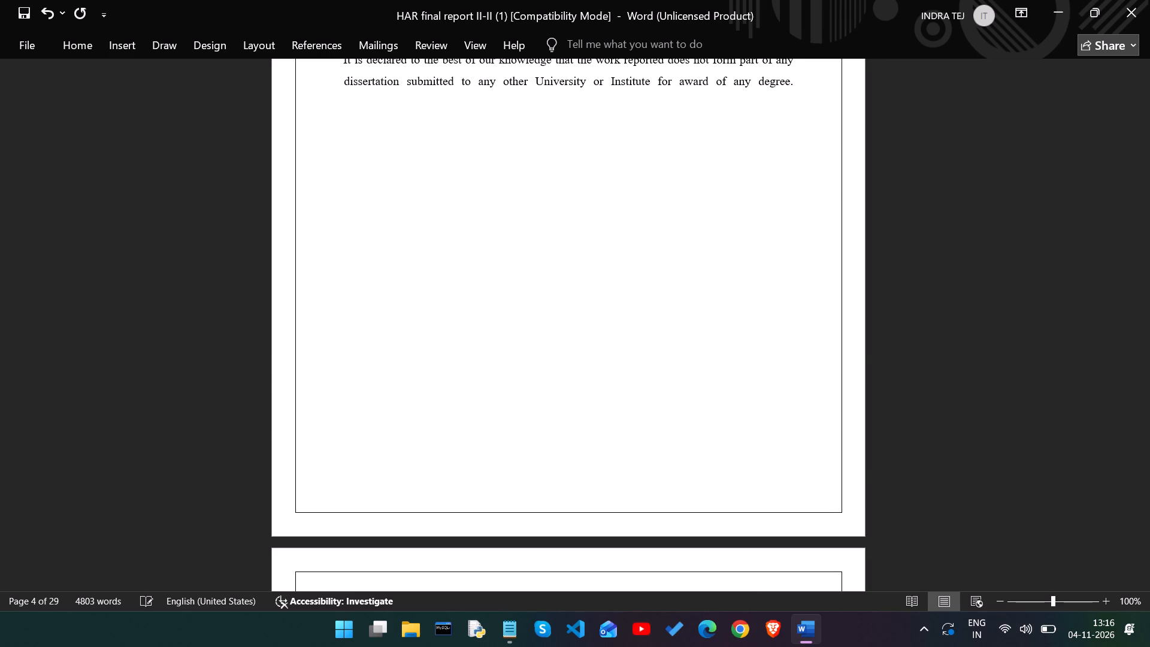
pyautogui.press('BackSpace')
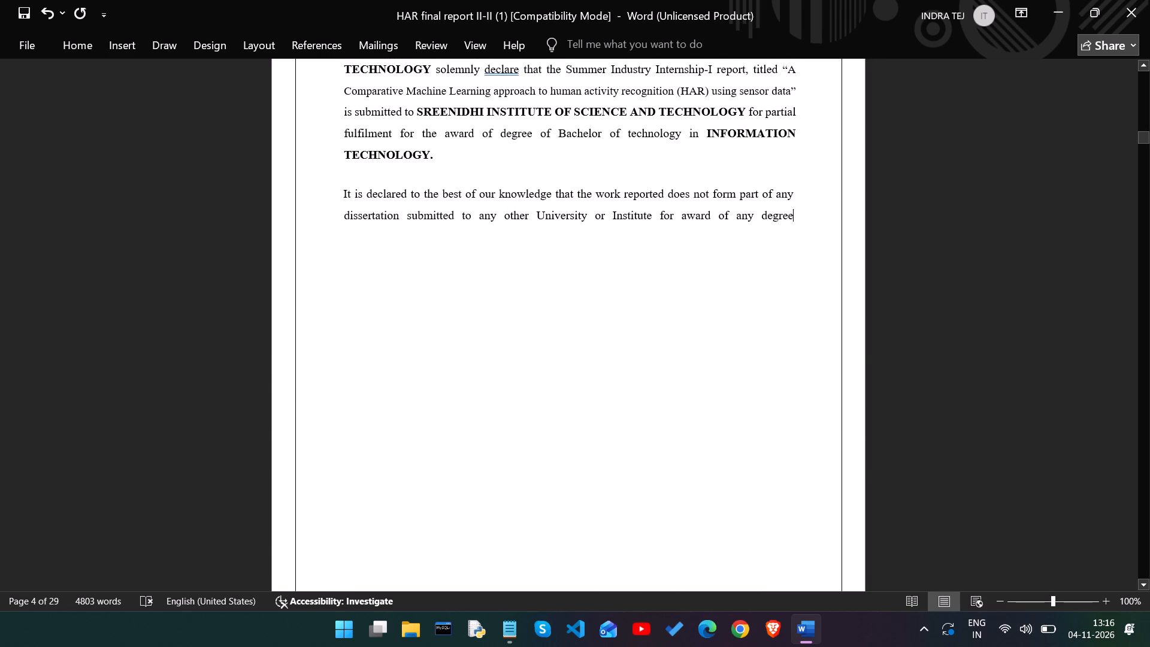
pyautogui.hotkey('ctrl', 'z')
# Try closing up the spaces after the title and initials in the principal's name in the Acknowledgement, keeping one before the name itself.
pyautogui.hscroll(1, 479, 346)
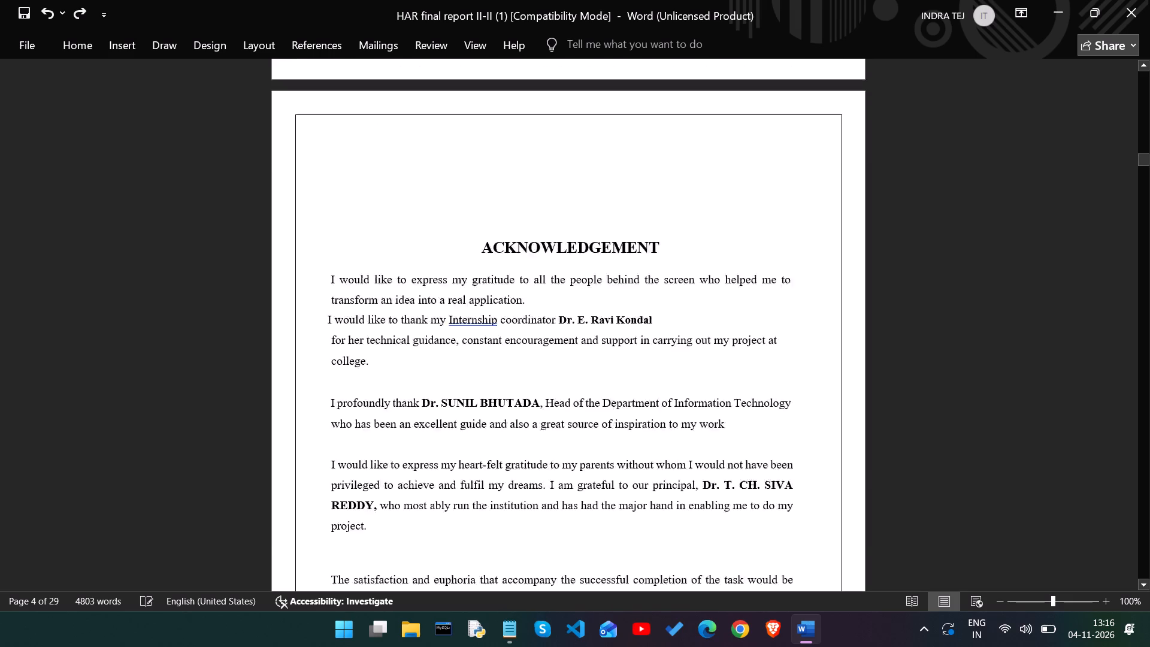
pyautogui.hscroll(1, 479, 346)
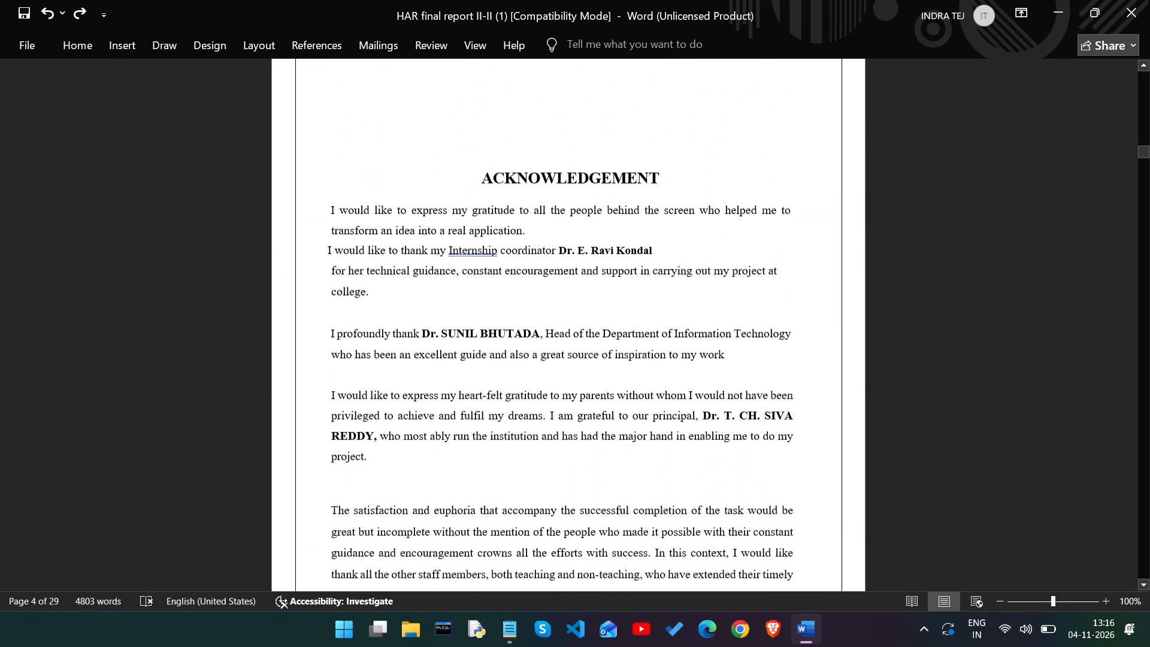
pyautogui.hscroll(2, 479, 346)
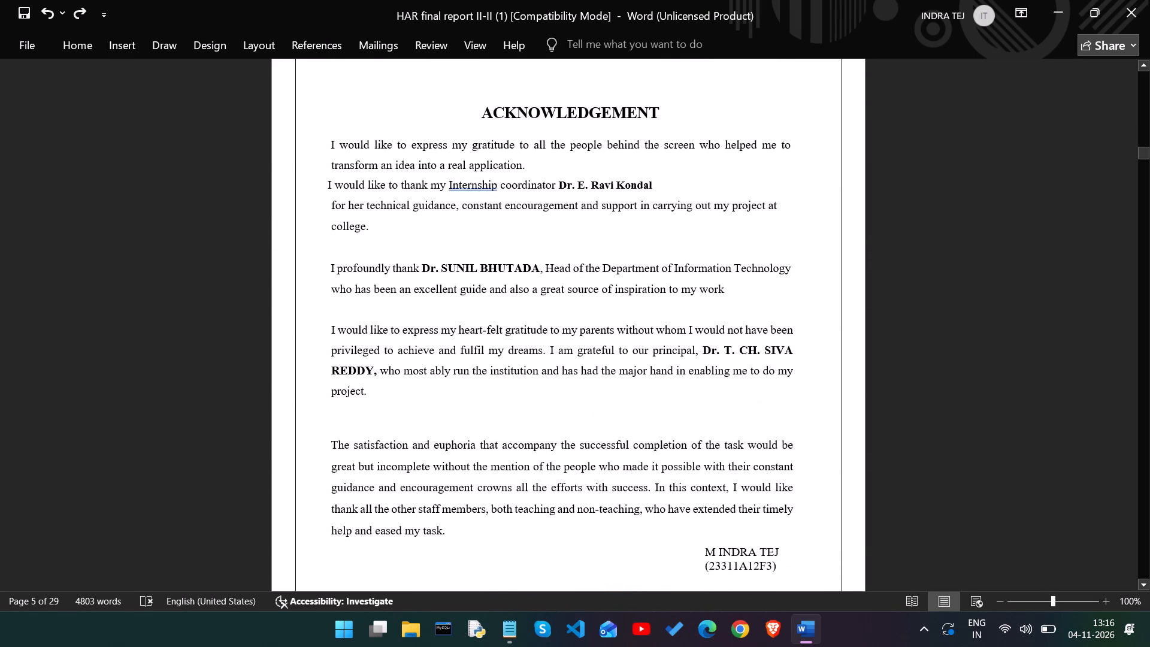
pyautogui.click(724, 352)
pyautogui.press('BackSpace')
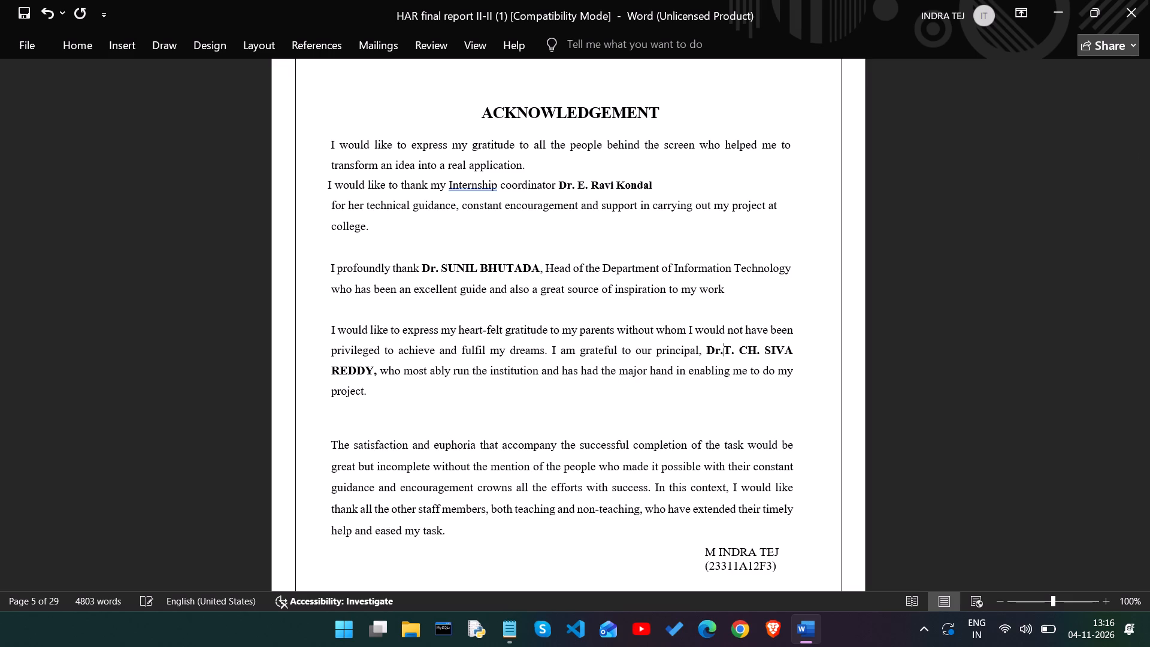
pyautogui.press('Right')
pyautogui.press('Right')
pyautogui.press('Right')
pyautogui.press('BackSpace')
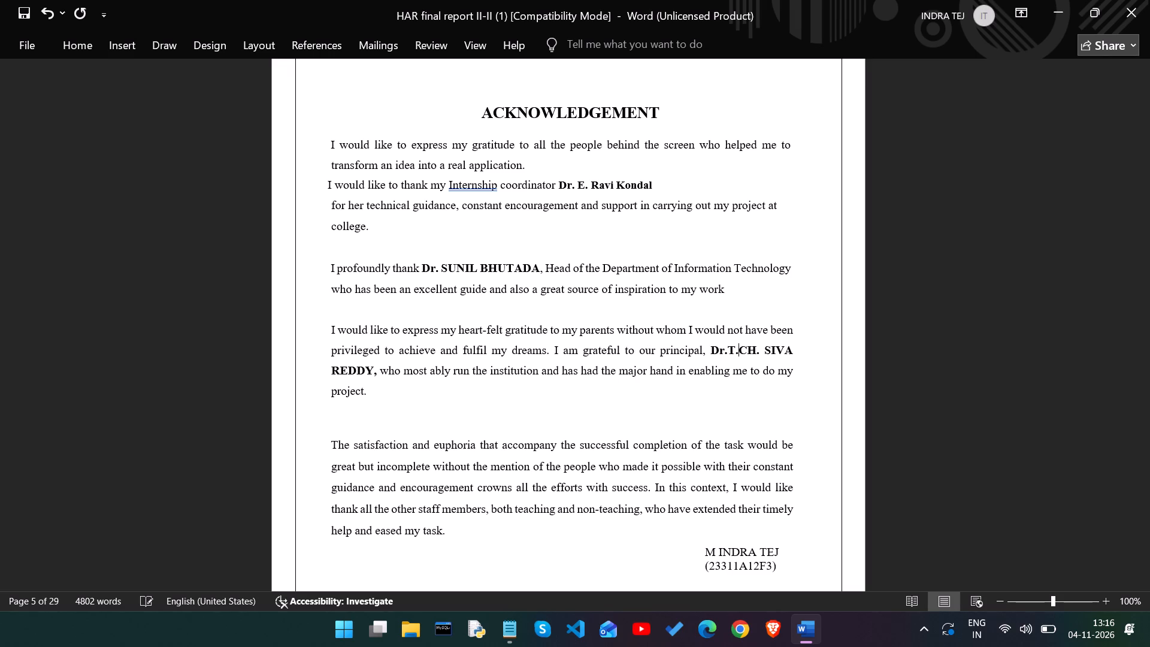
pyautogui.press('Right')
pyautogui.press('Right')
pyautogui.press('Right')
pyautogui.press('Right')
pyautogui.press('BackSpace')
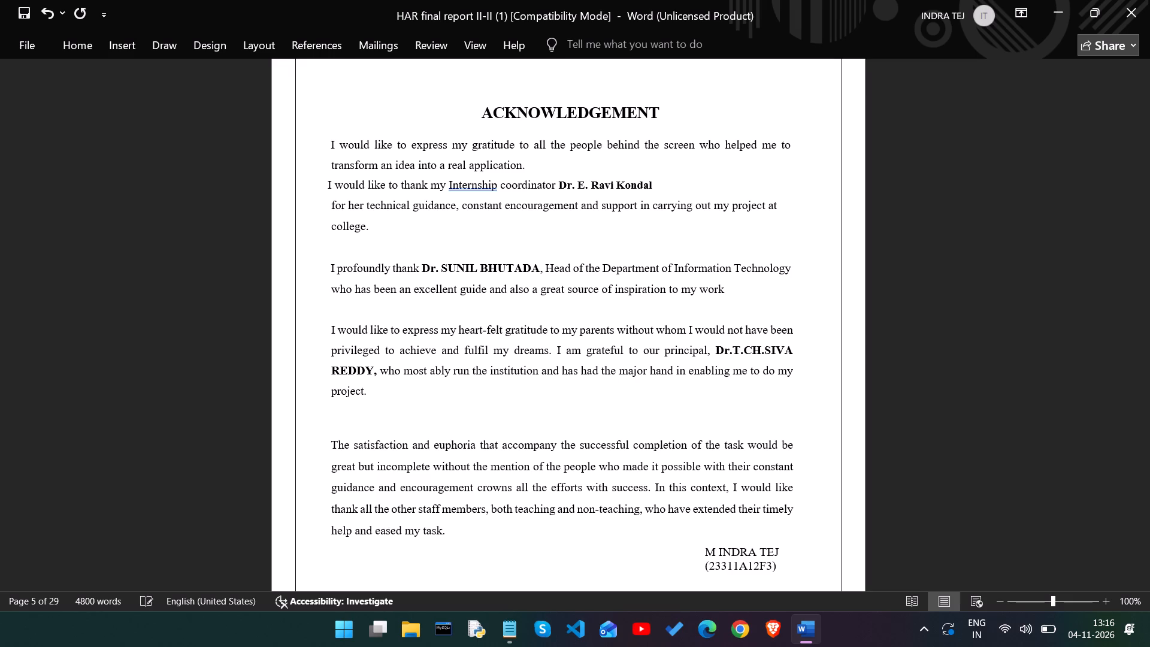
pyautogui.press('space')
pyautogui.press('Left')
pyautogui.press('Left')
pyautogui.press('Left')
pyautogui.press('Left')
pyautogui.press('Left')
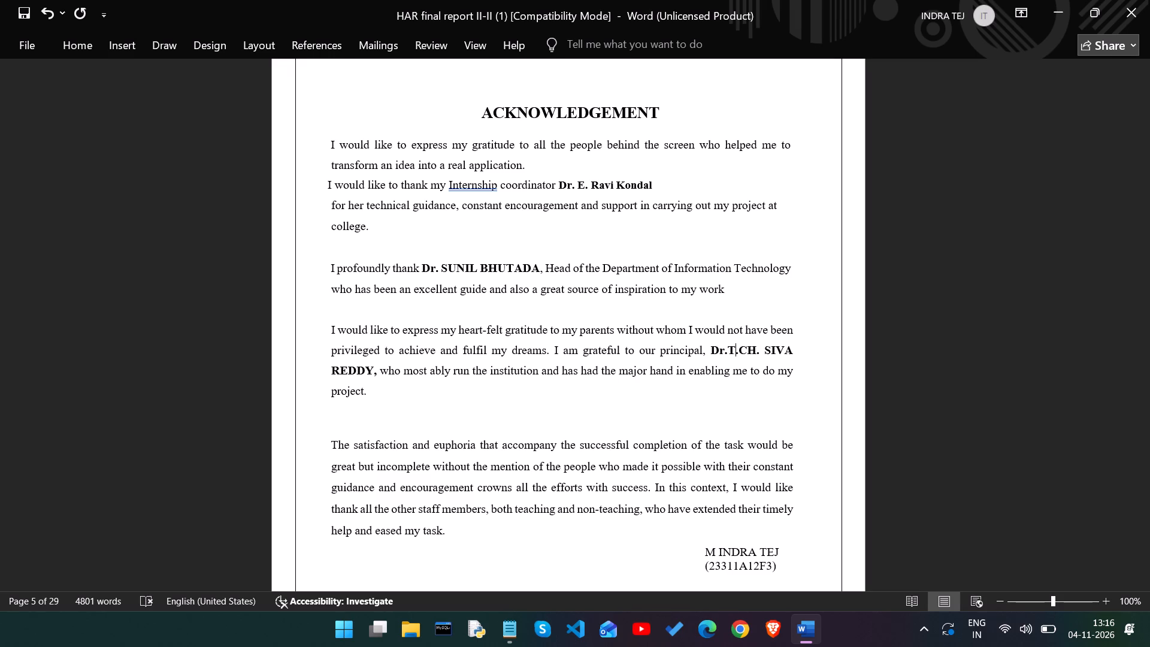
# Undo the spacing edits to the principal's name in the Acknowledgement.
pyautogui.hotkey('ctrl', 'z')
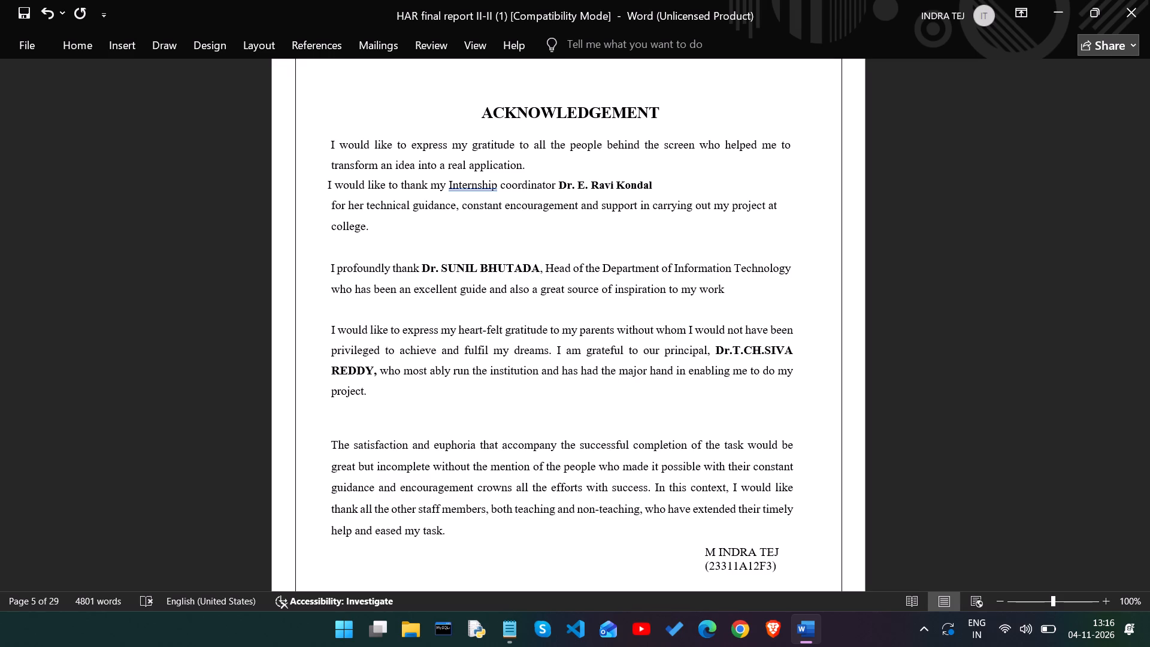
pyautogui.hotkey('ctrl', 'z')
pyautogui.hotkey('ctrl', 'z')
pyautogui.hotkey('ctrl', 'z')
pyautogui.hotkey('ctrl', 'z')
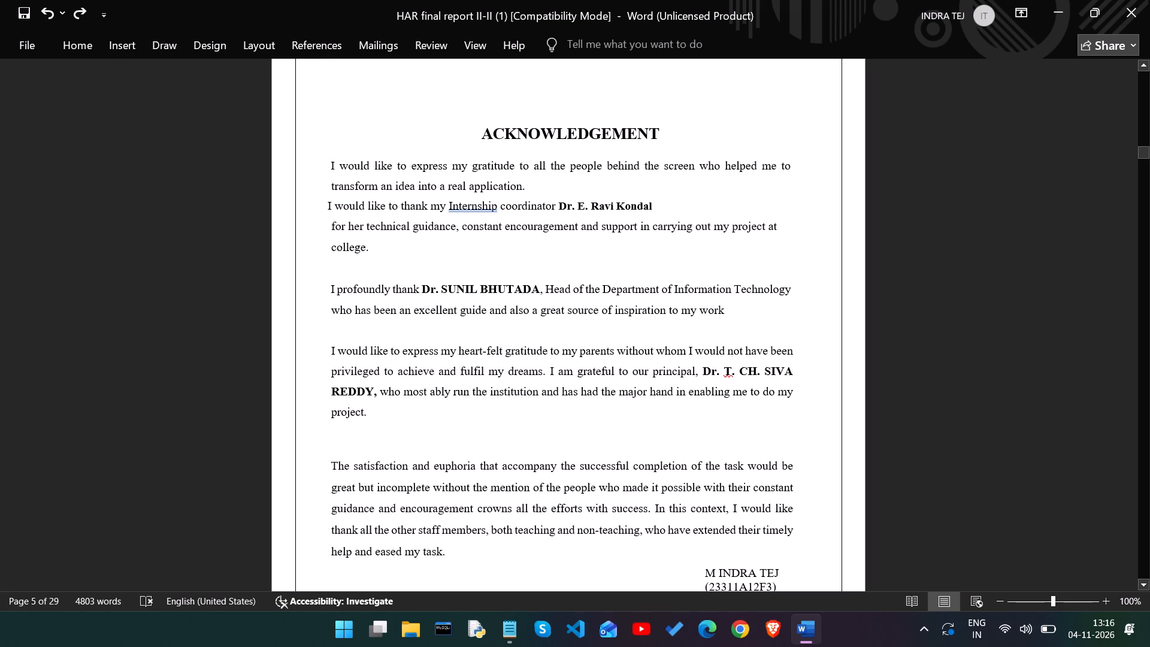
# Delete the blank line directly after the Declaration's closing sentence, keeping its final period.
pyautogui.scroll(1, 724, 352)
pyautogui.press('BackSpace')
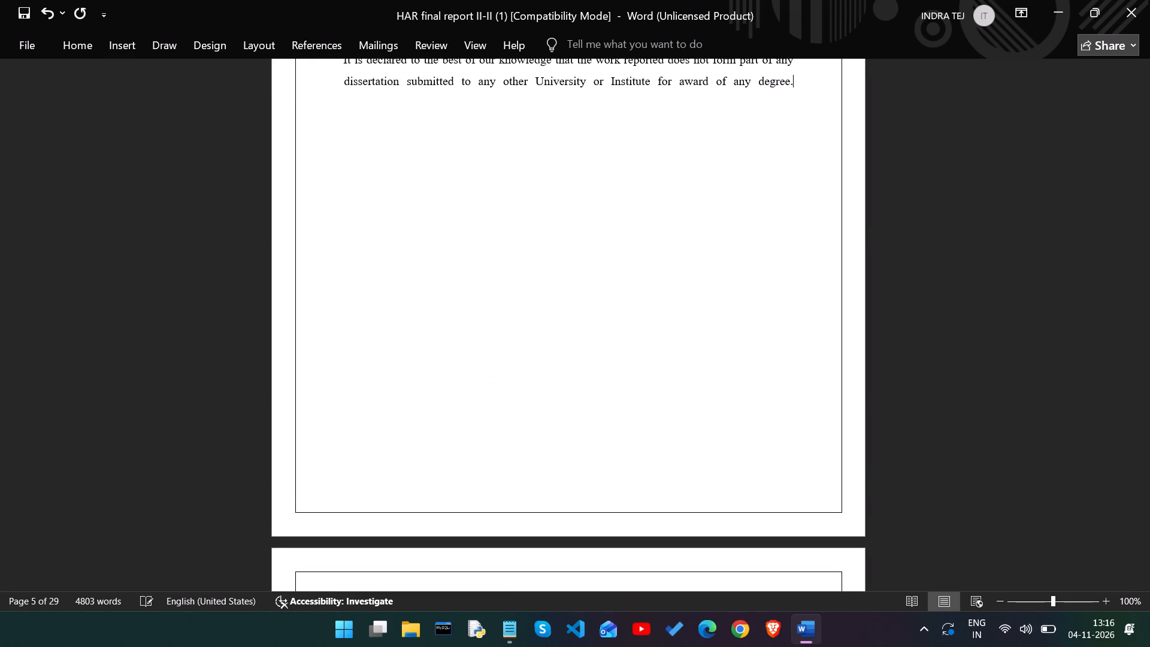
pyautogui.scroll(-1, 724, 352)
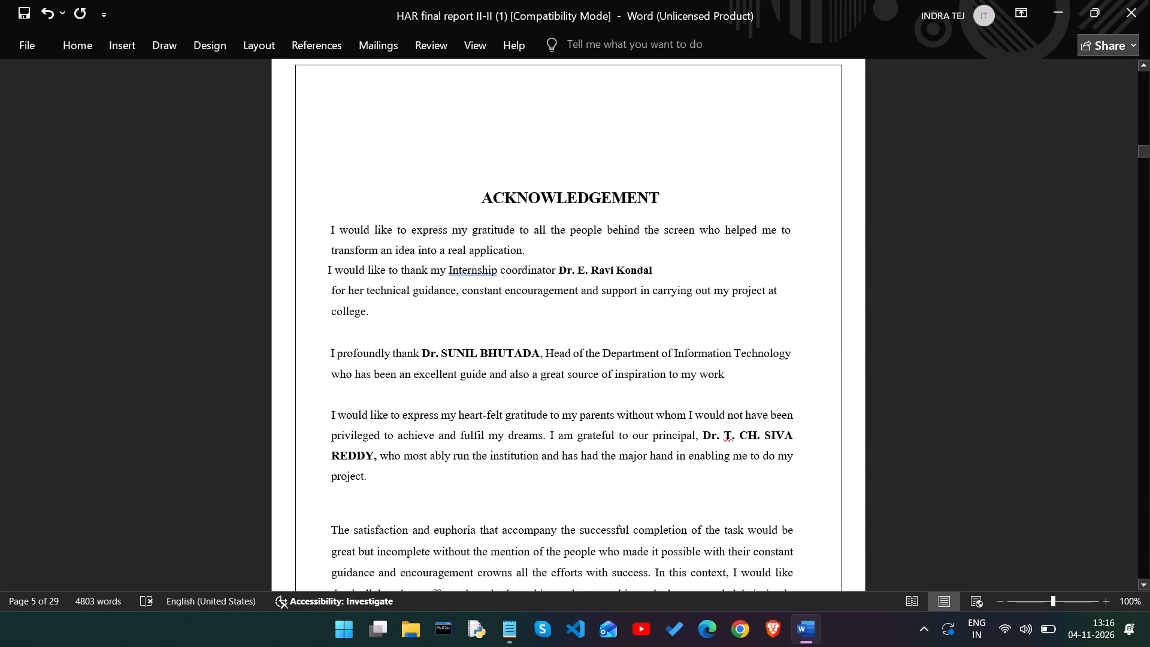
# Examine the font and text size of the Introduction heading and its opening paragraph.
pyautogui.click(463, 194)
pyautogui.scroll(-1, 463, 194)
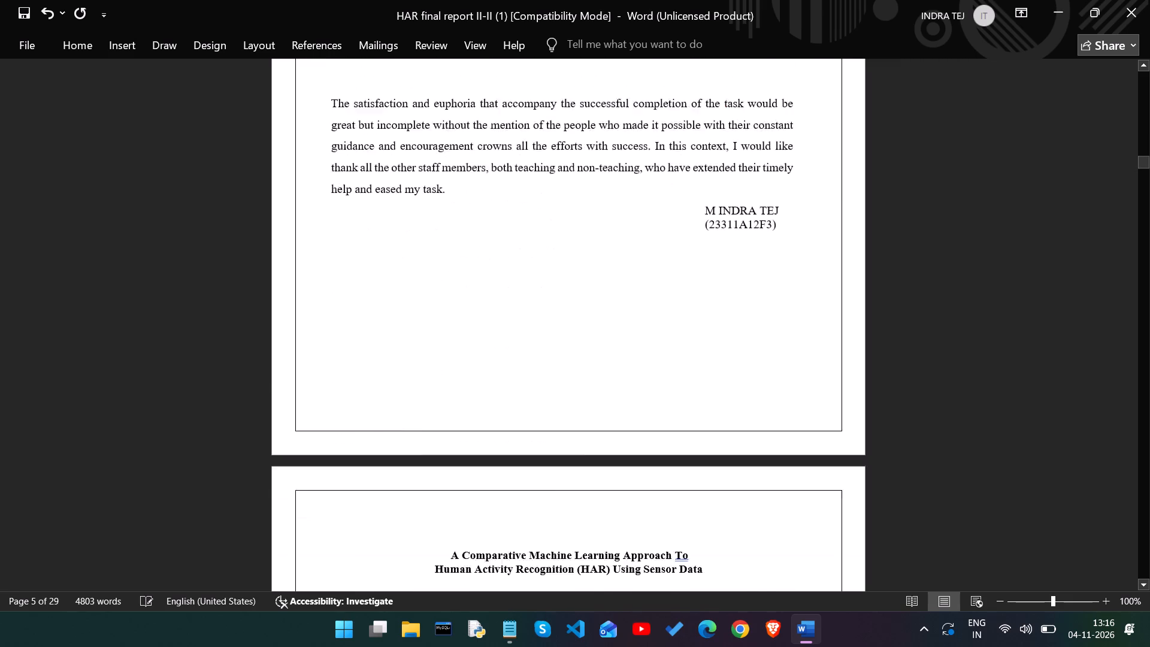
pyautogui.scroll(-2, 463, 194)
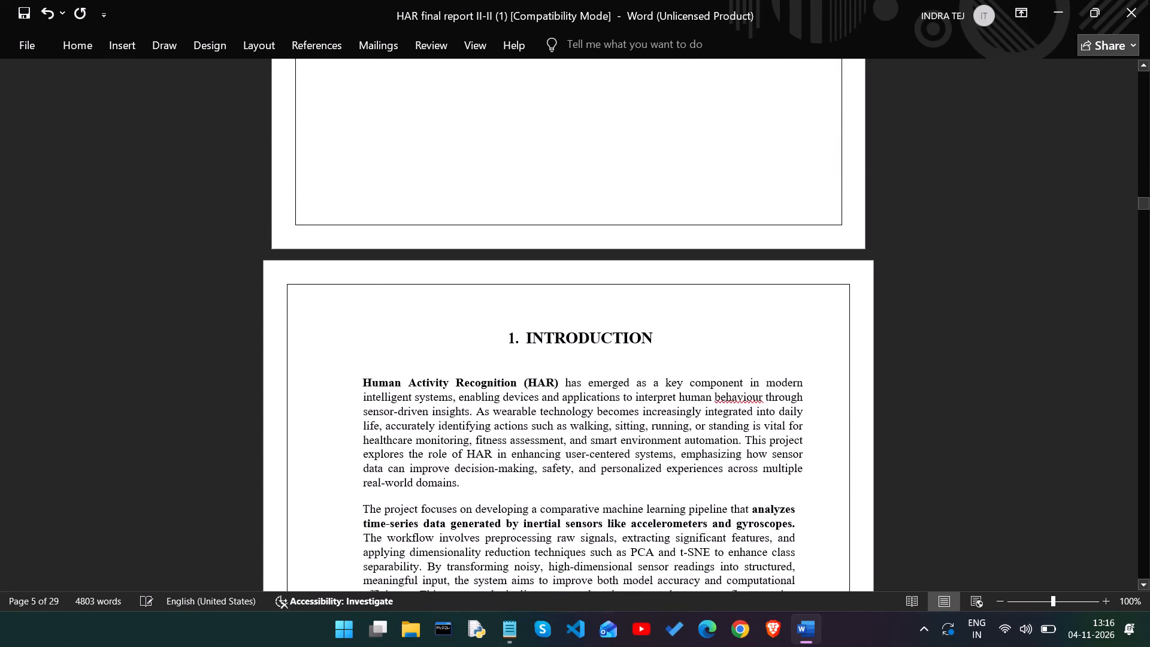
pyautogui.scroll(-1, 463, 194)
pyautogui.moveTo(471, 274); pyautogui.dragTo(464, 271)
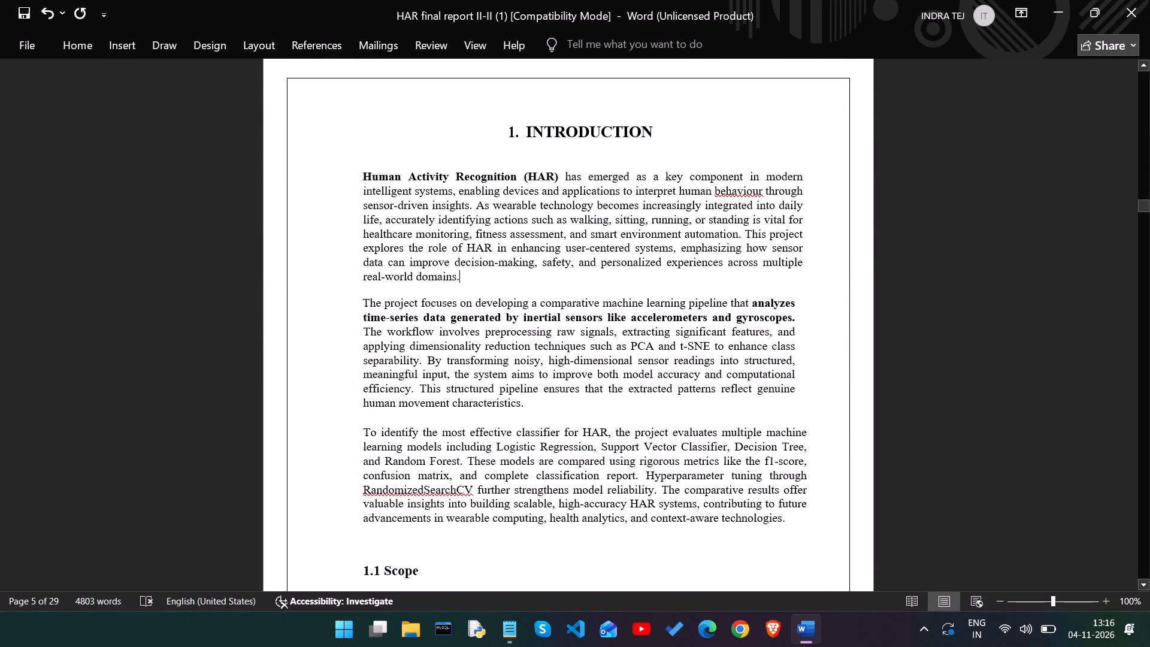
pyautogui.moveTo(464, 271); pyautogui.dragTo(374, 189)
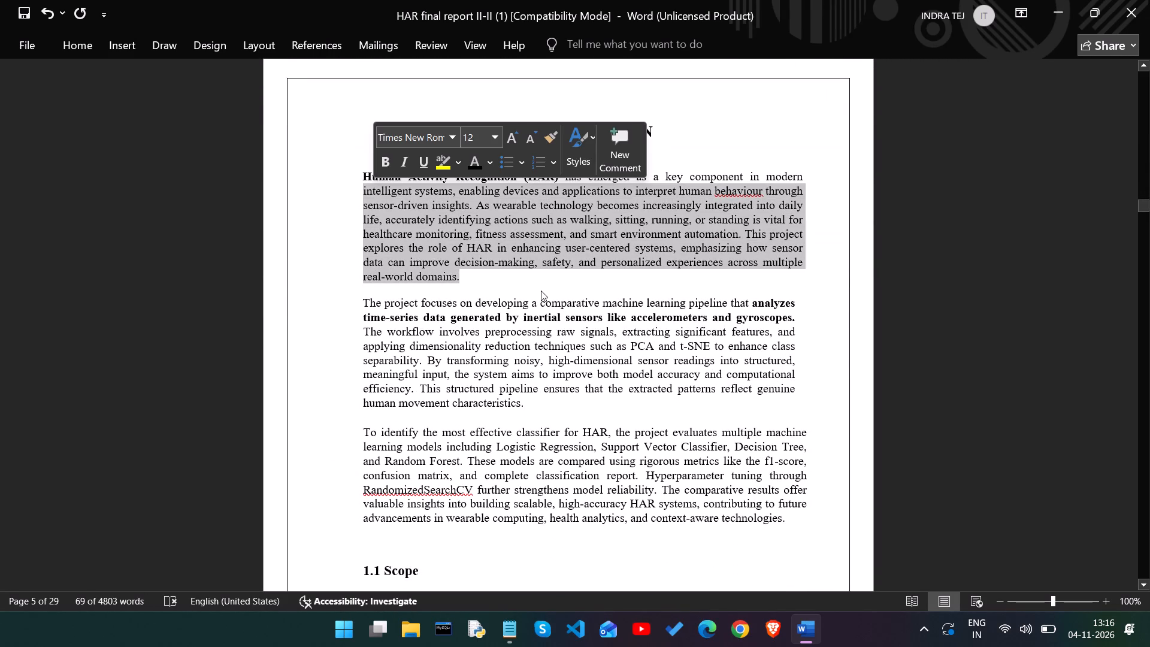
pyautogui.click(541, 291)
pyautogui.moveTo(556, 172); pyautogui.dragTo(361, 171)
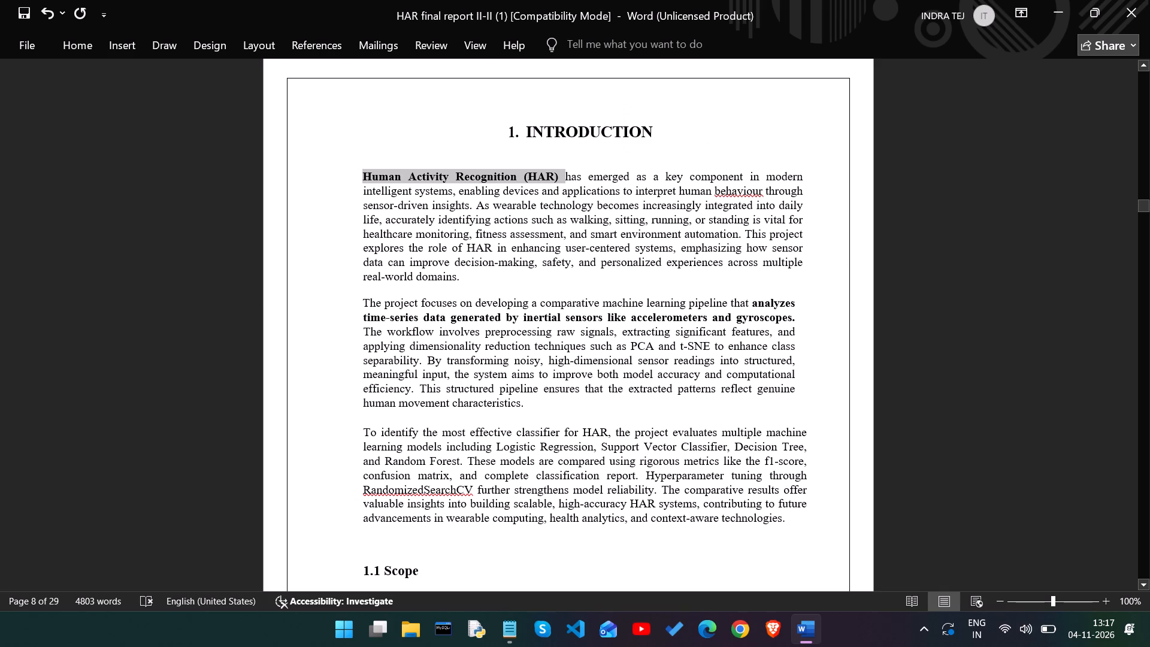
pyautogui.click(658, 128)
pyautogui.click(658, 128)
pyautogui.moveTo(658, 128); pyautogui.dragTo(564, 134)
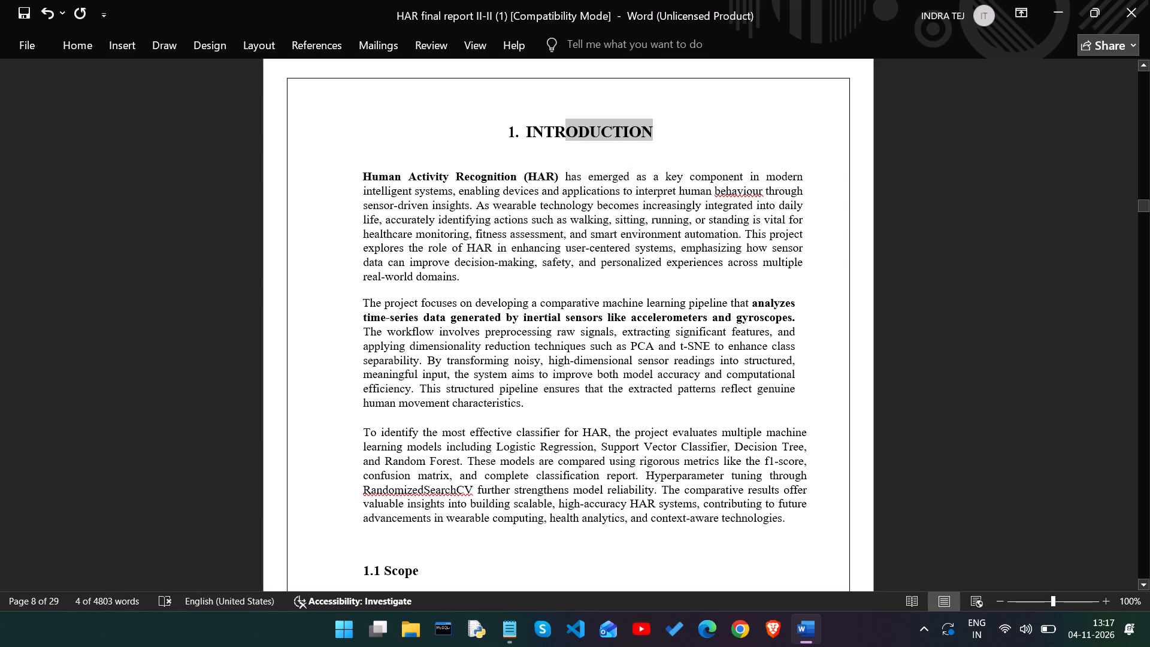
pyautogui.moveTo(564, 134); pyautogui.dragTo(517, 131)
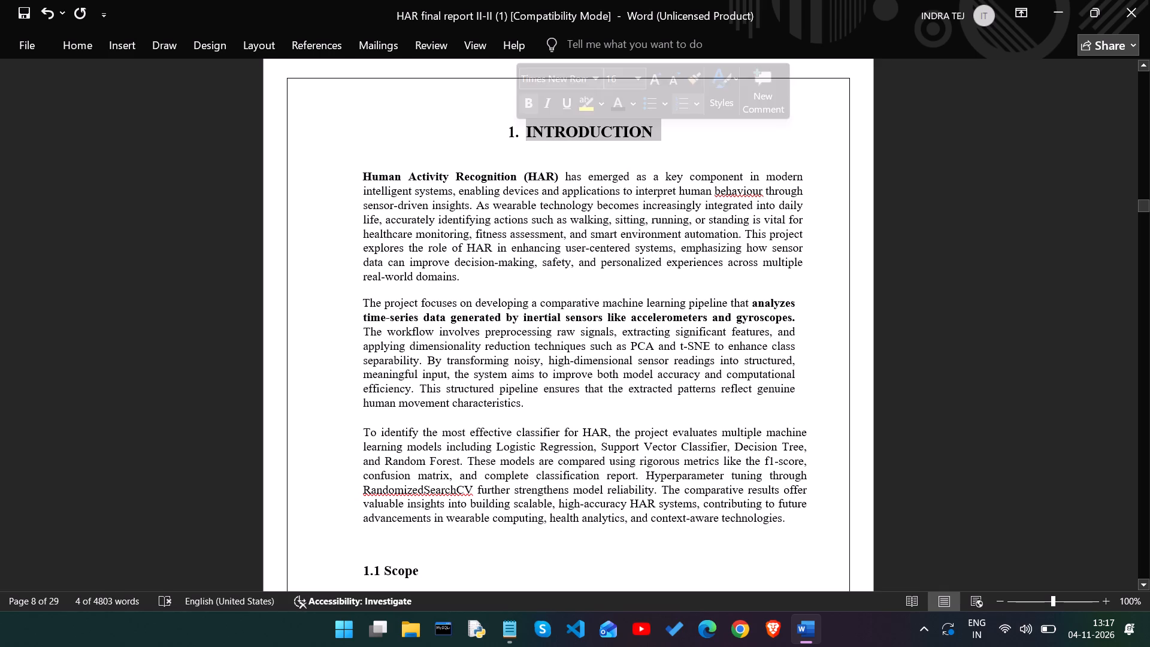
# Set the bold opening phrase "Human Activity Recognition (HAR)" in the Introduction to font size 14.
pyautogui.click(558, 181)
pyautogui.moveTo(558, 181); pyautogui.dragTo(368, 178)
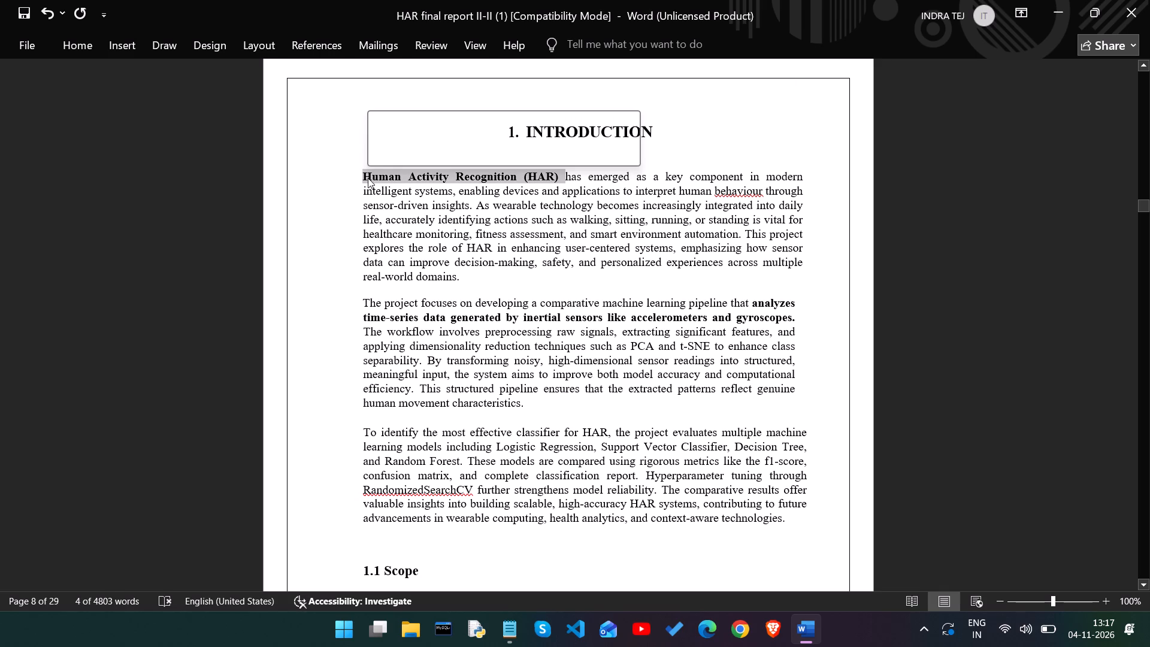
pyautogui.click(491, 127)
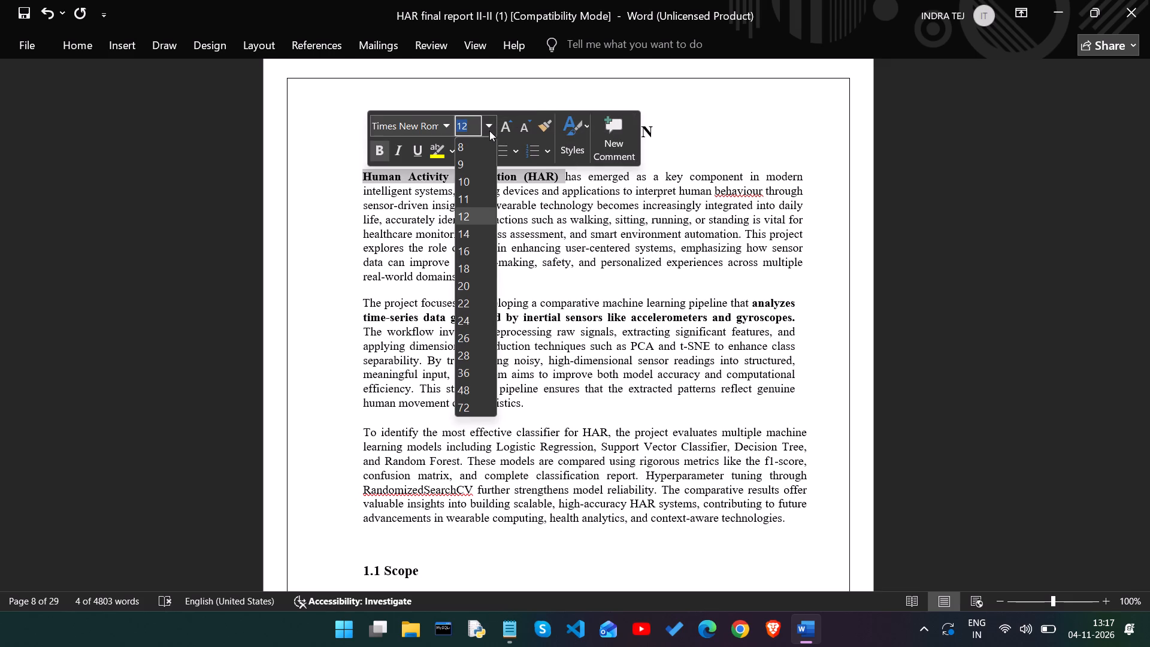
pyautogui.click(468, 229)
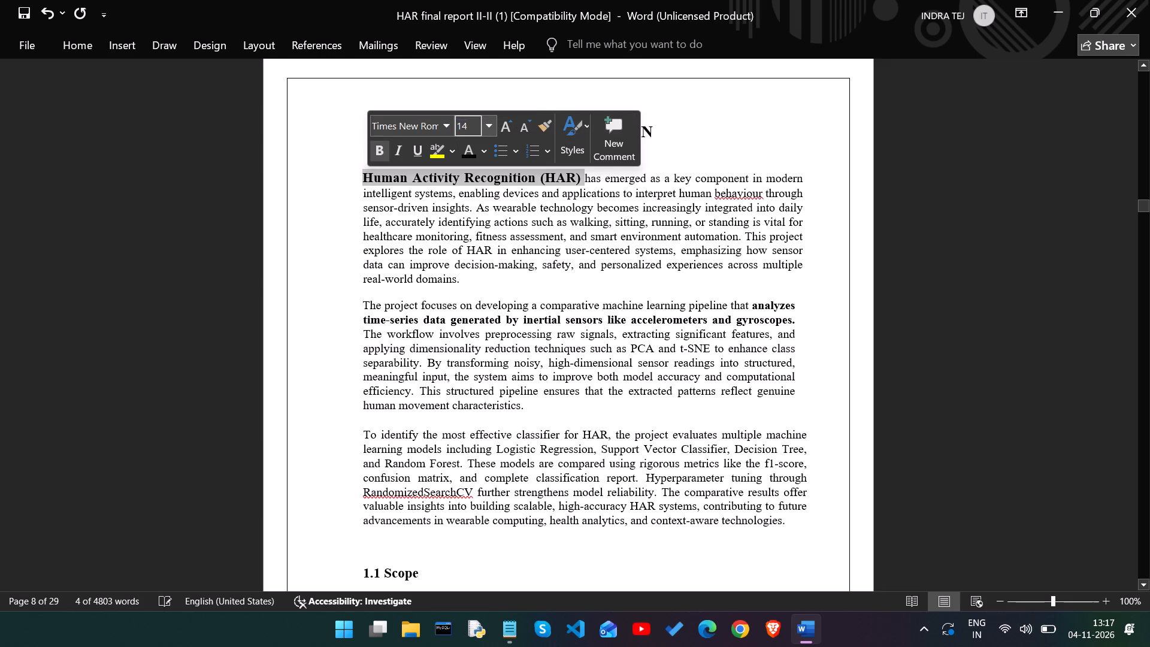
pyautogui.click(746, 121)
# Examine the formatting of the 1.1 Scope heading and paragraph and the bullet list under 2.4.1 Functional Requirements.
pyautogui.scroll(-1, 746, 121)
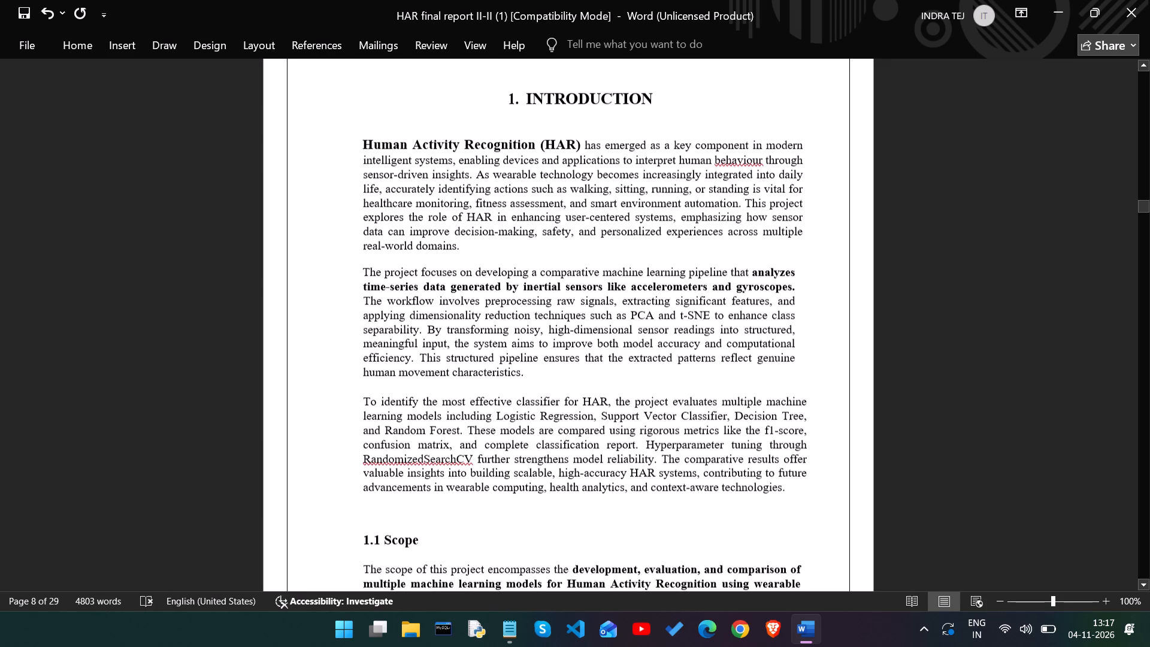
pyautogui.scroll(-1, 746, 121)
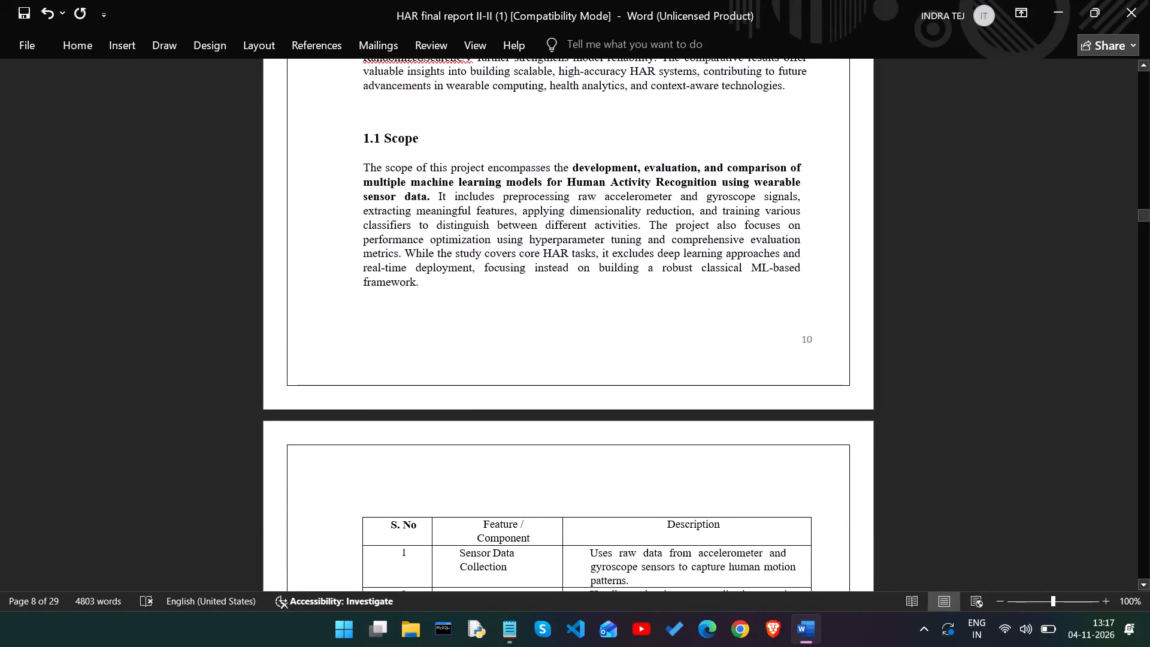
pyautogui.moveTo(438, 135); pyautogui.dragTo(383, 138)
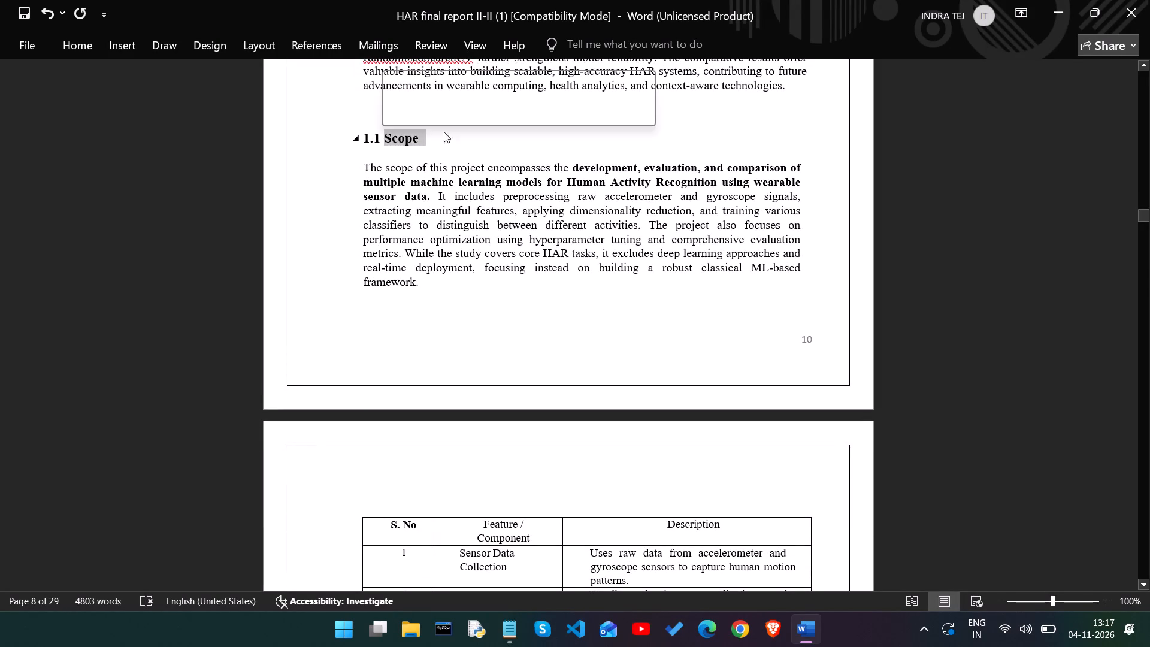
pyautogui.moveTo(365, 168); pyautogui.dragTo(429, 214)
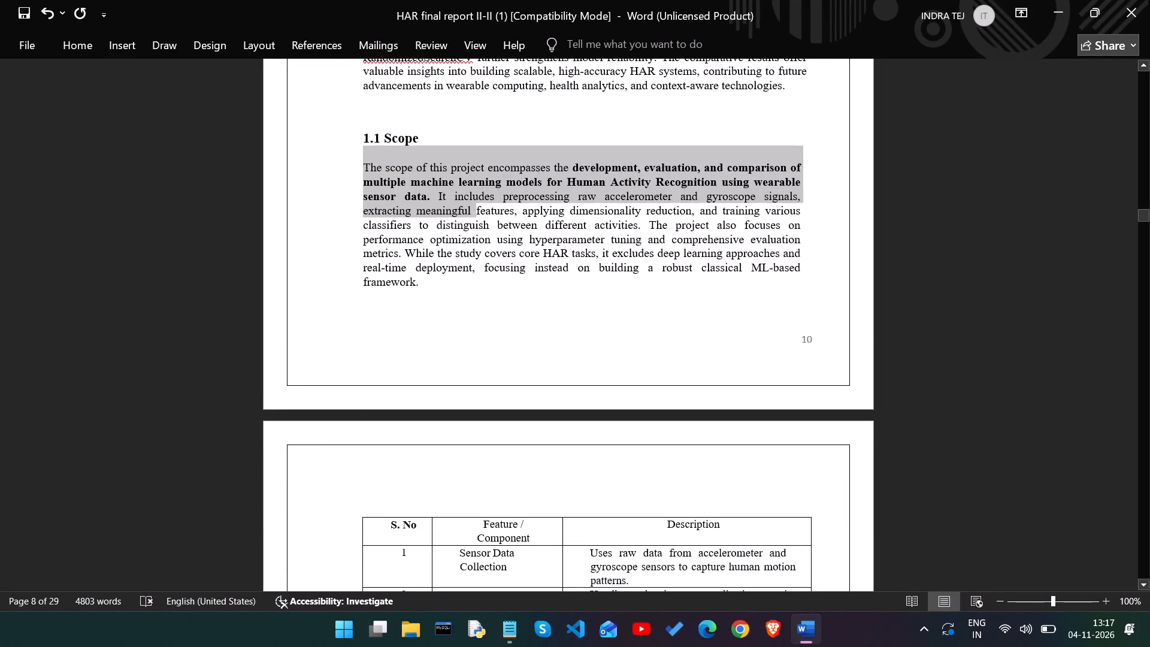
pyautogui.moveTo(429, 214); pyautogui.dragTo(457, 282)
pyautogui.click(458, 289)
pyautogui.scroll(-1, 458, 289)
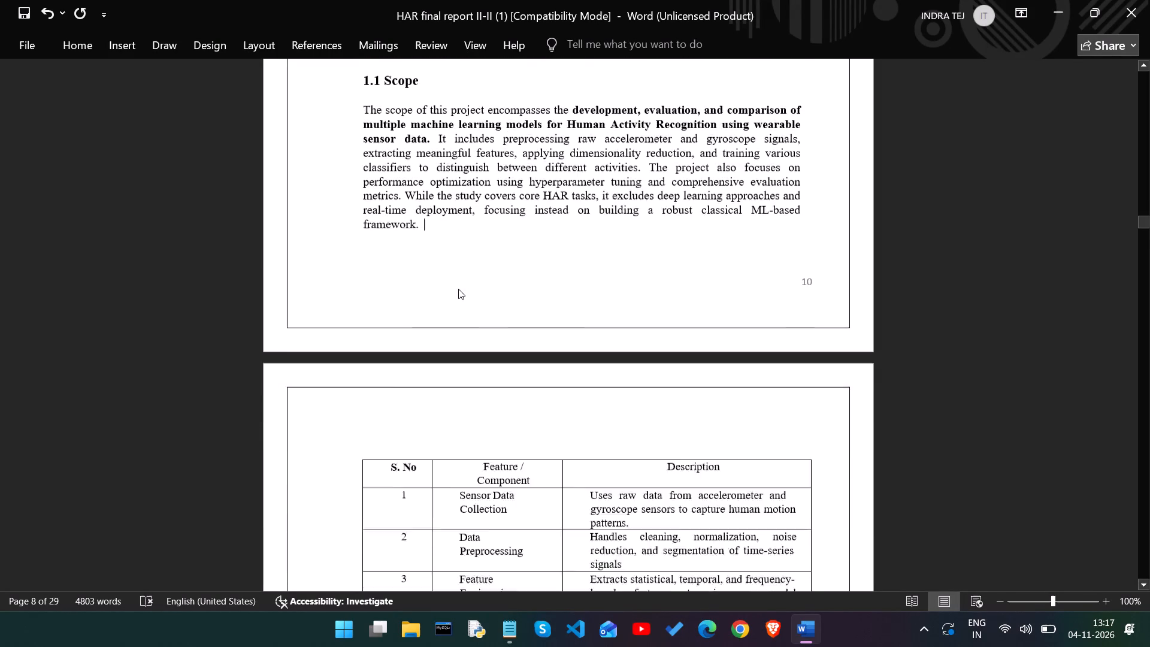
pyautogui.scroll(-2, 458, 289)
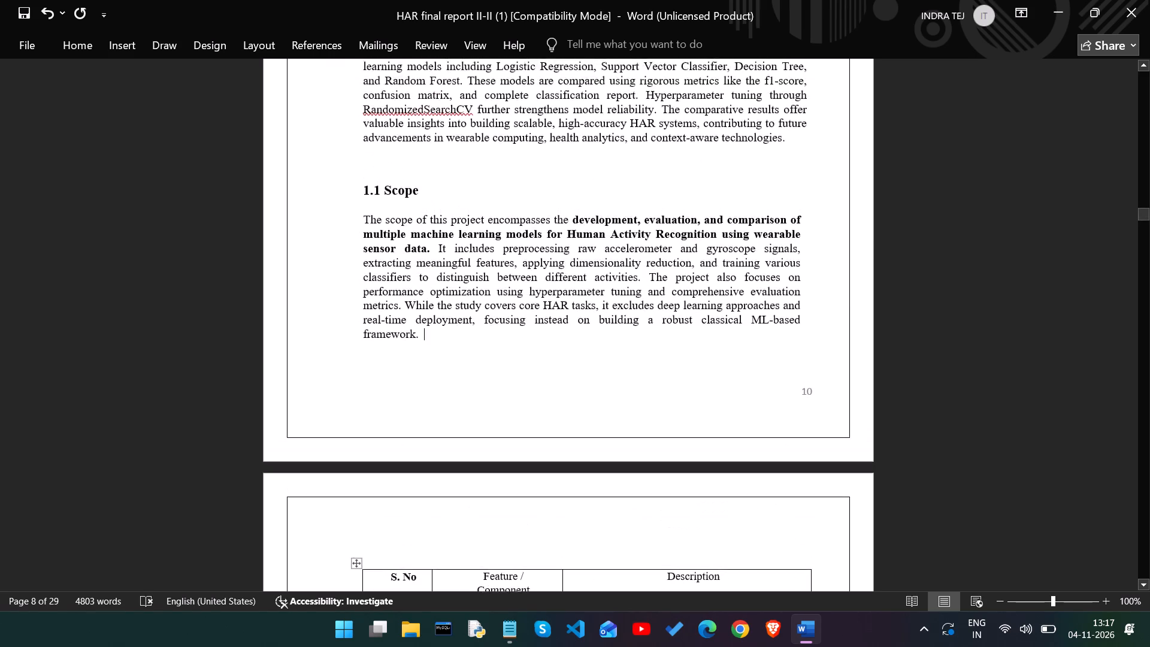
pyautogui.scroll(-1, 458, 289)
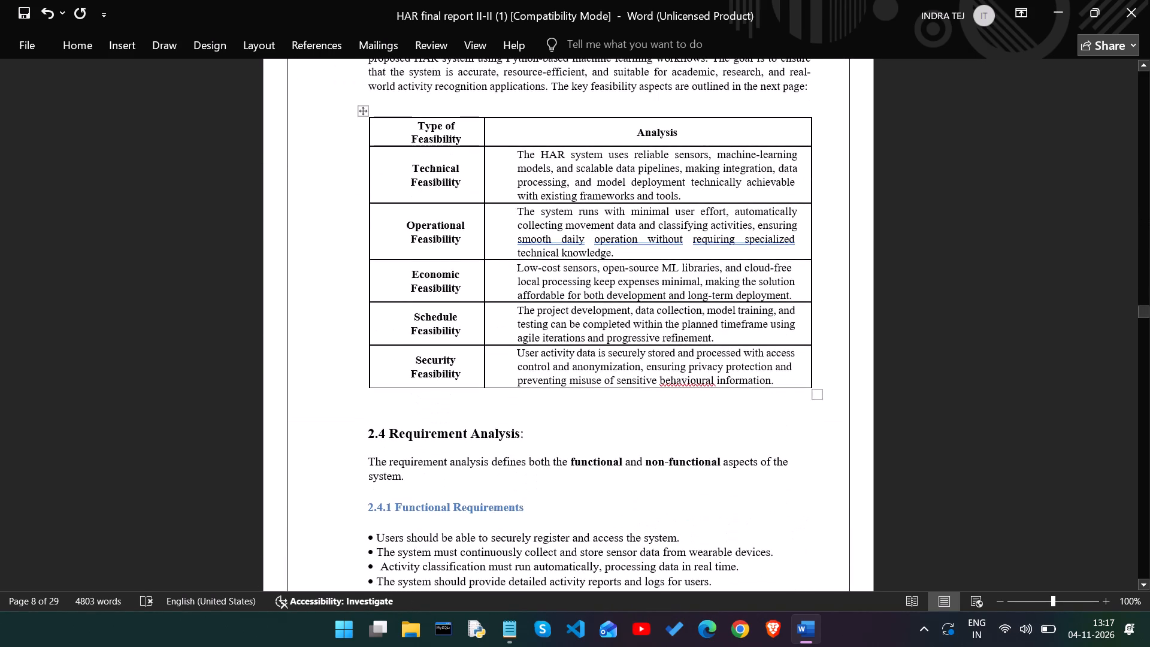
pyautogui.scroll(-1, 458, 289)
pyautogui.moveTo(376, 383); pyautogui.dragTo(386, 385)
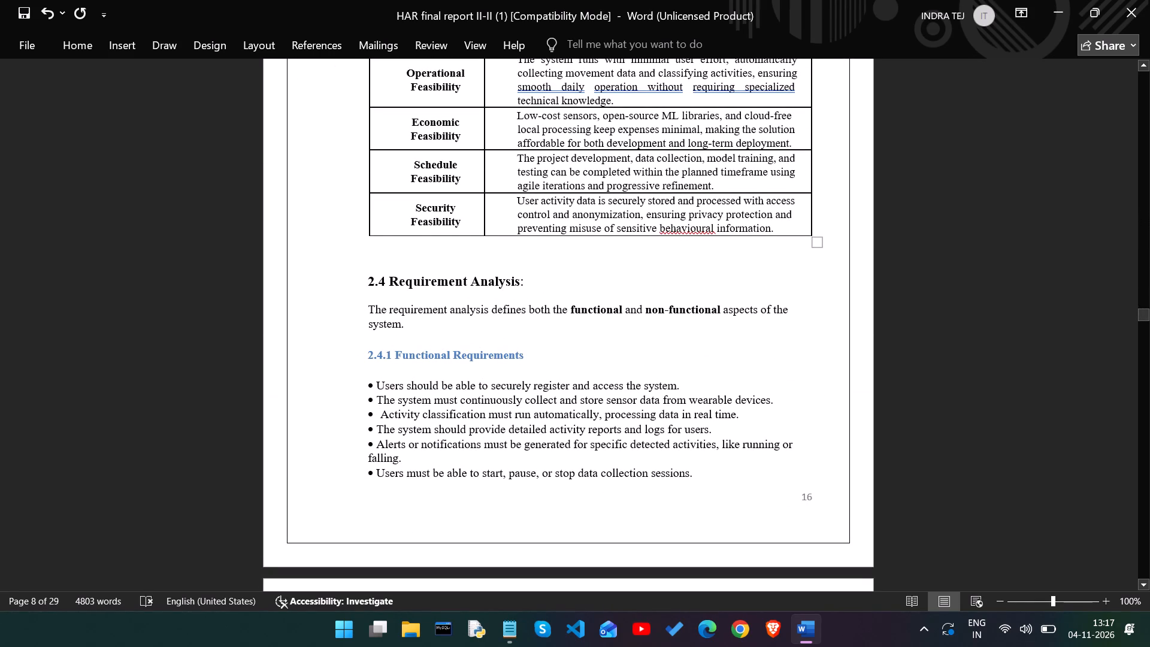
pyautogui.moveTo(386, 385); pyautogui.dragTo(495, 406)
pyautogui.click(727, 504)
pyautogui.scroll(-1, 727, 504)
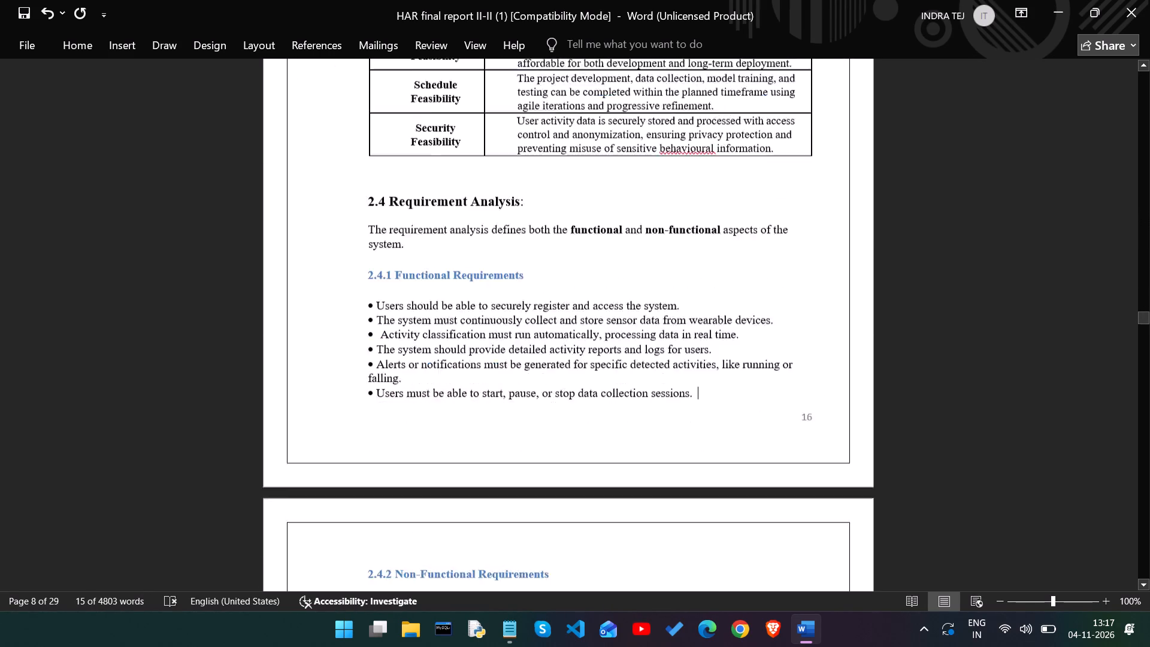
# Set the text following "Scalability:" in the 2.4.2 Non-Functional Requirements list to font size 12.
pyautogui.scroll(-1, 727, 504)
pyautogui.moveTo(413, 161); pyautogui.dragTo(500, 198)
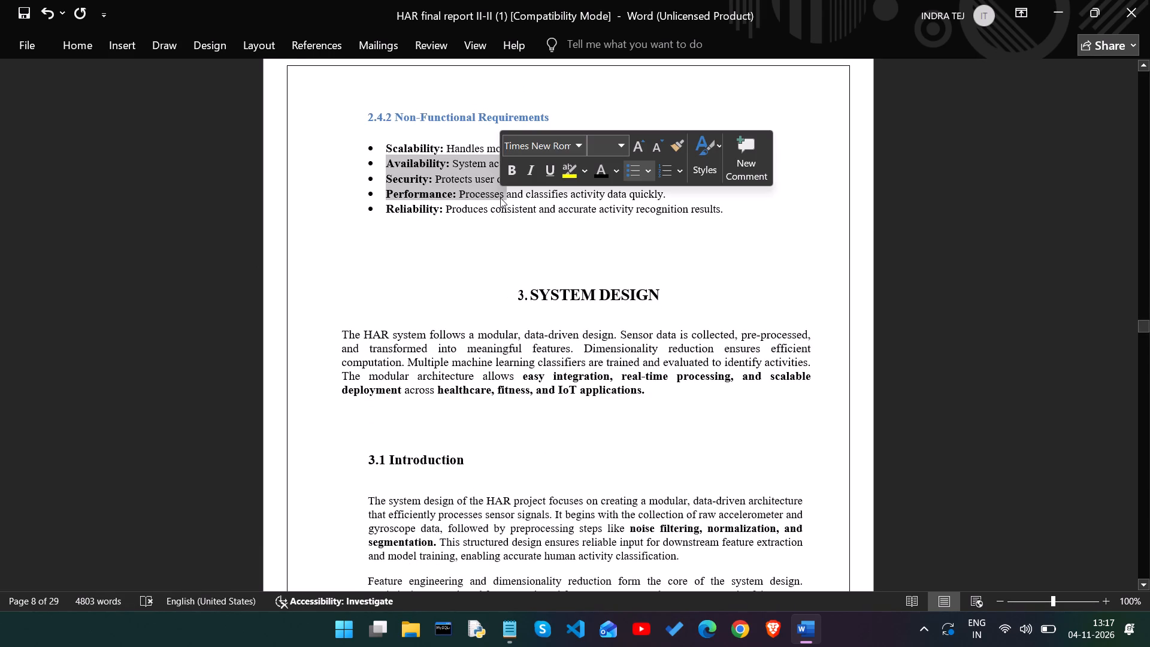
pyautogui.click(546, 265)
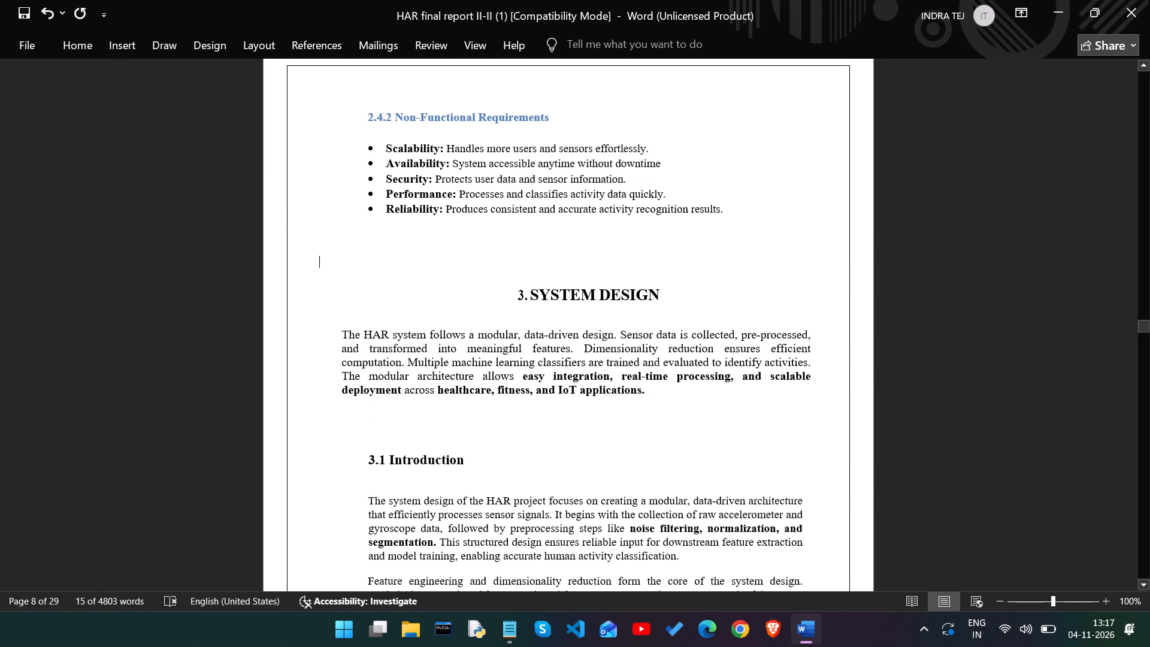
pyautogui.moveTo(555, 212); pyautogui.dragTo(651, 219)
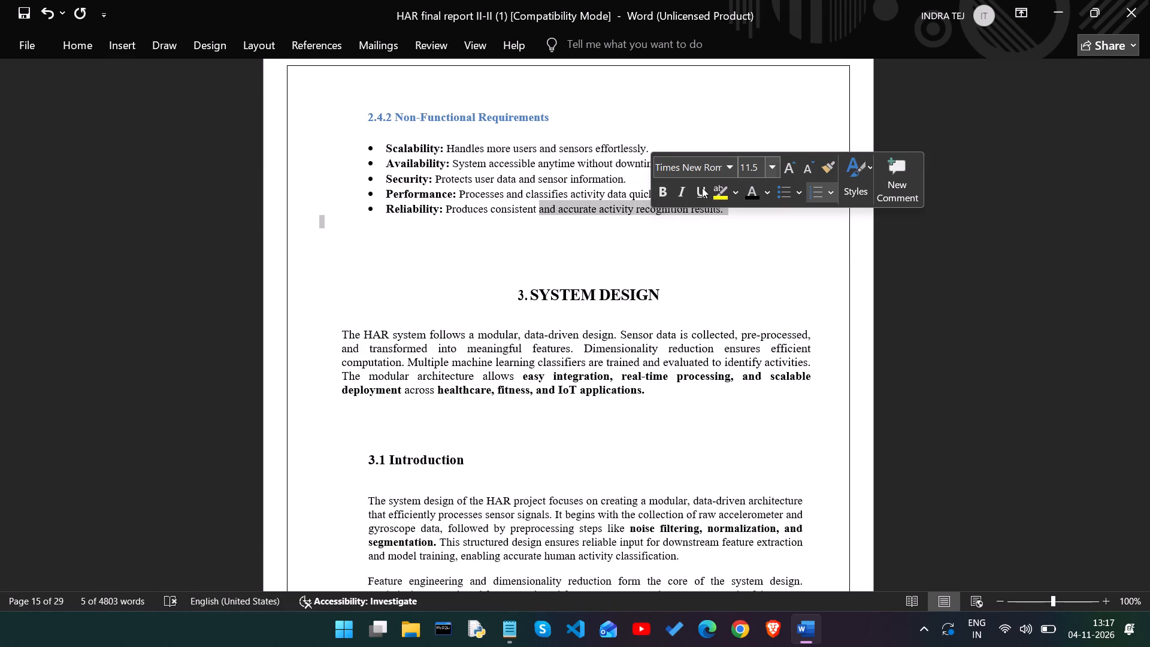
pyautogui.click(588, 213)
pyautogui.moveTo(386, 145); pyautogui.dragTo(655, 143)
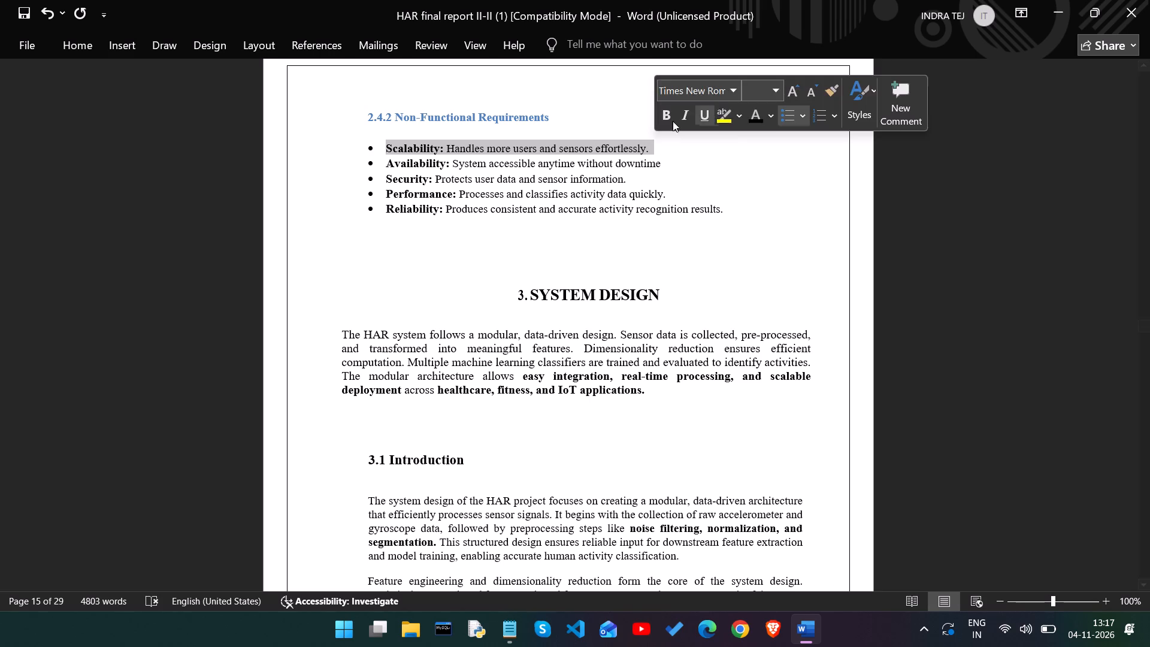
pyautogui.click(607, 148)
pyautogui.moveTo(446, 149); pyautogui.dragTo(457, 149)
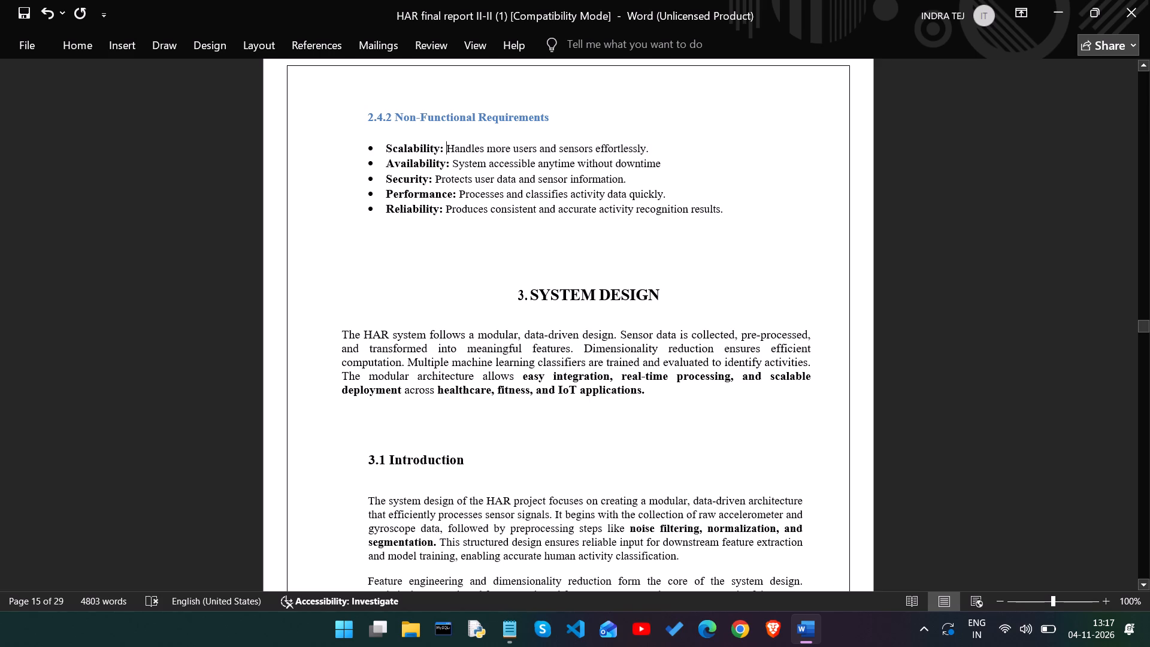
pyautogui.moveTo(457, 149); pyautogui.dragTo(635, 151)
pyautogui.click(752, 93)
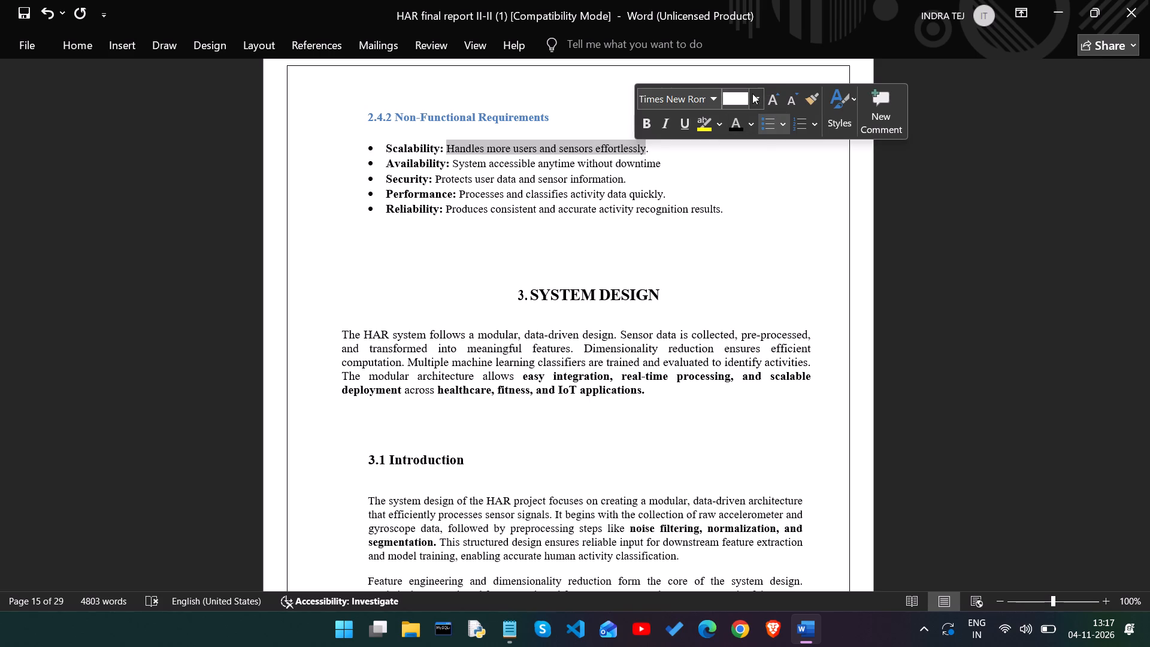
pyautogui.click(737, 193)
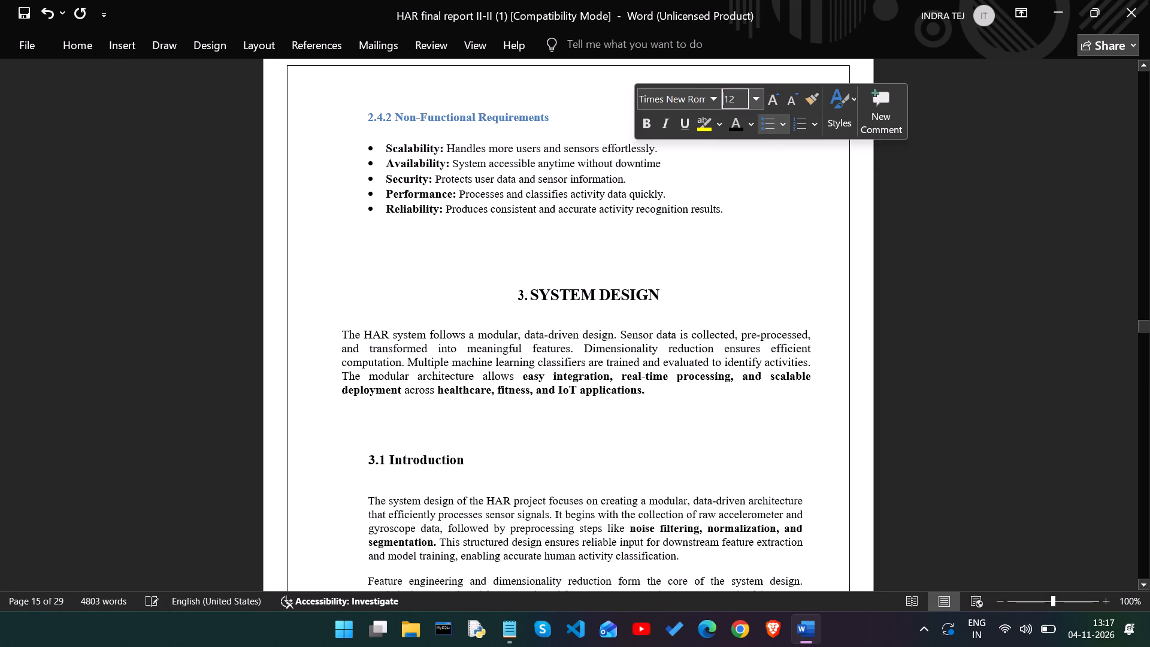
# Set the text following "Availability:" in the 2.4.2 Non-Functional Requirements list to font size 12.
pyautogui.moveTo(453, 163); pyautogui.dragTo(645, 173)
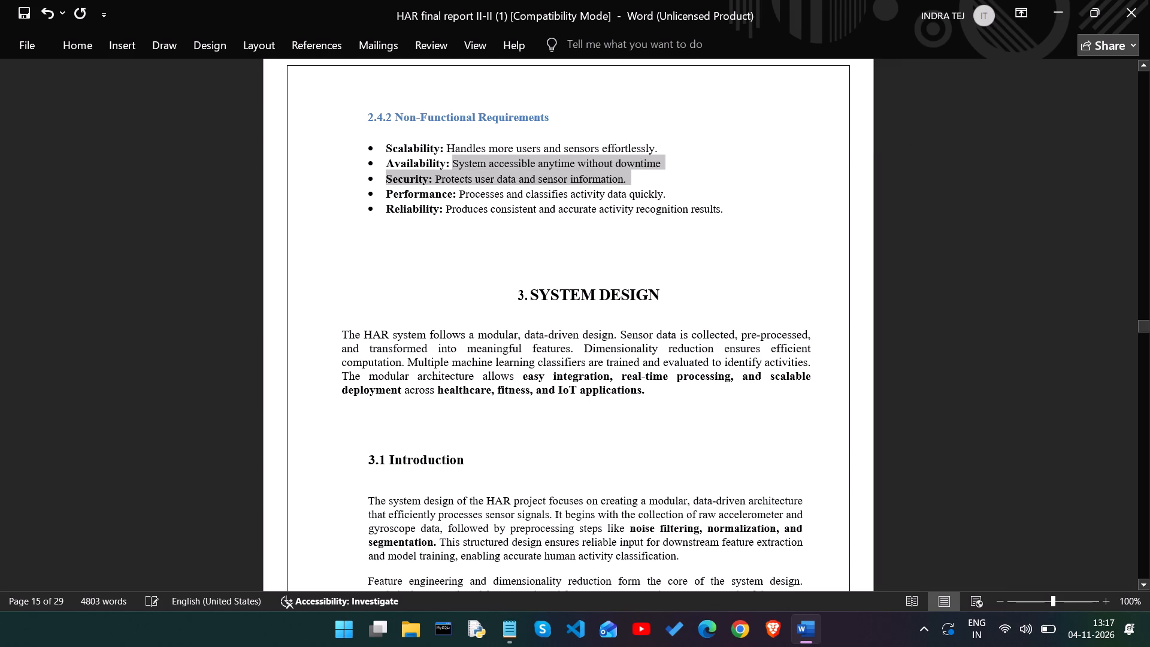
pyautogui.moveTo(645, 173); pyautogui.dragTo(662, 167)
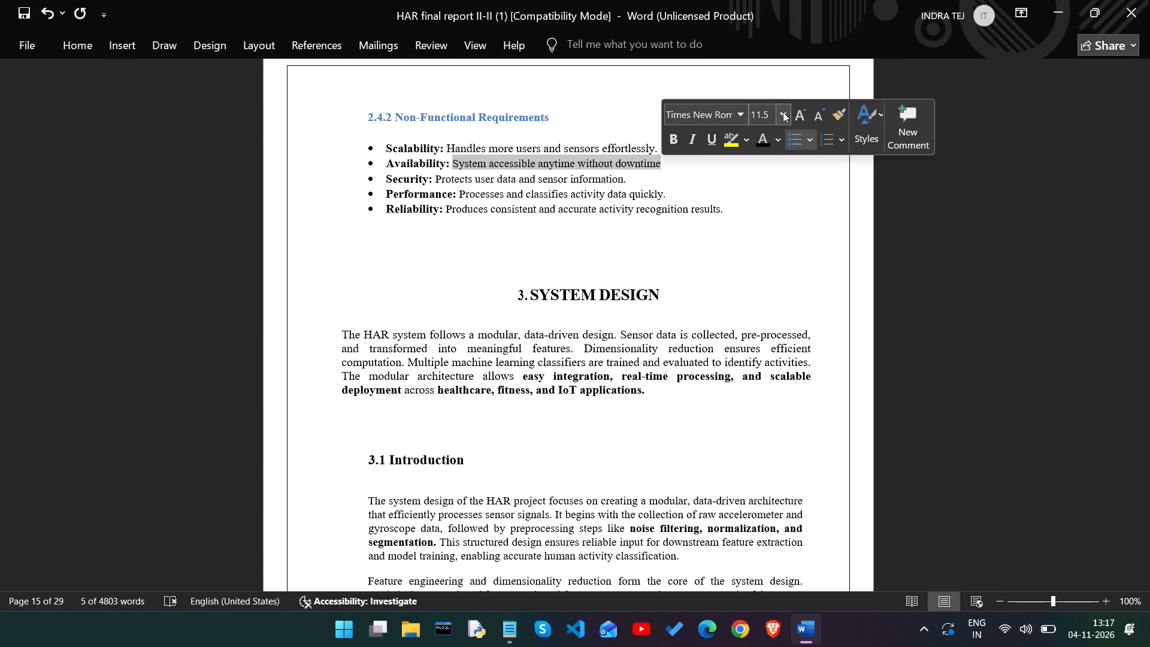
pyautogui.click(783, 112)
pyautogui.click(761, 199)
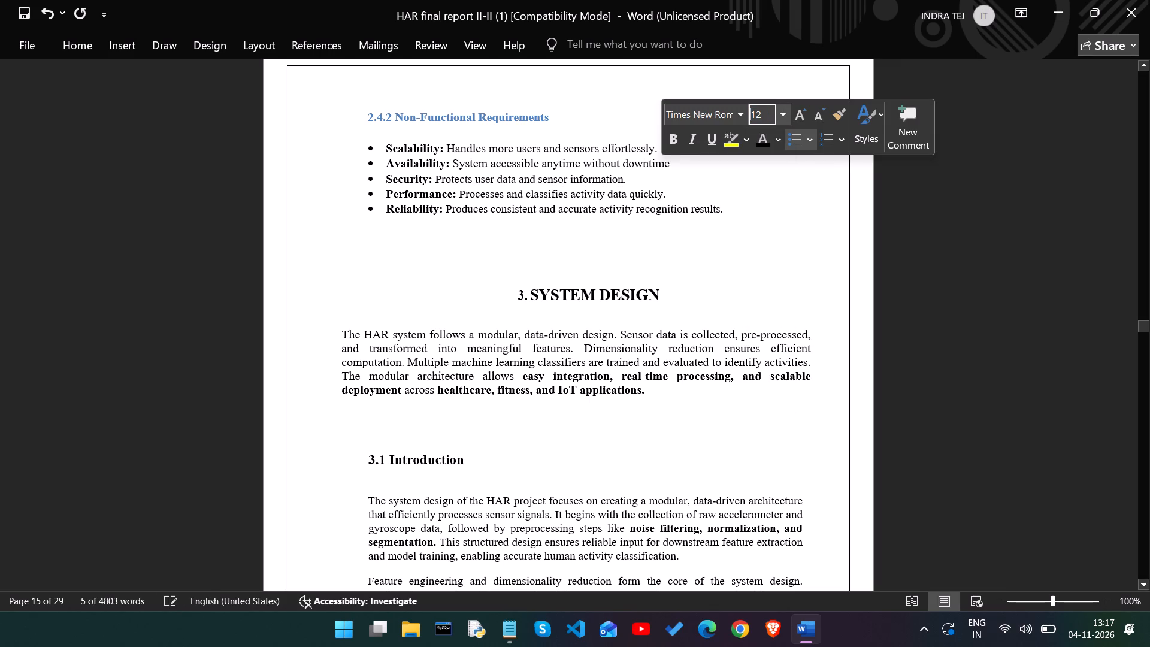
pyautogui.click(679, 188)
# Set the whole 2.4.2 Non-Functional Requirements bullet list, from Scalability to Reliability, to font size 12.
pyautogui.moveTo(734, 208); pyautogui.dragTo(432, 178)
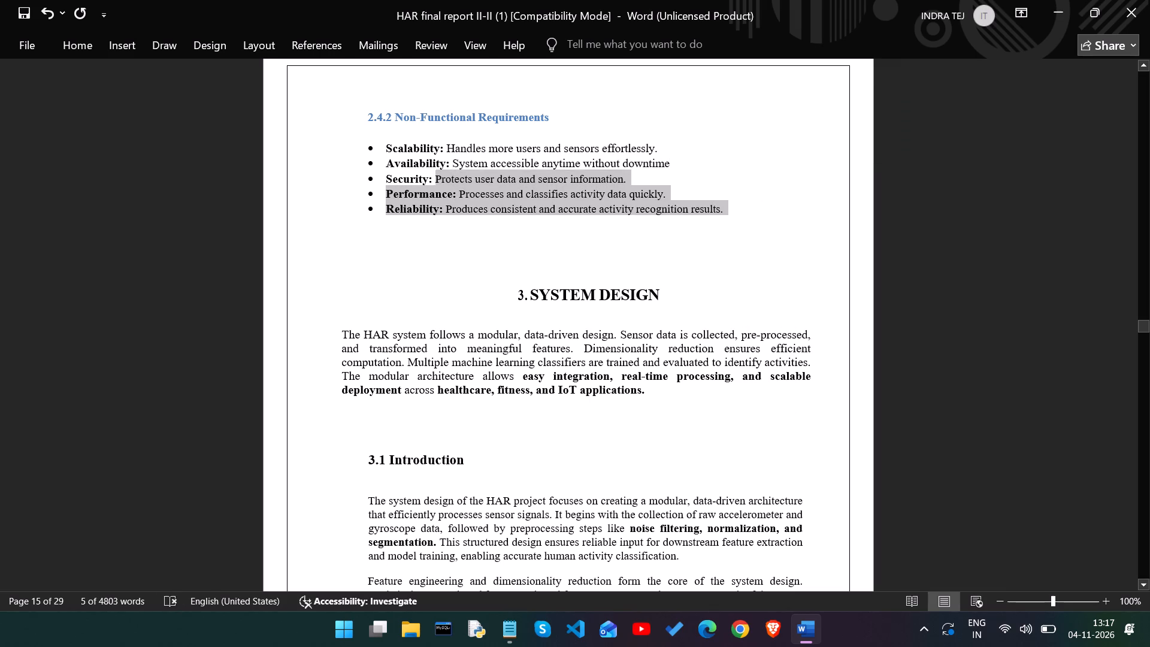
pyautogui.moveTo(432, 178); pyautogui.dragTo(390, 144)
pyautogui.click(485, 93)
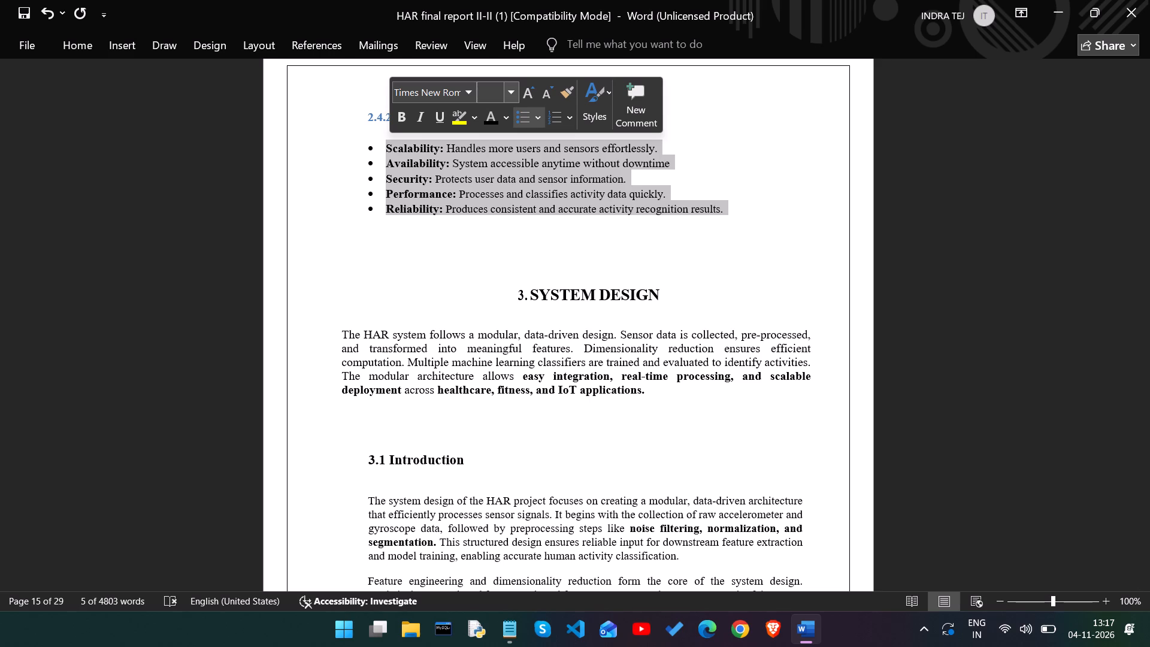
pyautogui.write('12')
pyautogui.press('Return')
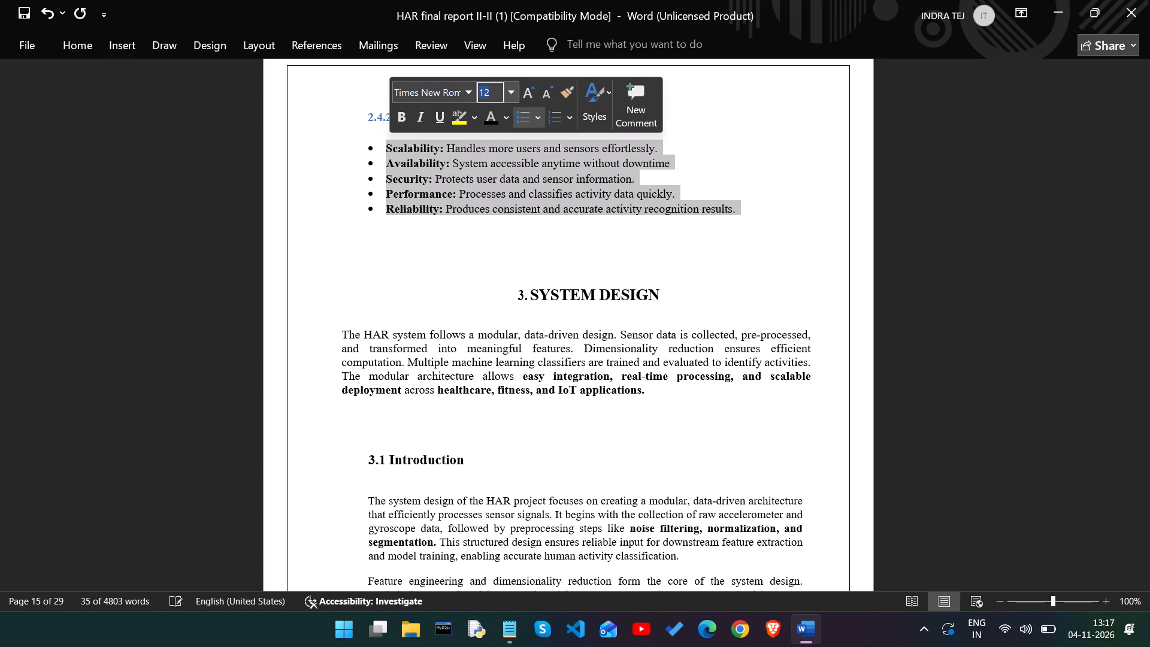
pyautogui.click(488, 238)
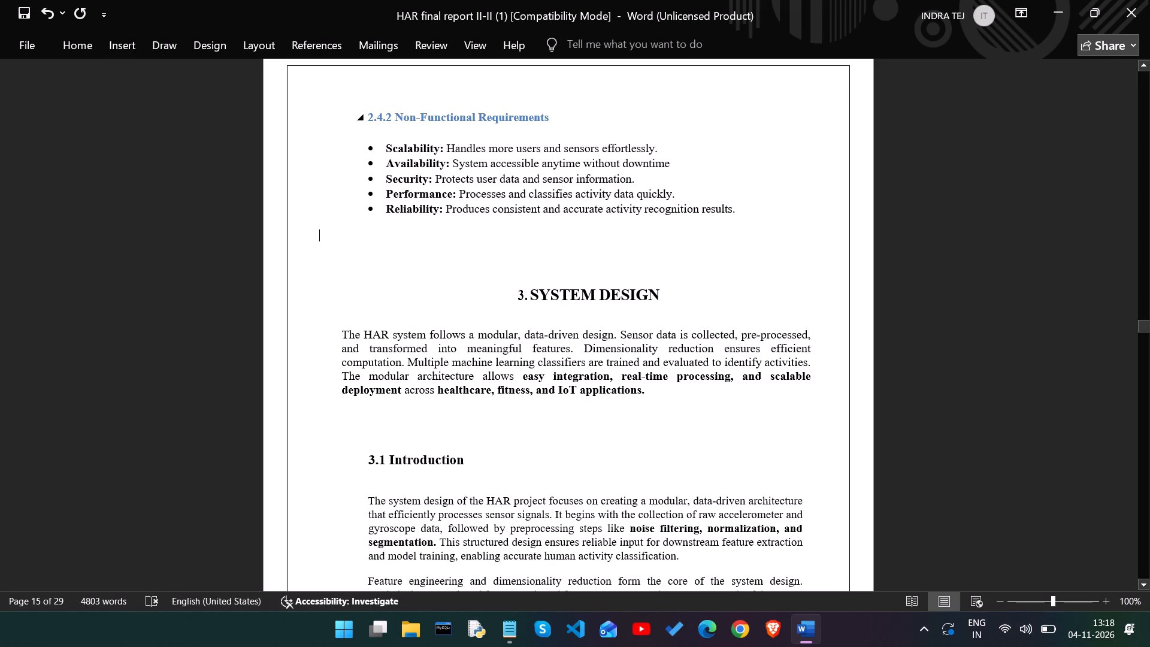
# Examine the formatting of the 3.1 Introduction heading and its first paragraph.
pyautogui.moveTo(340, 214); pyautogui.dragTo(513, 229)
pyautogui.click(612, 297)
pyautogui.scroll(-1, 612, 297)
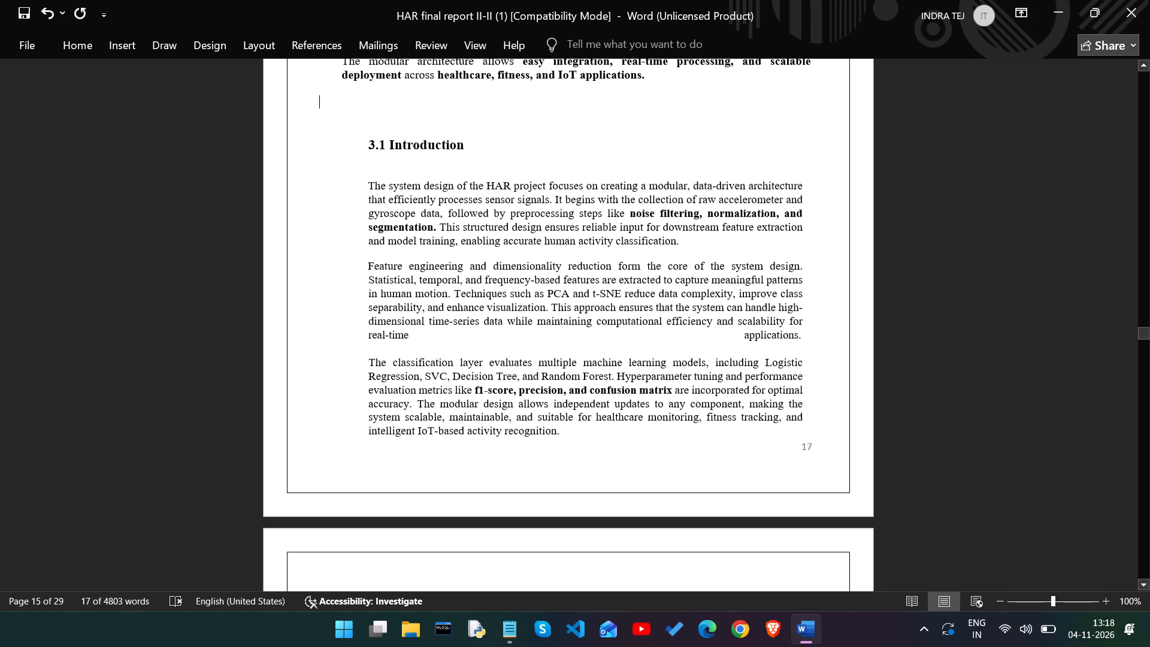
pyautogui.moveTo(389, 145); pyautogui.dragTo(470, 145)
pyautogui.click(420, 211)
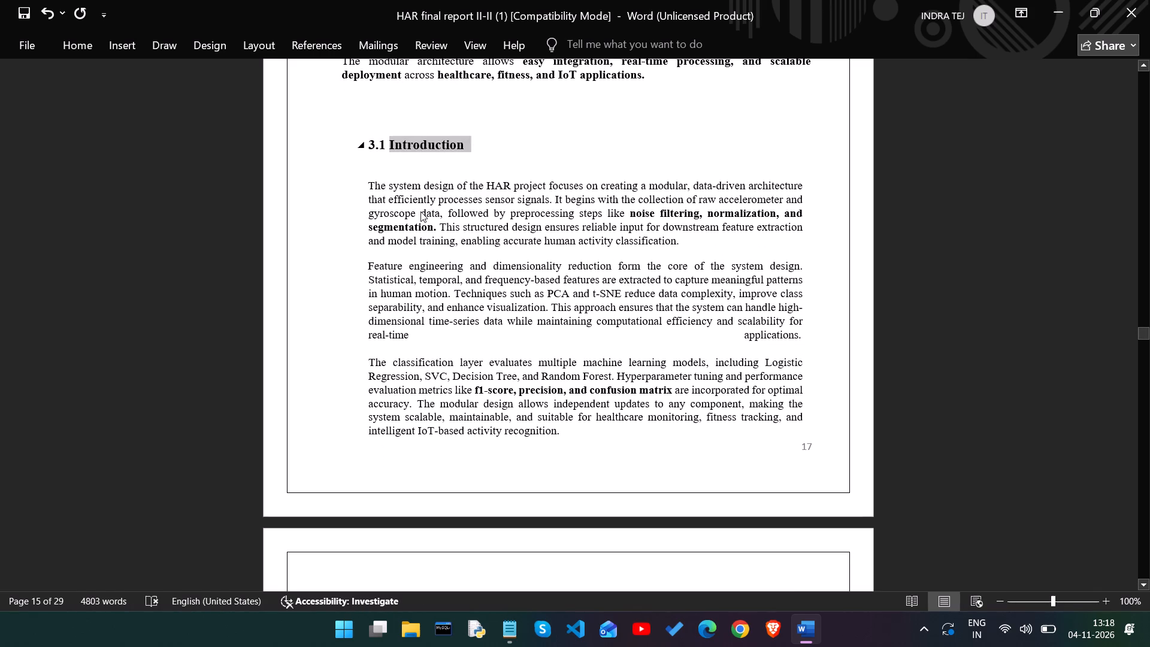
pyautogui.moveTo(367, 186); pyautogui.dragTo(441, 225)
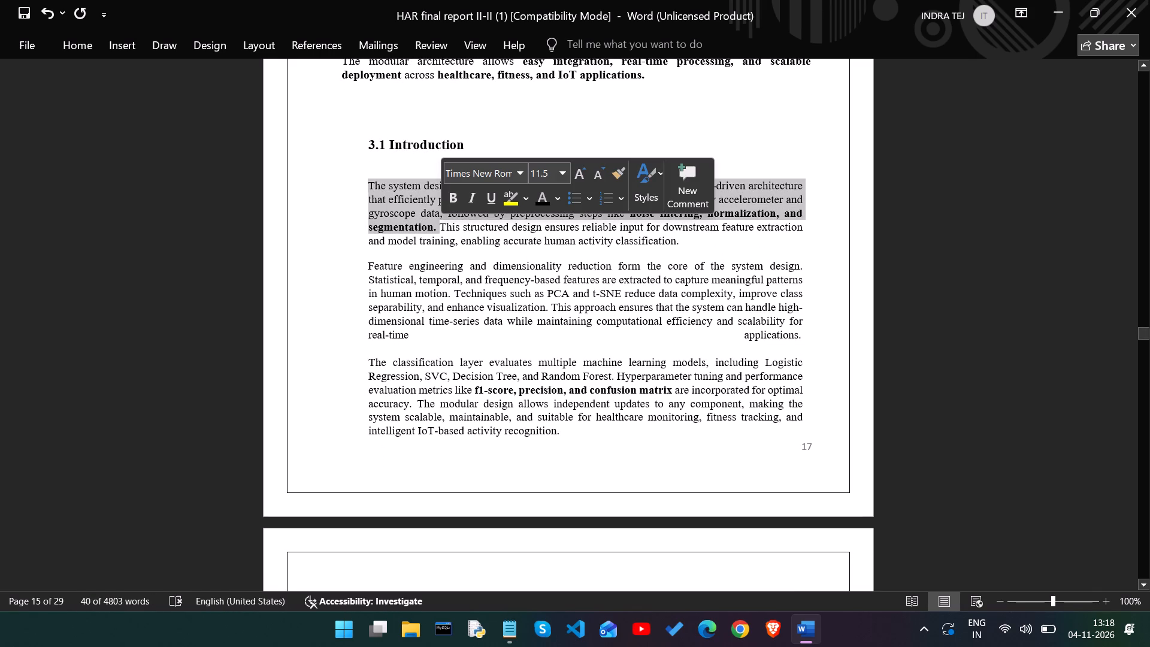
pyautogui.click(344, 188)
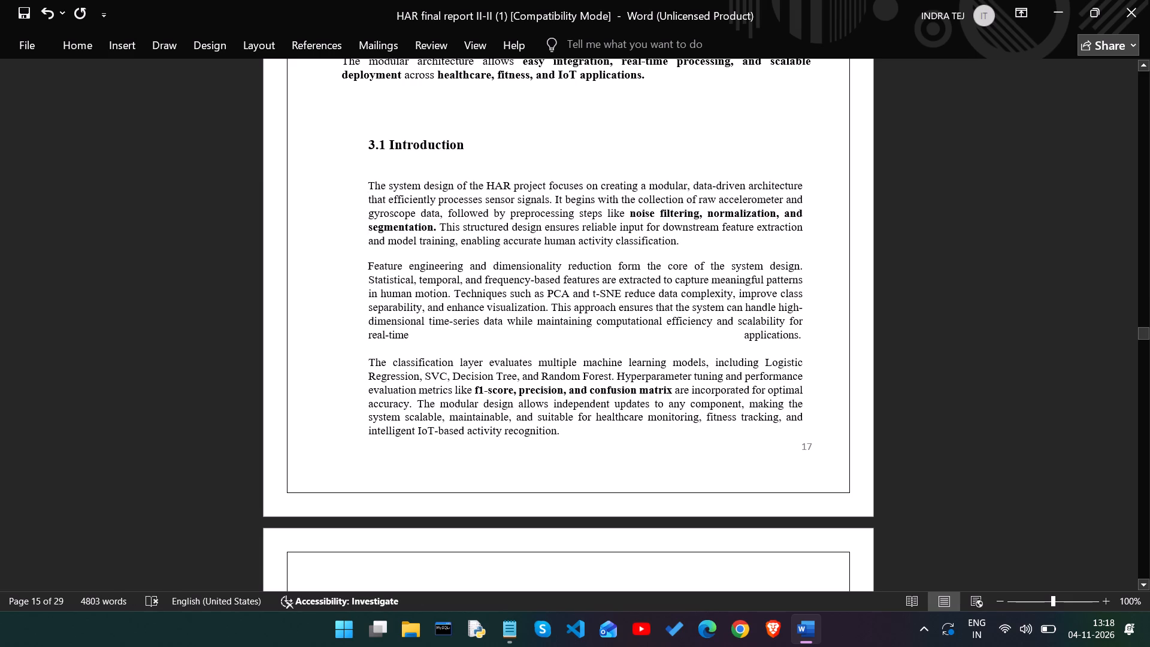
# Replace the stretched gap between "real-time" and "applications." in the second 3.1 Introduction paragraph with a single space.
pyautogui.click(743, 336)
pyautogui.press('BackSpace')
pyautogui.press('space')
# Set all three body paragraphs under 3.1 Introduction to font size 12.
pyautogui.moveTo(367, 180); pyautogui.dragTo(579, 433)
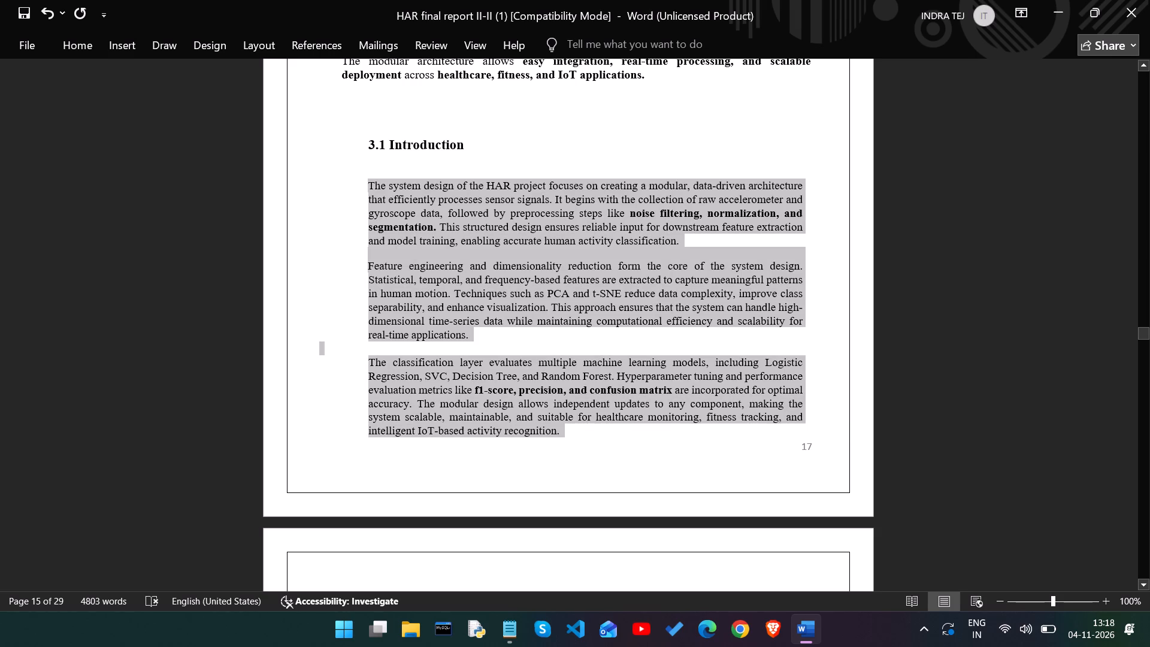
pyautogui.moveTo(579, 433); pyautogui.dragTo(580, 433)
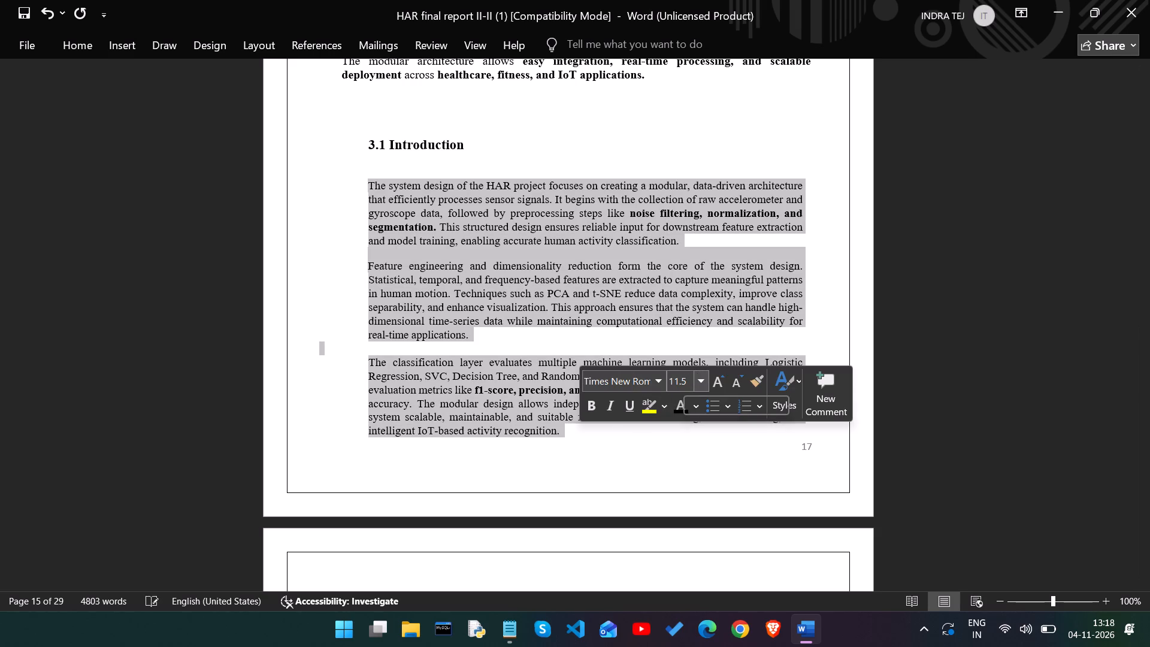
pyautogui.click(683, 380)
pyautogui.press('BackSpace')
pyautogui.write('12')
pyautogui.click(543, 471)
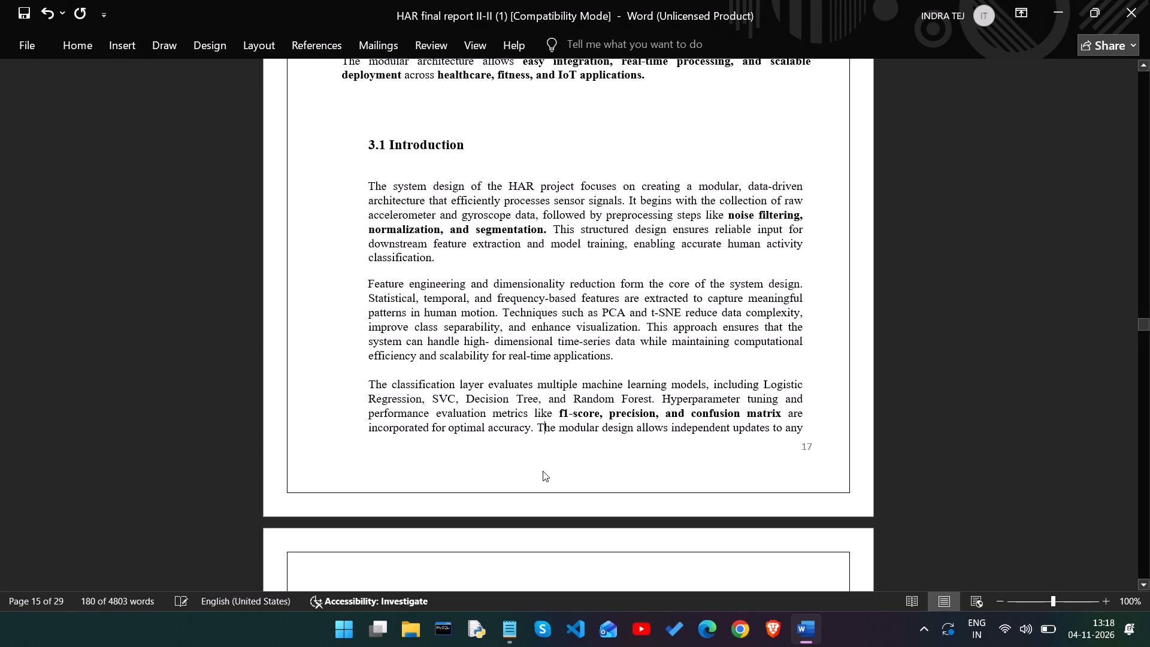
# Delete two of the blank lines between the 2.4.2 bullet list and the 3. SYSTEM DESIGN heading.
pyautogui.scroll(-1, 622, 407)
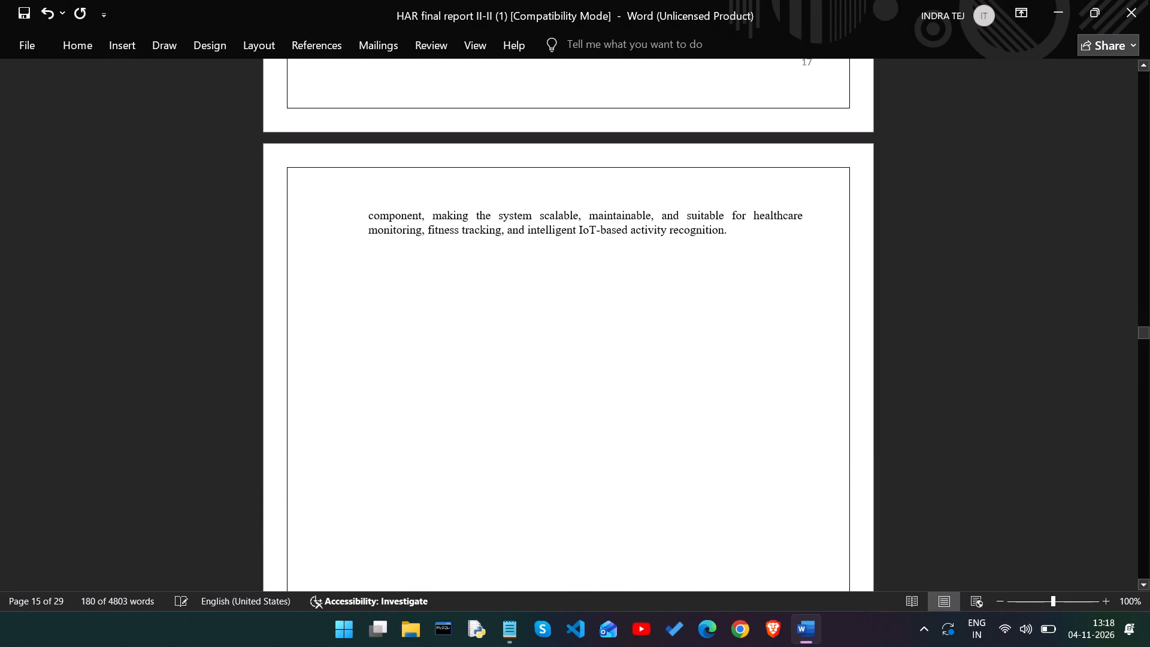
pyautogui.scroll(3, 734, 275)
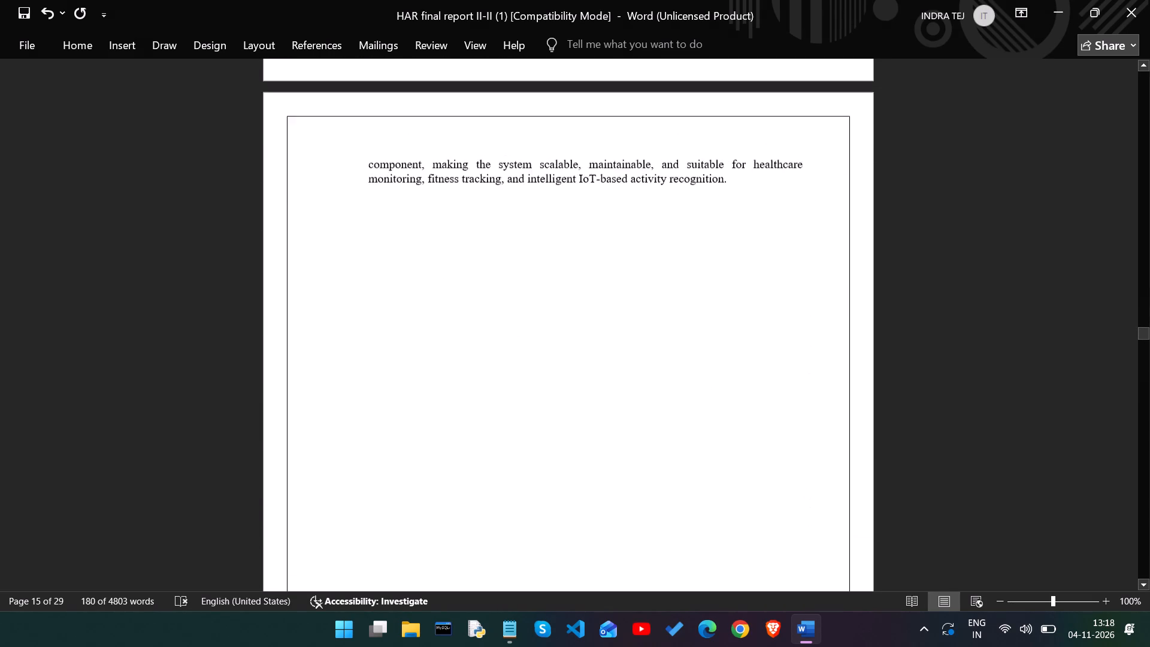
pyautogui.scroll(2, 734, 275)
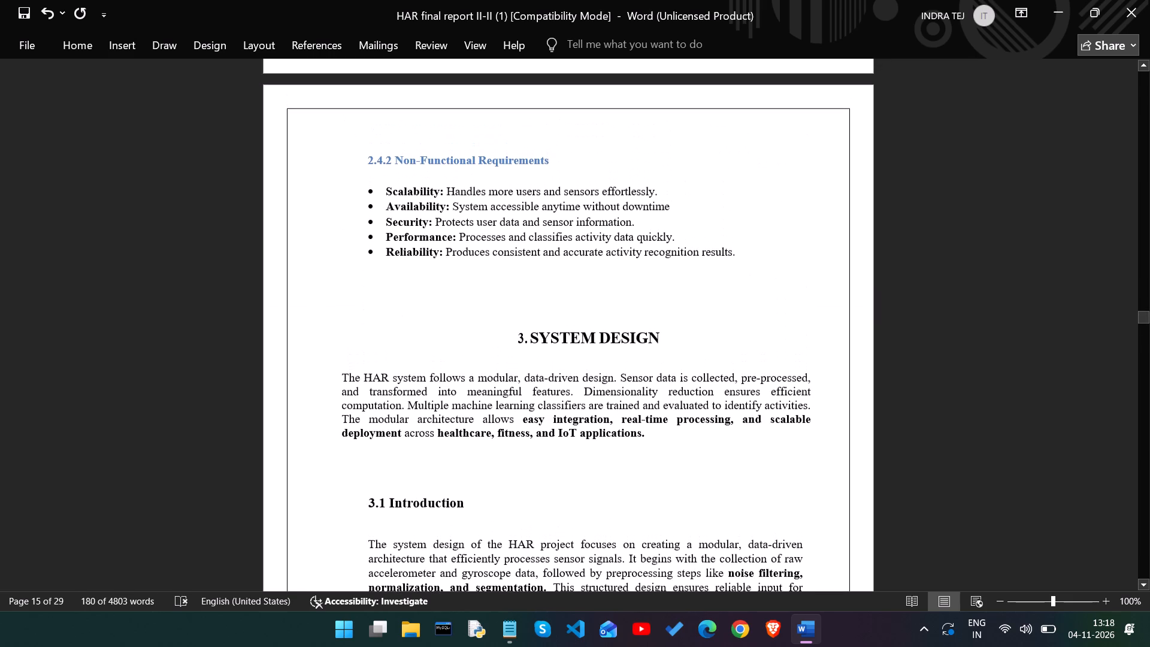
pyautogui.click(410, 307)
pyautogui.press('BackSpace')
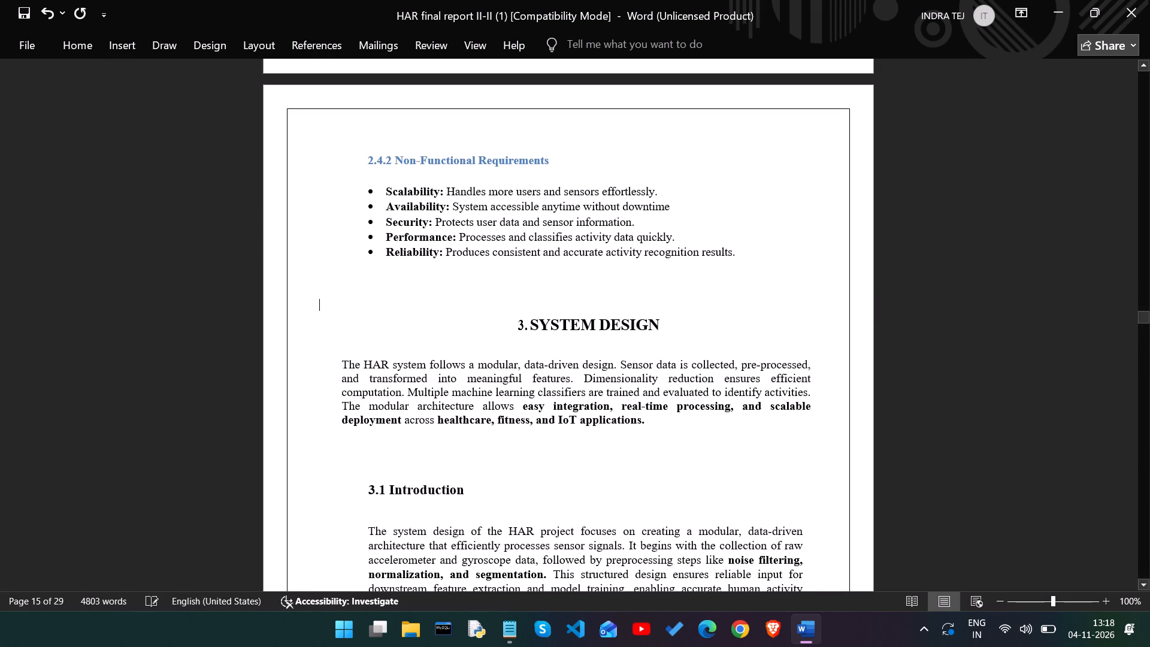
pyautogui.press('BackSpace')
# Review the page layout and text formatting from the end of 3.1 Introduction through to the Future Scope section.
pyautogui.hscroll(1, 410, 307)
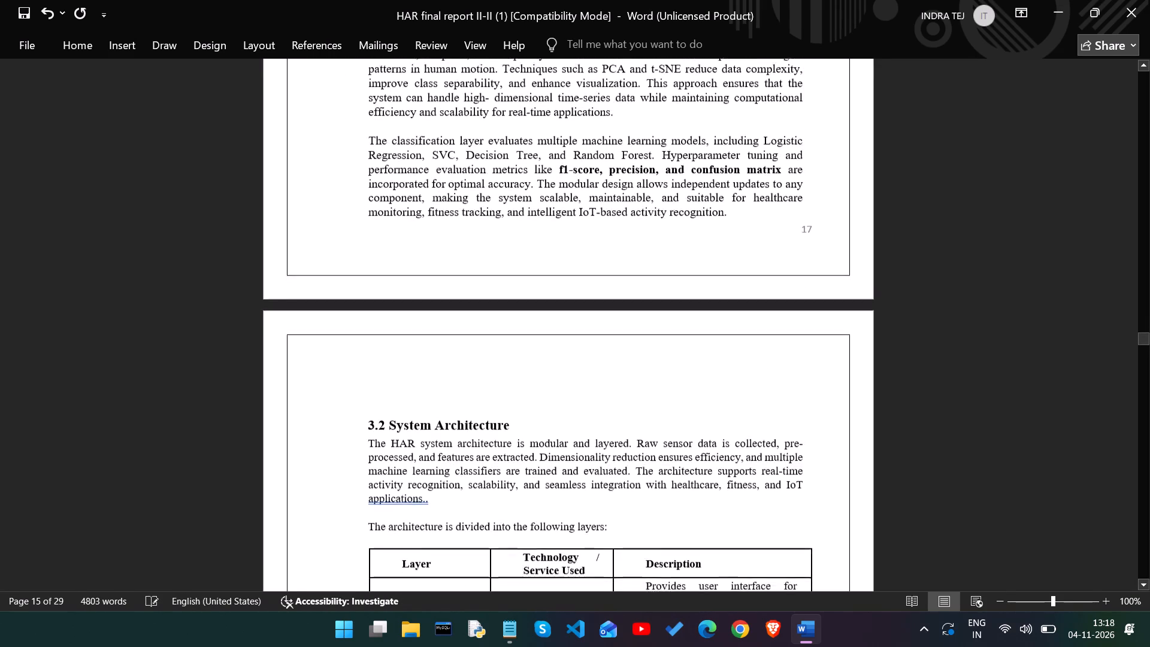
pyautogui.hscroll(1, 410, 307)
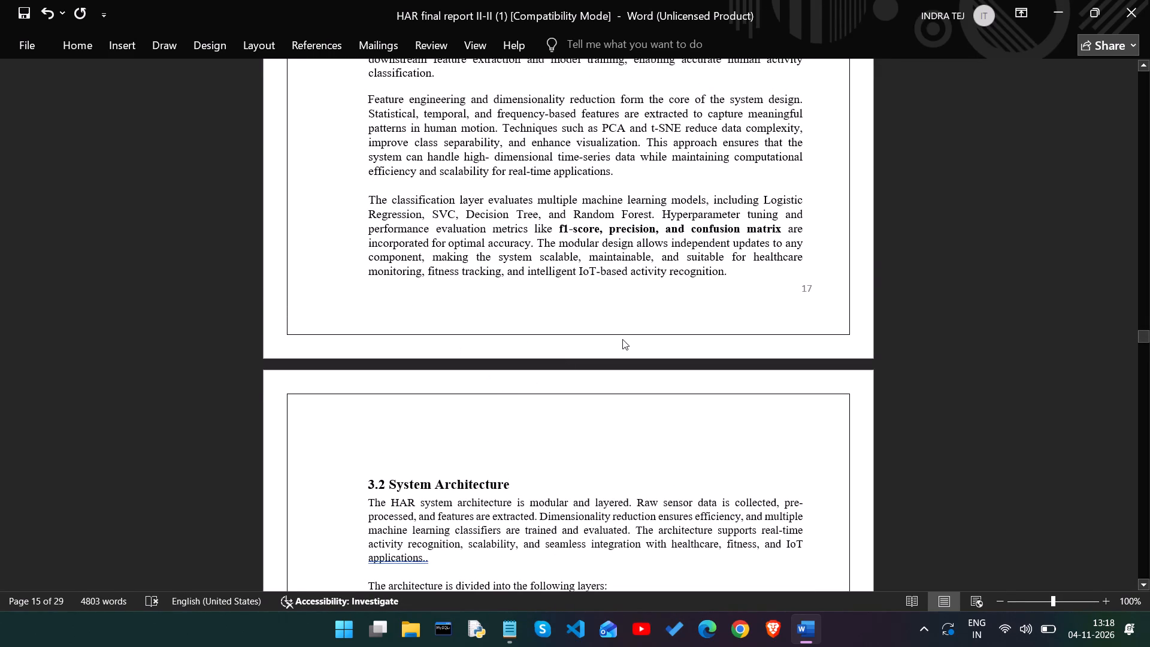
pyautogui.scroll(-1, 733, 304)
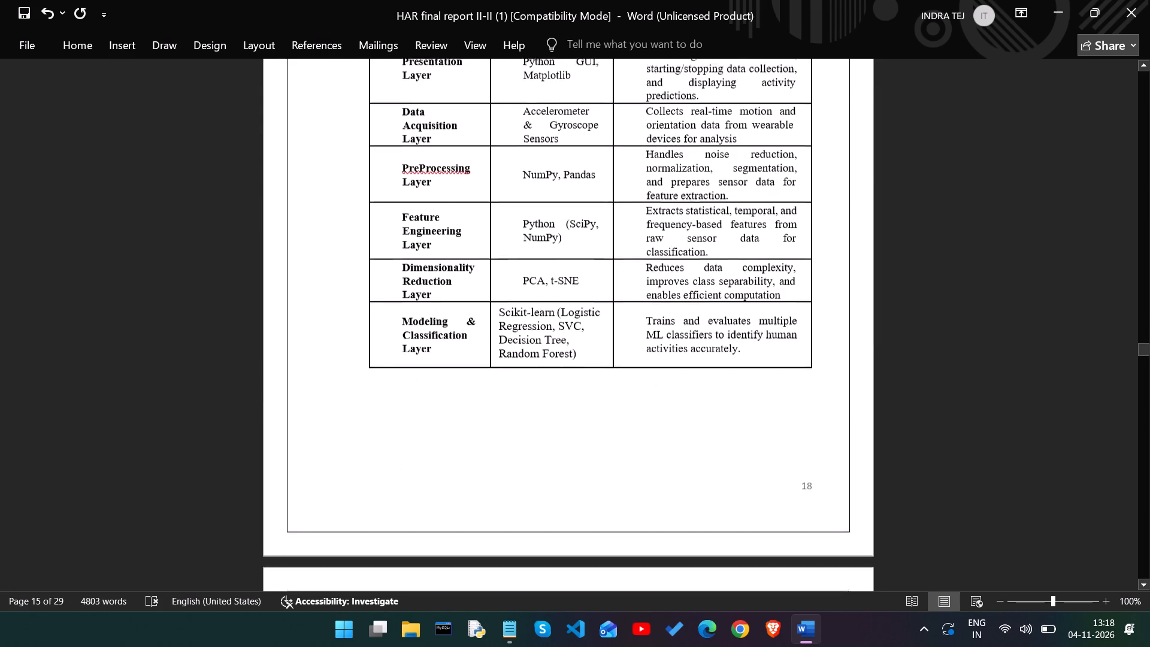
pyautogui.scroll(-2, 733, 304)
pyautogui.scroll(1, 733, 304)
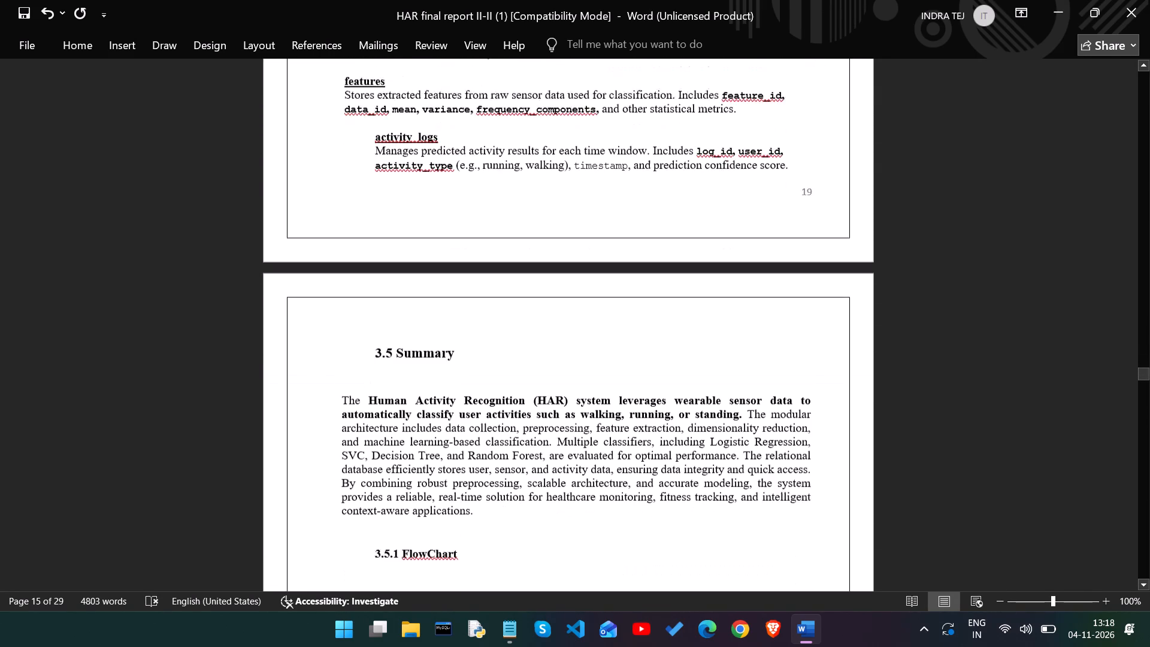
pyautogui.scroll(2, 733, 304)
pyautogui.scroll(-1, 635, 355)
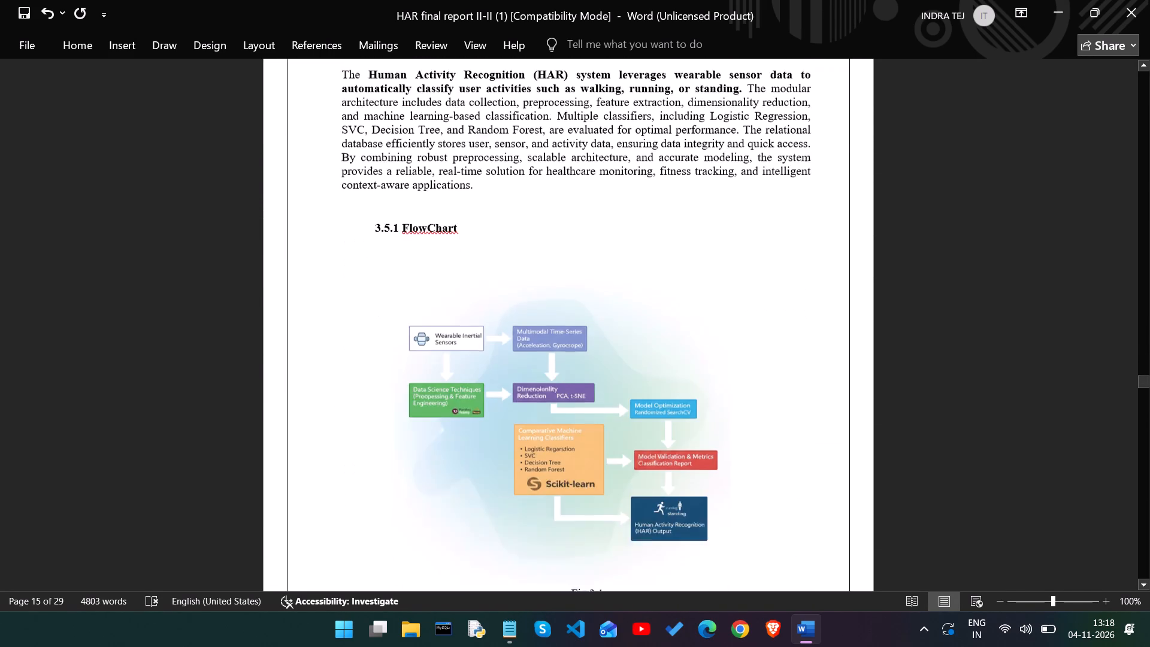
pyautogui.scroll(-5, 635, 355)
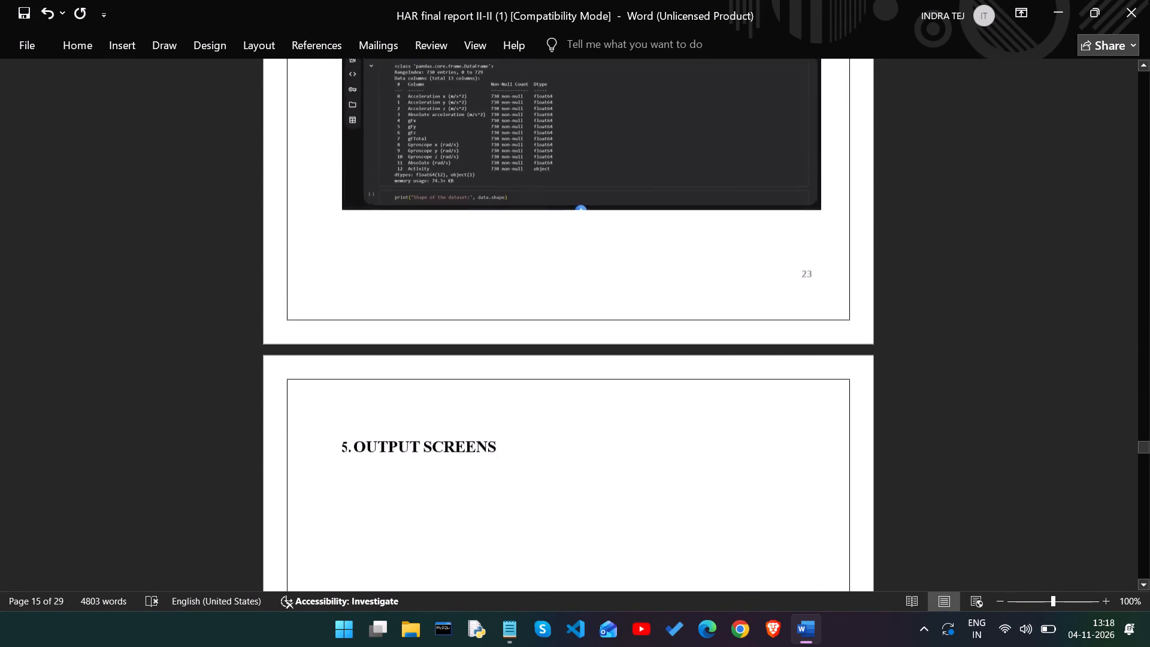
pyautogui.scroll(-3, 635, 355)
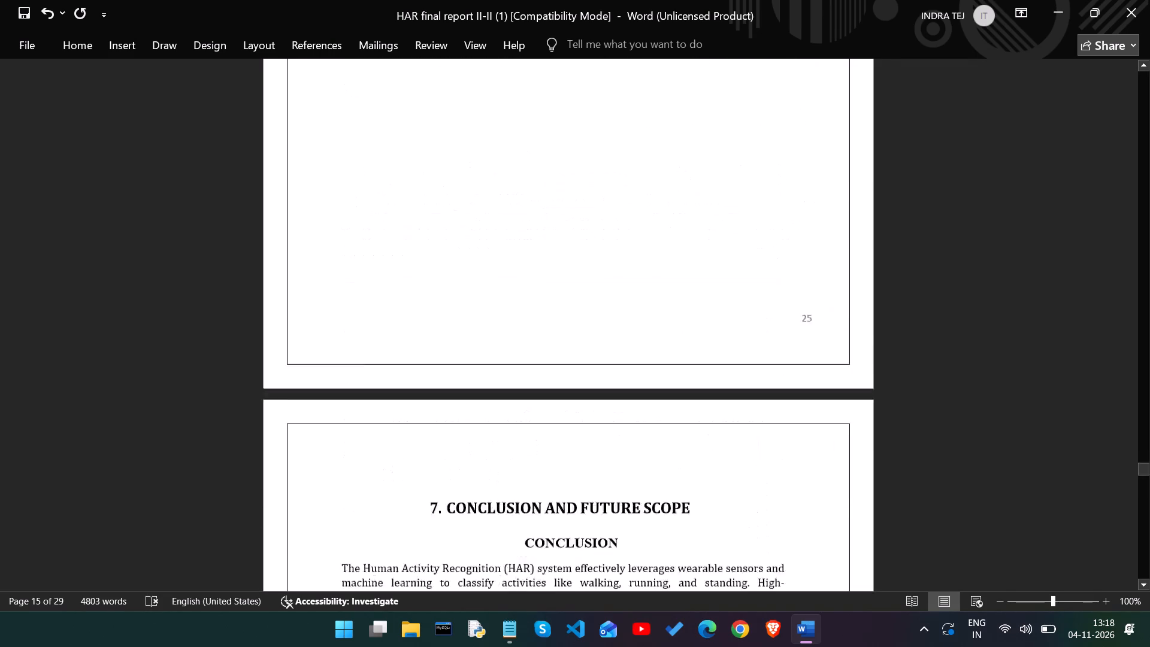
pyautogui.scroll(-2, 635, 355)
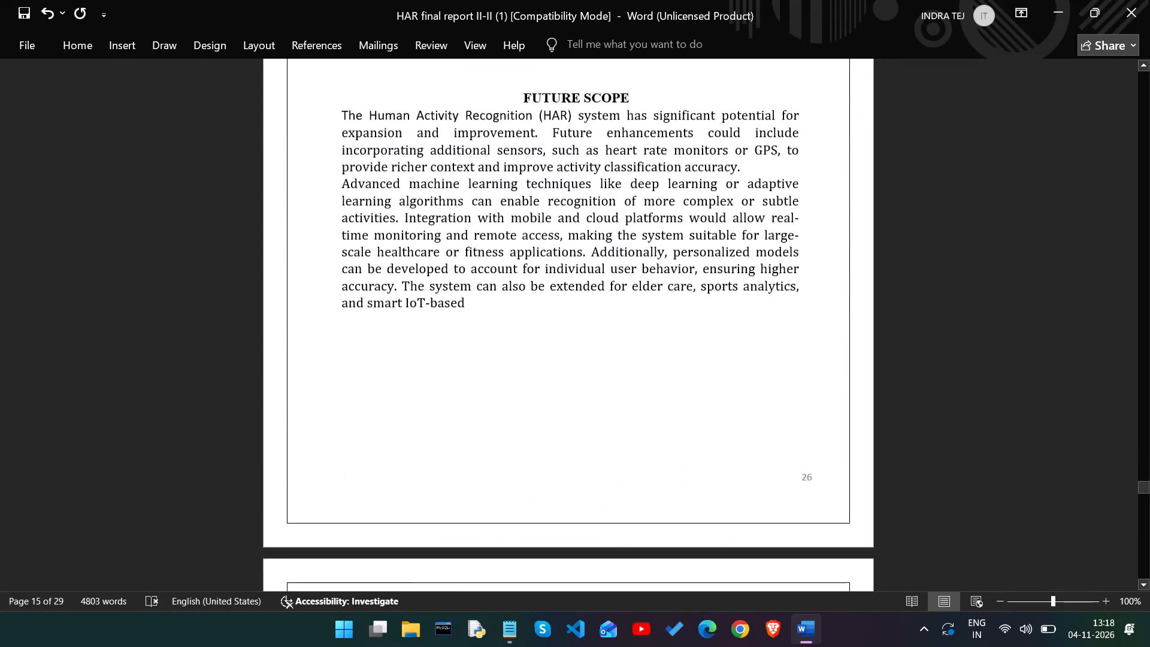
# Review the Bibliography and Appendix-A to Appendix-D pages for consistent text formatting and signature-block wording.
pyautogui.scroll(-1, 635, 355)
pyautogui.moveTo(553, 476); pyautogui.dragTo(623, 499)
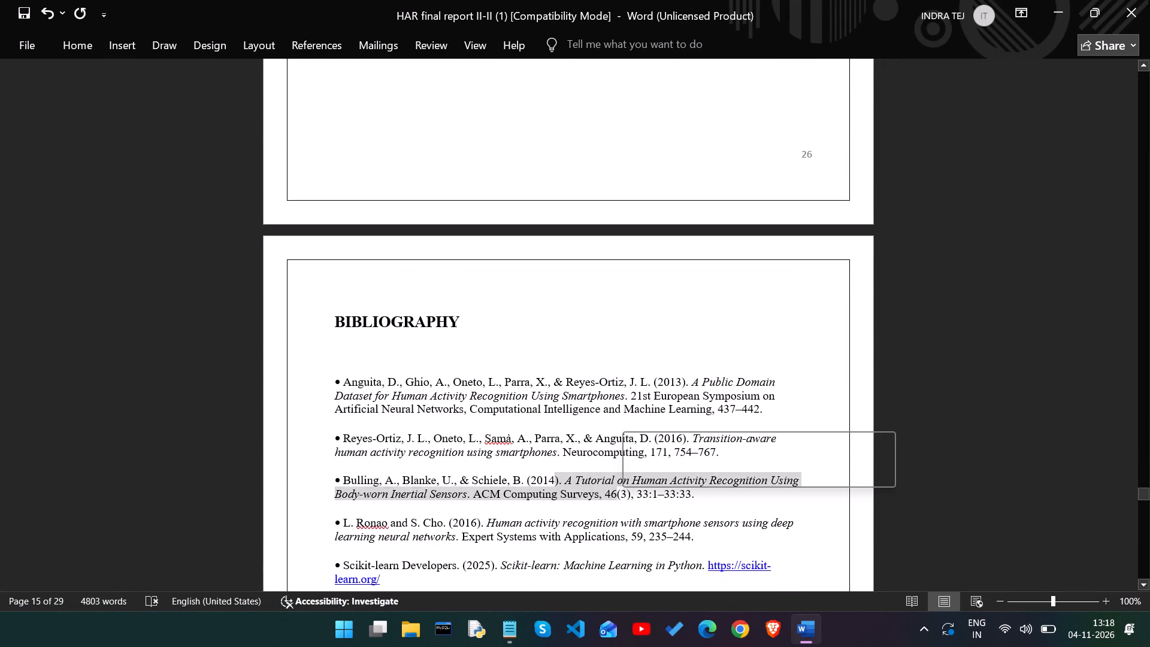
pyautogui.scroll(-1, 624, 500)
pyautogui.moveTo(513, 422); pyautogui.dragTo(578, 455)
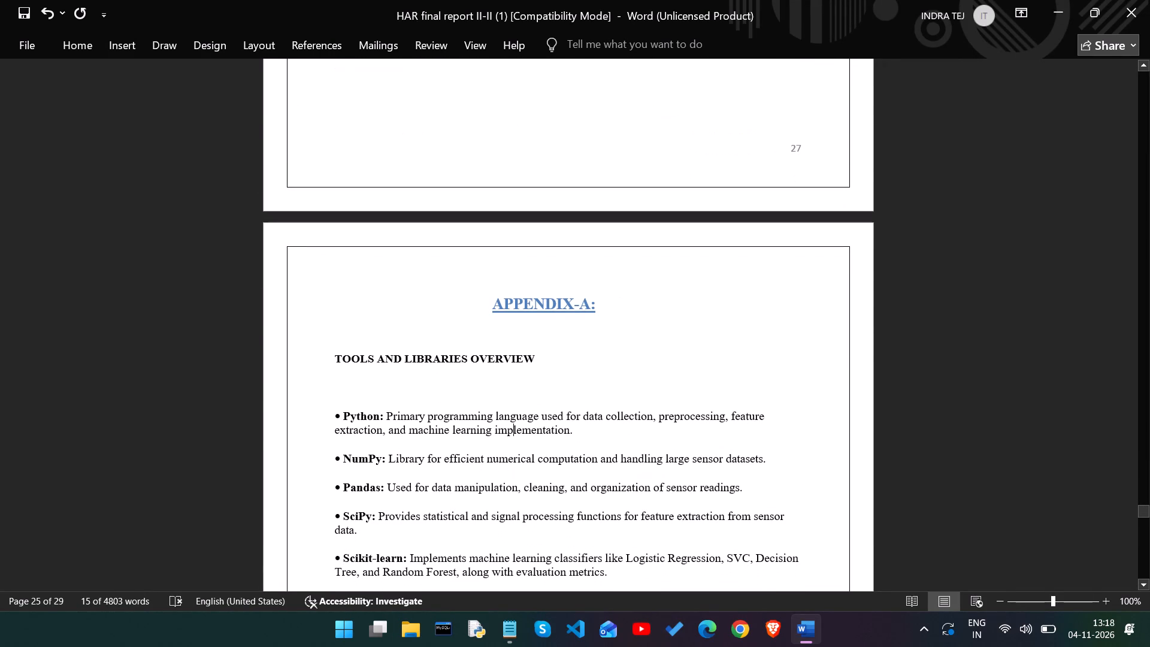
pyautogui.moveTo(548, 429); pyautogui.dragTo(509, 416)
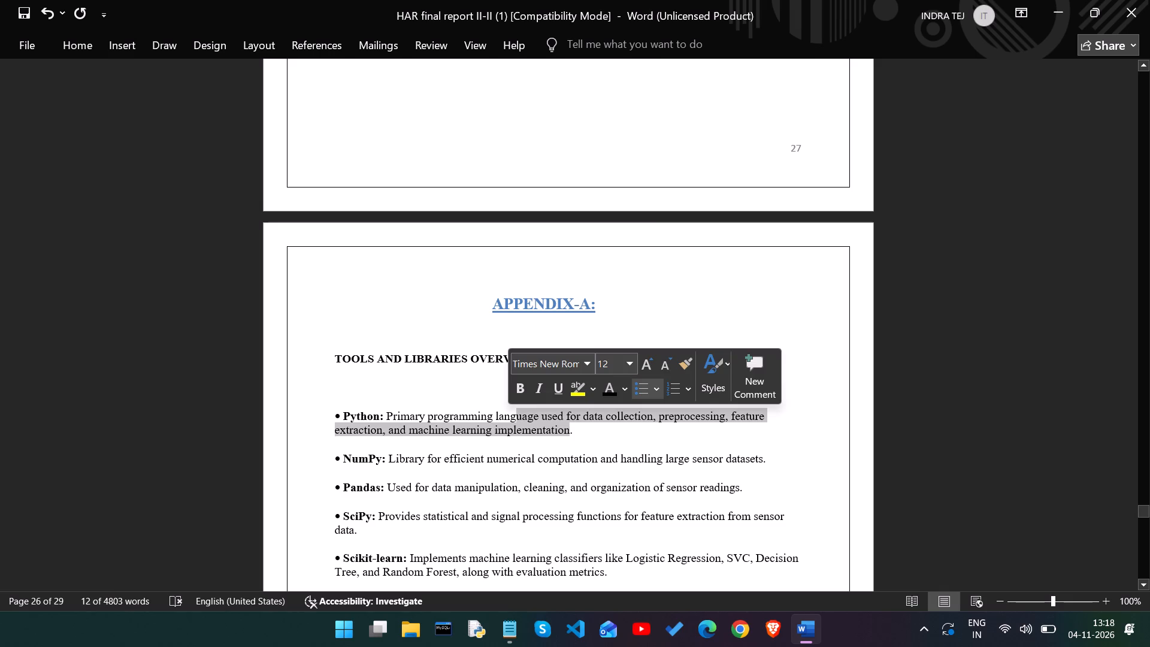
pyautogui.scroll(-3, 576, 455)
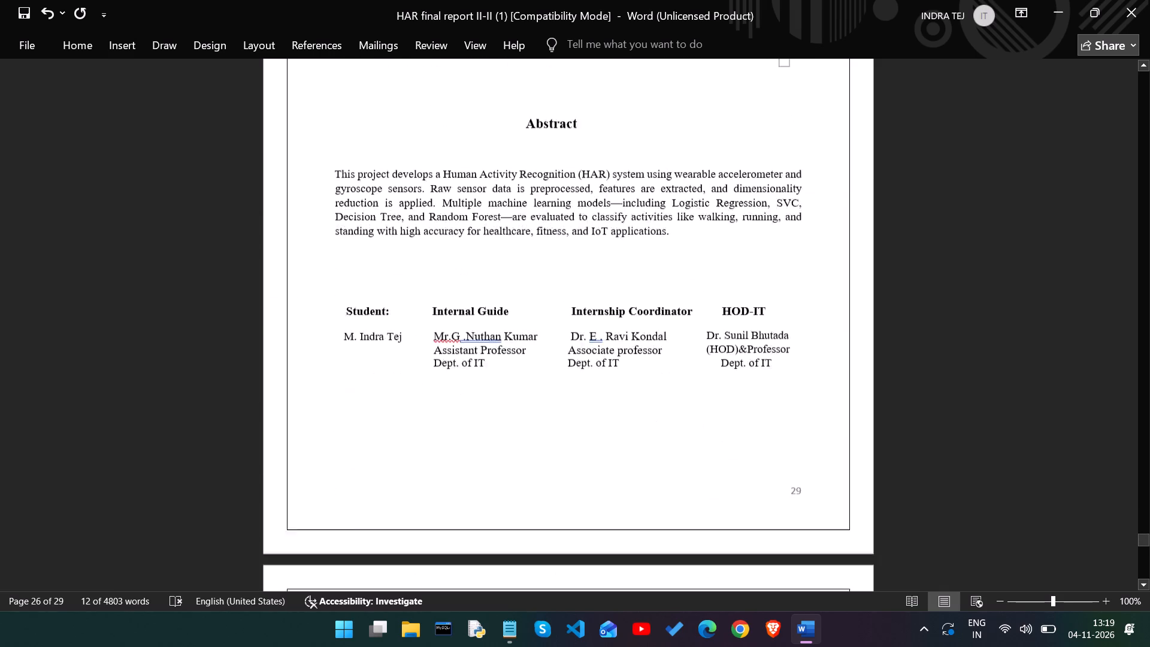
pyautogui.scroll(-15, 586, 434)
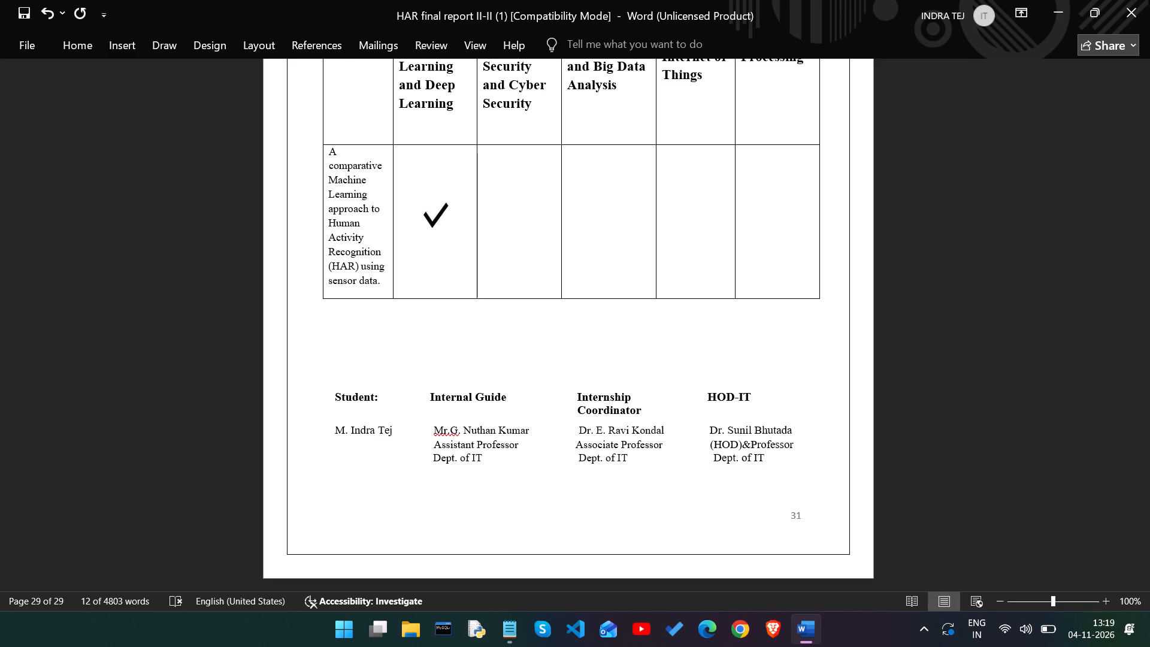
# Insert "(HOD)&" before "Professor" in the HOD-IT signature block below Table 2 in Appendix-C.
pyautogui.scroll(1, 586, 434)
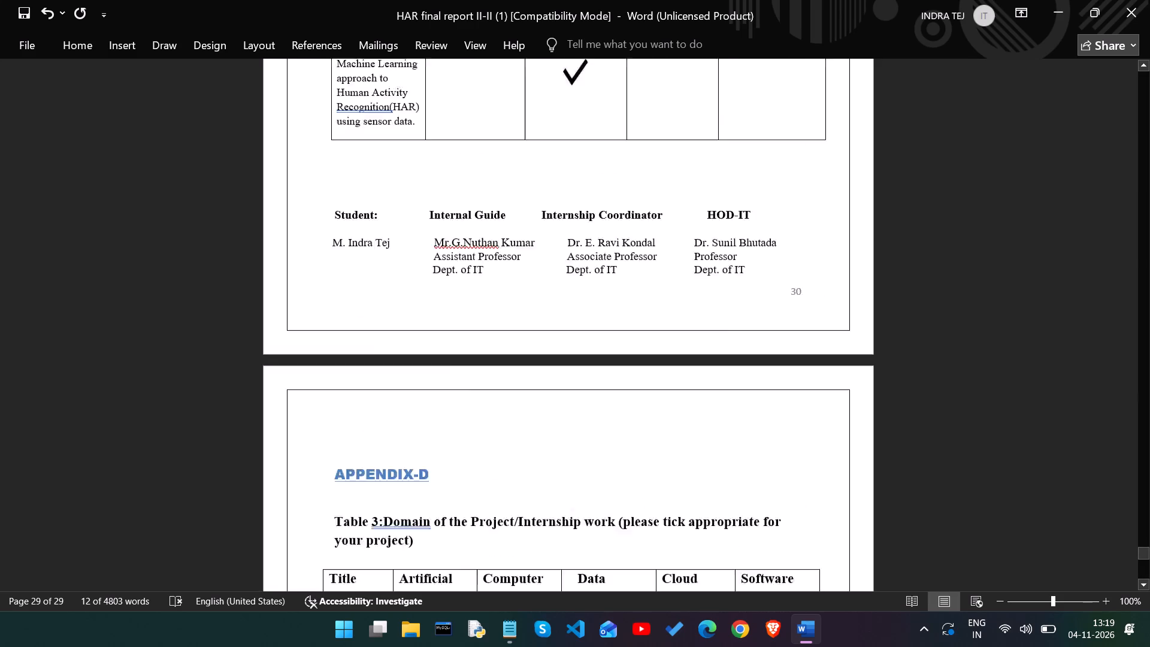
pyautogui.scroll(1, 586, 434)
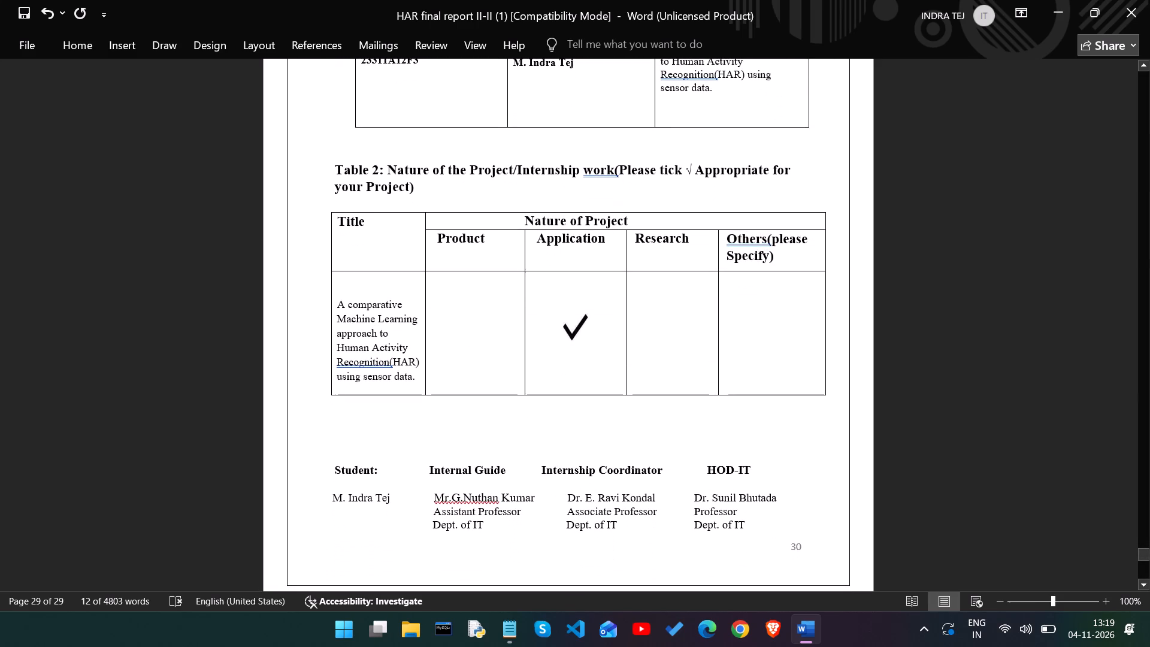
pyautogui.click(692, 508)
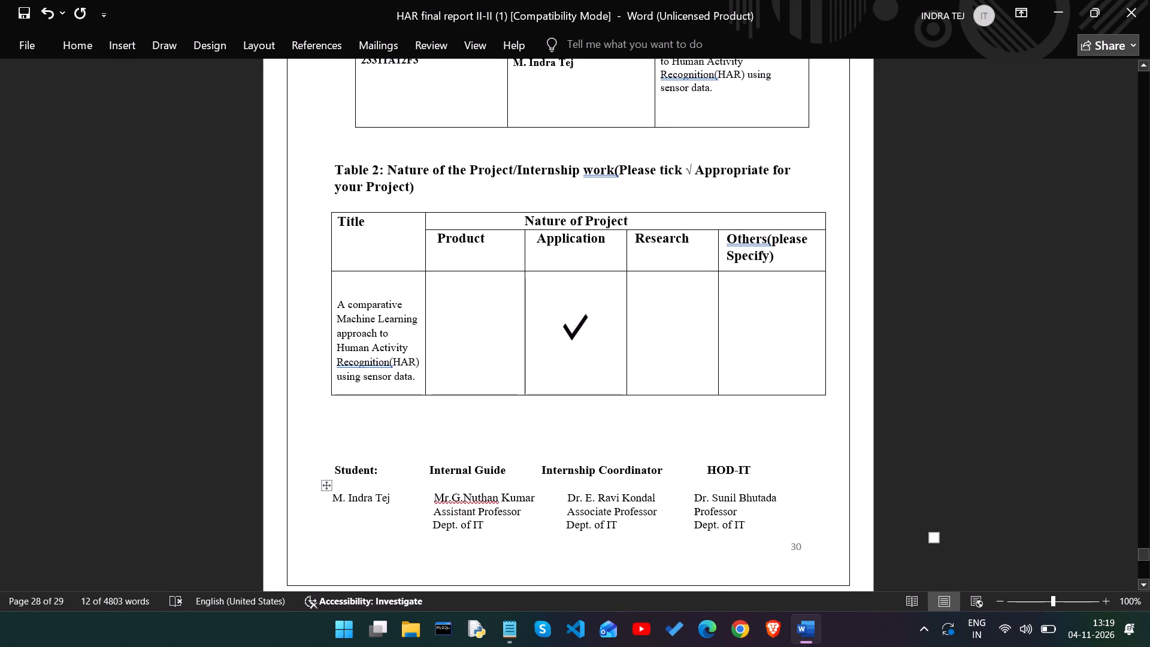
pyautogui.click(695, 513)
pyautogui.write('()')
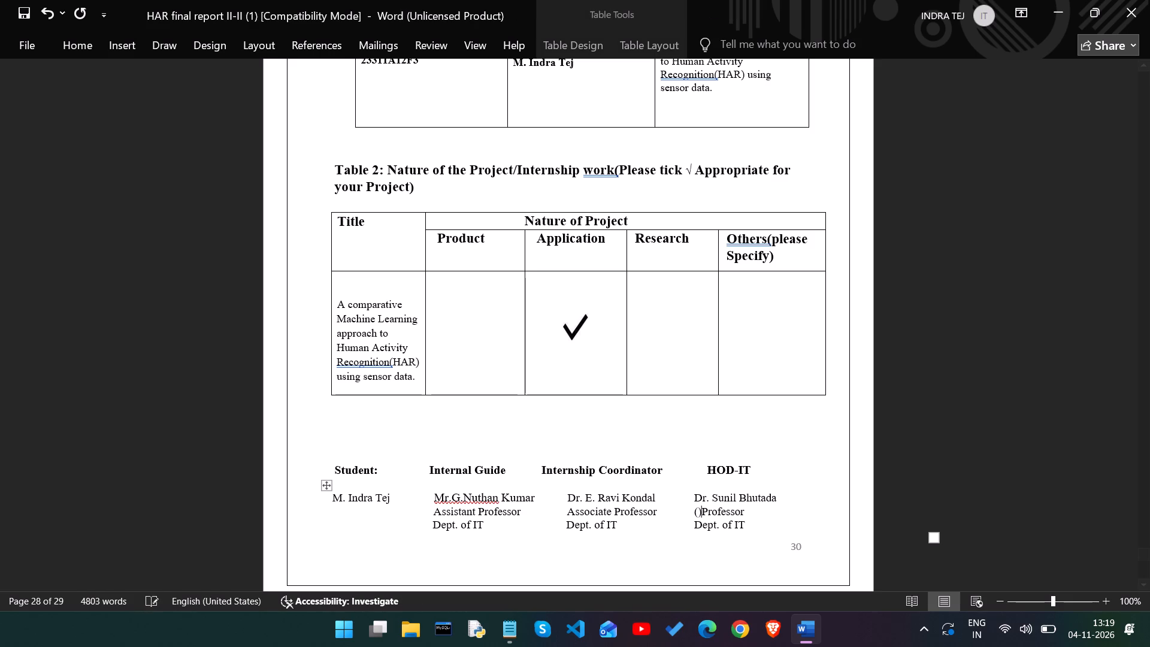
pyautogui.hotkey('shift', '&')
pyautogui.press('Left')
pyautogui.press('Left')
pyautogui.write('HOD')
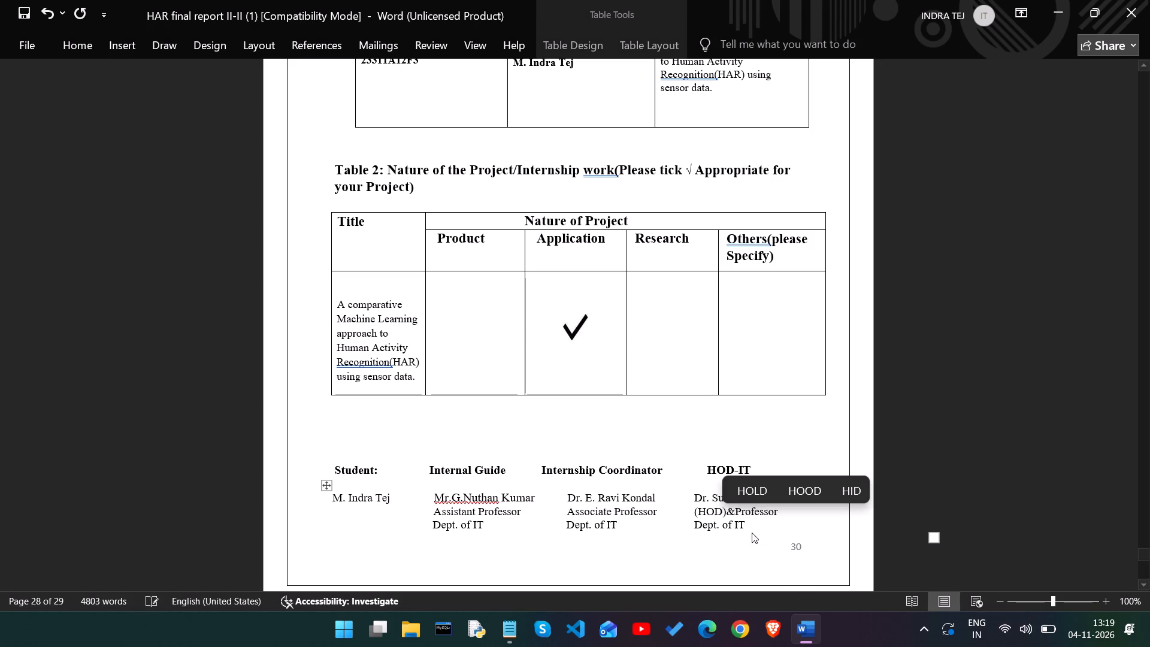
# Look back over the report's pages from Appendix-C to the title page.
pyautogui.scroll(2, 876, 423)
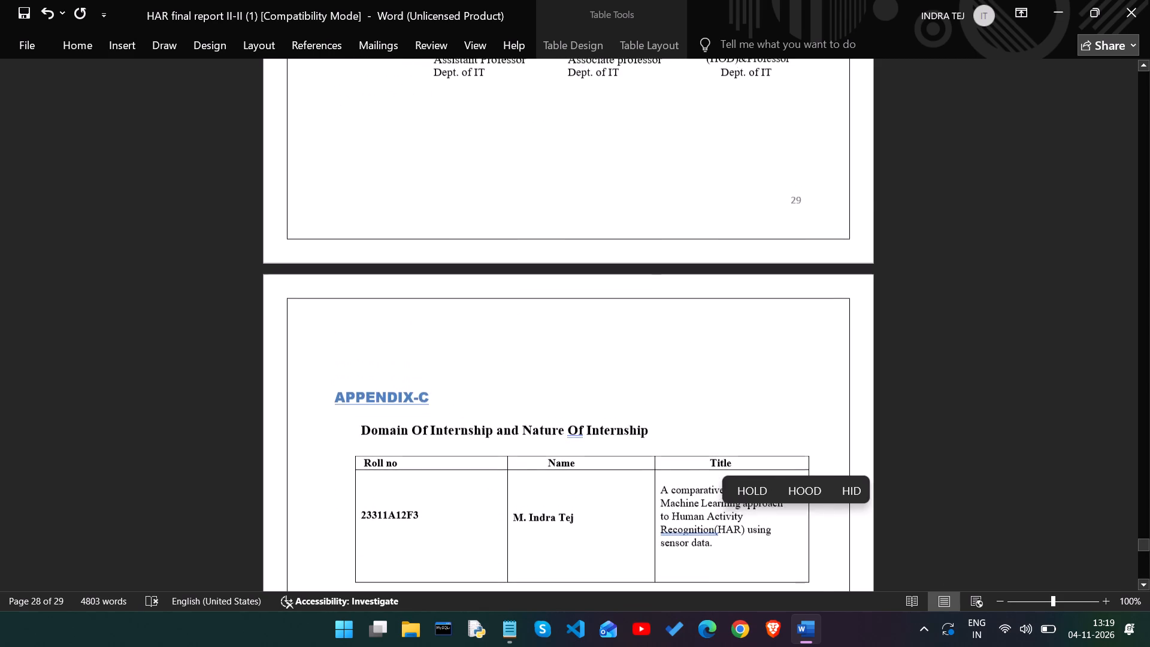
pyautogui.scroll(1, 876, 423)
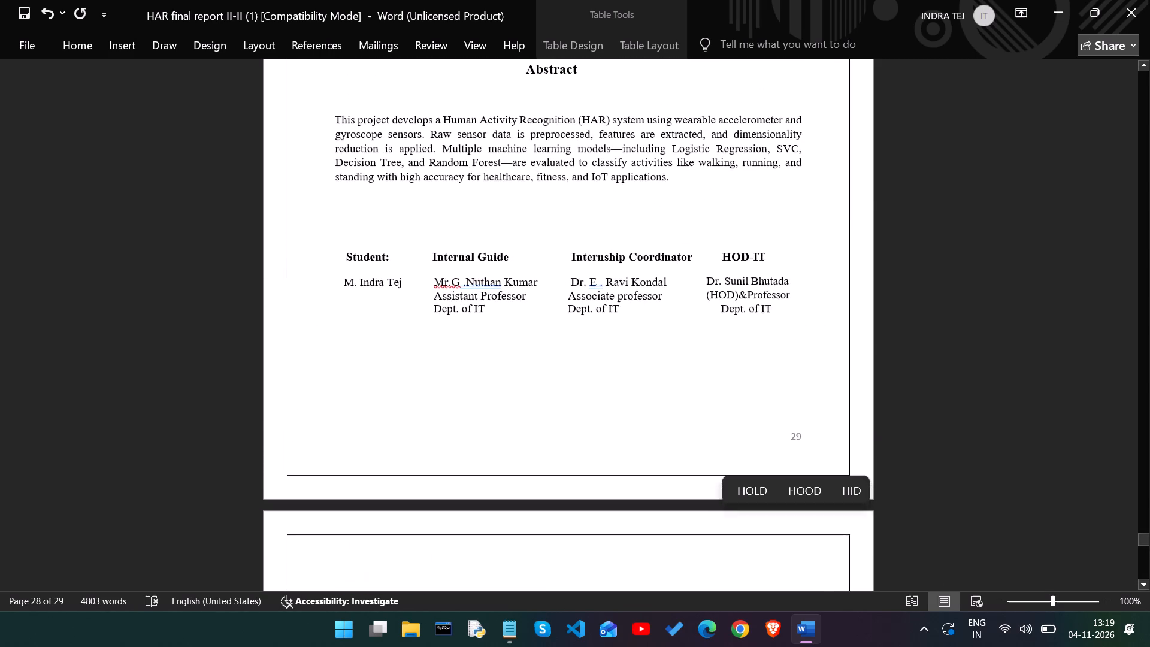
pyautogui.scroll(6, 876, 423)
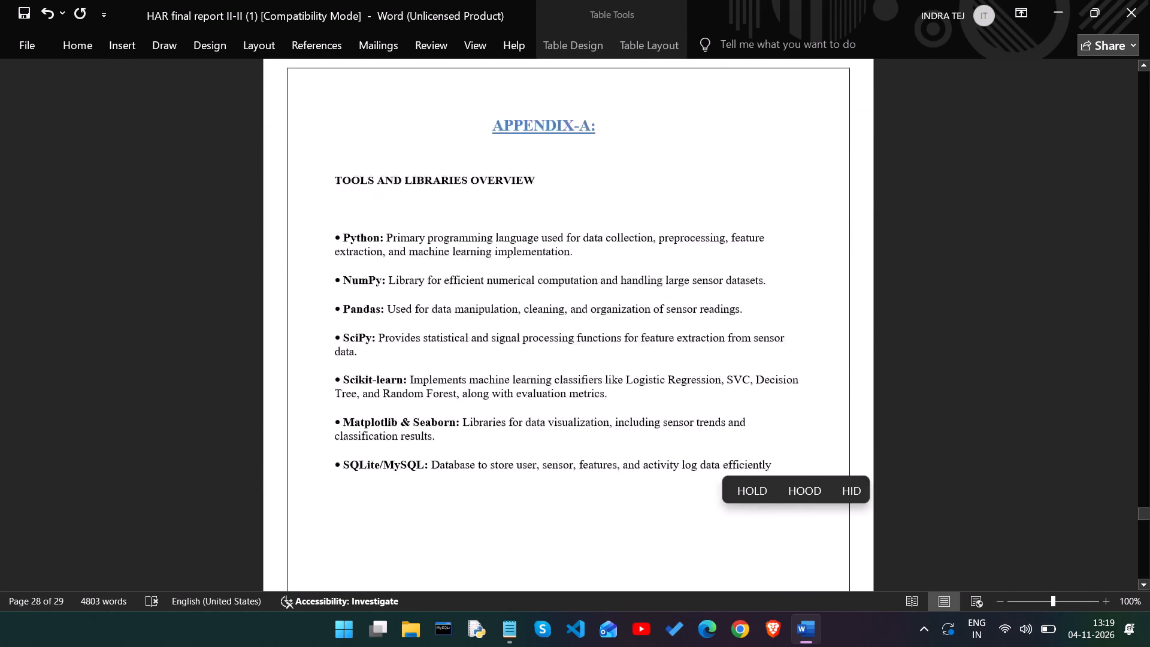
pyautogui.scroll(20, 876, 423)
pyautogui.scroll(7, 876, 423)
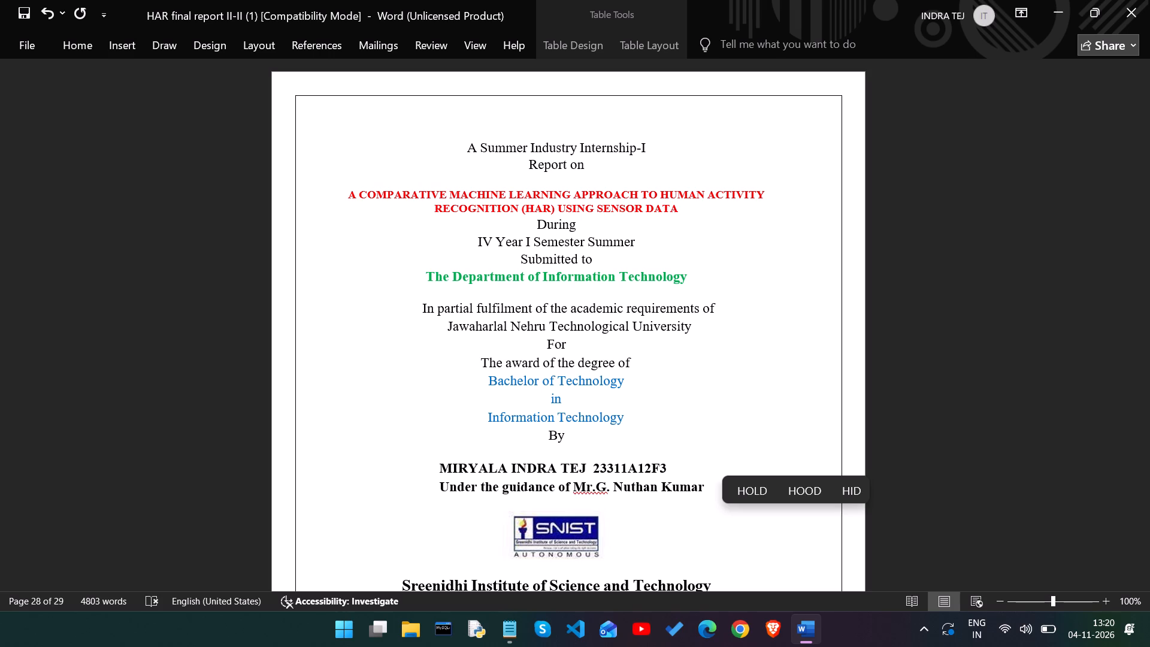
# Set the "External Examiner" line on the Certificate page to font size 12 and bold.
pyautogui.scroll(-3, 876, 423)
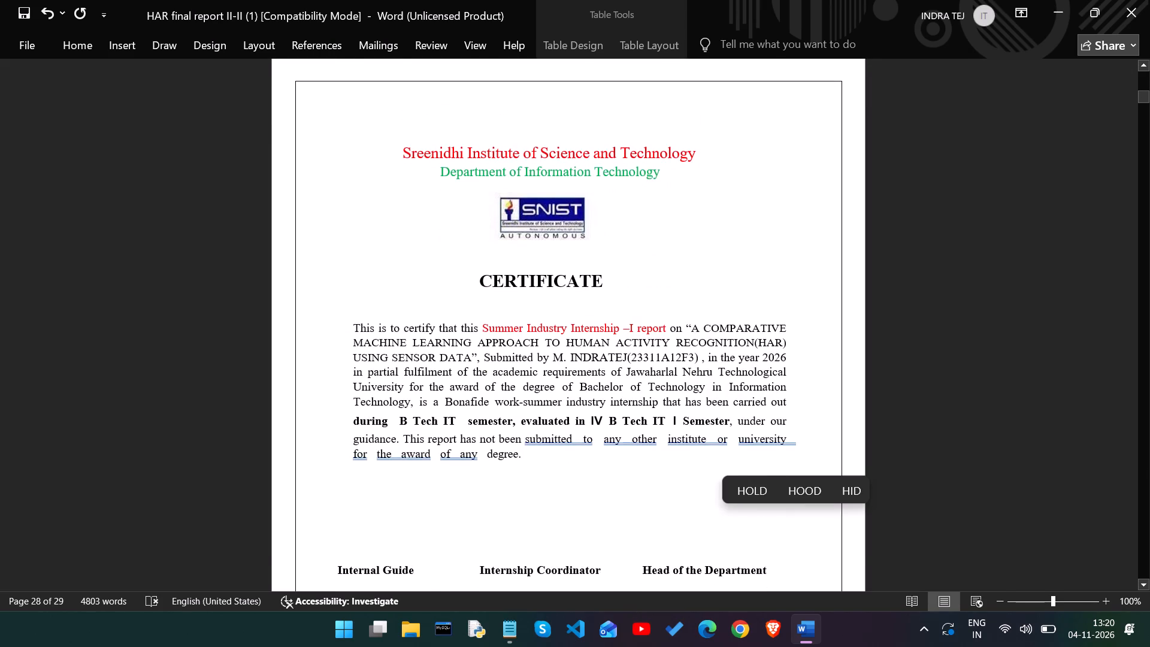
pyautogui.scroll(-1, 877, 421)
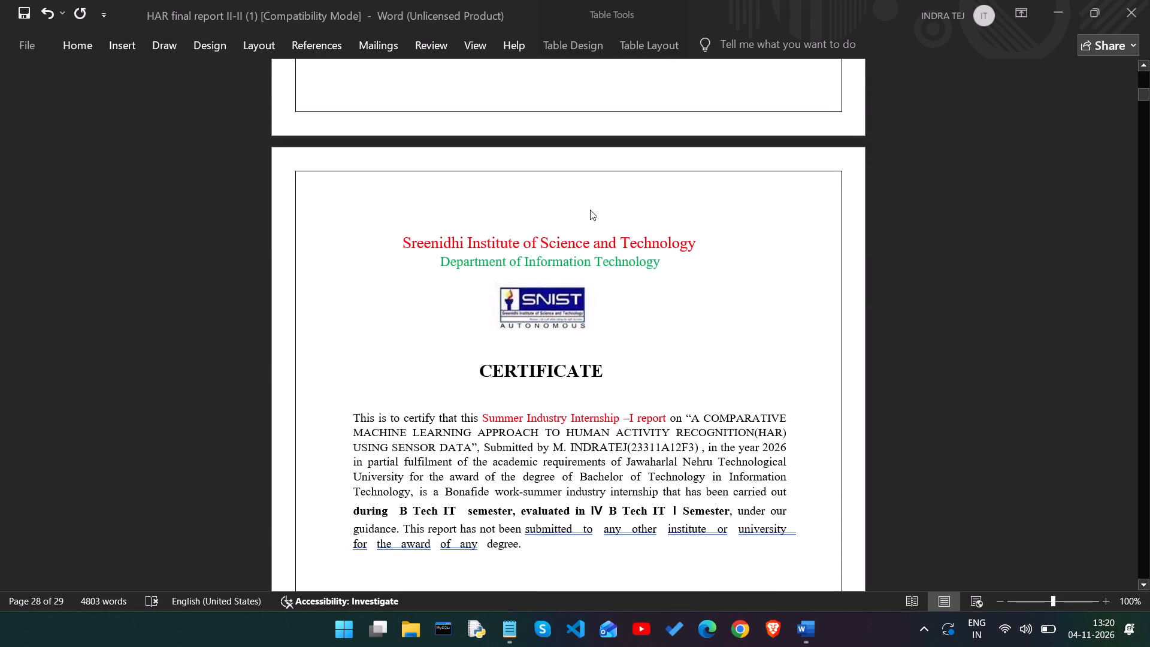
pyautogui.scroll(-2, 590, 210)
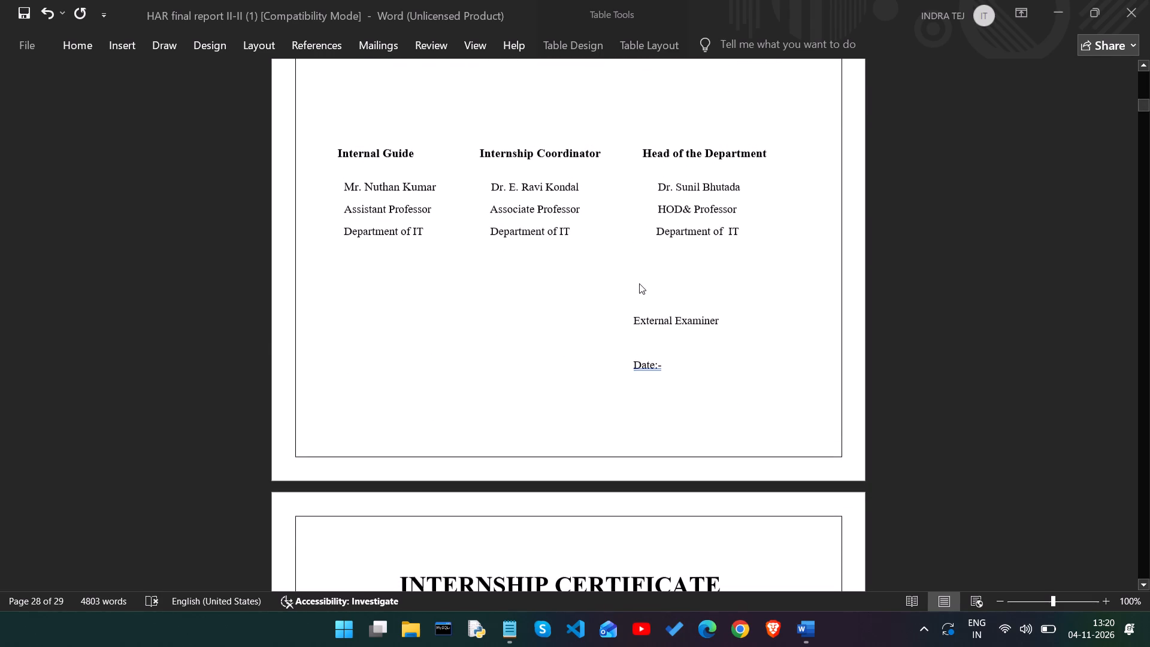
pyautogui.click(634, 319)
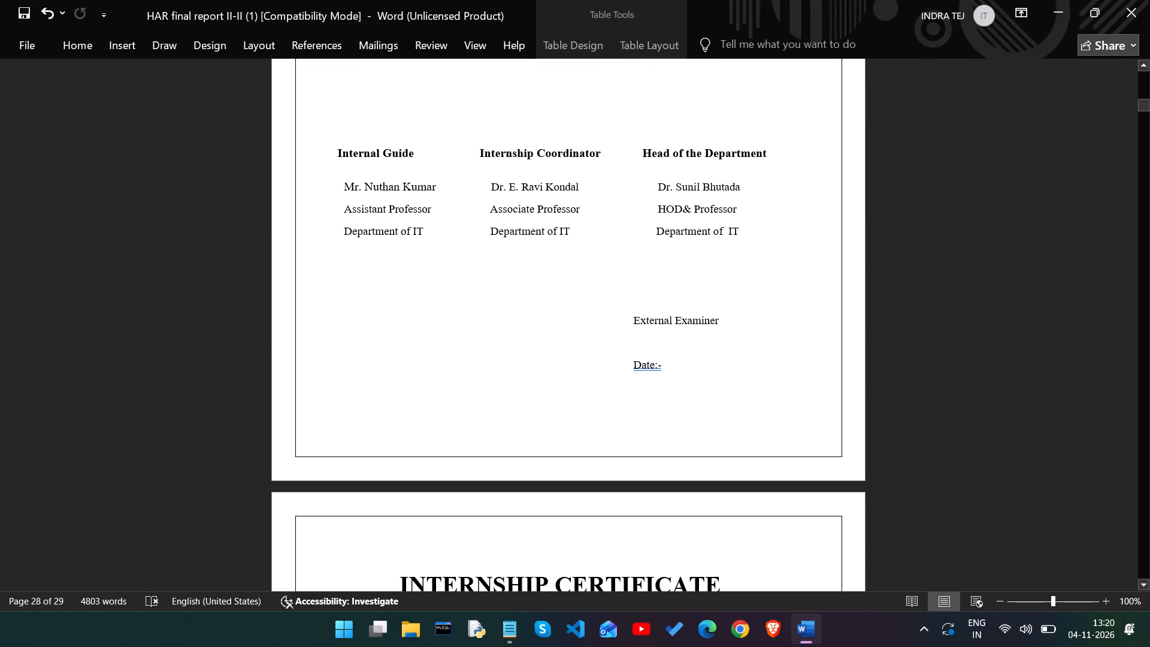
pyautogui.moveTo(632, 323); pyautogui.dragTo(718, 322)
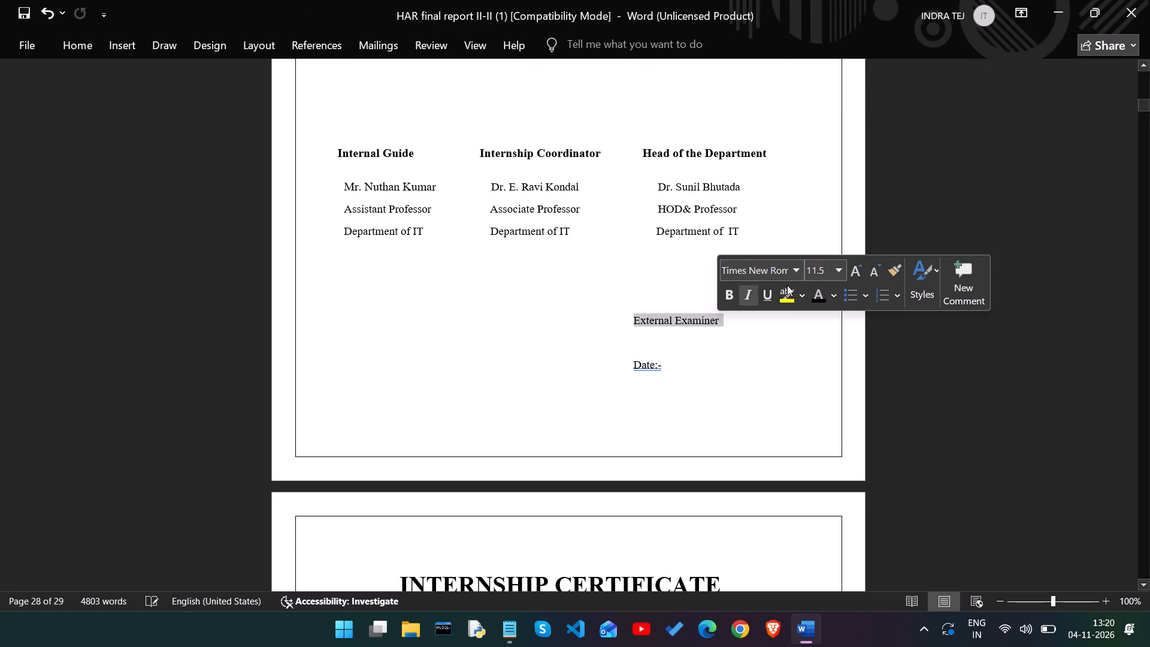
pyautogui.click(842, 268)
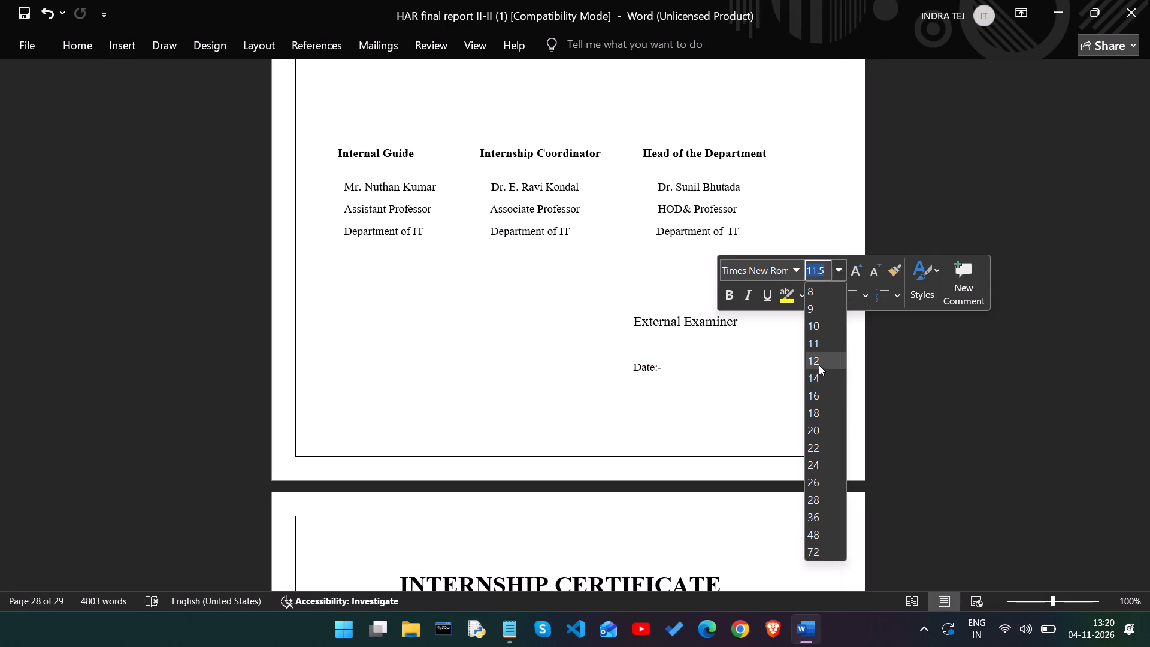
pyautogui.click(818, 363)
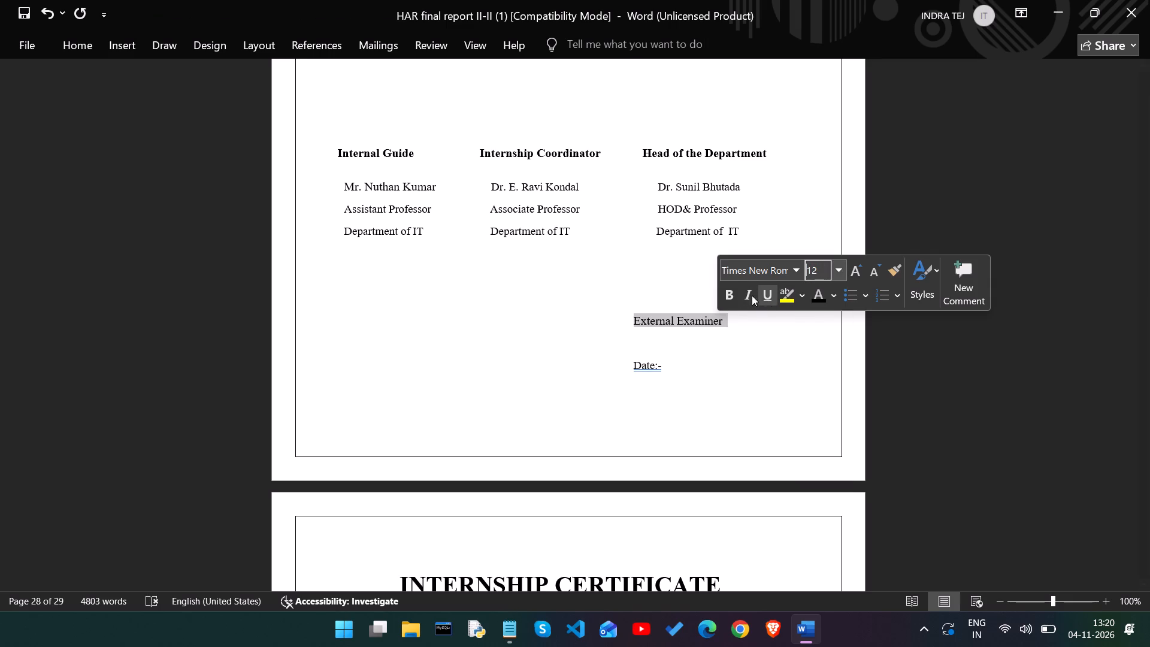
pyautogui.click(728, 297)
pyautogui.click(706, 364)
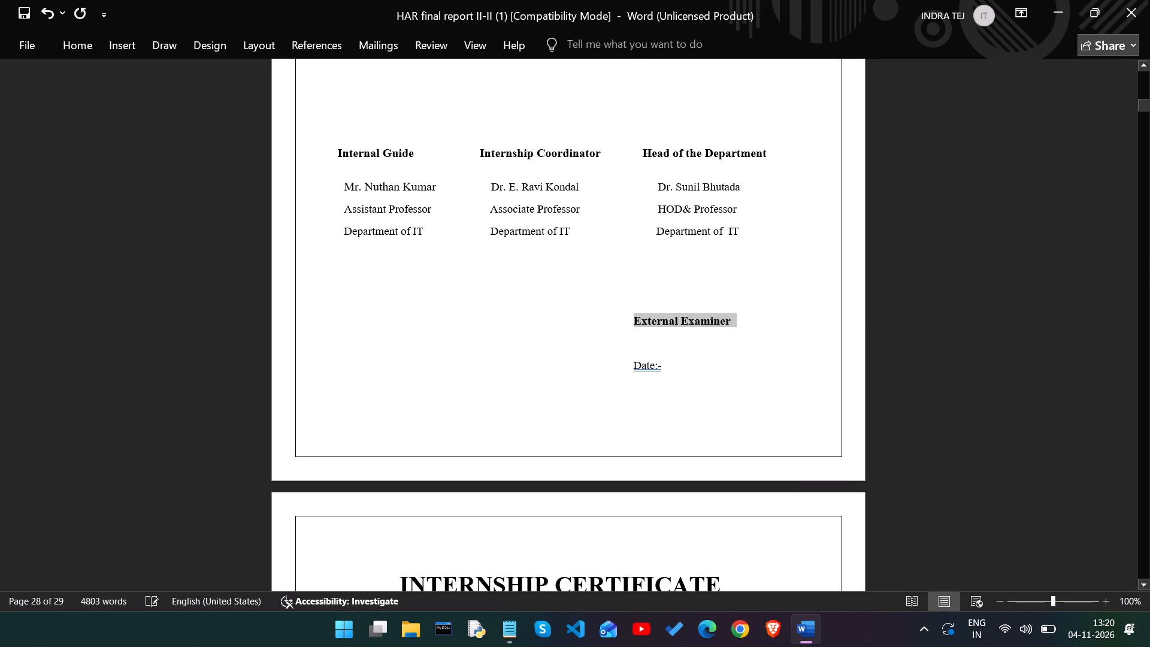
# Set the "Date:-" line below External Examiner to font size 12 and bold.
pyautogui.moveTo(670, 369); pyautogui.dragTo(638, 368)
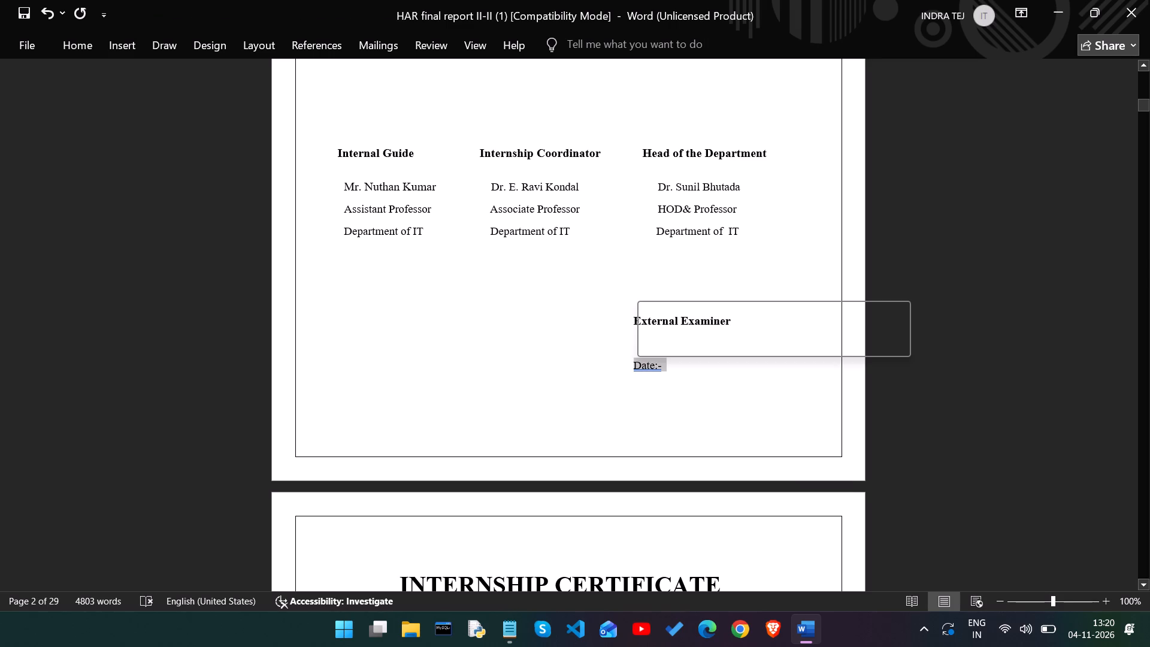
pyautogui.click(756, 318)
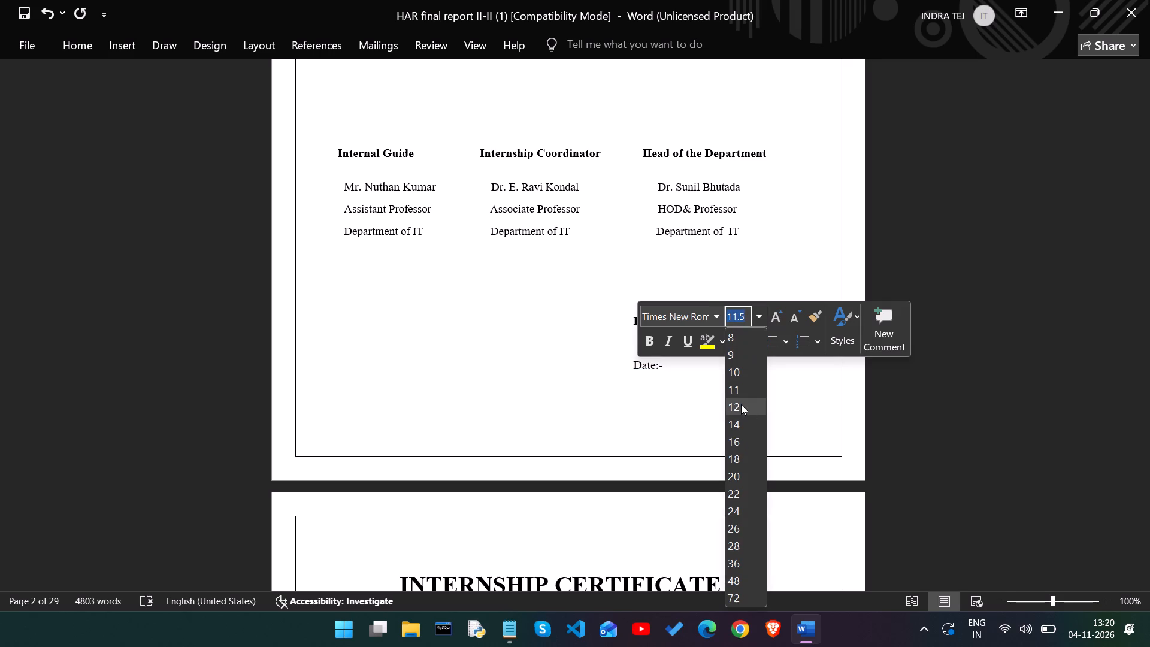
pyautogui.click(741, 404)
pyautogui.click(644, 351)
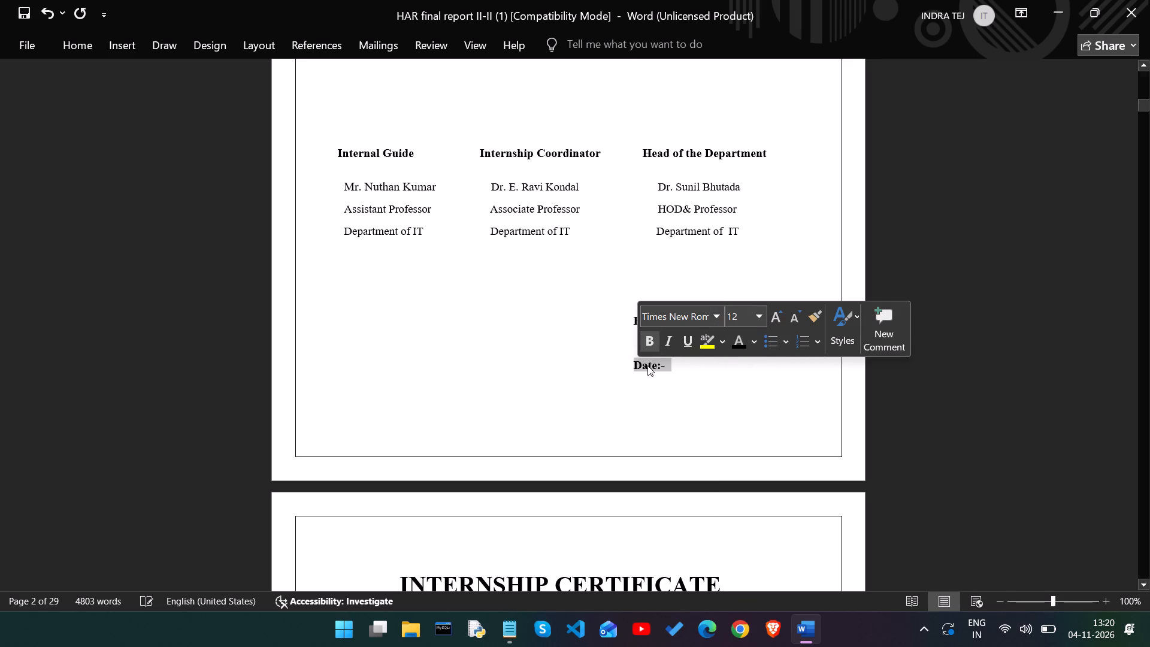
pyautogui.click(653, 410)
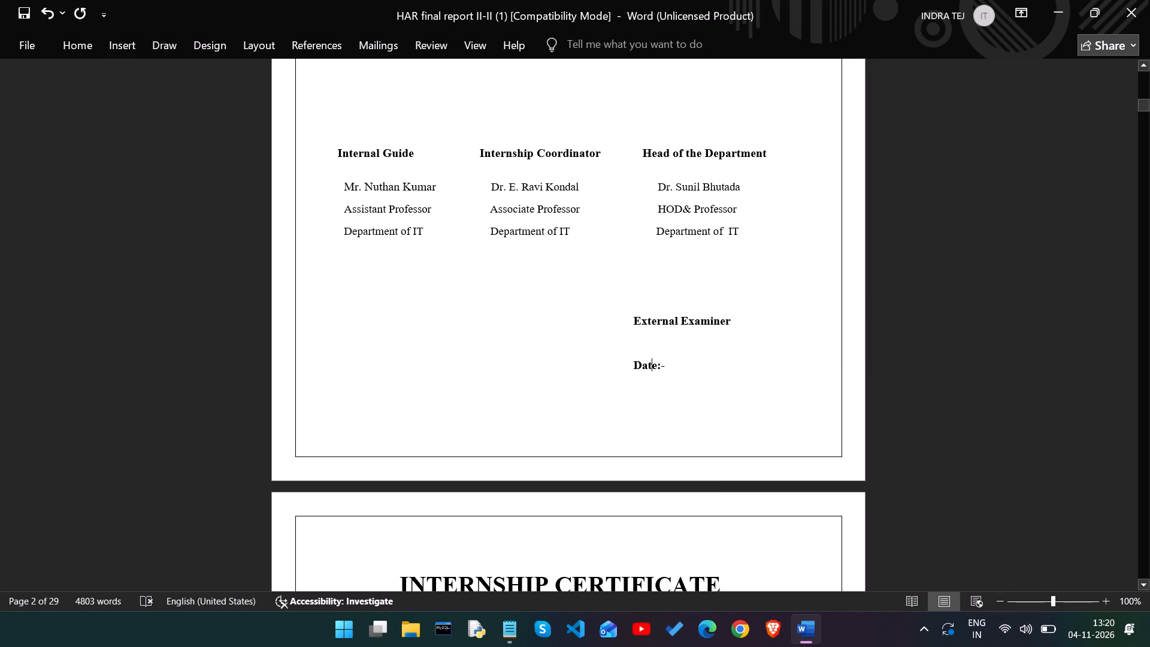
pyautogui.click(699, 358)
# Review the Internship Certificate, Declaration and Abstract pages for layout and text formatting.
pyautogui.scroll(-4, 709, 420)
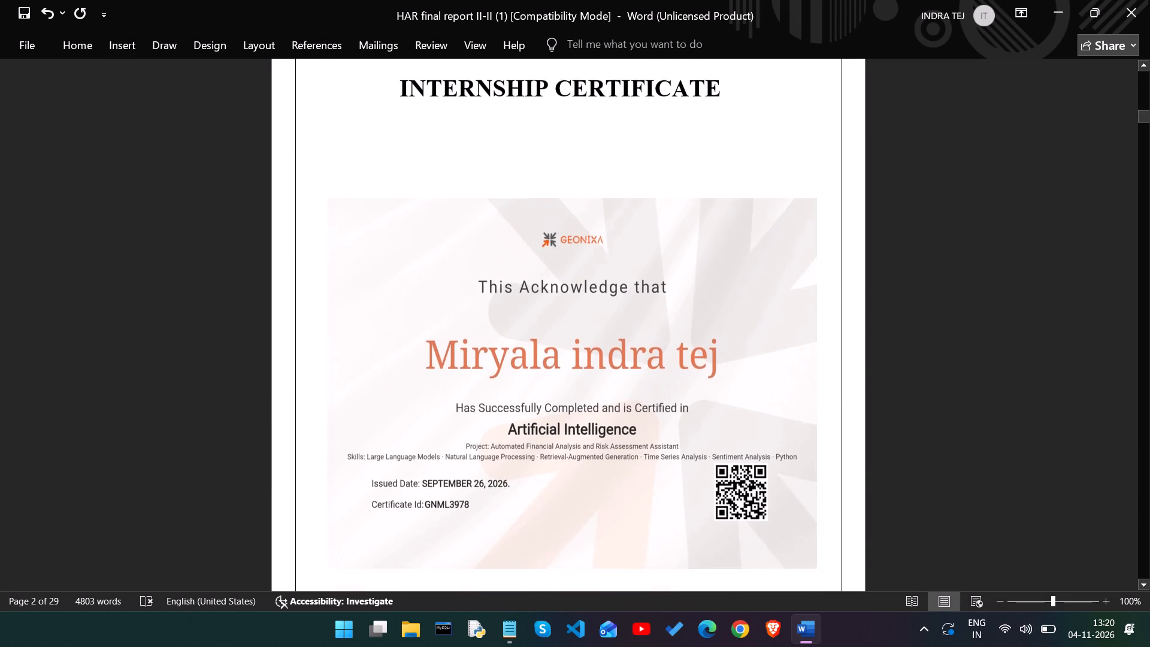
pyautogui.scroll(-2, 709, 420)
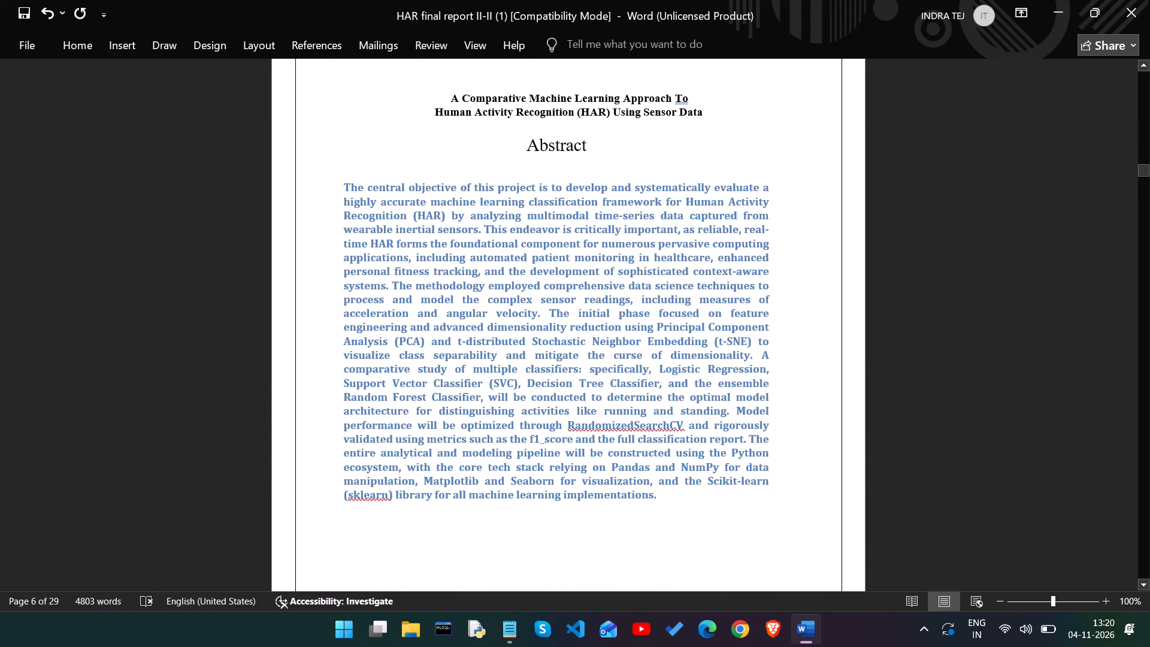
pyautogui.scroll(2, 709, 420)
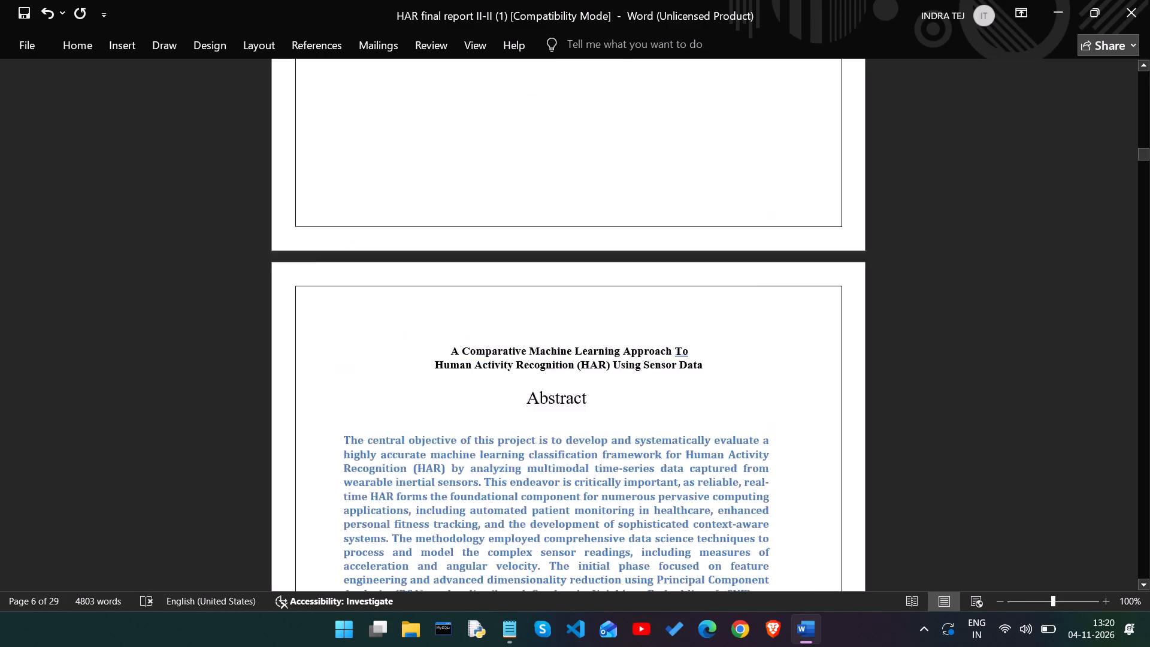
pyautogui.scroll(3, 709, 420)
pyautogui.scroll(-2, 709, 420)
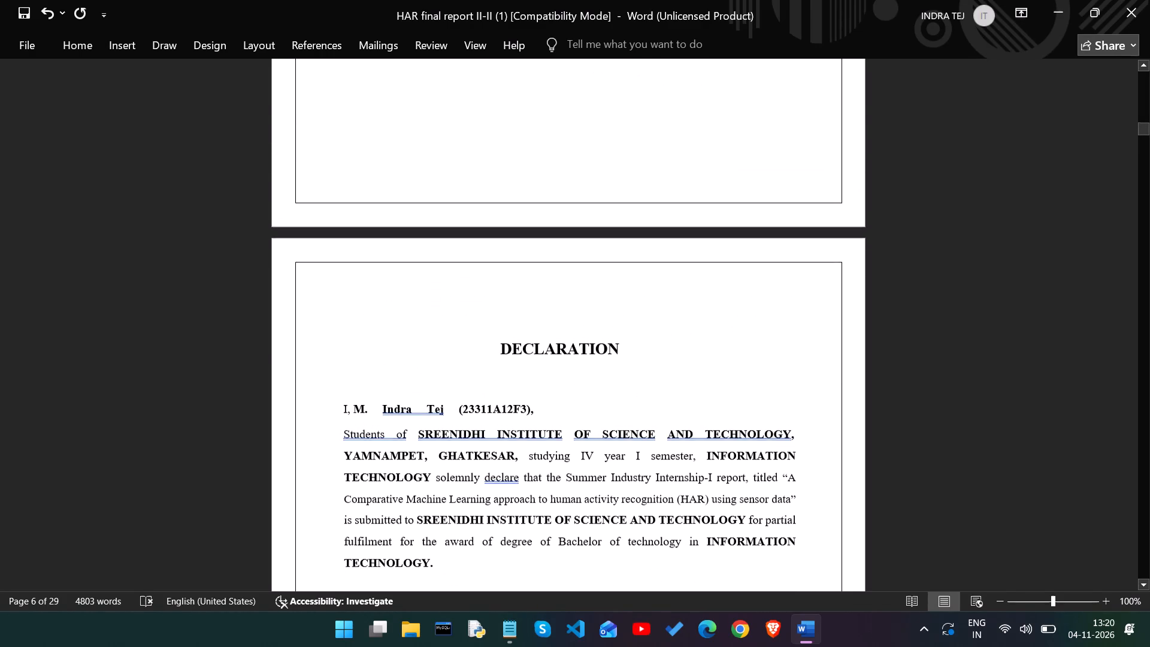
pyautogui.scroll(-1, 709, 420)
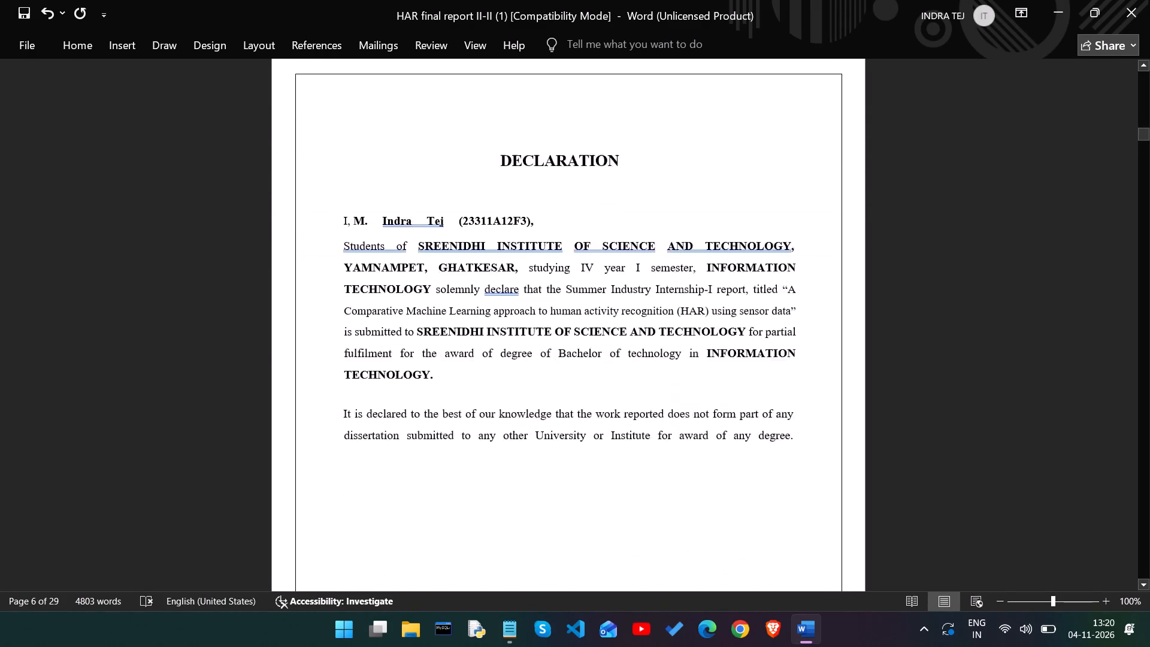
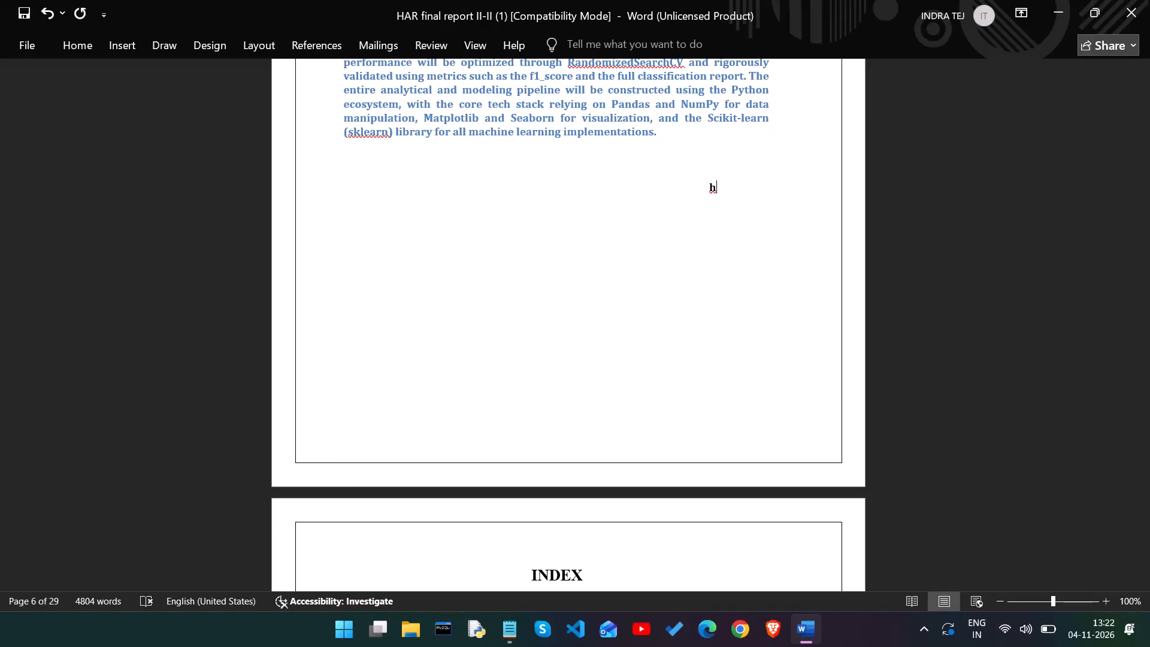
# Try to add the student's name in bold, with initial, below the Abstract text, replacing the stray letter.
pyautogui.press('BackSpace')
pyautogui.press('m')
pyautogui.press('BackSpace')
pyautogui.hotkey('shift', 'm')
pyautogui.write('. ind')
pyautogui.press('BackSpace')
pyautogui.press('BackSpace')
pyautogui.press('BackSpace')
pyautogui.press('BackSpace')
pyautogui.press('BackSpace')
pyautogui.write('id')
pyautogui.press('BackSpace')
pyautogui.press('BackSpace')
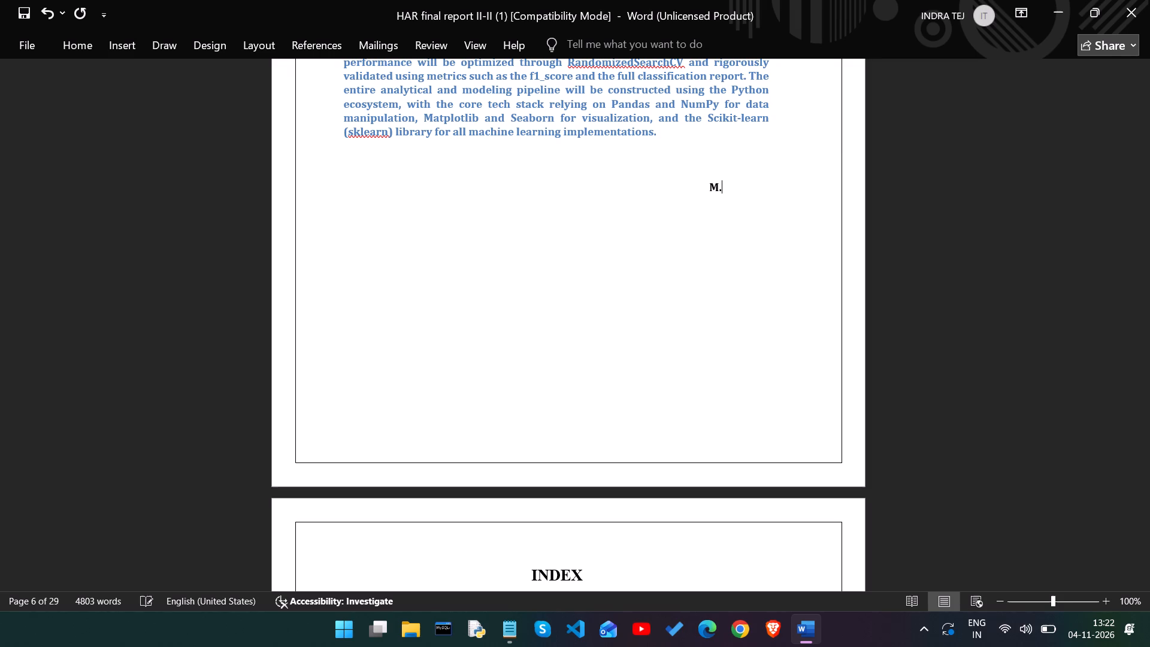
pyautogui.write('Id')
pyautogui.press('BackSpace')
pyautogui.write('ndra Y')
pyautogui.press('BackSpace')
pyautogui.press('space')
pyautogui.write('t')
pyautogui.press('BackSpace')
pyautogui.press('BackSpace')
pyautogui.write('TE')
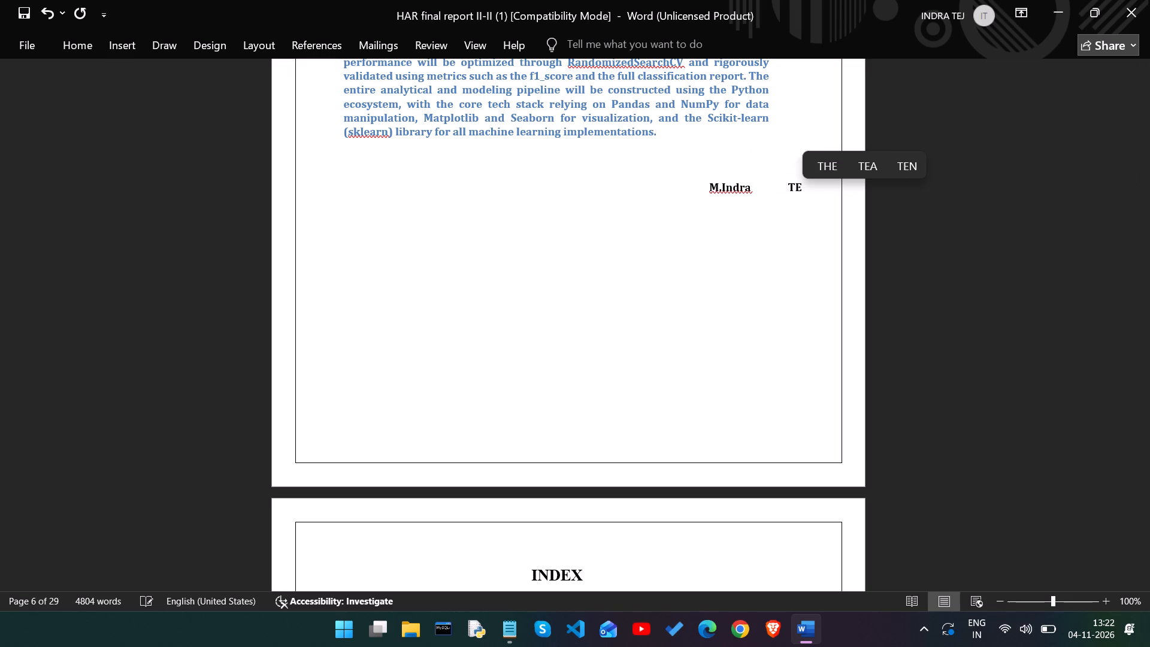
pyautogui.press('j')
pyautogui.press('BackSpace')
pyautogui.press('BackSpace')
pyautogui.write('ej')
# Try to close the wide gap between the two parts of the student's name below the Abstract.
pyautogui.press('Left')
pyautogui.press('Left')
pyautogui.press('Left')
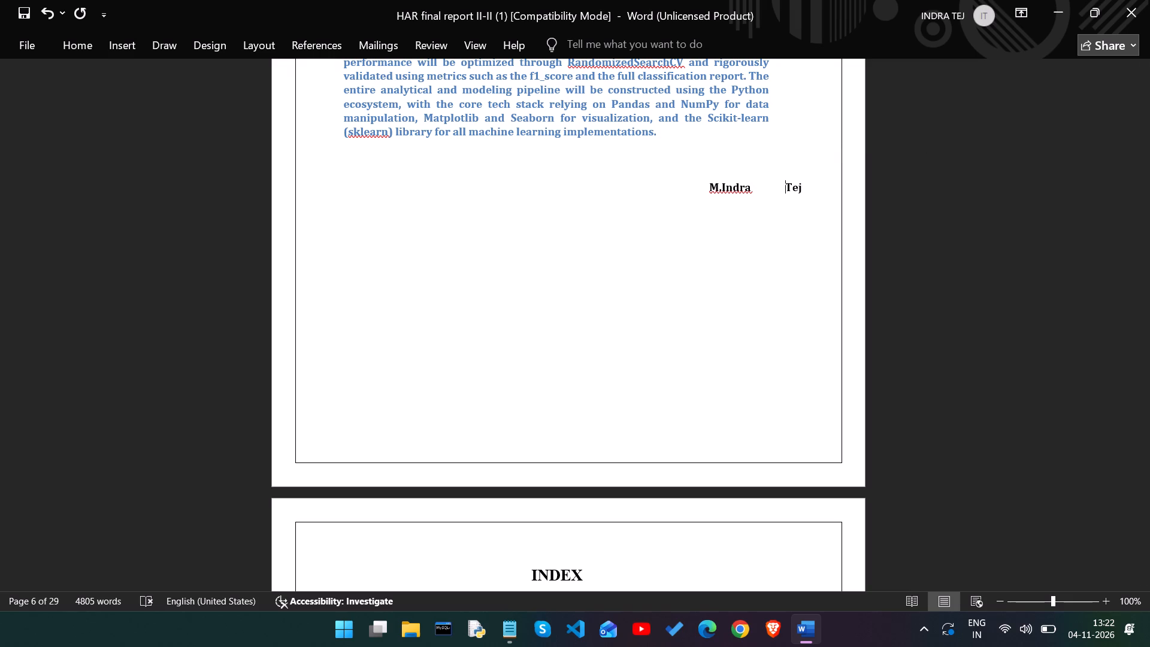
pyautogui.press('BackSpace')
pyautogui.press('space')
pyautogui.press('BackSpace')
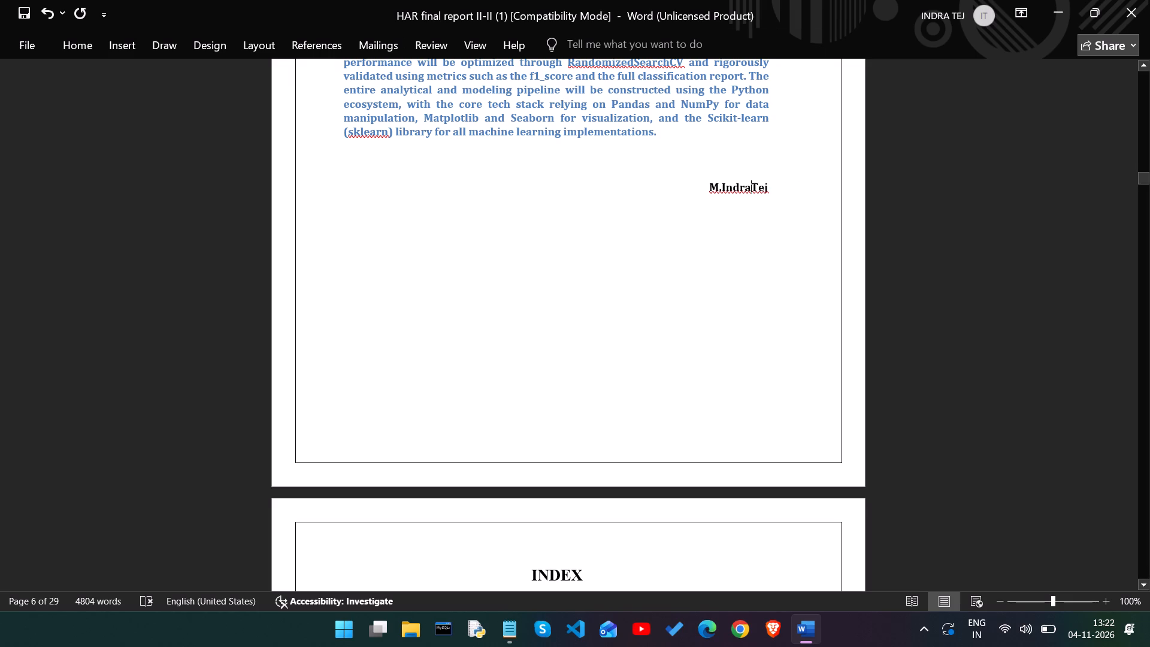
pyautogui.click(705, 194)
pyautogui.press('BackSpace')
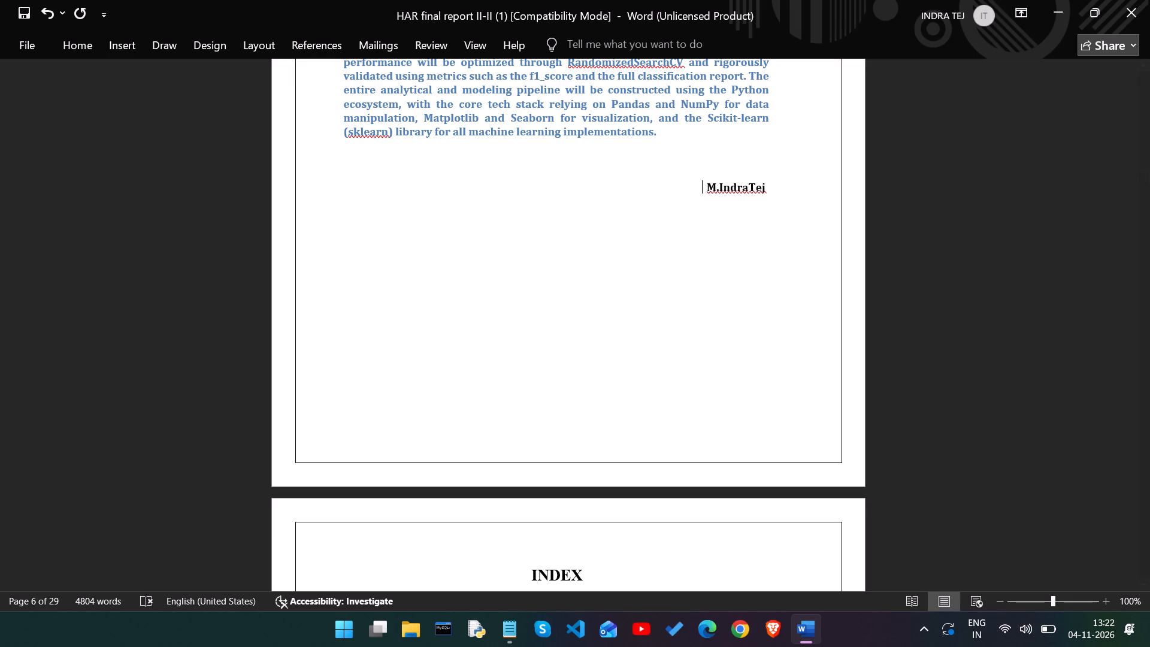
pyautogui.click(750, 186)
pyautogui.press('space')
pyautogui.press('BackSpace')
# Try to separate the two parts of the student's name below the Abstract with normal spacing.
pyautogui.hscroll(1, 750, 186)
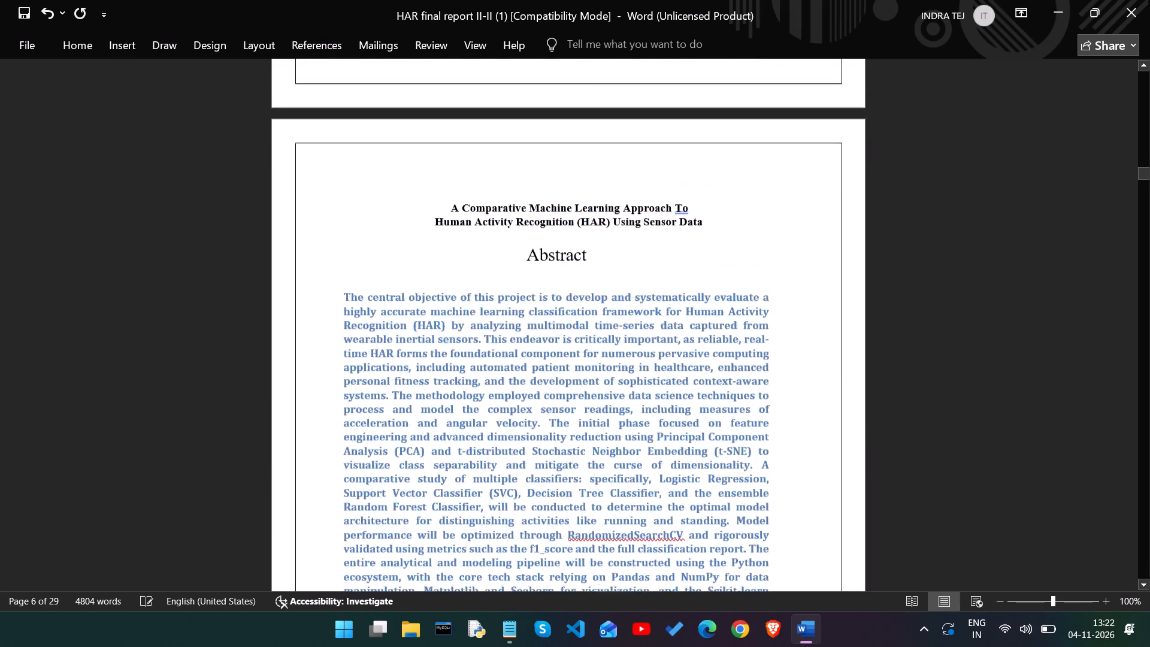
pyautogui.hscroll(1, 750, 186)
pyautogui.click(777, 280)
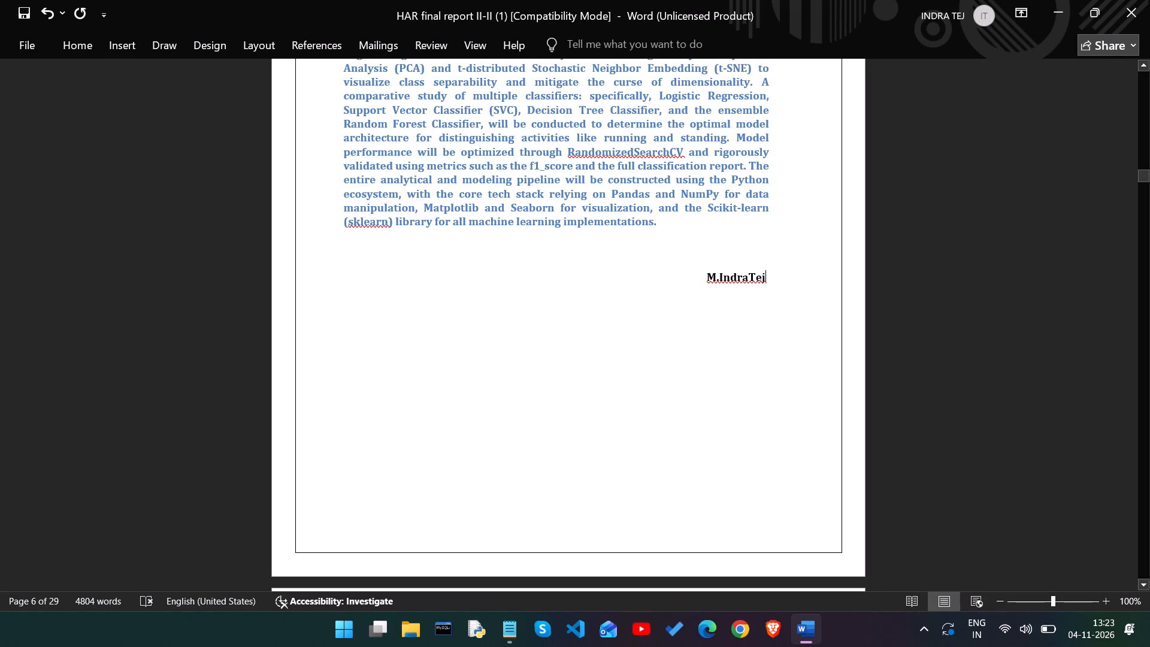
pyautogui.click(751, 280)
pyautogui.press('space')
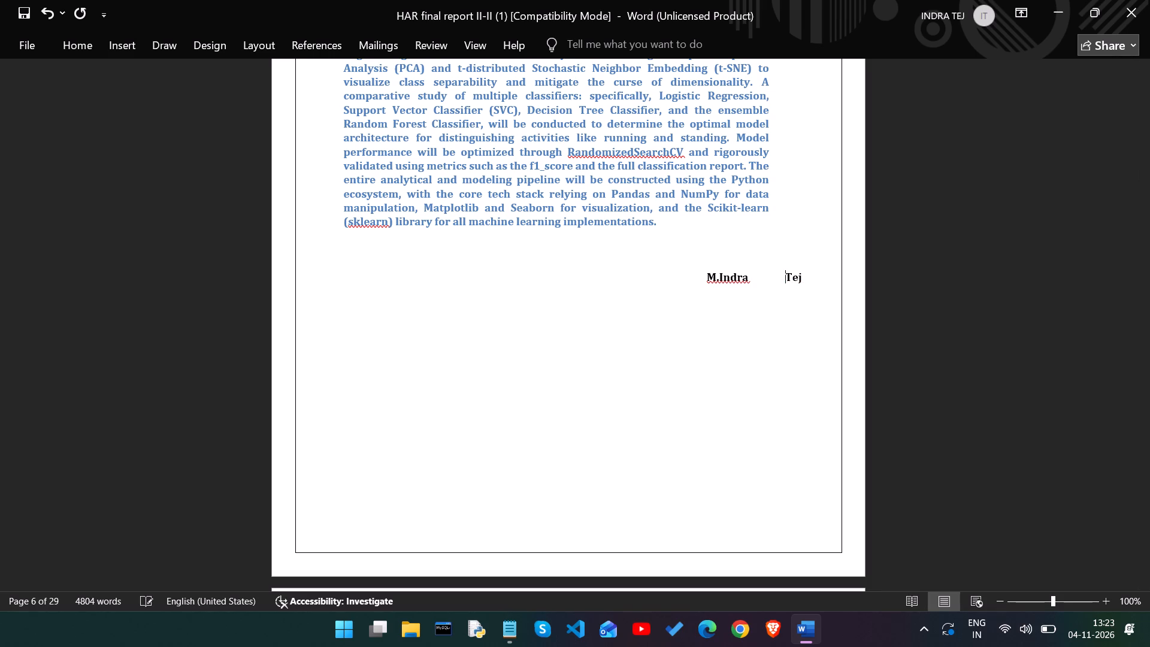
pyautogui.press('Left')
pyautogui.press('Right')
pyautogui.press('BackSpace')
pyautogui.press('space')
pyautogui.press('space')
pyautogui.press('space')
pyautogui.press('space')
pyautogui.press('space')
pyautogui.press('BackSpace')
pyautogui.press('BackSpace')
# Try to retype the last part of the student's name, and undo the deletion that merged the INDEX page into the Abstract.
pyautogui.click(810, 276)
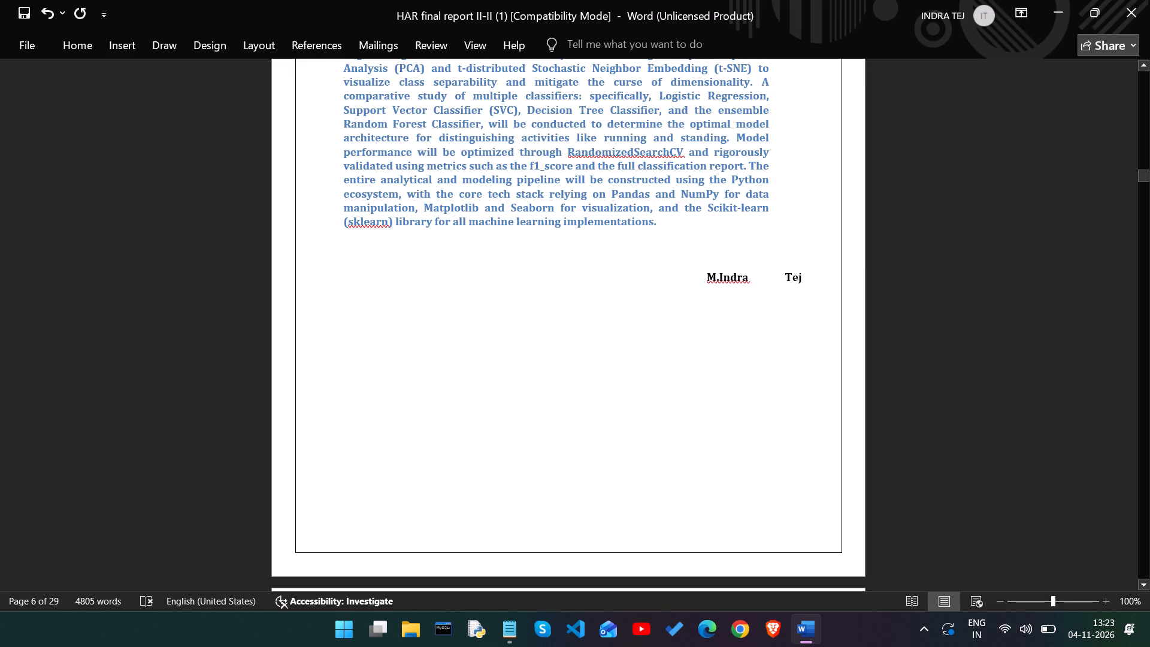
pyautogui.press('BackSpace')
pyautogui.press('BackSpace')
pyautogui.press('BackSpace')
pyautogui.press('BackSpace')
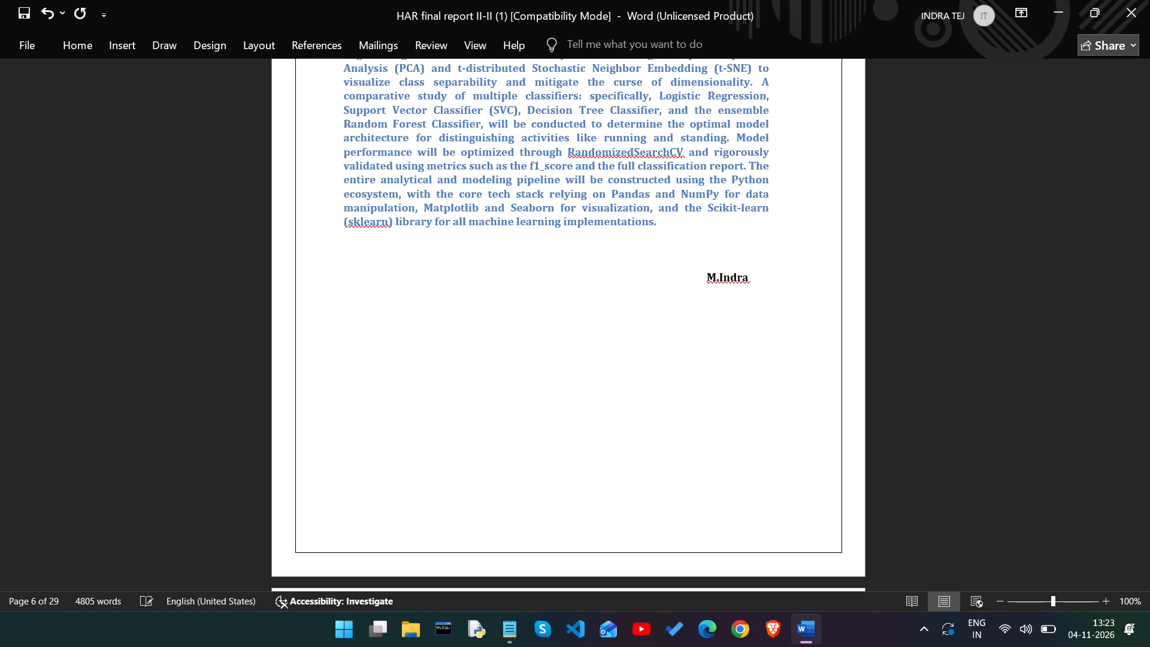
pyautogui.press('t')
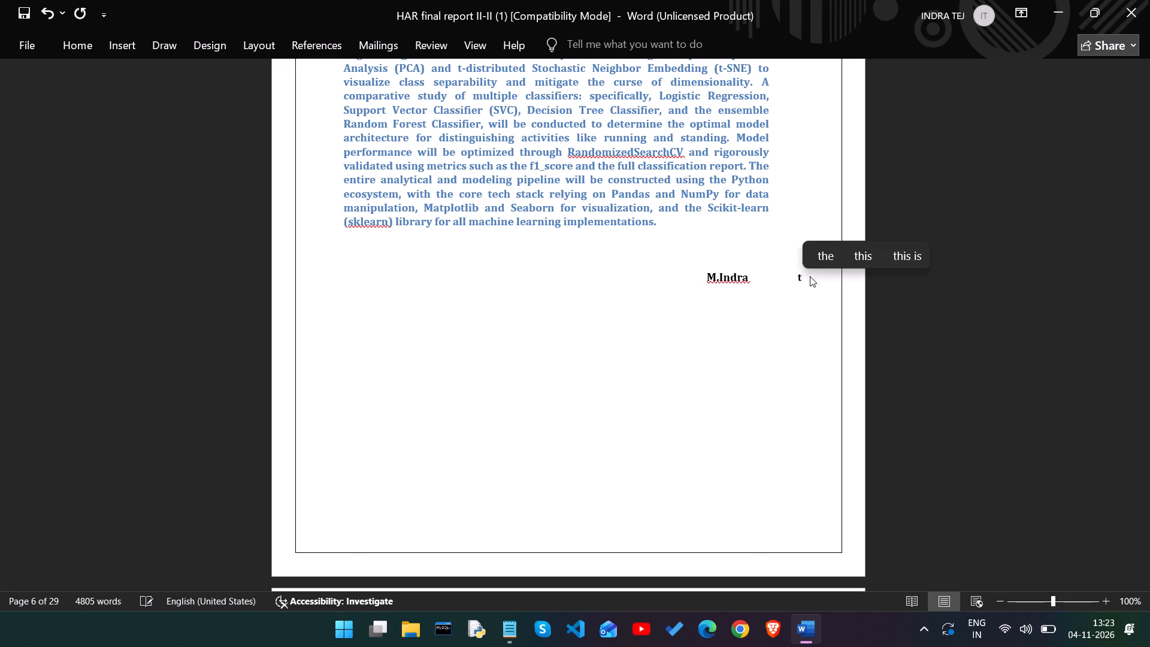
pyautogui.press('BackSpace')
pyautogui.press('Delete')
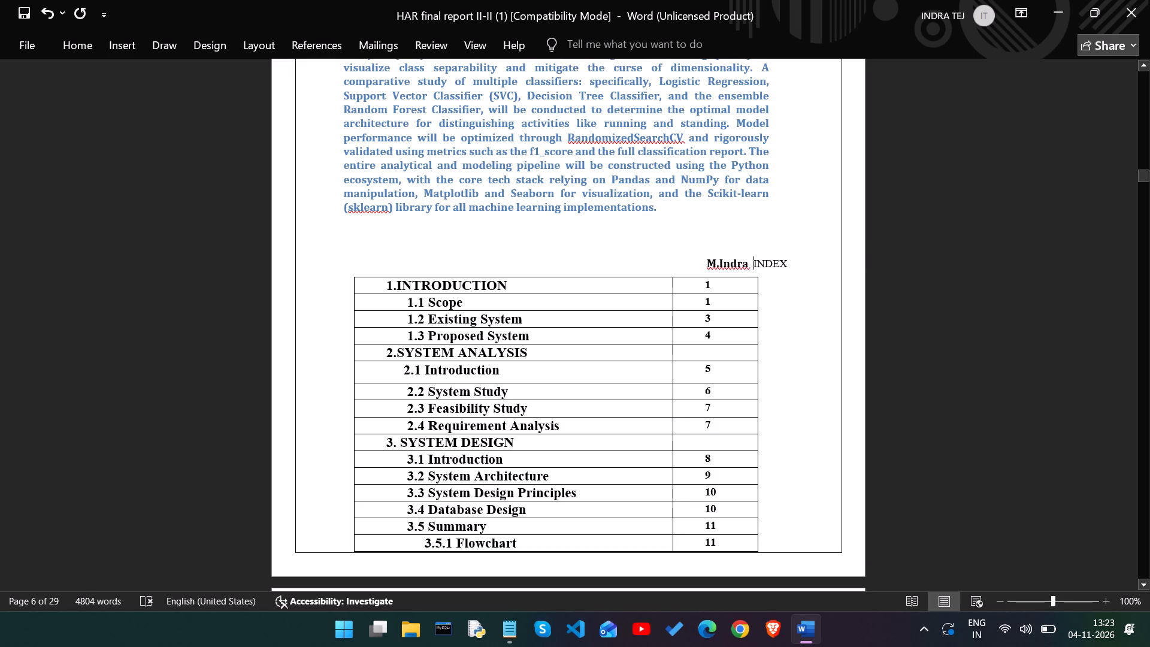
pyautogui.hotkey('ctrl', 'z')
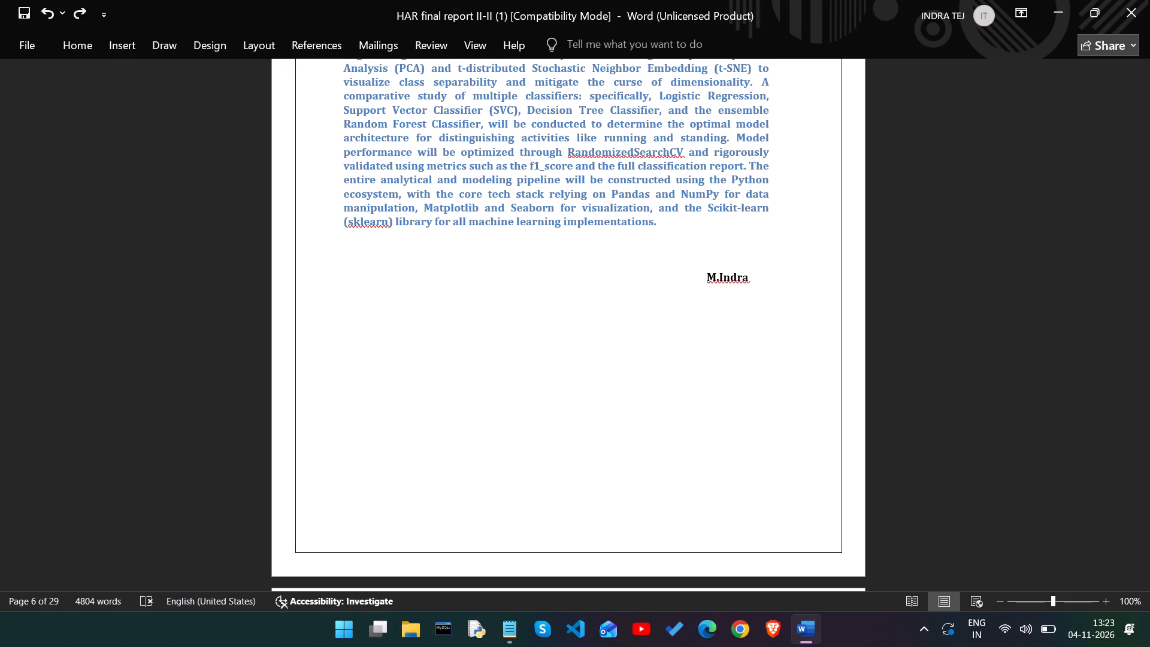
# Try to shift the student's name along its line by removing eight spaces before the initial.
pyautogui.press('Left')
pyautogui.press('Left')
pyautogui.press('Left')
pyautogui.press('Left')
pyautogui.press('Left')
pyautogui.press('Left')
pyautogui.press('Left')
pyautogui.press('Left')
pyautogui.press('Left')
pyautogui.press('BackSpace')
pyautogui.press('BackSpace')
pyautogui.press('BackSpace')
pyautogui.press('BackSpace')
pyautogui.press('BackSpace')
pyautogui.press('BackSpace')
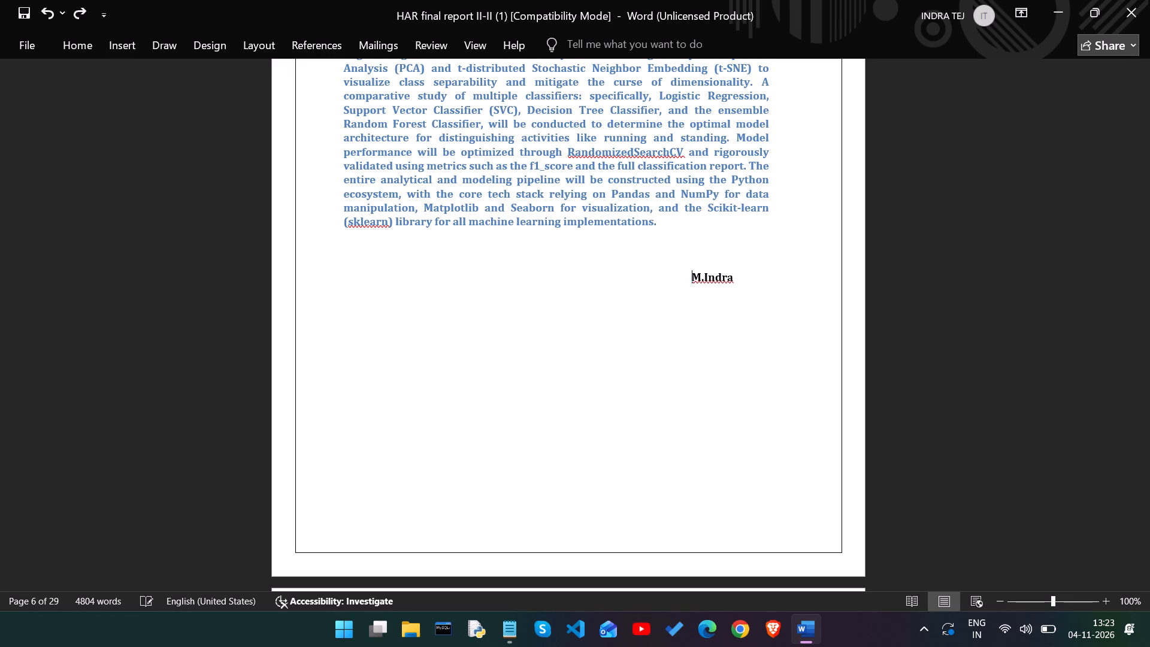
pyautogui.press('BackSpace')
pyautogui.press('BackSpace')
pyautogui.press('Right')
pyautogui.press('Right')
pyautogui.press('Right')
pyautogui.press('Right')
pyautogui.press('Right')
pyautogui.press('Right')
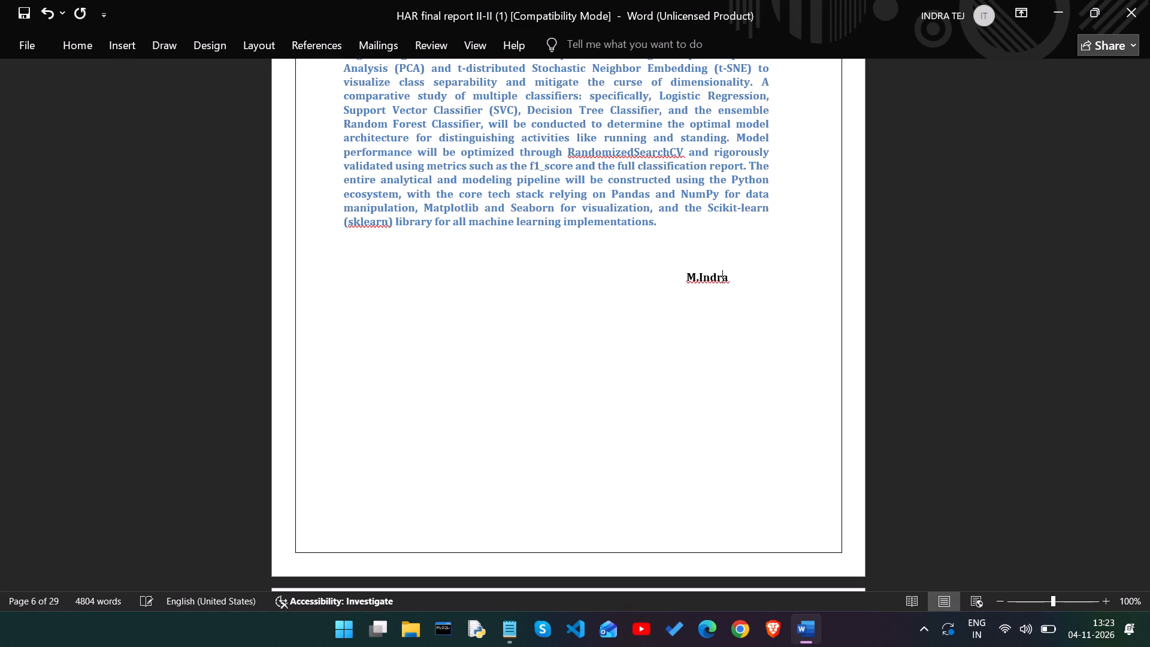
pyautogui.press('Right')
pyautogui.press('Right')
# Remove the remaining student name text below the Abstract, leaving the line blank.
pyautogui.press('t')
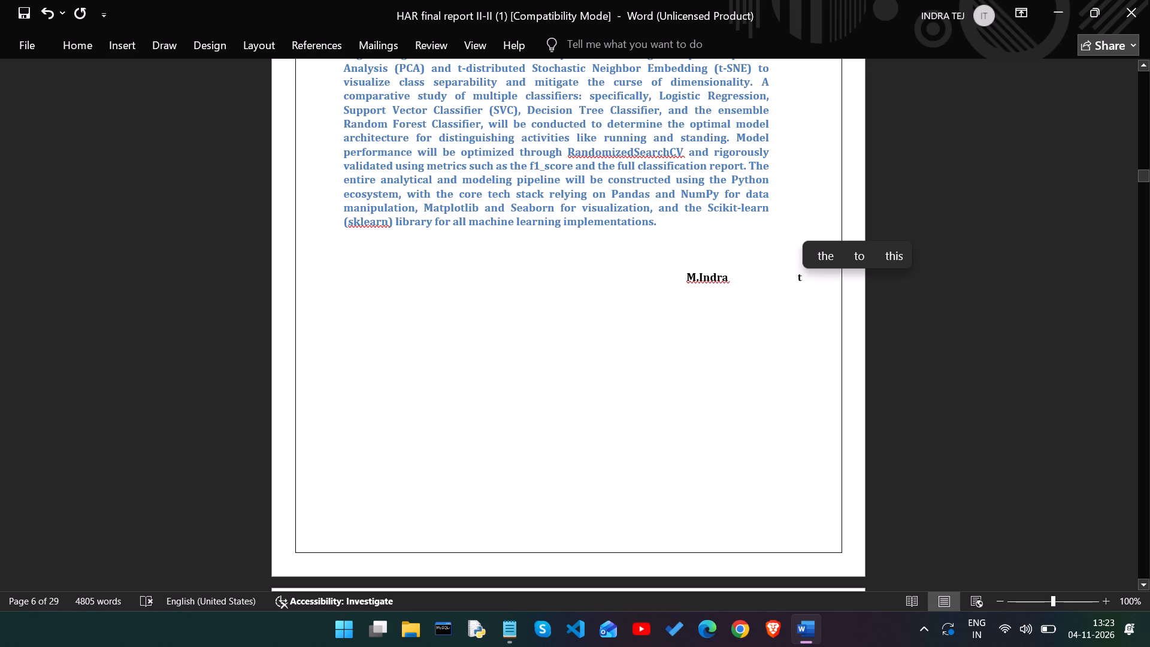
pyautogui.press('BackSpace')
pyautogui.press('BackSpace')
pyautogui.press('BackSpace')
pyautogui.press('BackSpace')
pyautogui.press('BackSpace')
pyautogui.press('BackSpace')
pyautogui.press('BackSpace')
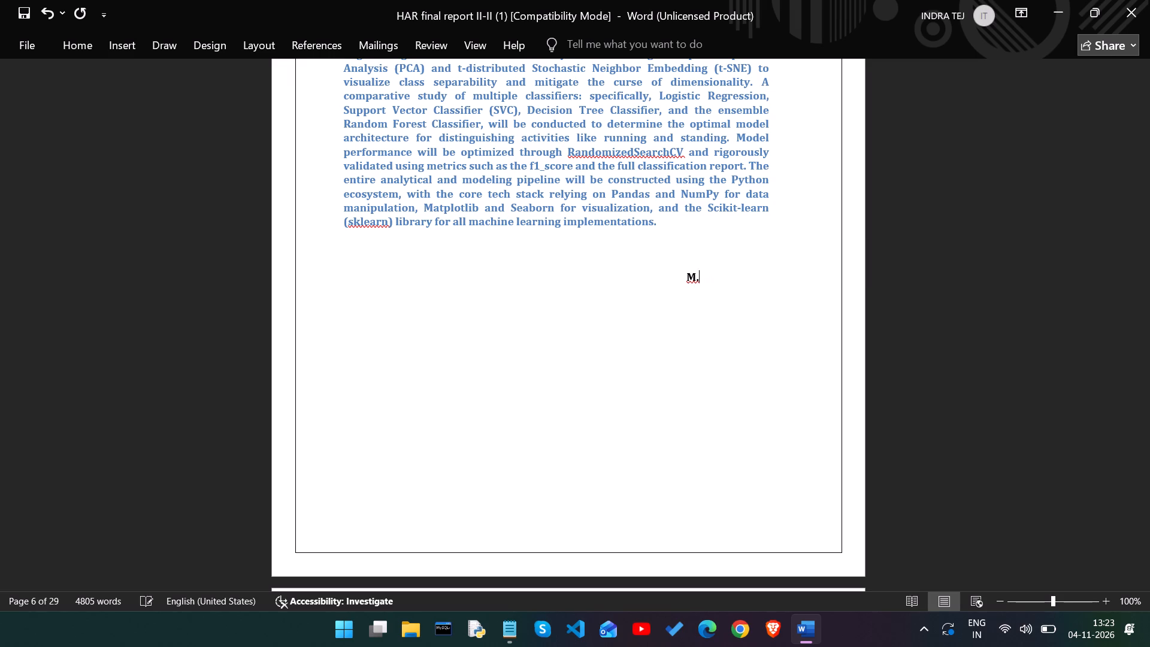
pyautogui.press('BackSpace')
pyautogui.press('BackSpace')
# Look through the report from the INDEX page to the student and guide signature block on the final page.
pyautogui.scroll(-2, 771, 329)
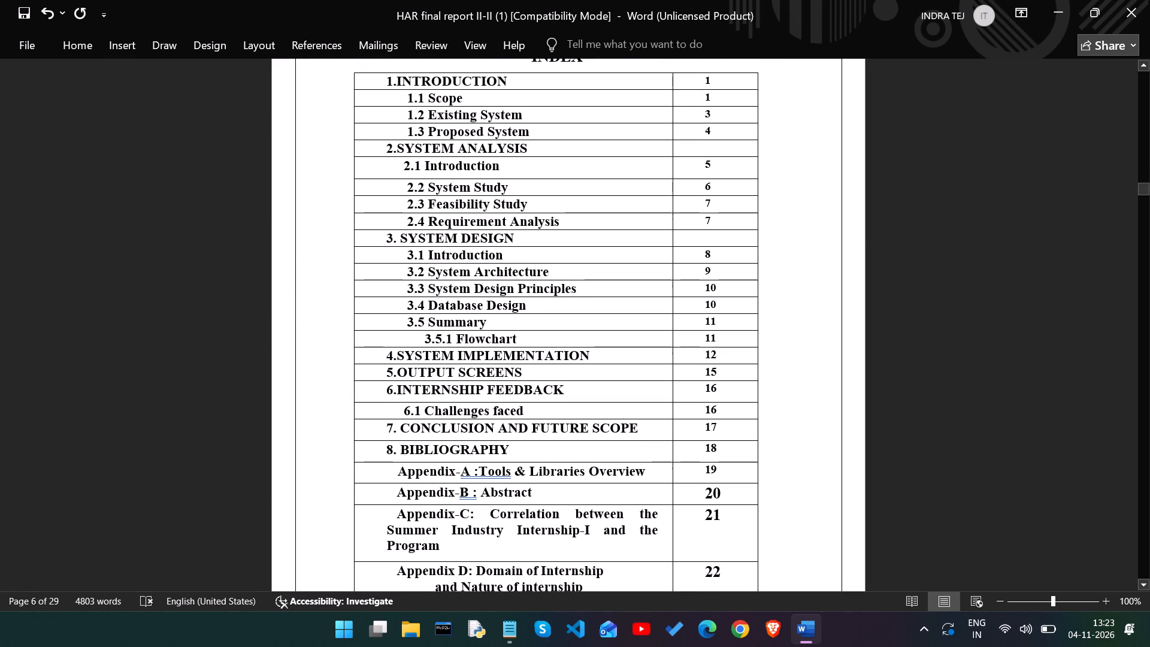
pyautogui.scroll(-1, 771, 329)
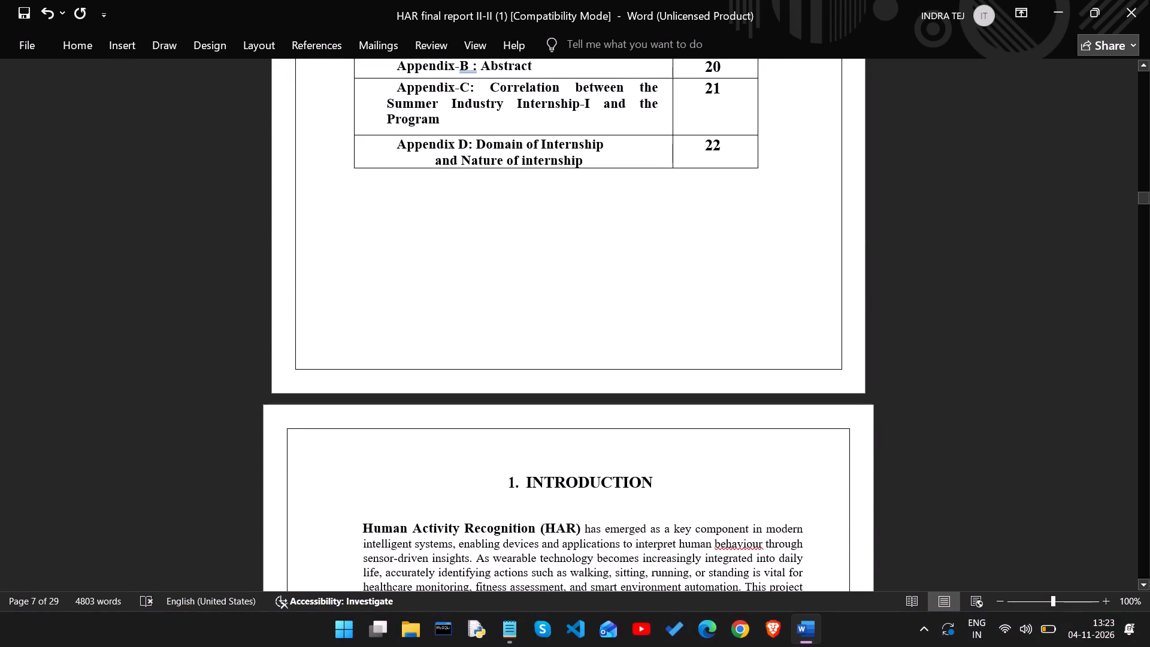
pyautogui.scroll(-3, 771, 329)
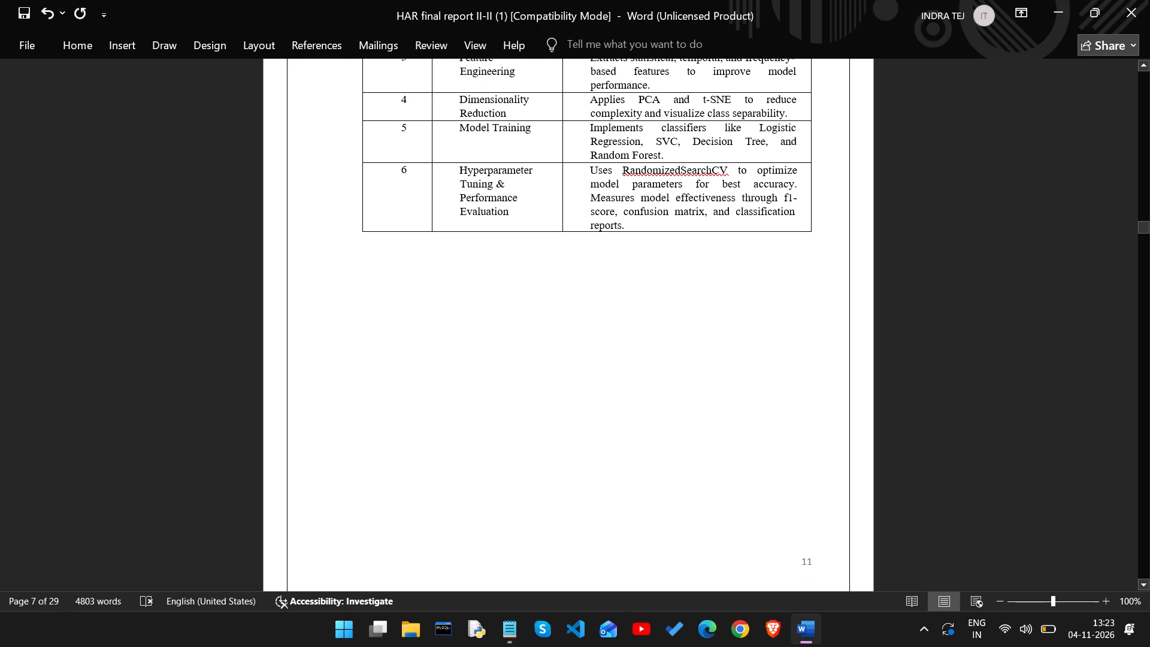
pyautogui.scroll(-1, 771, 329)
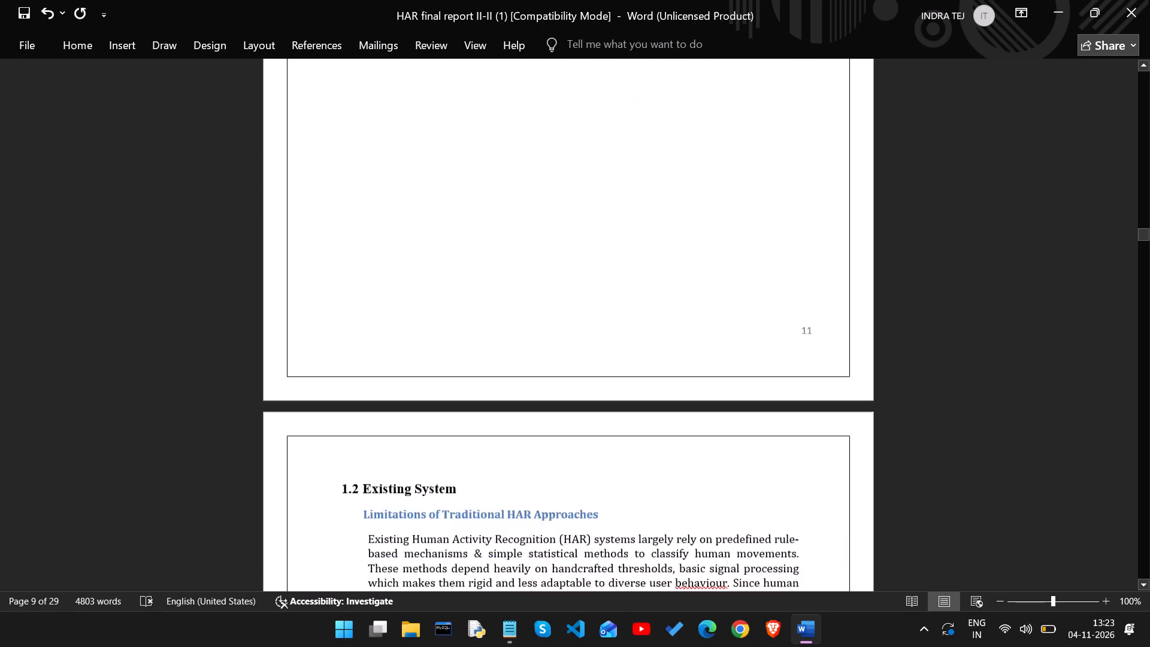
pyautogui.scroll(-10, 771, 329)
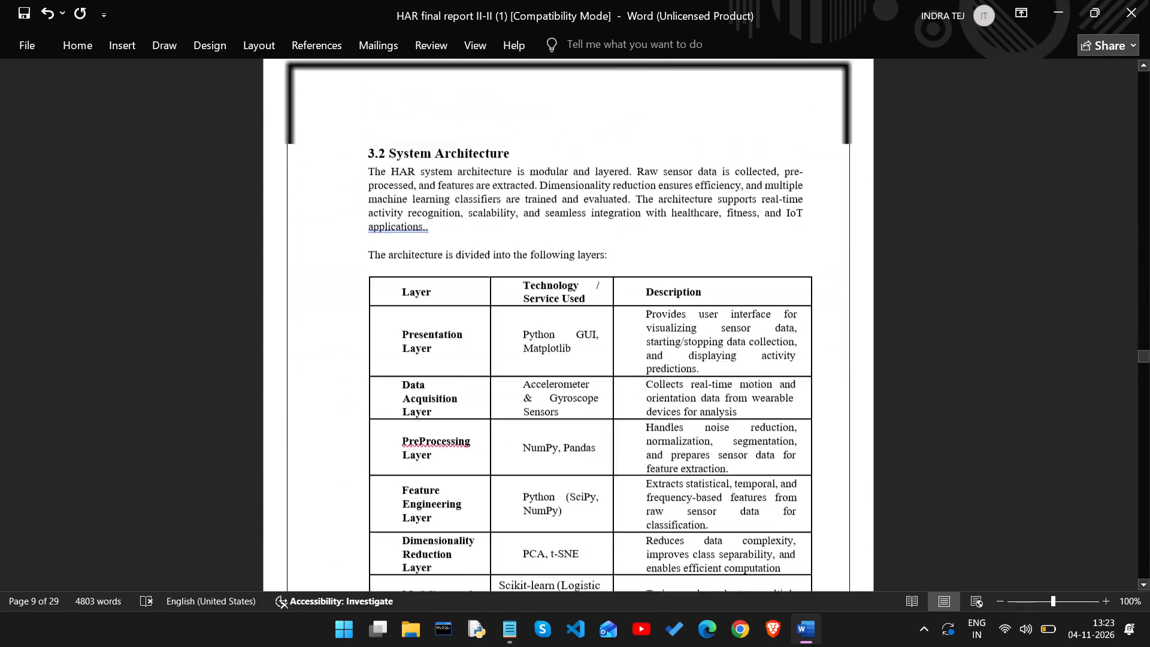
pyautogui.scroll(-11, 771, 329)
pyautogui.scroll(-20, 771, 329)
pyautogui.scroll(-20, 771, 329)
pyautogui.scroll(-20, 771, 329)
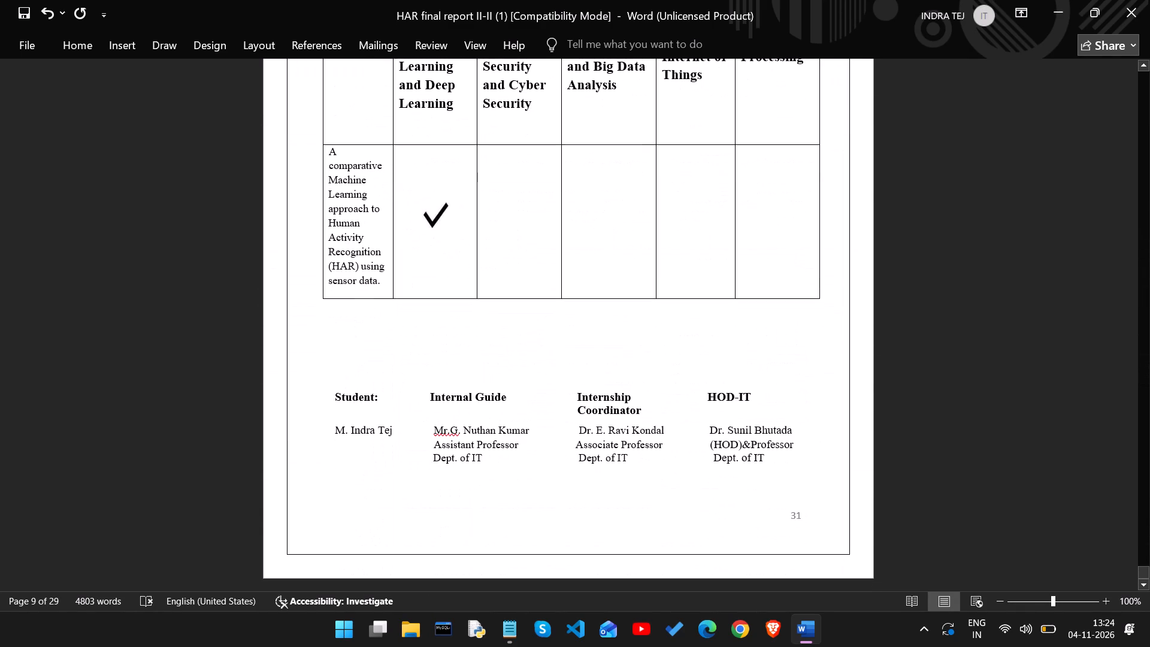
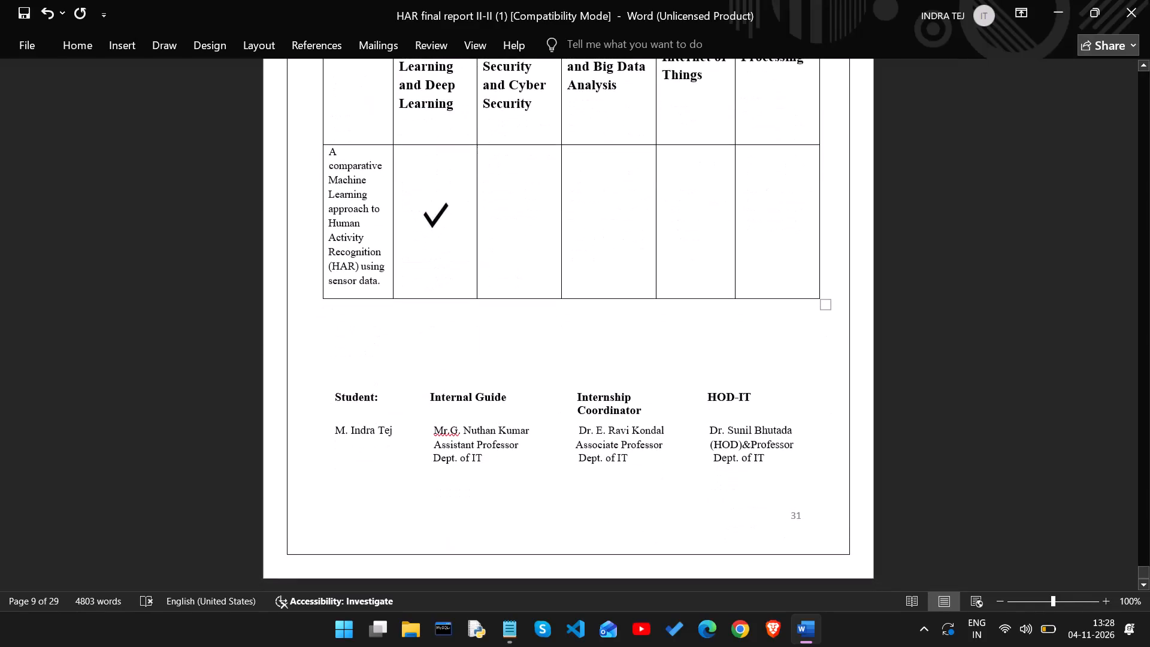
# Look back through the report from the Appendix-D signature block on the final page up to the INDEX page.
pyautogui.scroll(1, 631, 249)
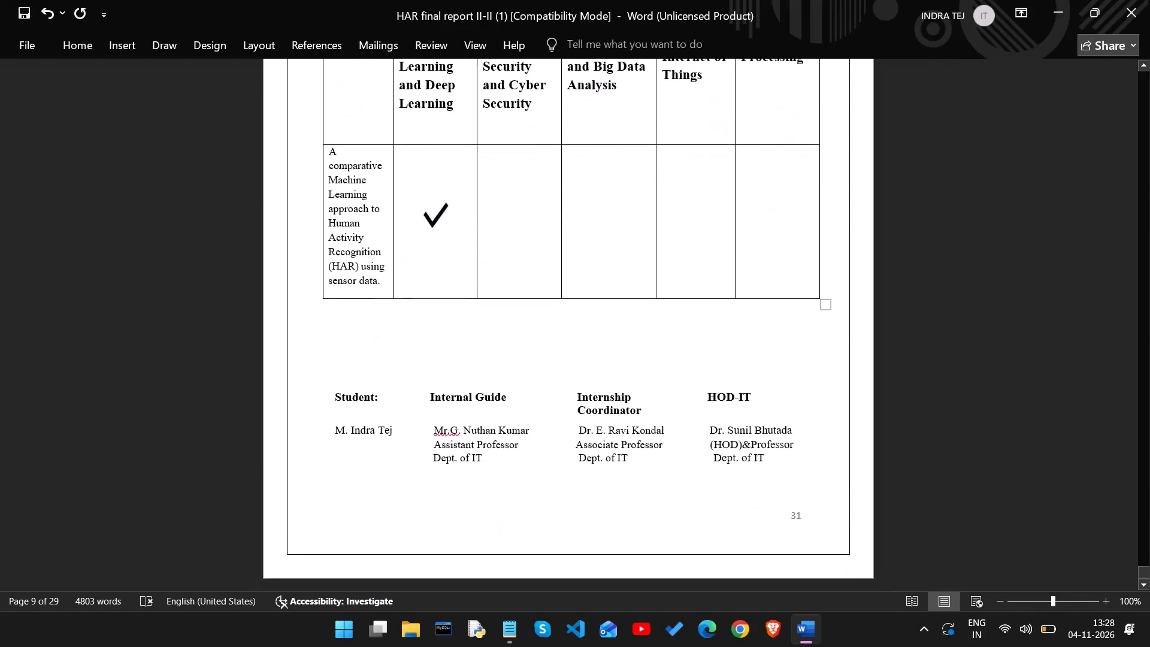
pyautogui.scroll(2, 631, 249)
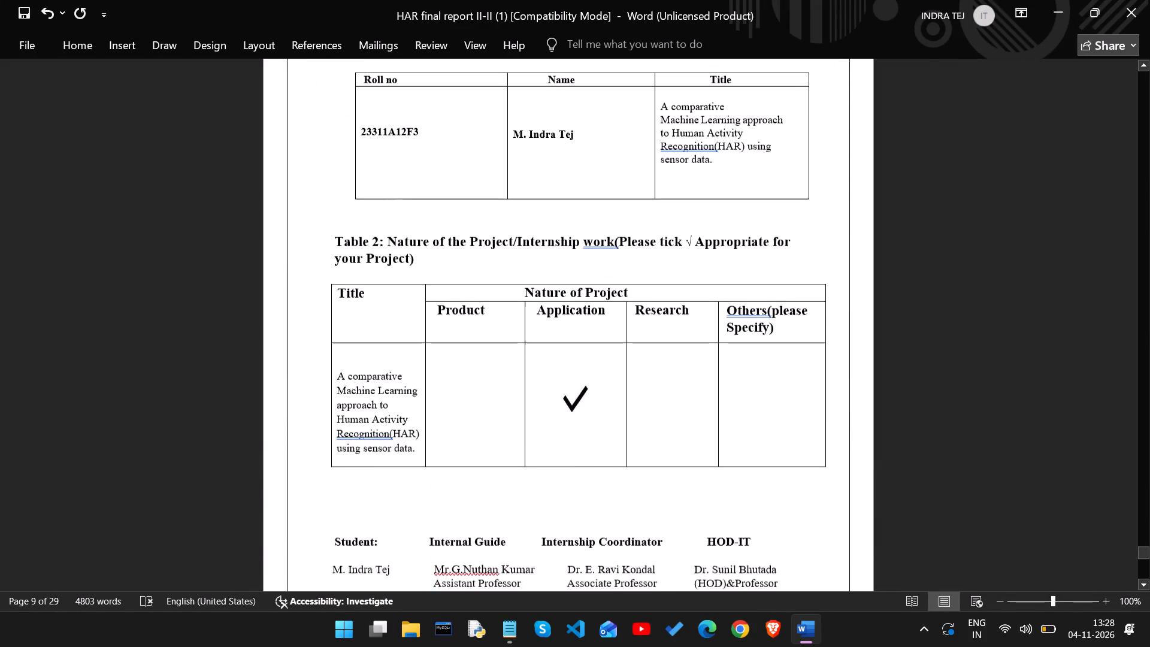
pyautogui.scroll(2, 631, 249)
pyautogui.scroll(-10, 631, 249)
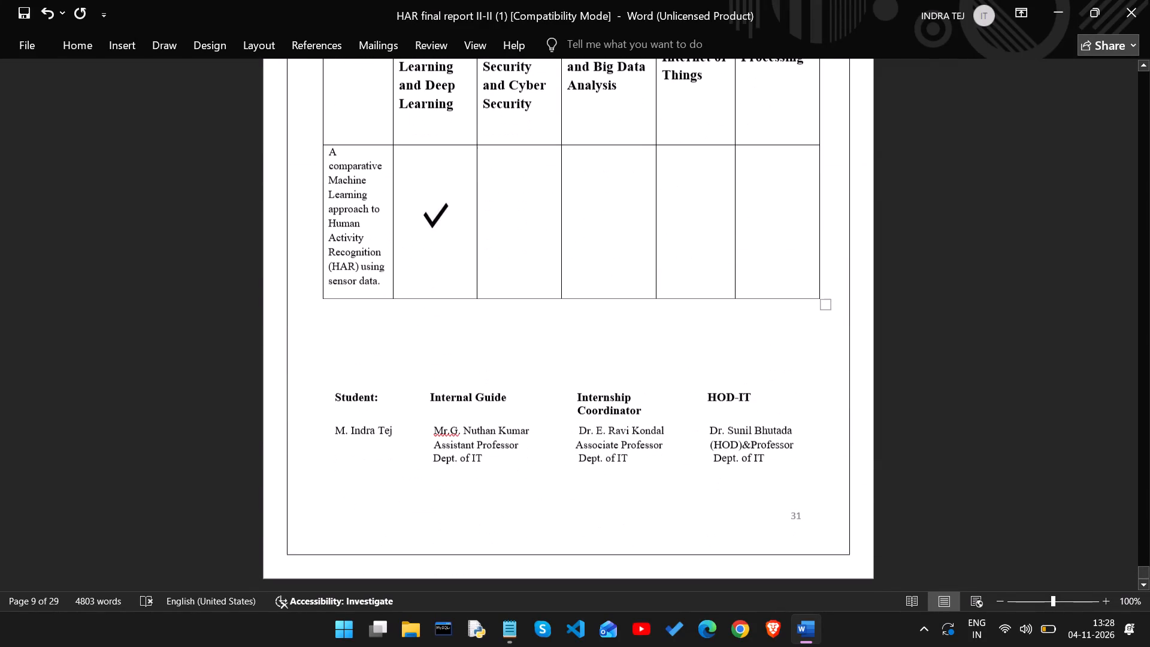
pyautogui.hscroll(1, 631, 249)
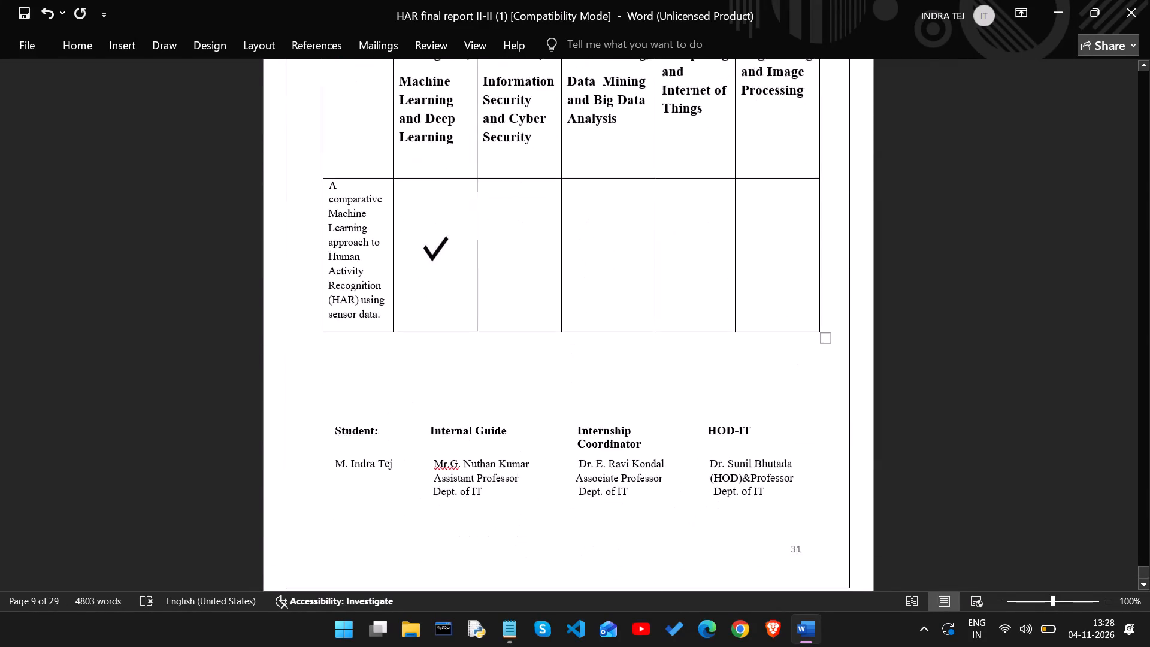
pyautogui.hscroll(2, 631, 249)
pyautogui.scroll(-2, 631, 249)
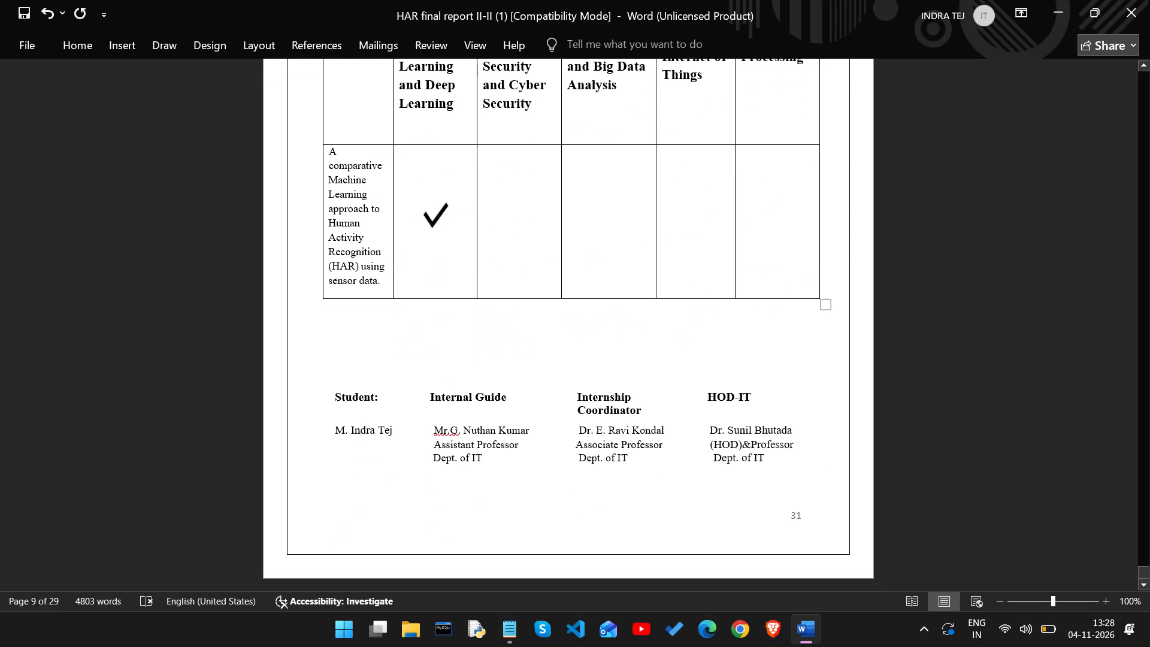
pyautogui.scroll(-3, 631, 249)
pyautogui.scroll(1, 631, 249)
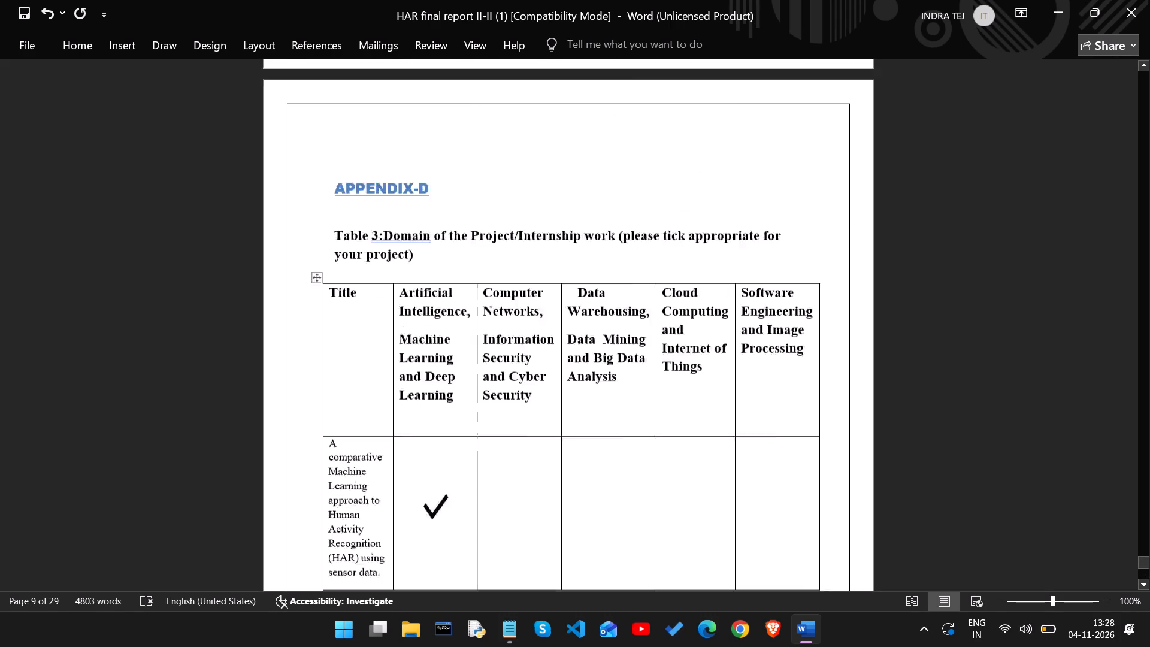
pyautogui.scroll(4, 631, 249)
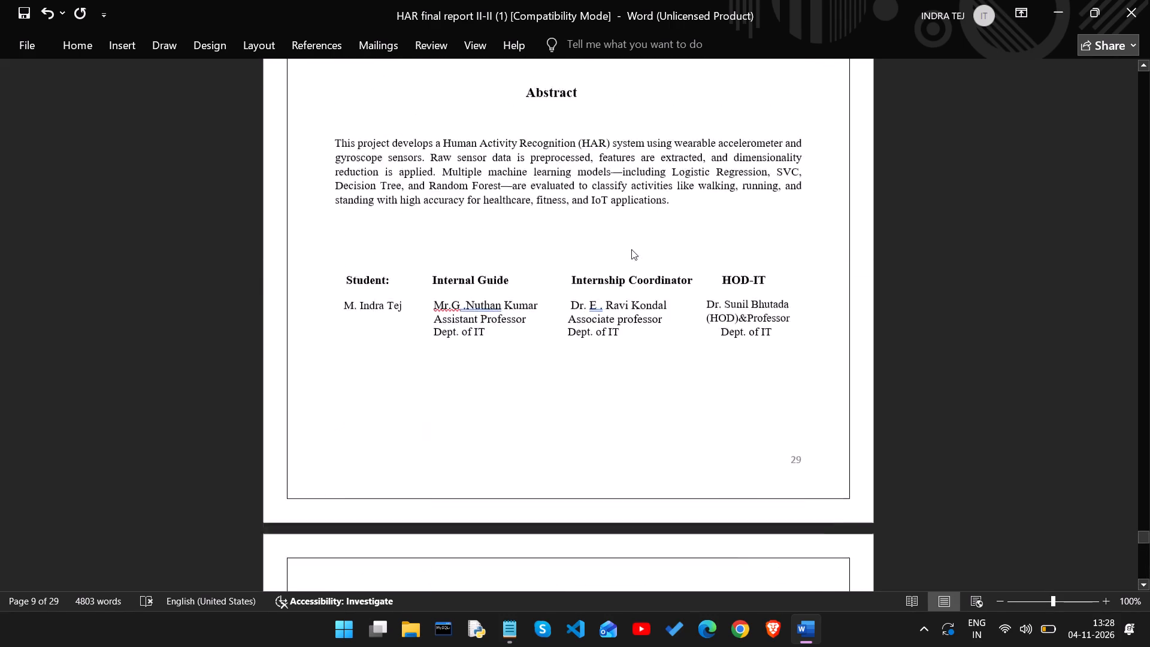
pyautogui.scroll(3, 631, 249)
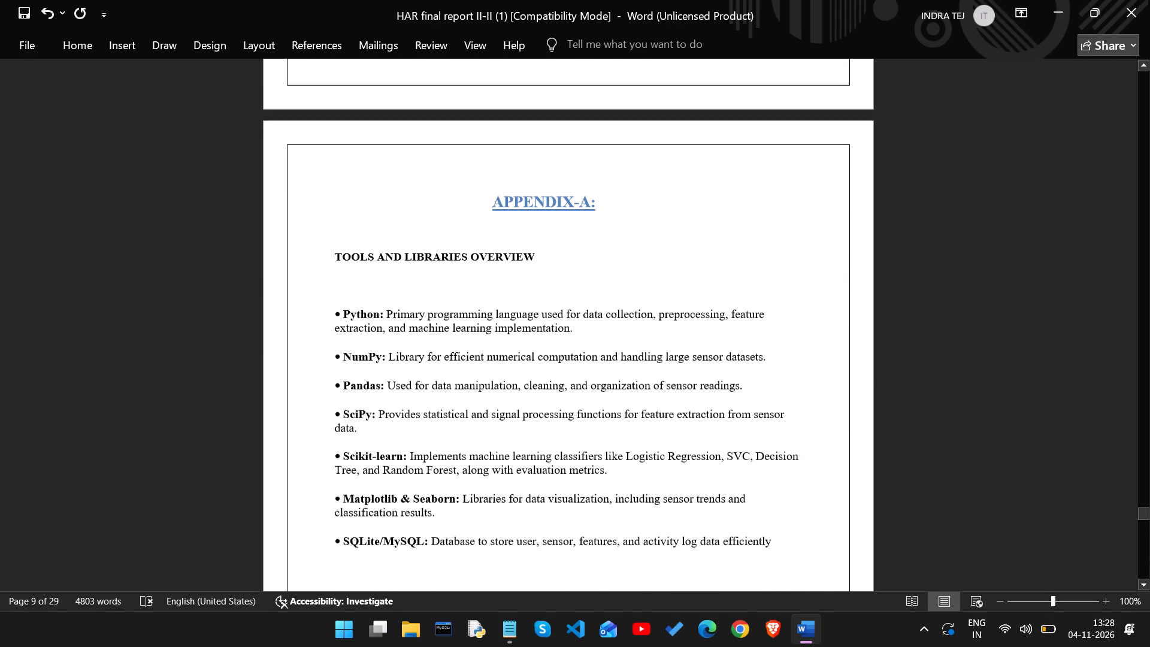
pyautogui.scroll(4, 631, 249)
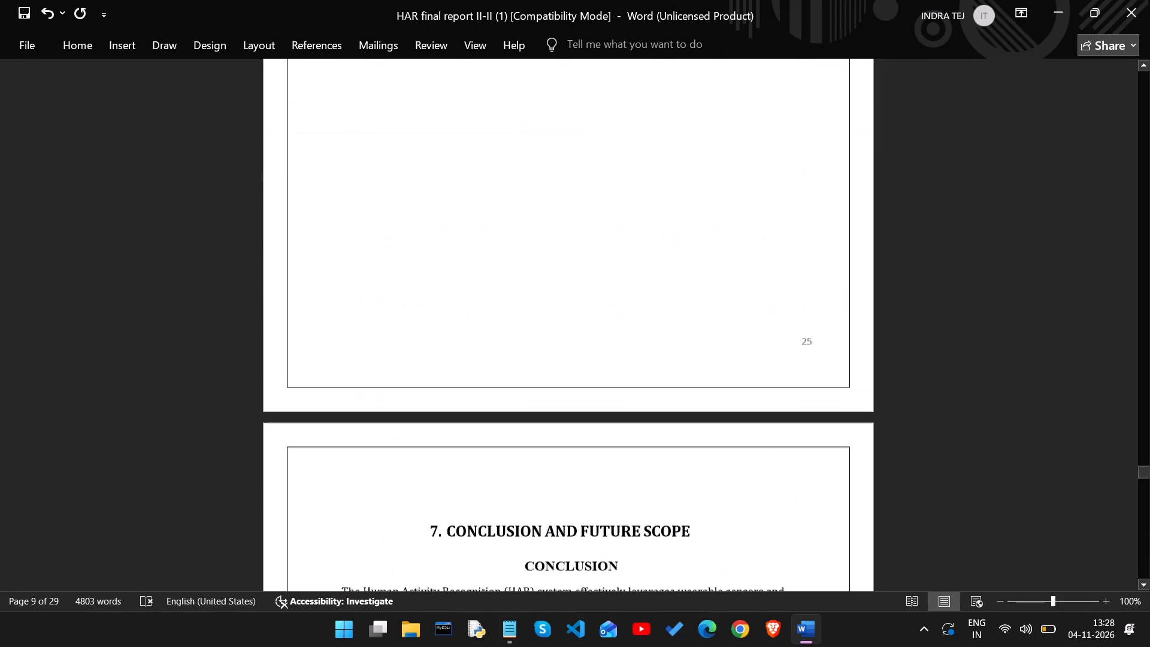
pyautogui.scroll(5, 631, 249)
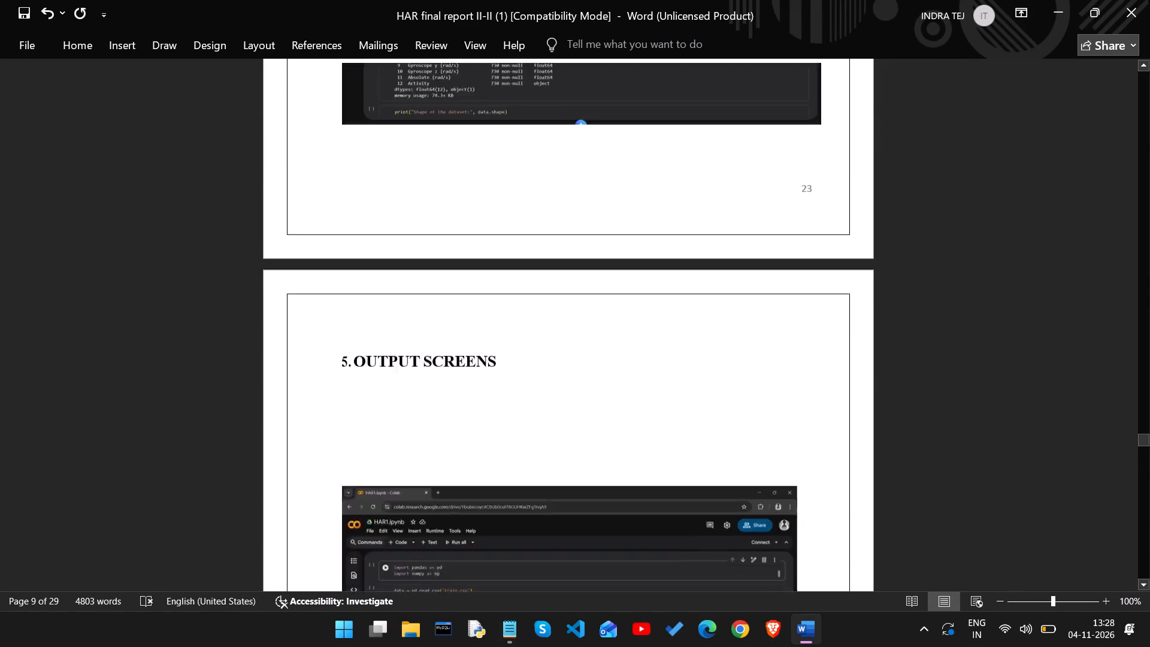
pyautogui.scroll(5, 631, 249)
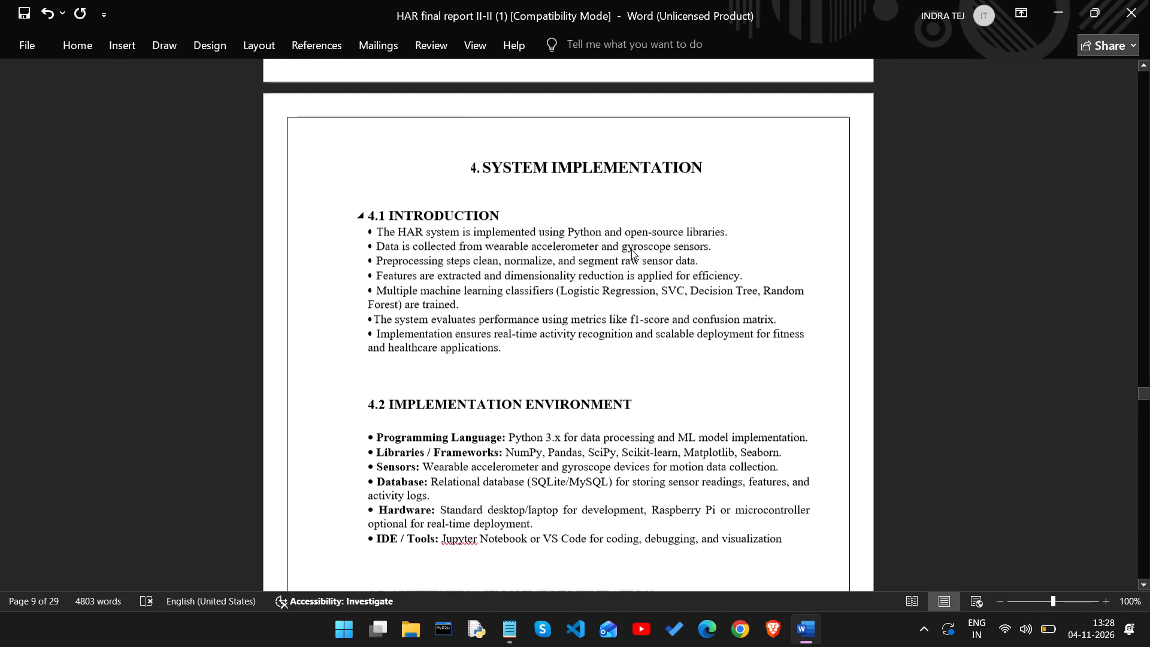
pyautogui.scroll(4, 631, 249)
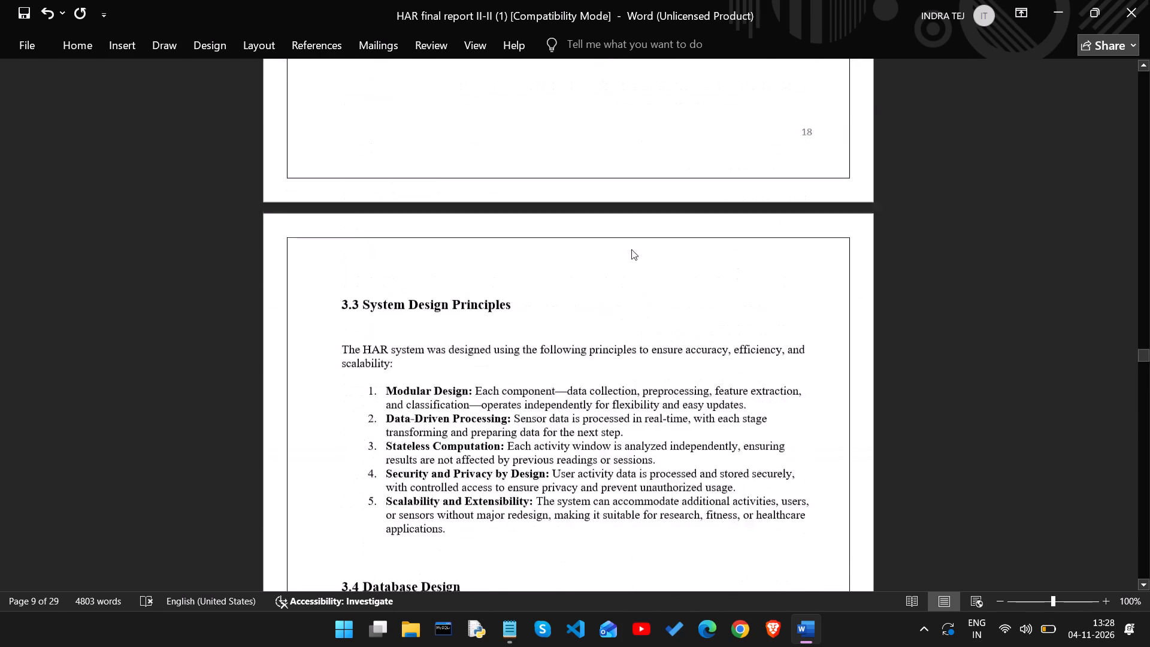
pyautogui.scroll(4, 631, 249)
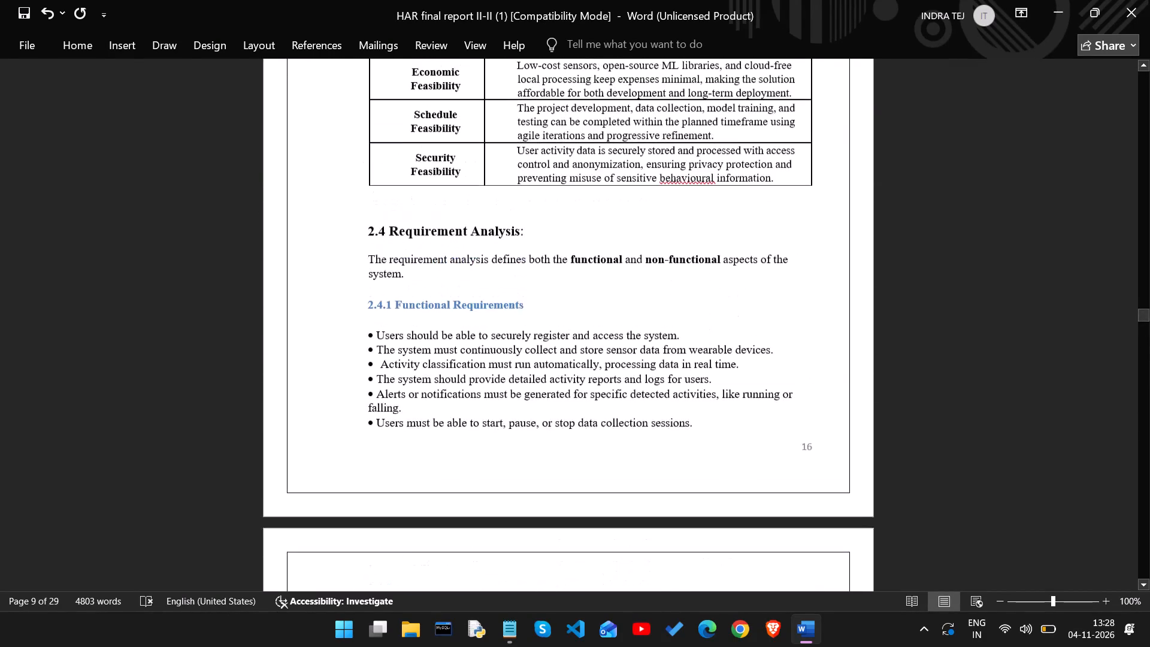
pyautogui.scroll(6, 631, 249)
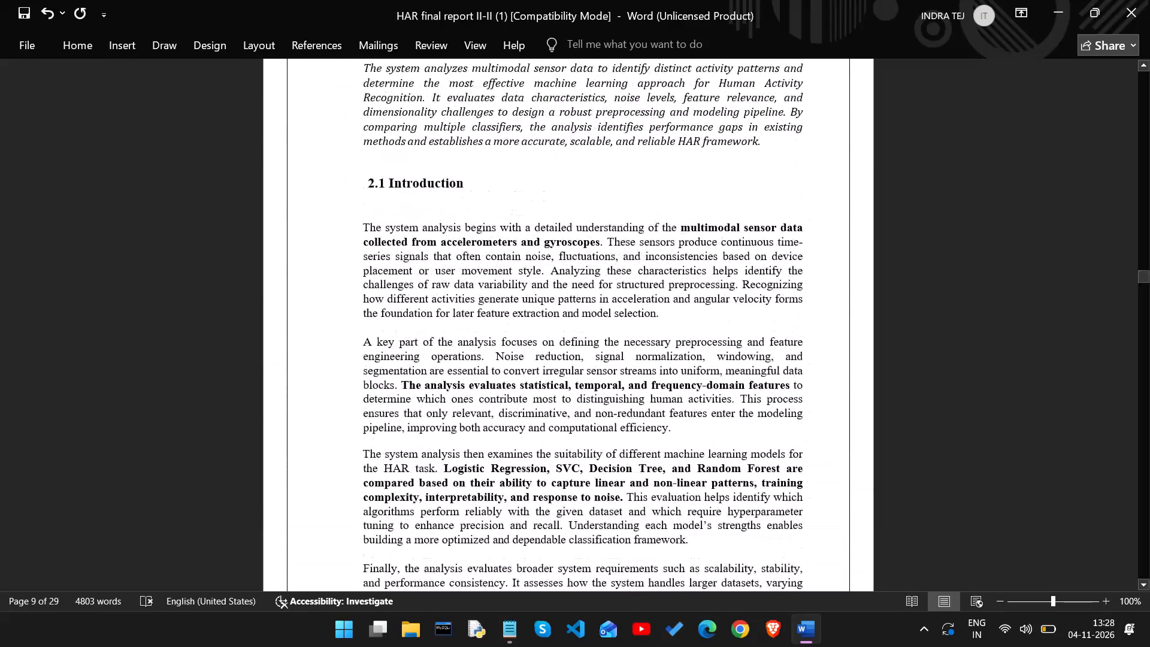
pyautogui.scroll(5, 631, 249)
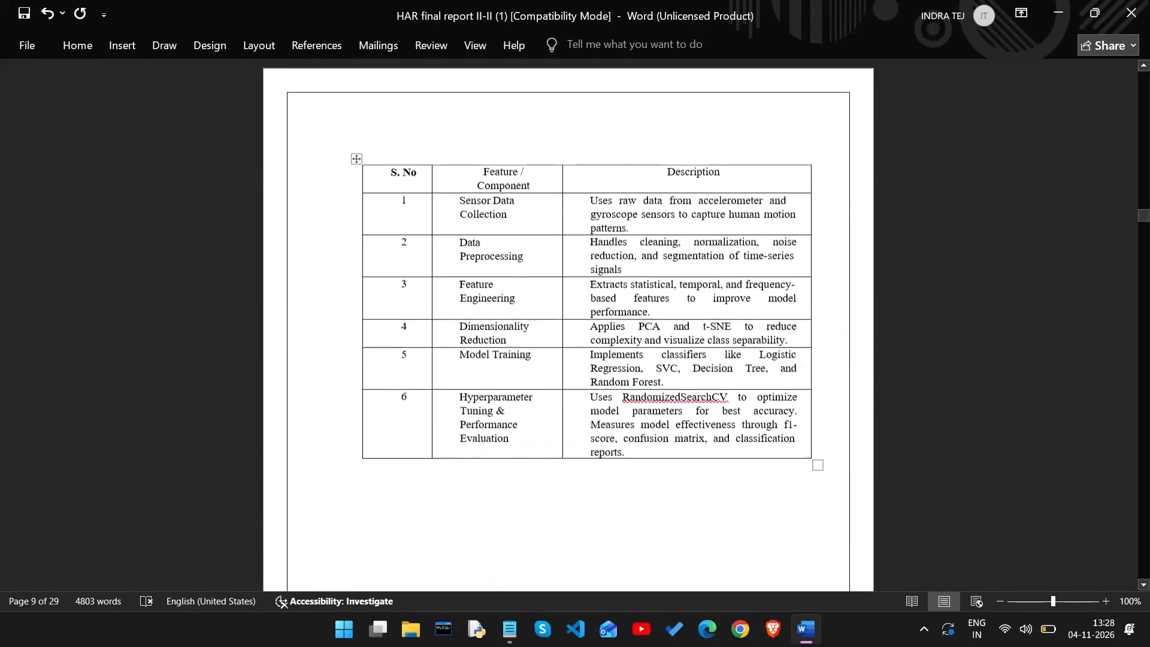
pyautogui.scroll(2, 631, 249)
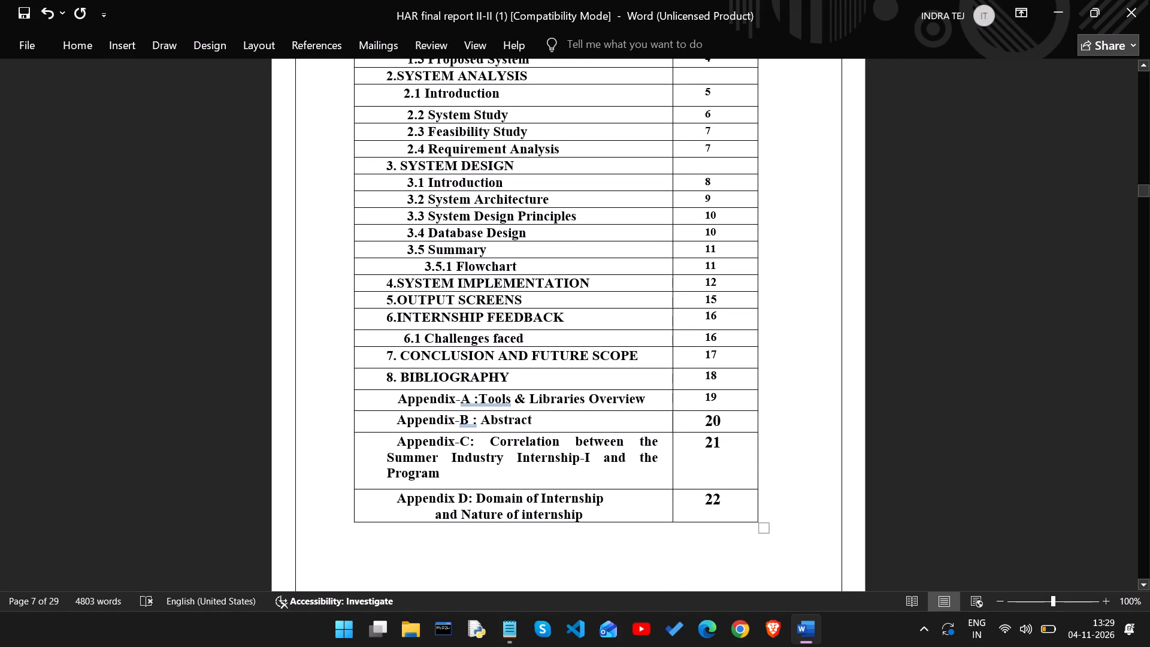
pyautogui.scroll(1, 646, 447)
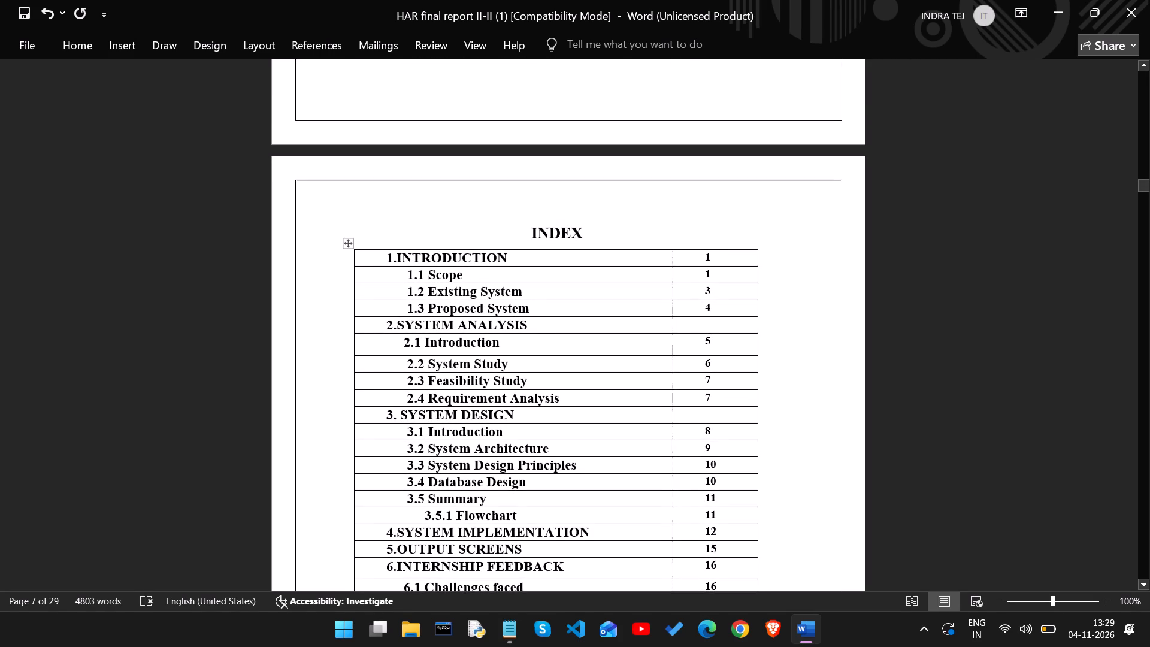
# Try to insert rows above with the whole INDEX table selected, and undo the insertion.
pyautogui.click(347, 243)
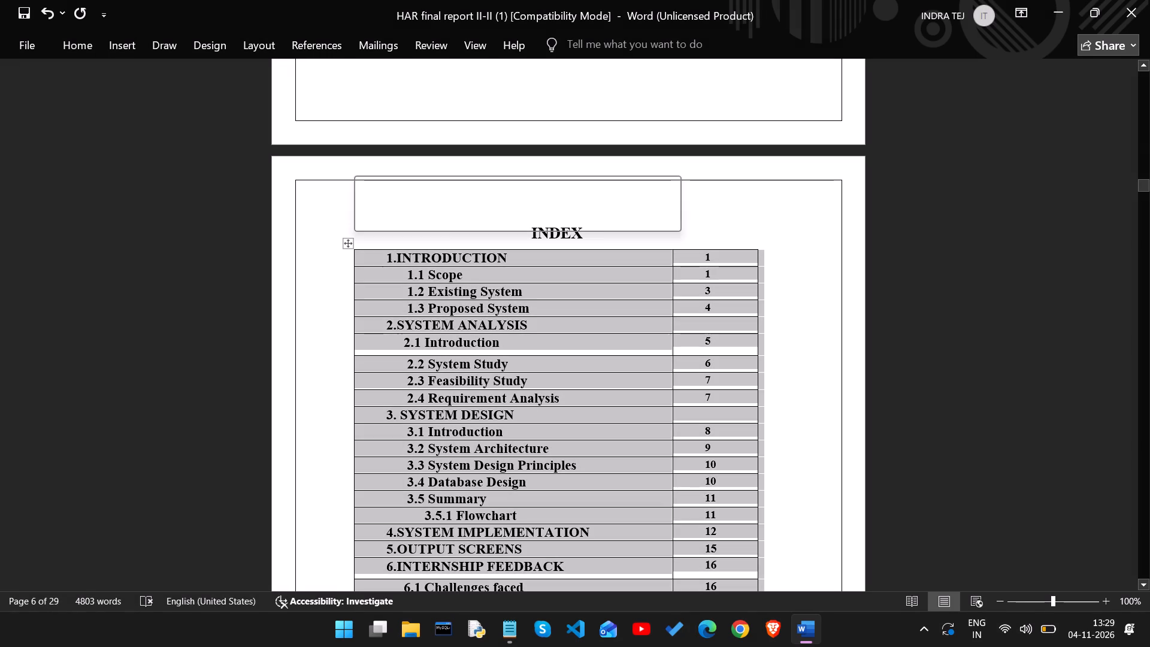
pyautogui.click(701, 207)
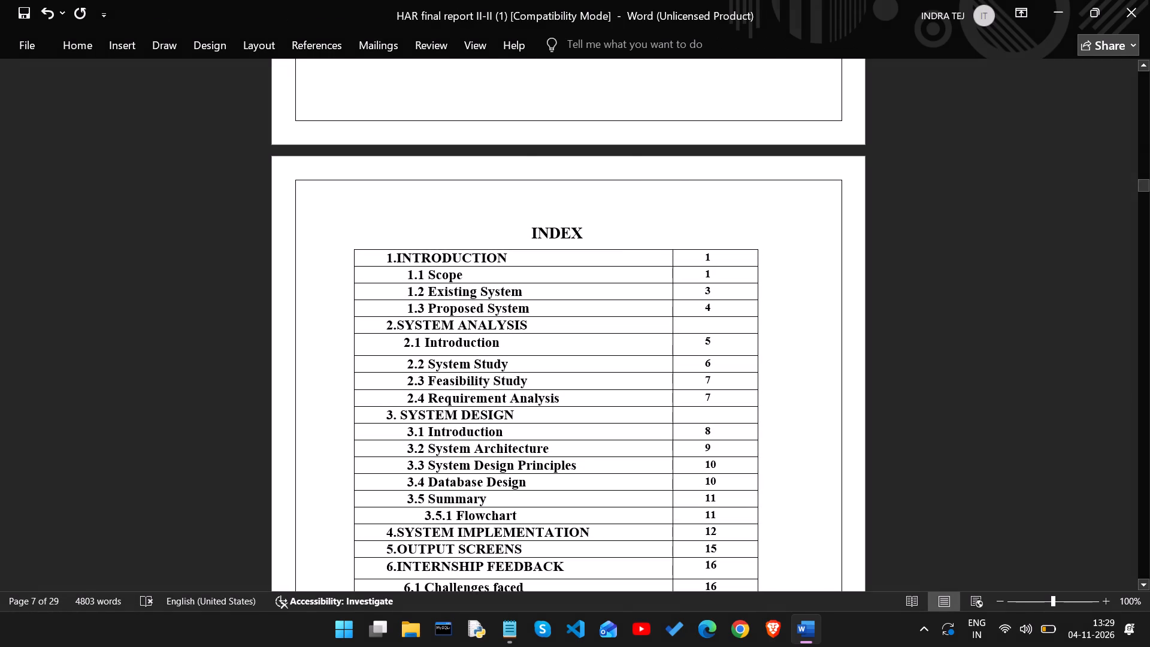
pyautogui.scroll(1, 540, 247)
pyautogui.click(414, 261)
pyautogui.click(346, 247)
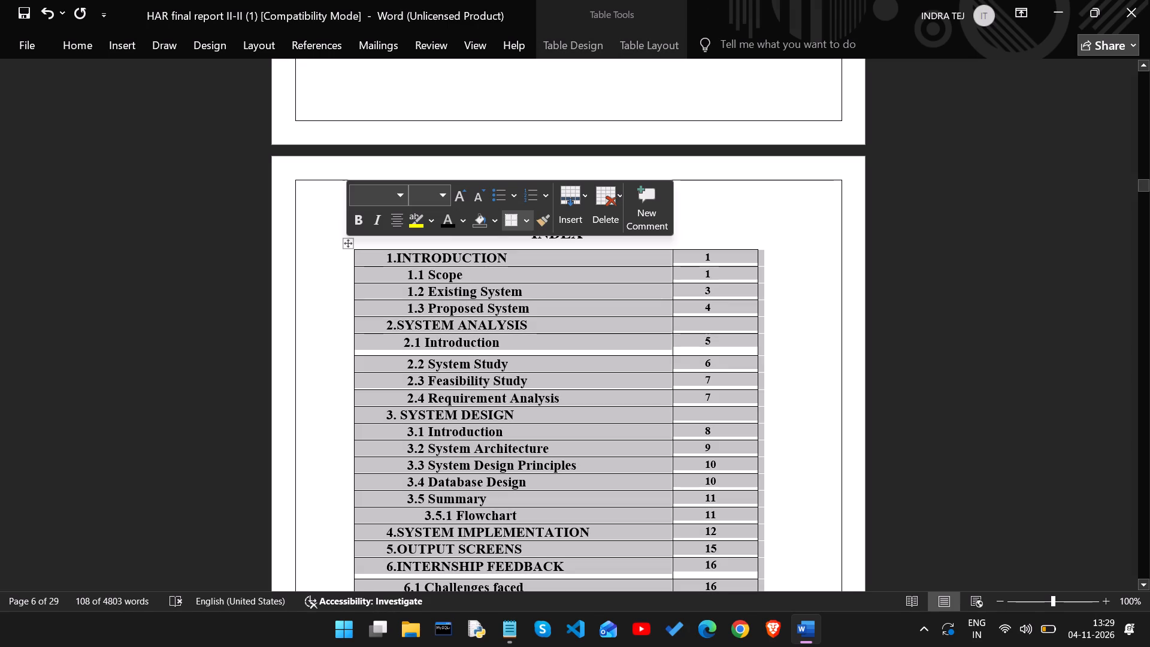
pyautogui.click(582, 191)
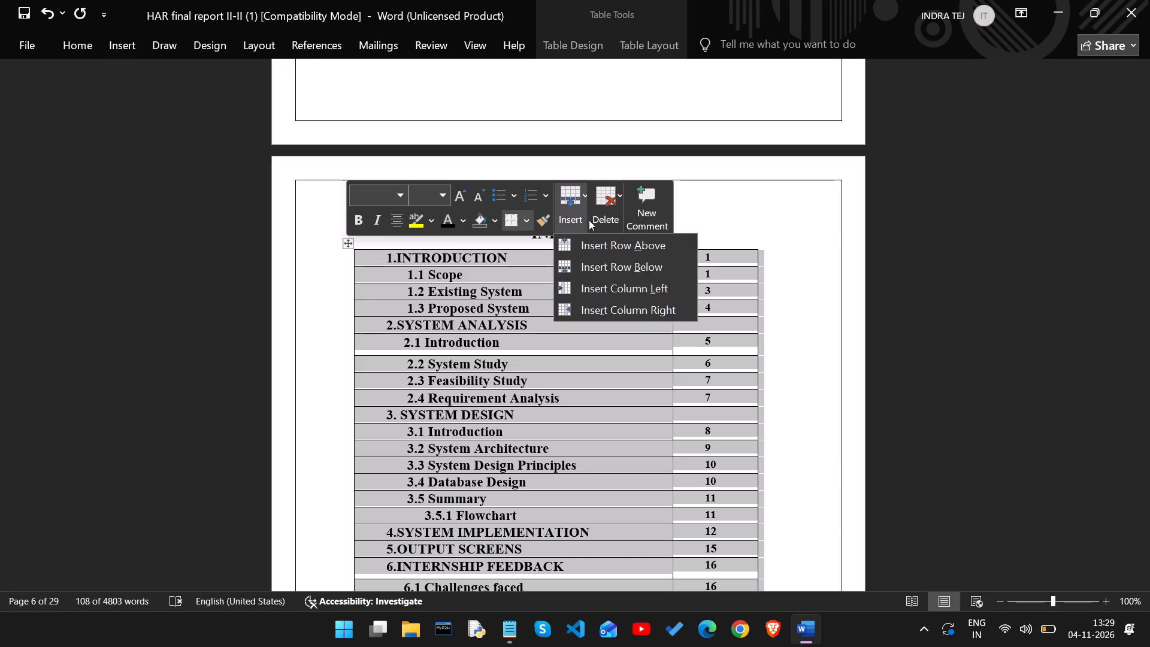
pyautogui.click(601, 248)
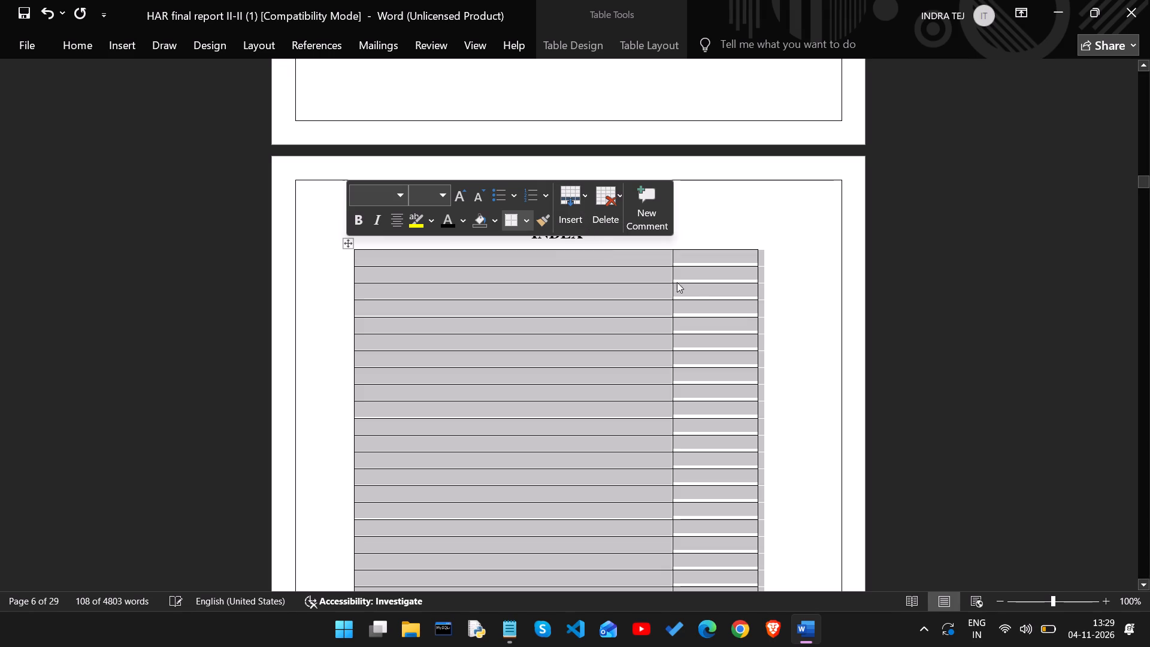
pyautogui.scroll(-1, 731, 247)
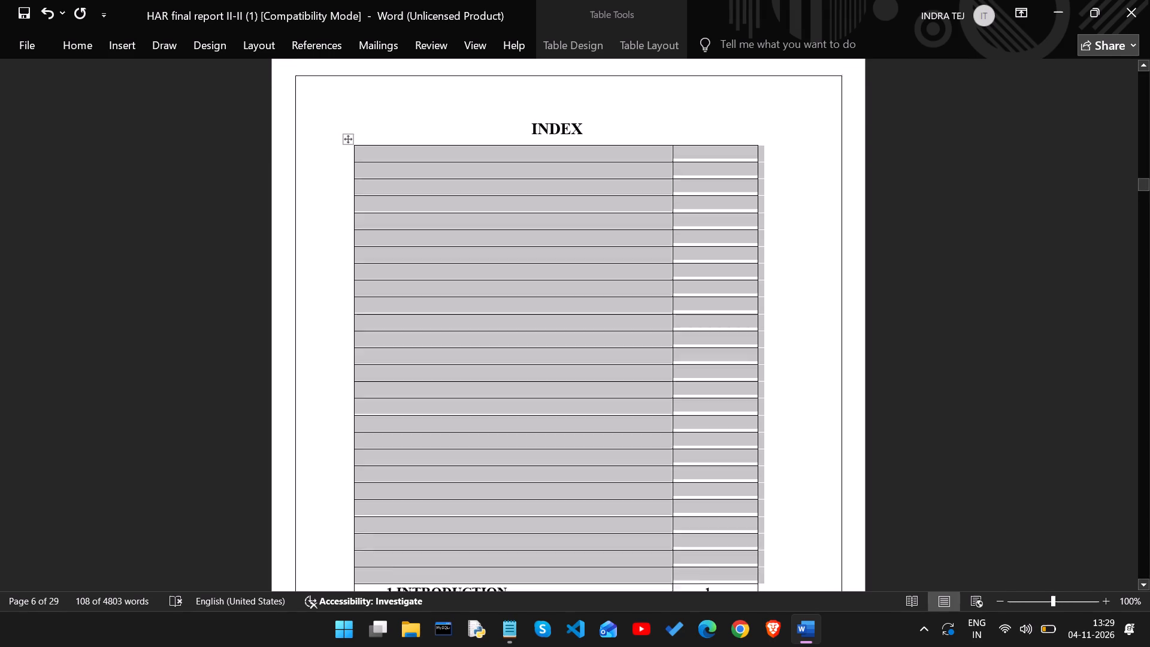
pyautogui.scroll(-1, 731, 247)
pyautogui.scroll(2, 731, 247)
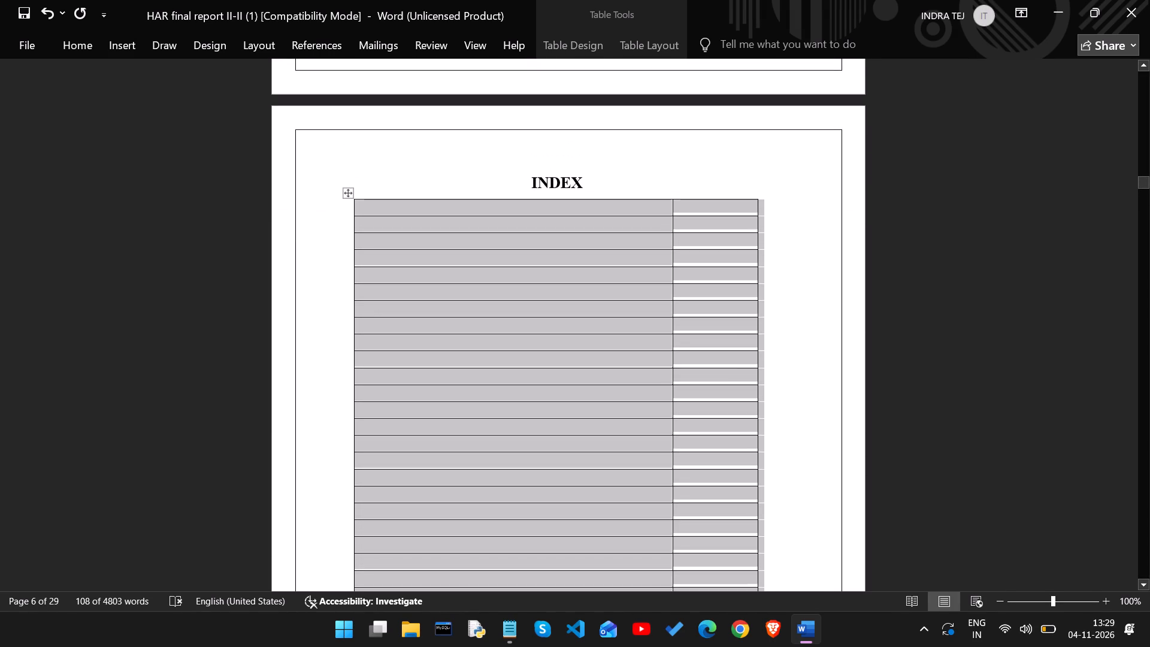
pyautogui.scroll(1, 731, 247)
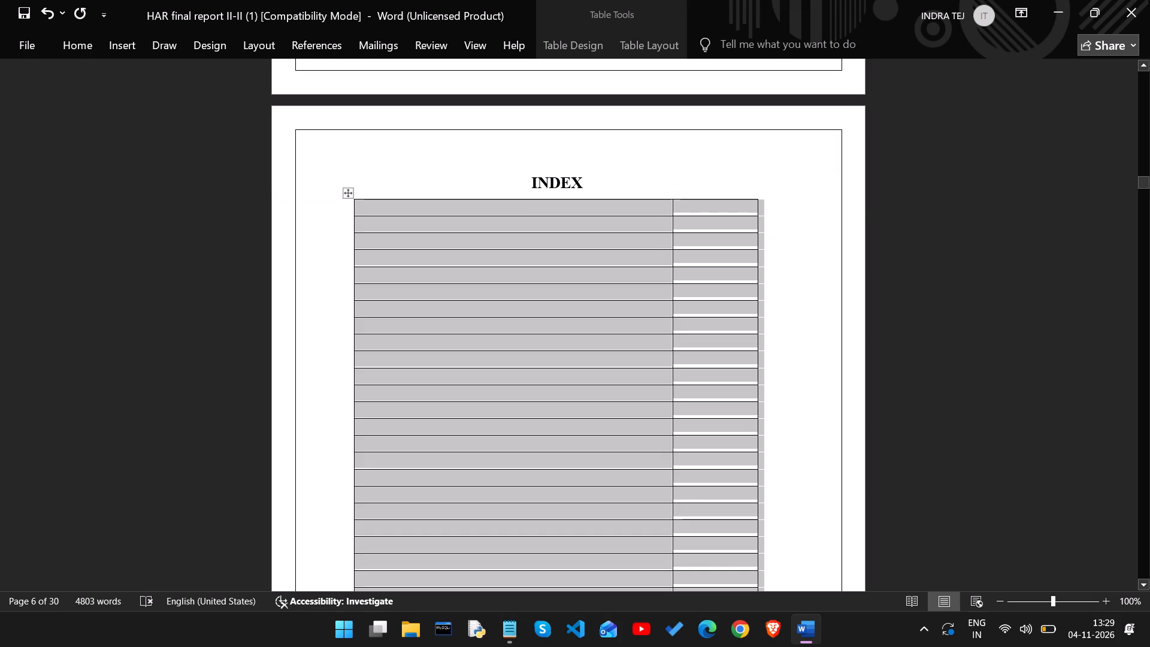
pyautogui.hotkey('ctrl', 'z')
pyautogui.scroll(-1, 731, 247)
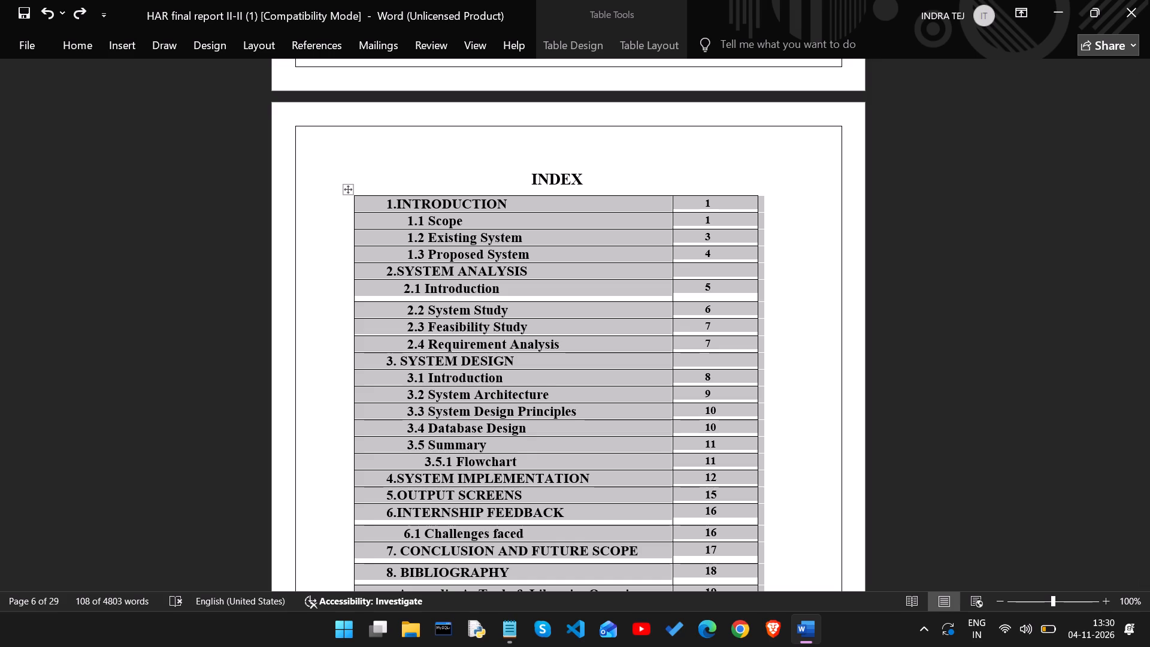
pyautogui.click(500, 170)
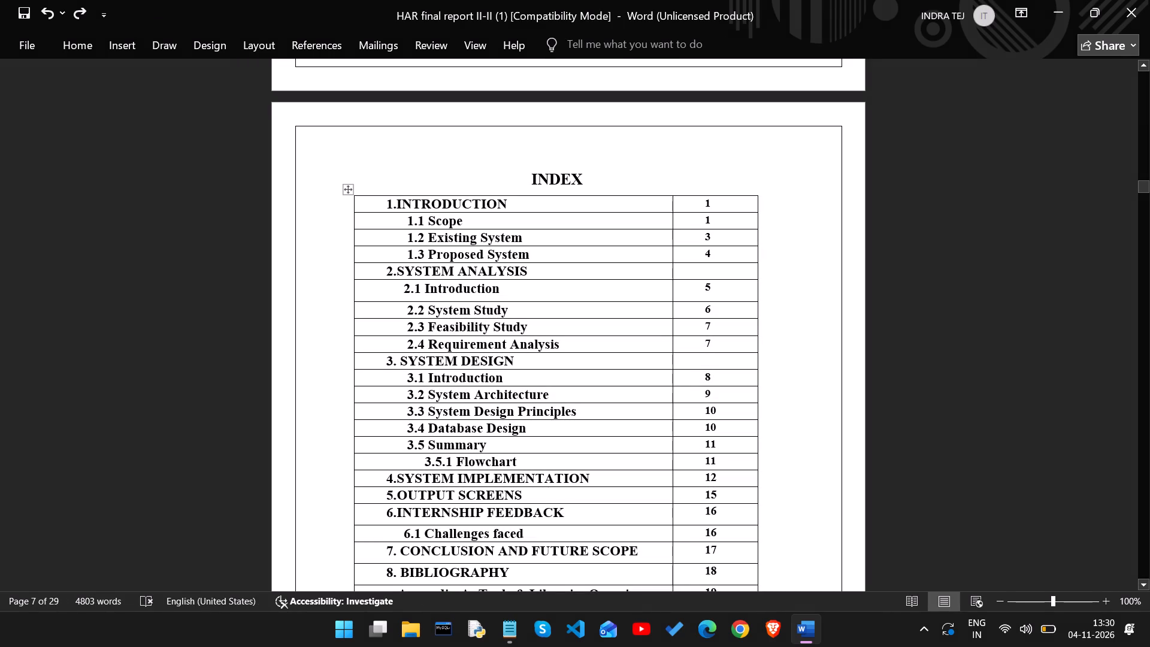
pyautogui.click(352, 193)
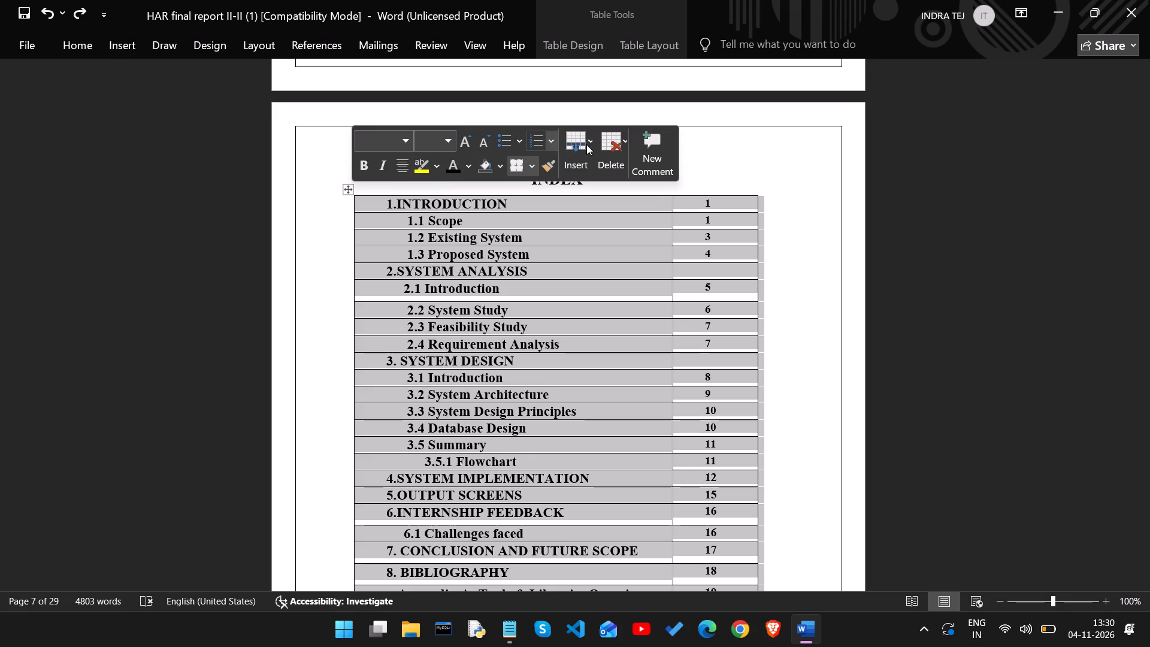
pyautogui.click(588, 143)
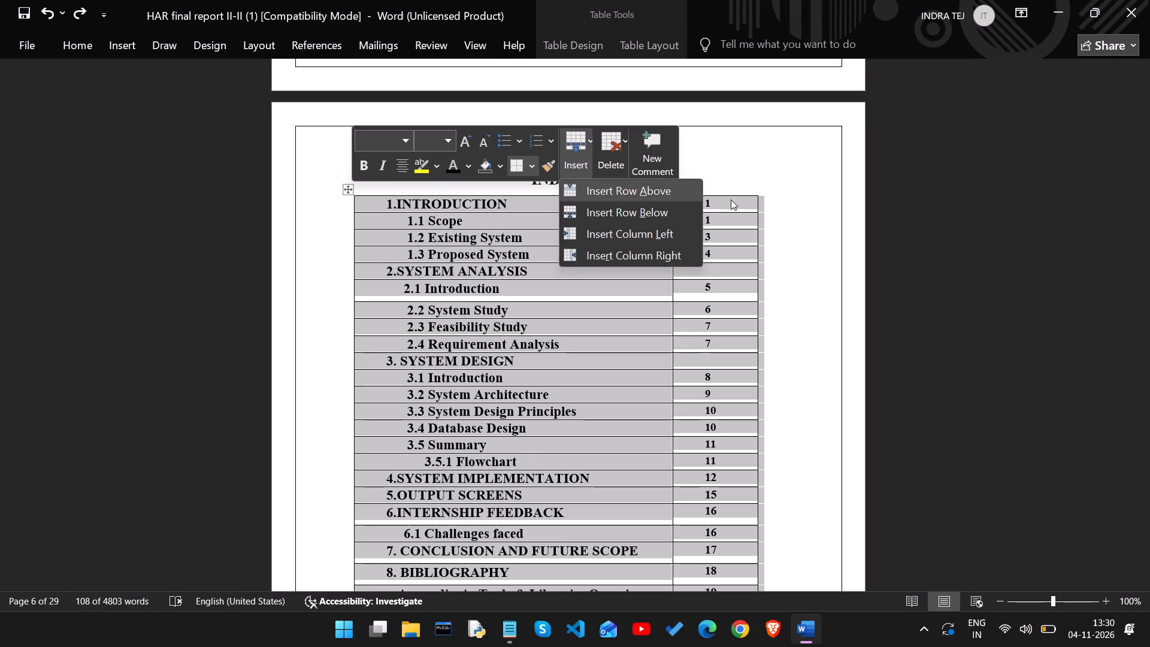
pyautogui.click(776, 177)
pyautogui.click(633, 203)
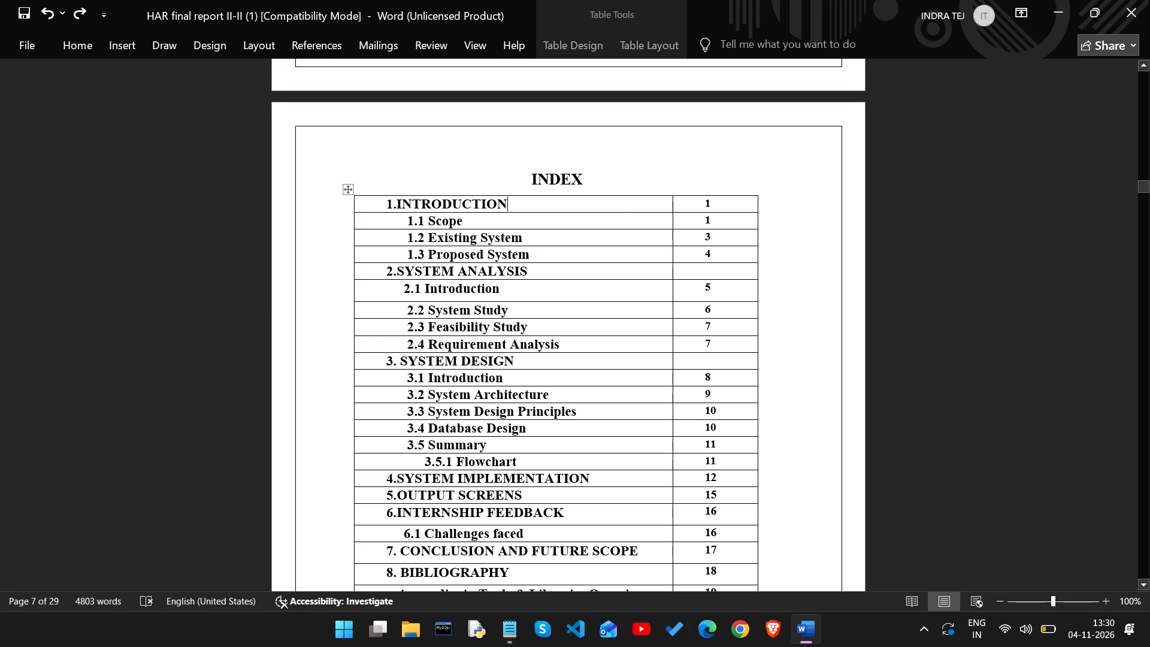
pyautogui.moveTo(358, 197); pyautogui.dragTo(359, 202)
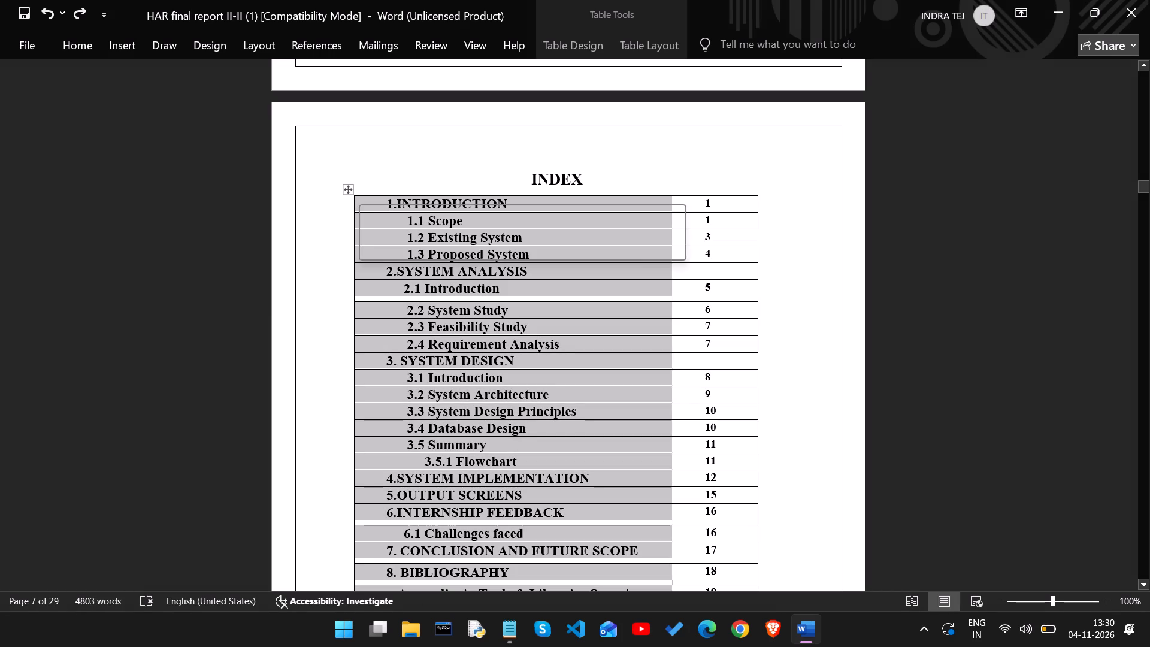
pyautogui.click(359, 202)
# Insert one blank row above the 1.INTRODUCTION row in the INDEX table and place the cursor in its first cell.
pyautogui.moveTo(749, 204); pyautogui.dragTo(599, 206)
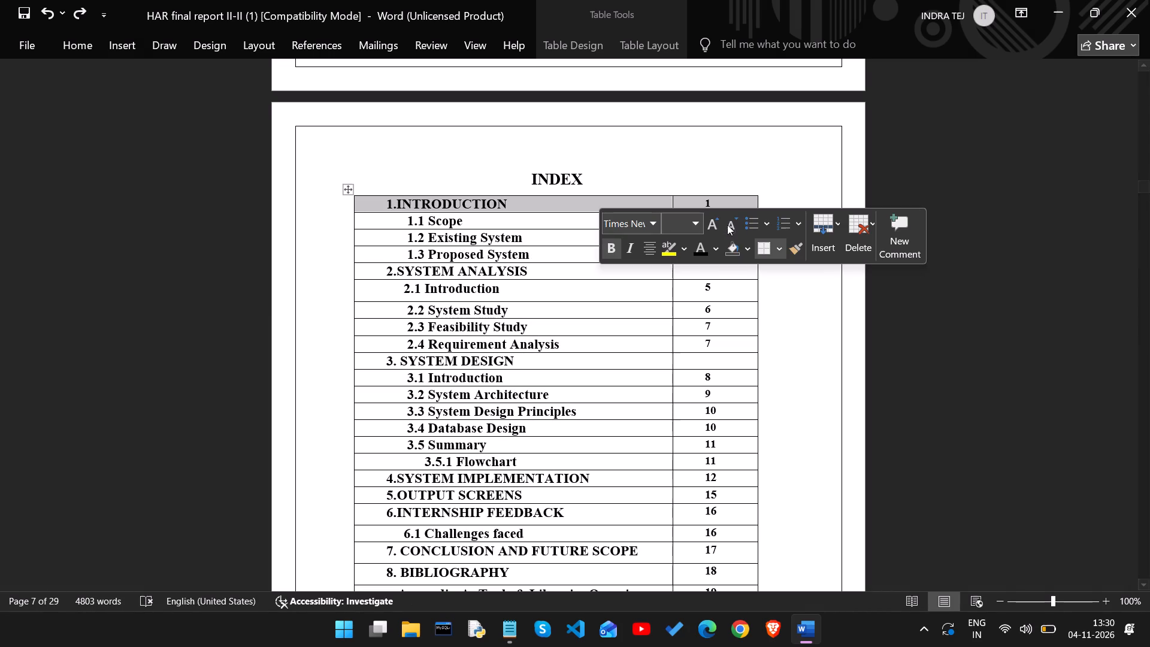
pyautogui.click(831, 219)
pyautogui.click(836, 277)
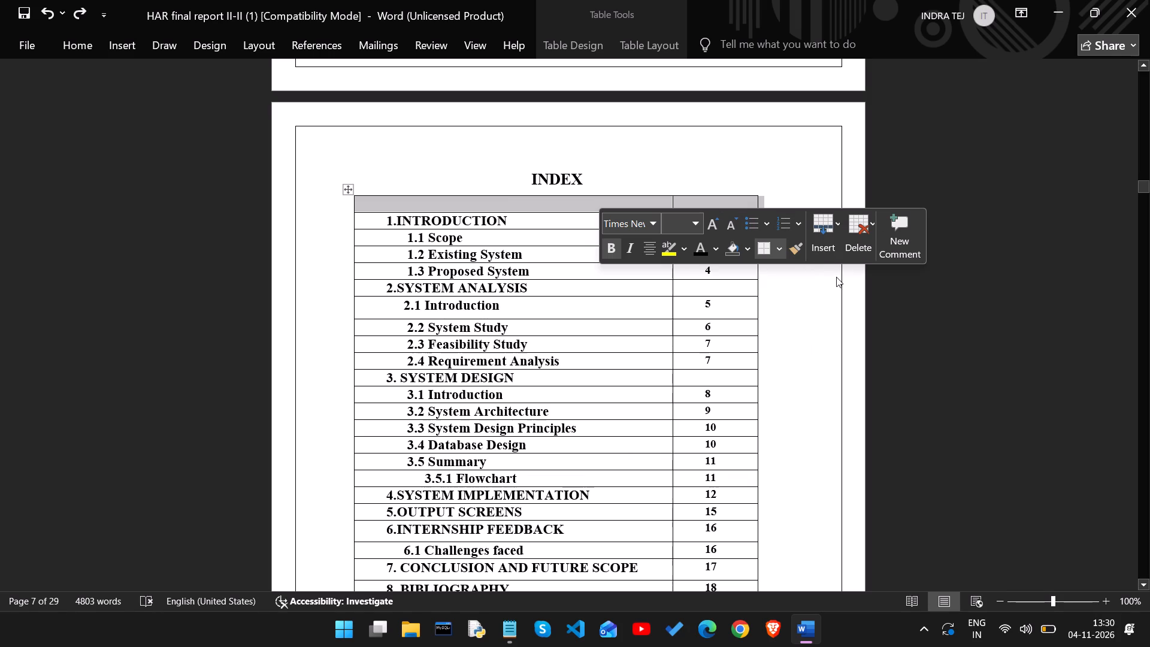
pyautogui.click(506, 201)
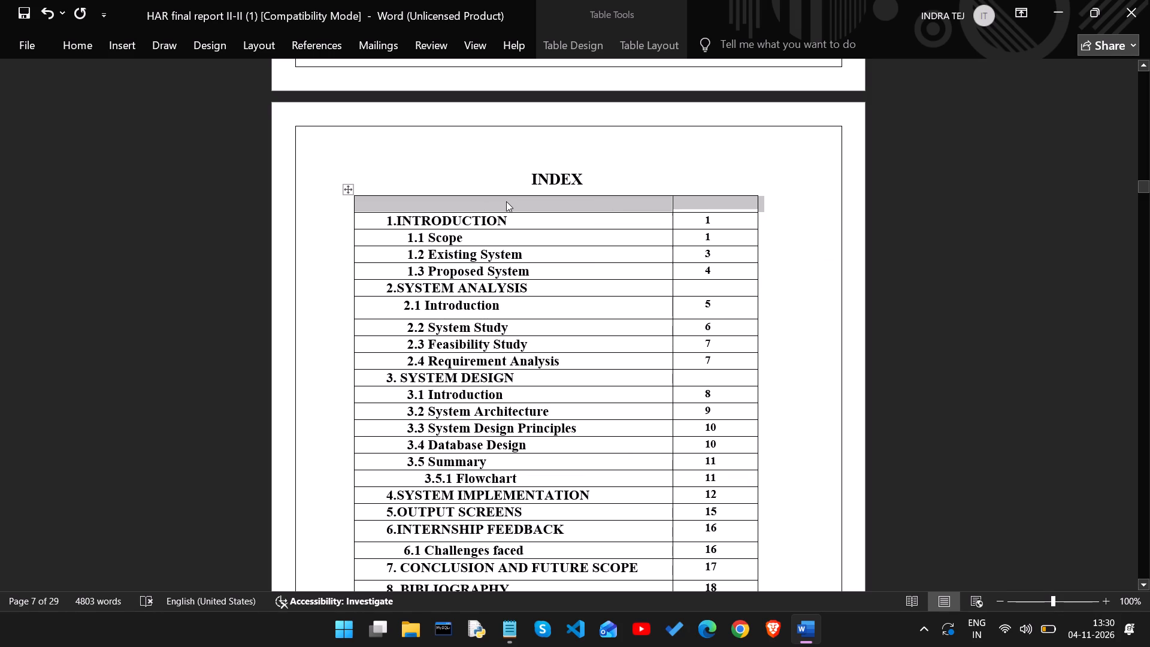
# Enter "Page.No" as the heading in the second column of the INDEX table's blank top row.
pyautogui.click(474, 201)
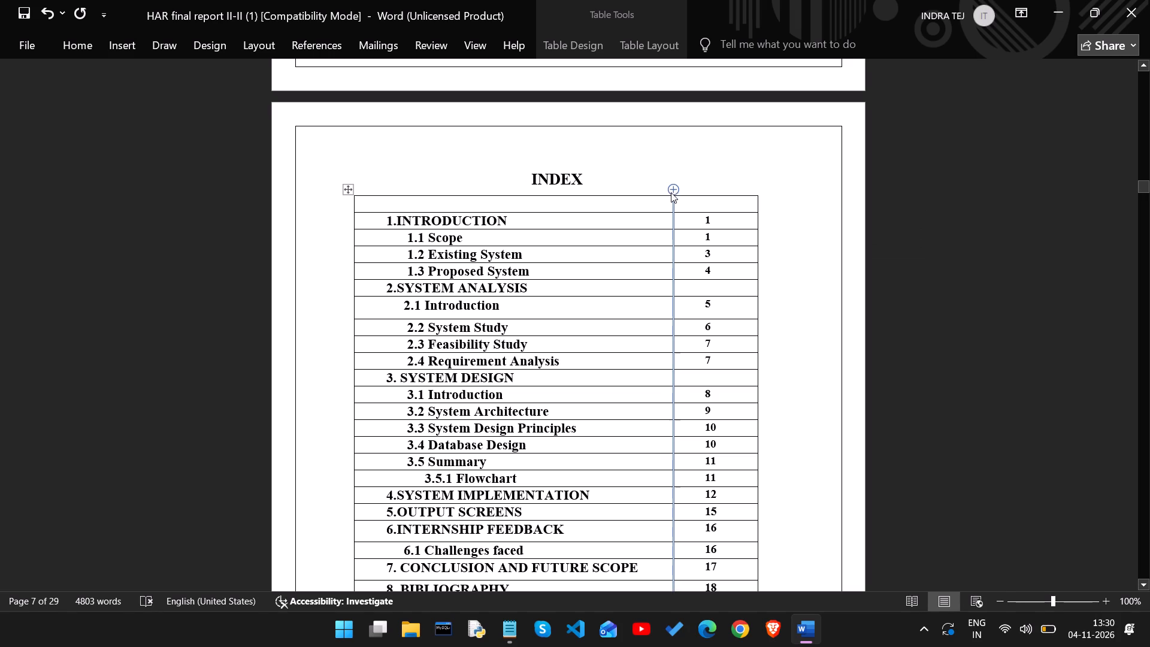
pyautogui.click(687, 204)
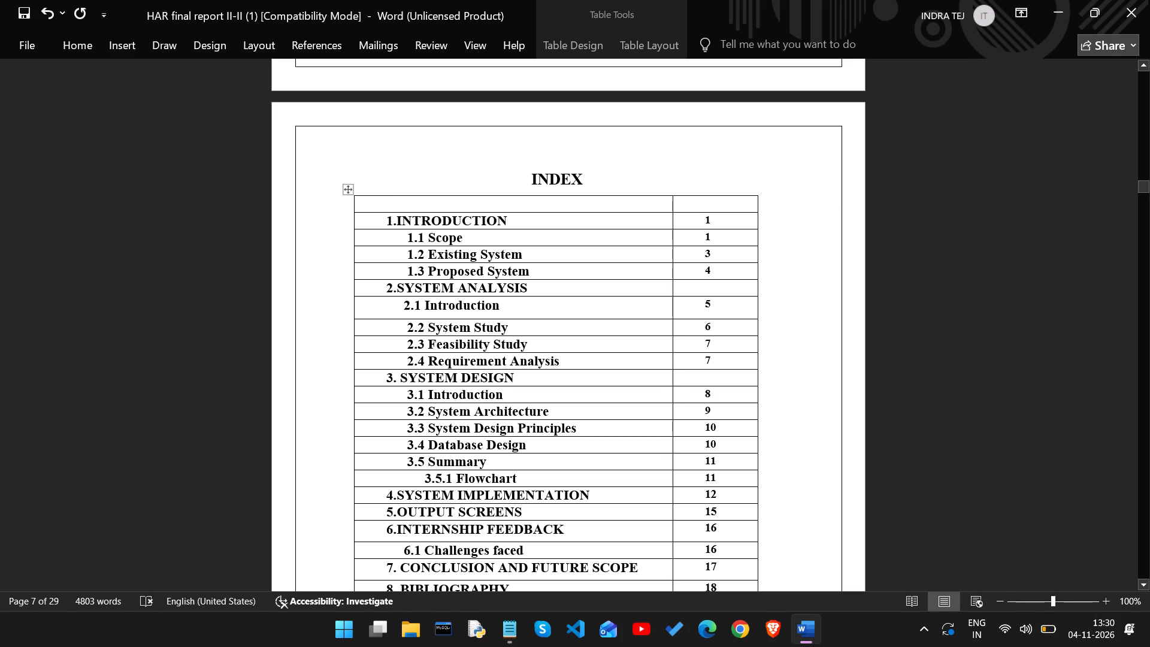
pyautogui.write('Page')
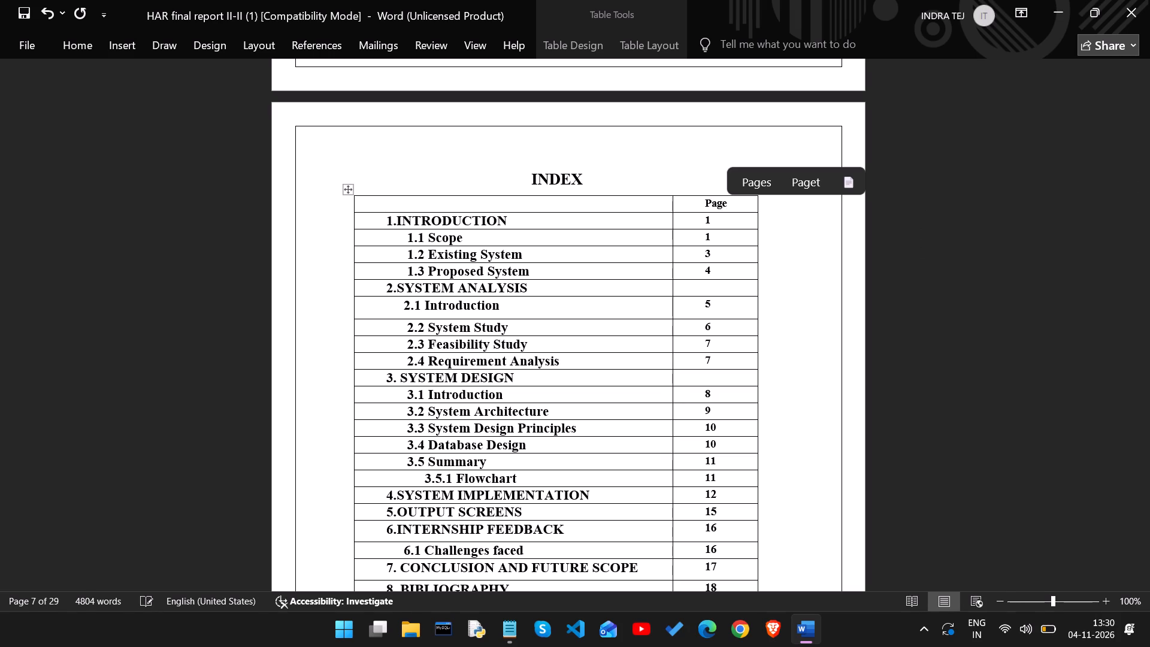
pyautogui.write('.N')
pyautogui.press('p')
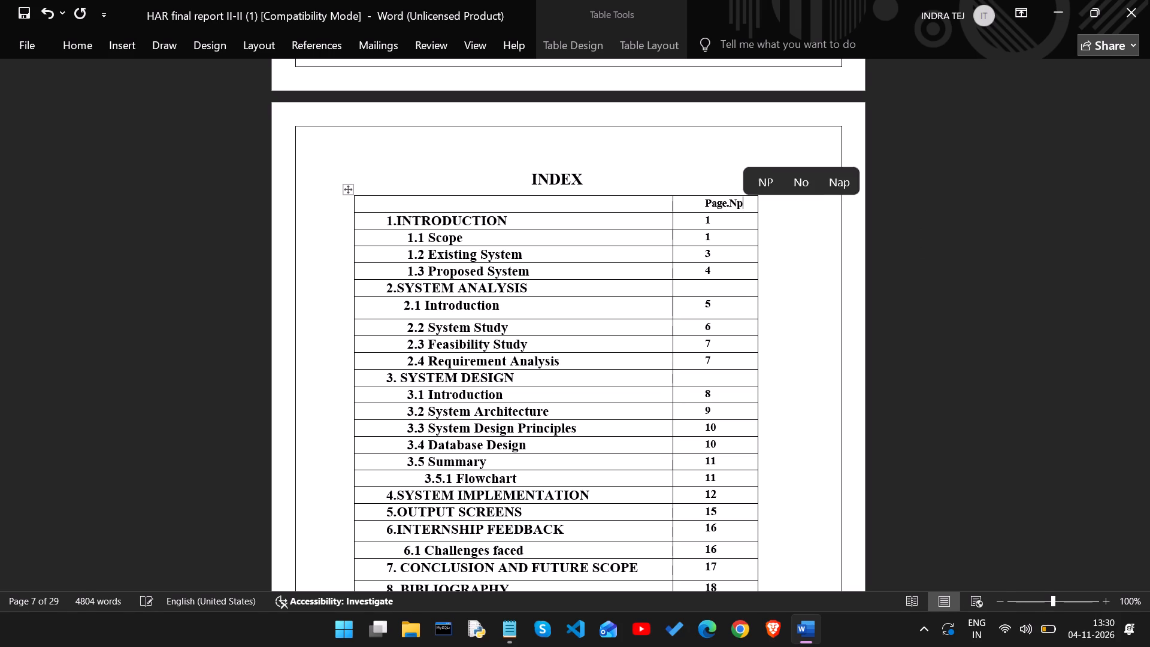
pyautogui.press('BackSpace')
pyautogui.press('o')
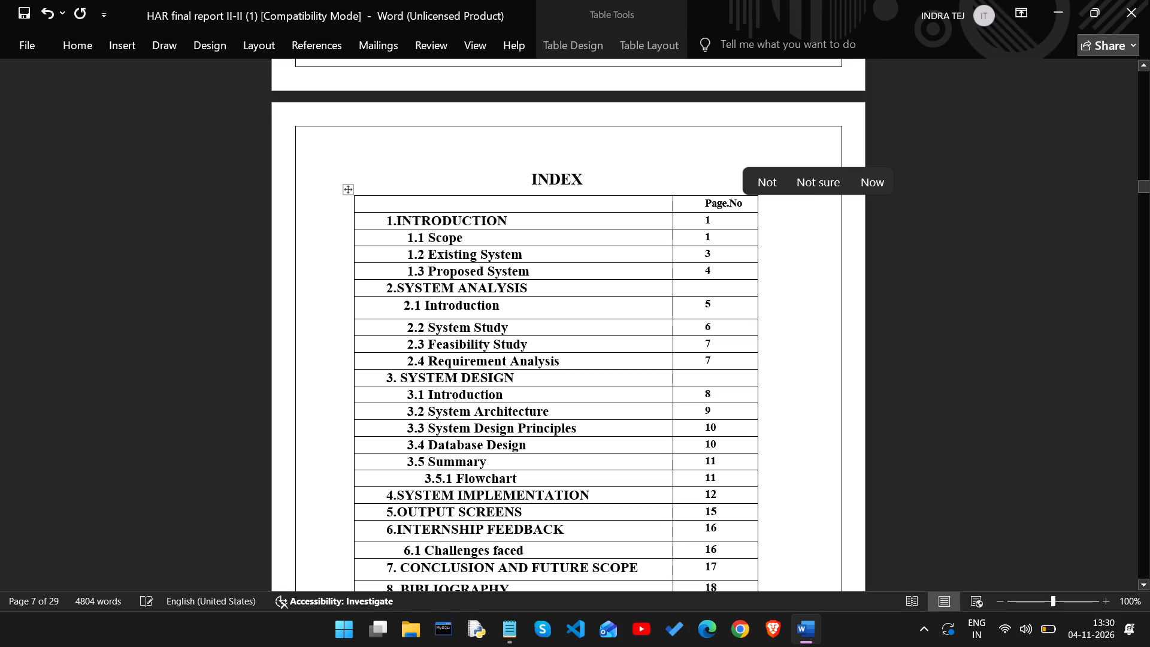
# With the cursor placed in the INDEX table's empty first heading cell, switch to Chrome and search Google for "index page".
pyautogui.click(547, 208)
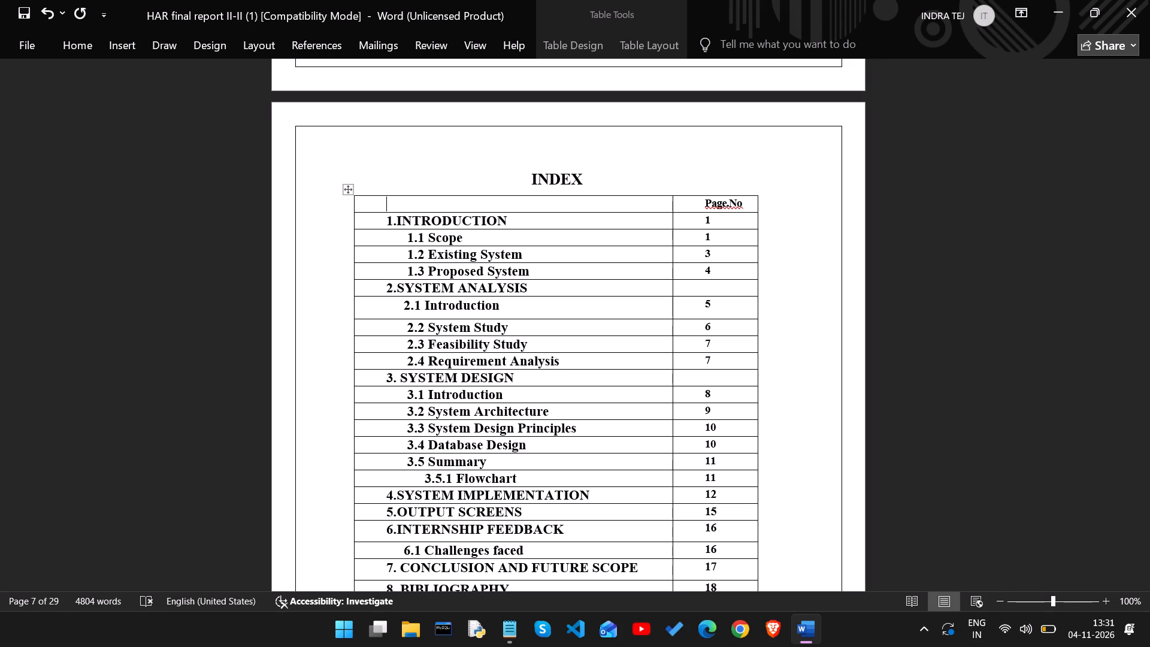
pyautogui.hscroll(1, 547, 208)
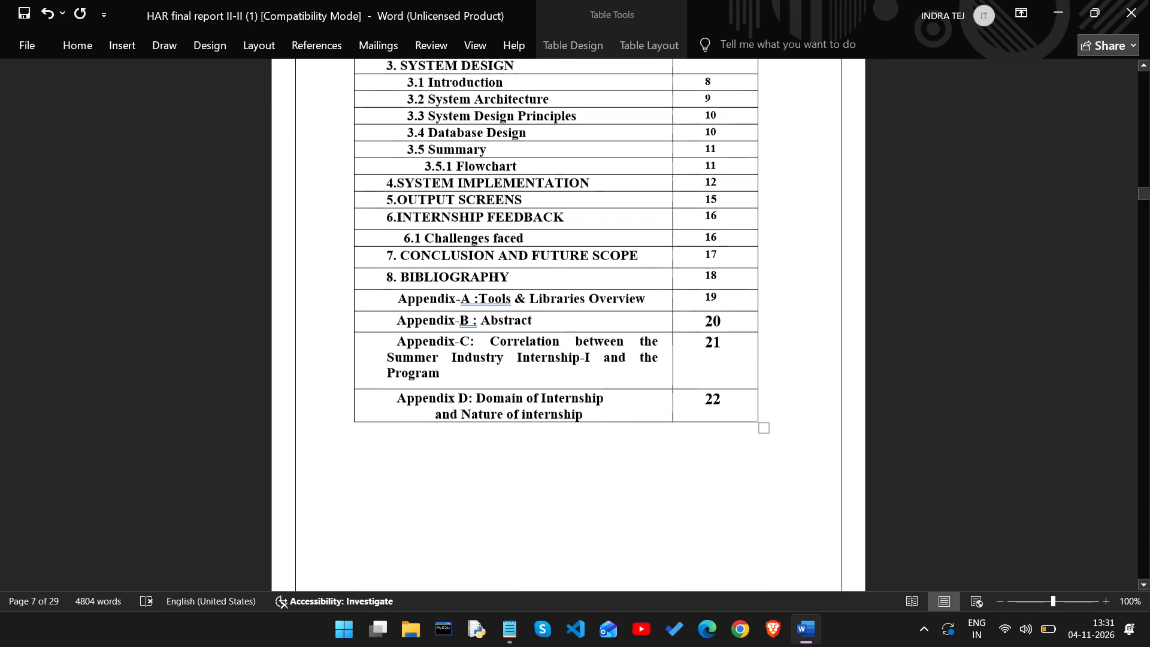
pyautogui.hscroll(1, 547, 208)
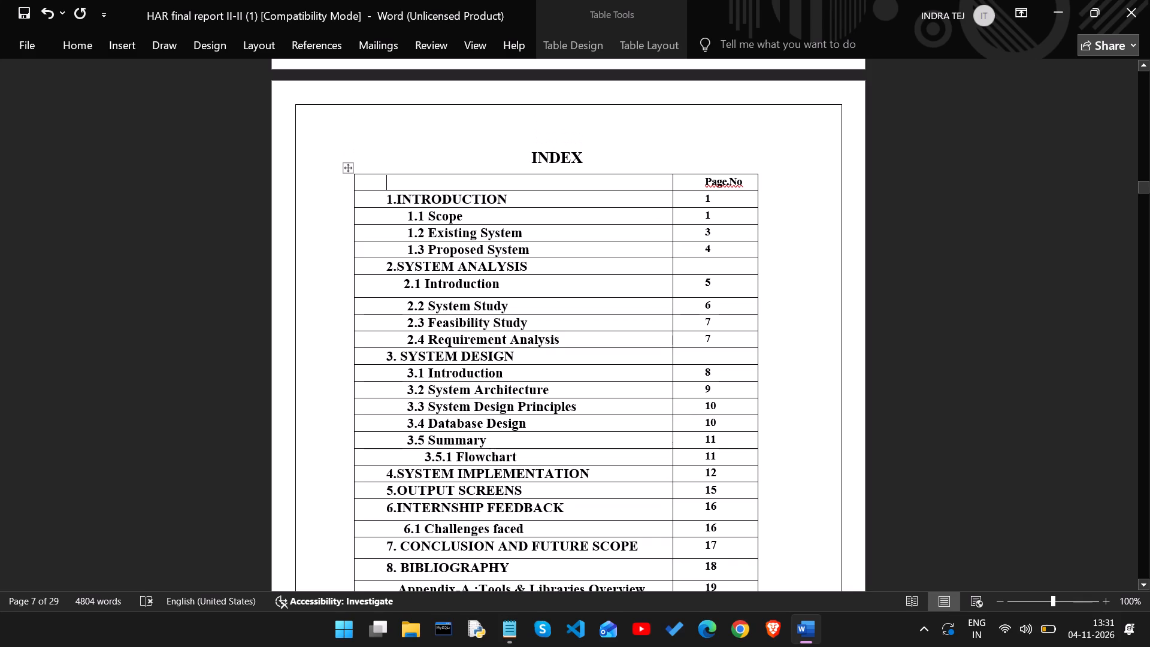
pyautogui.hotkey('alt', 'Tab')
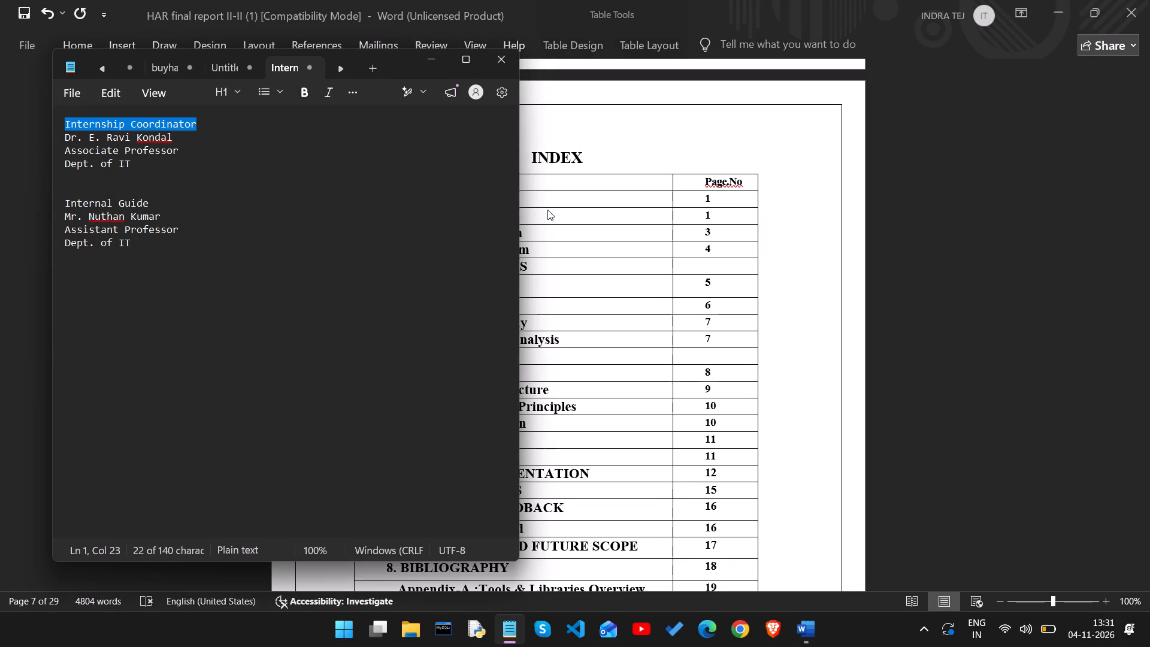
pyautogui.hotkey('alt', 'Tab')
pyautogui.click(742, 627)
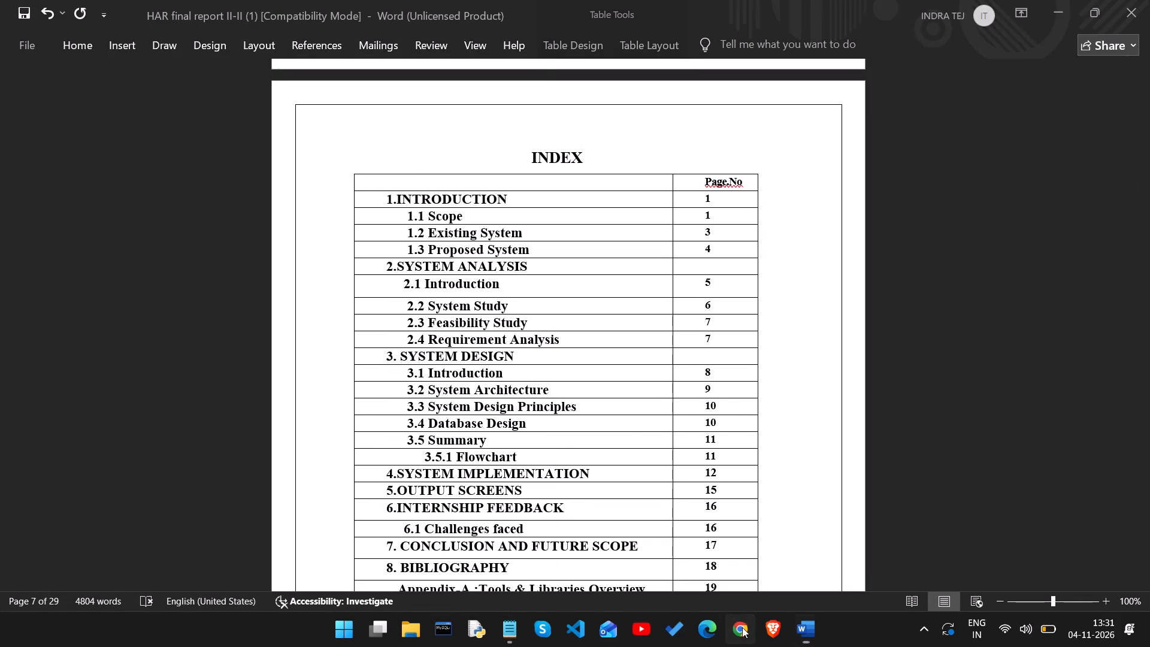
pyautogui.click(822, 474)
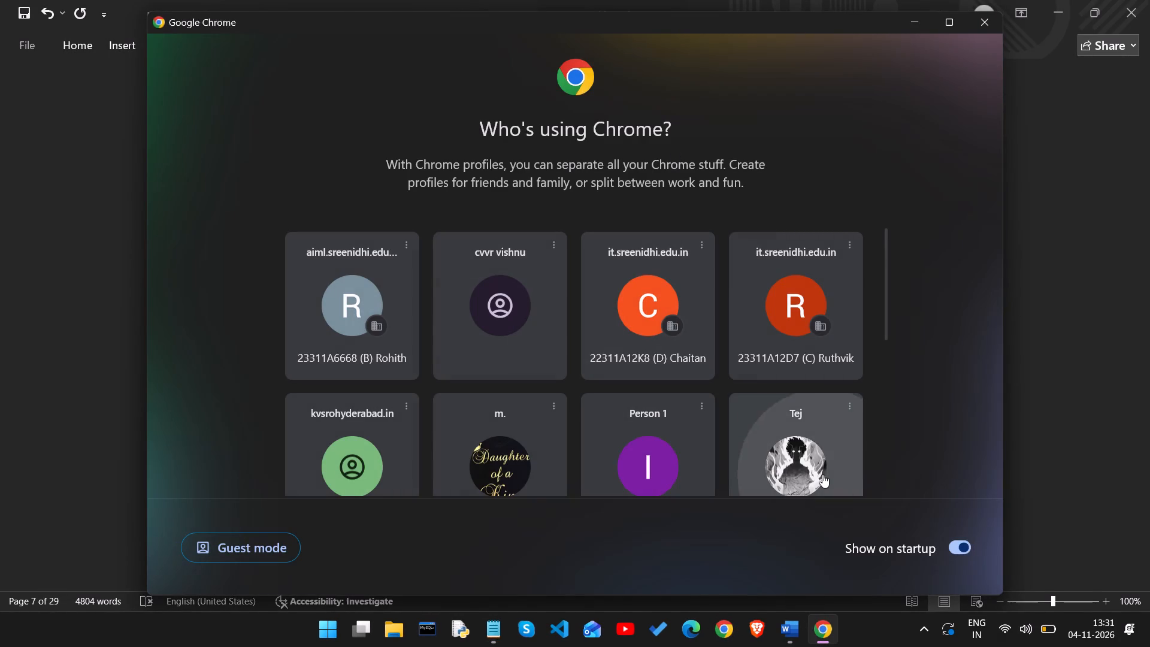
pyautogui.write('index page')
pyautogui.press('Return')
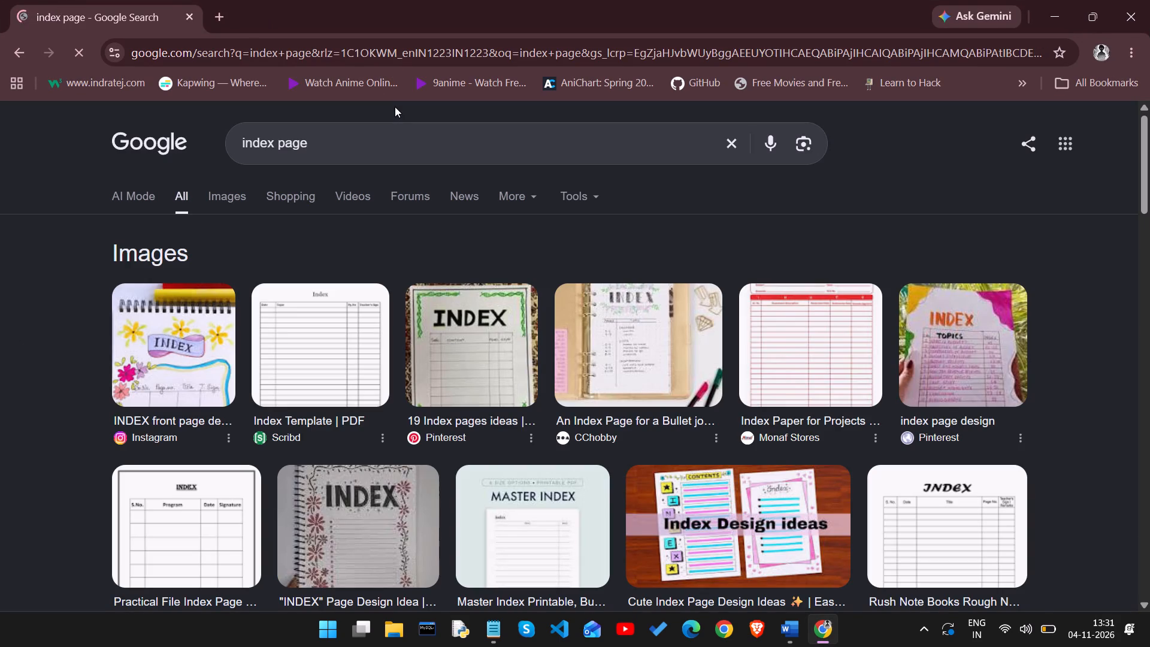
# Return to the Word report and enter "Section" in the empty first cell of the INDEX table's top row.
pyautogui.hotkey('alt', 'Tab')
pyautogui.write('Section')
pyautogui.press('space')
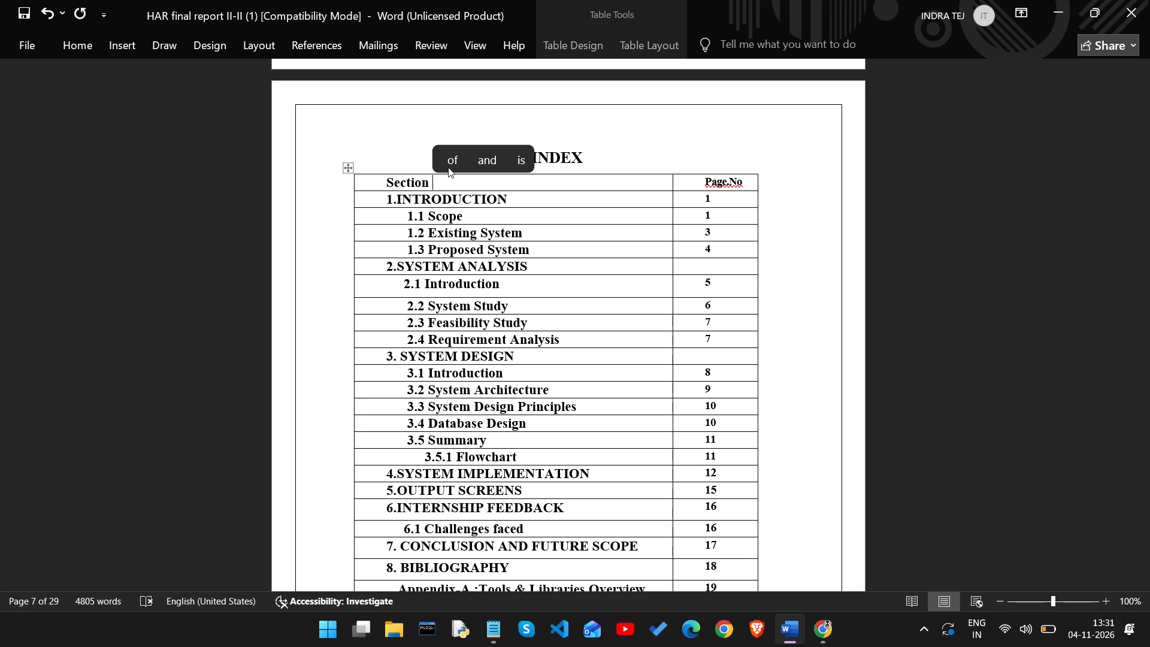
# Add leading spaces before "Section" to shift the heading to about the middle of its INDEX table cell.
pyautogui.press('Left')
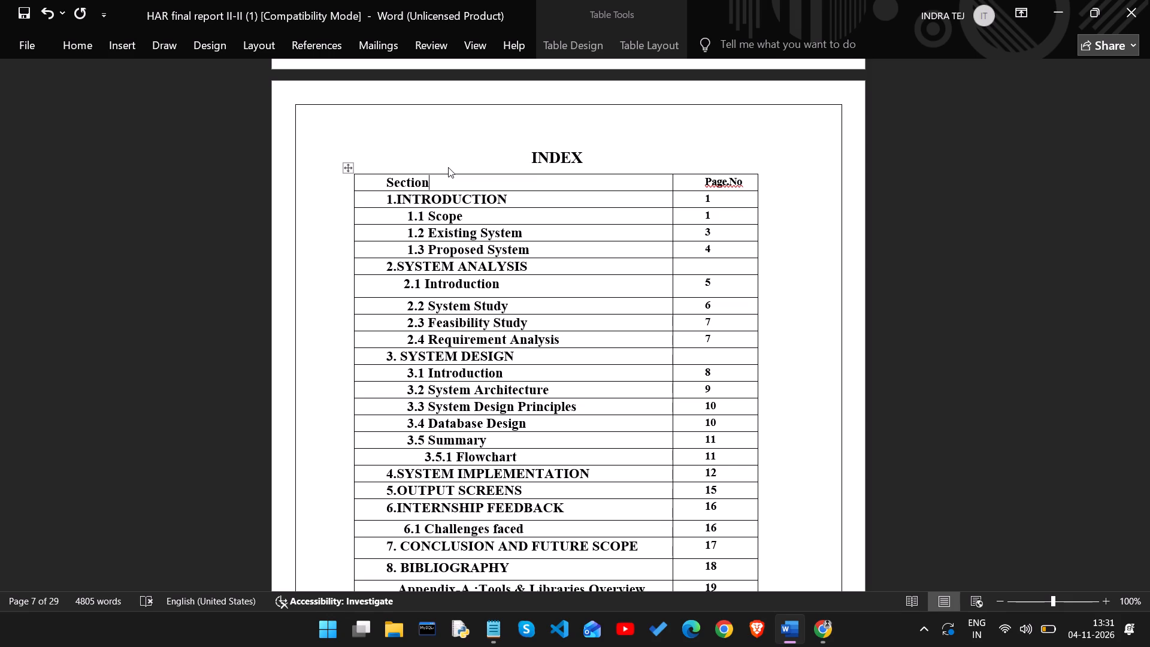
pyautogui.press('Left')
pyautogui.press('Left')
pyautogui.press('Left')
pyautogui.press('Left')
pyautogui.press('Left')
pyautogui.press('Left')
pyautogui.press('Left')
pyautogui.press('space')
pyautogui.press('space')
pyautogui.press('space')
pyautogui.press('space')
pyautogui.press('space')
pyautogui.press('space')
pyautogui.press('space')
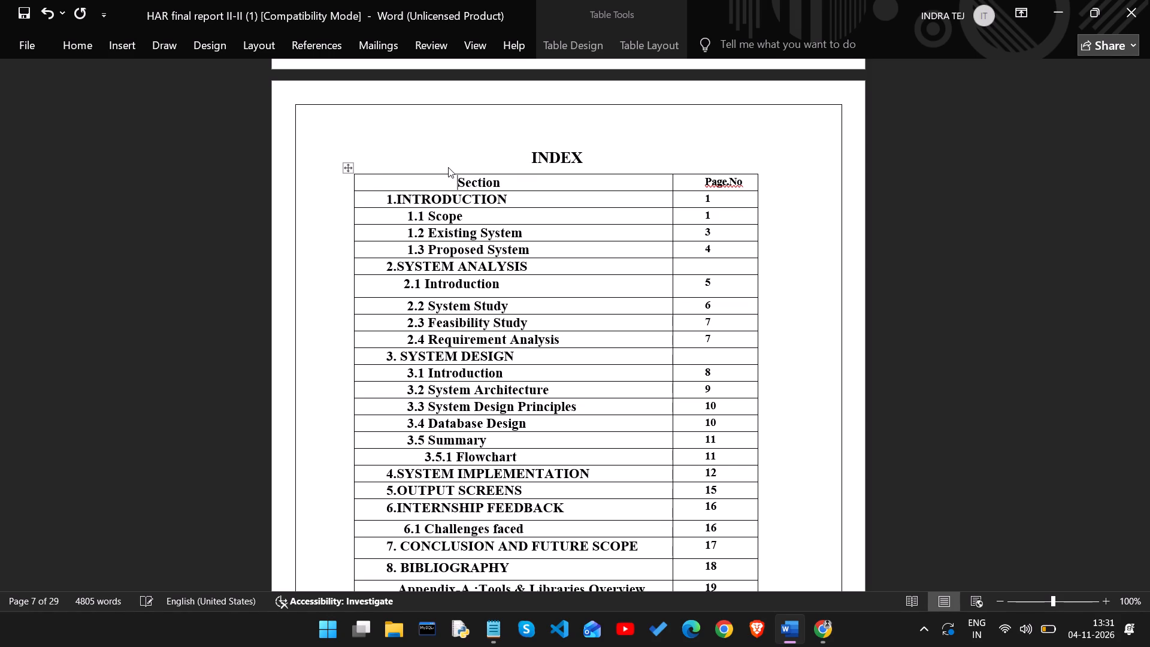
pyautogui.press('space')
pyautogui.press('space')
pyautogui.press('space')
pyautogui.press('space')
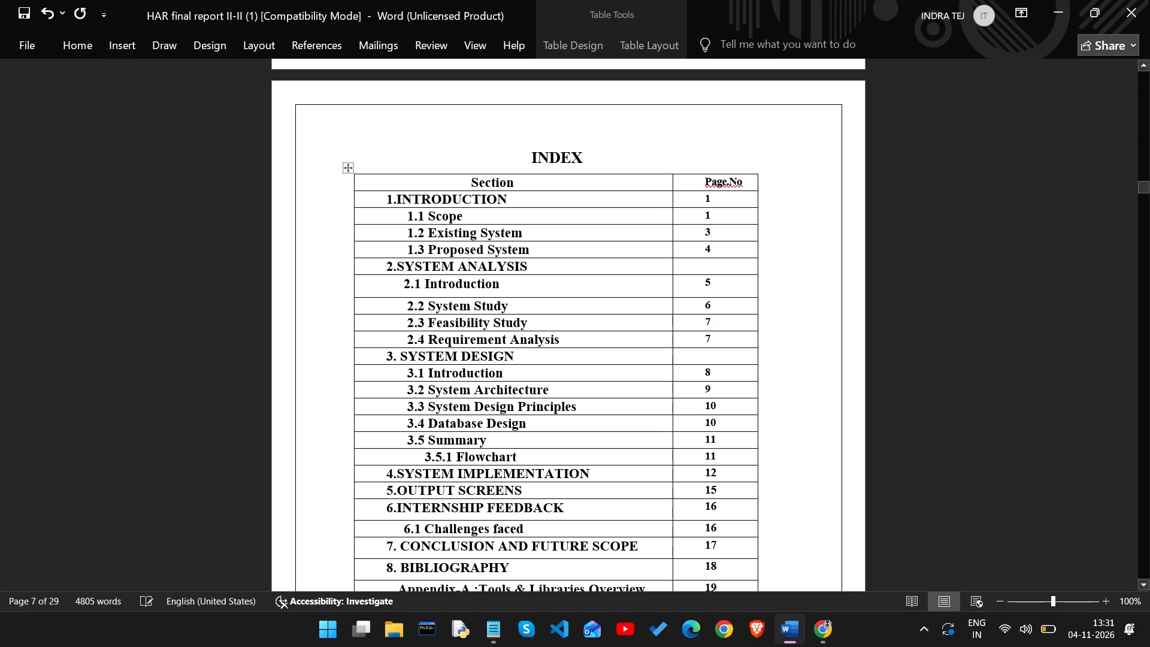
pyautogui.click(966, 175)
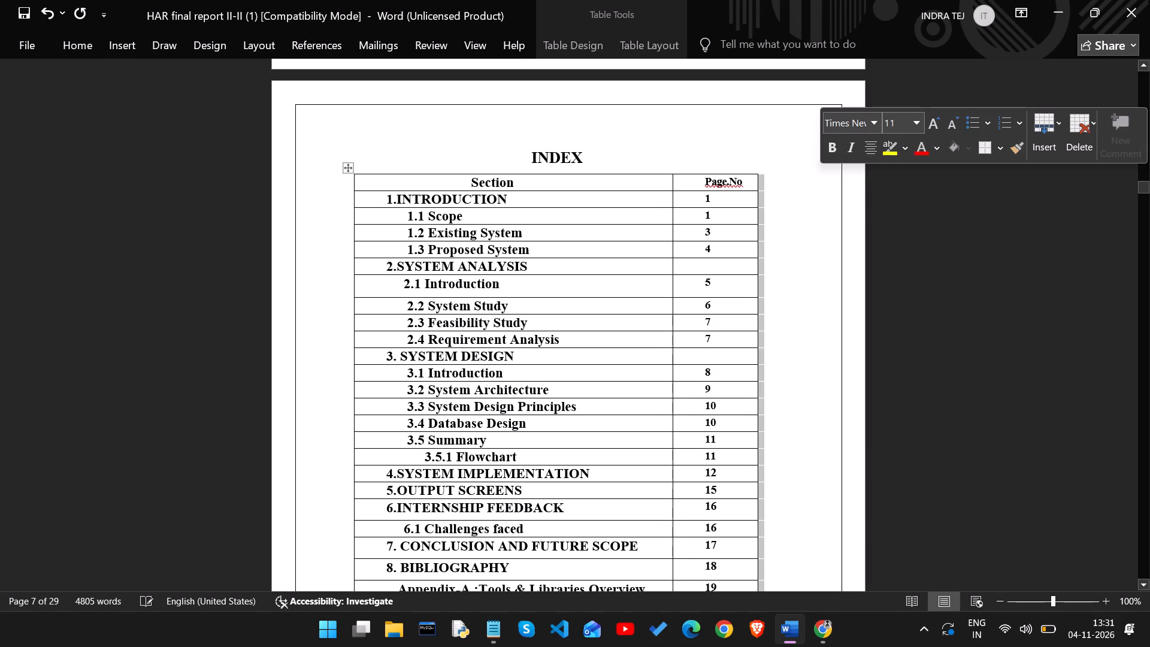
pyautogui.click(949, 320)
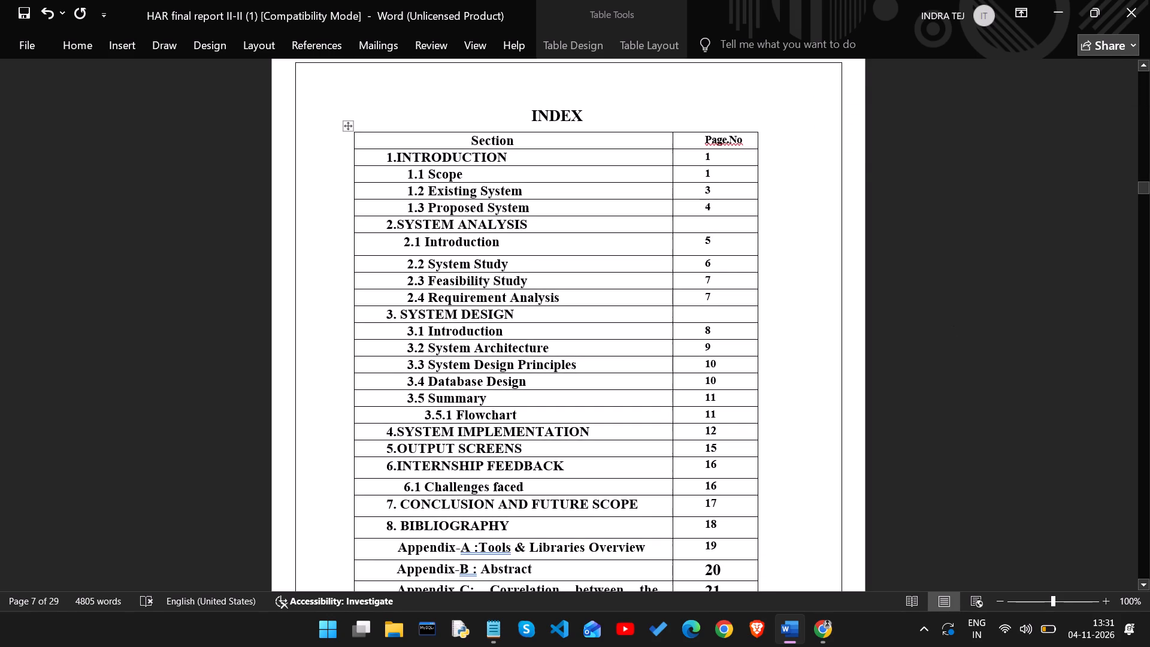
# Change the first column heading of the INDEX table to uppercase "SECTION".
pyautogui.hscroll(1, 949, 320)
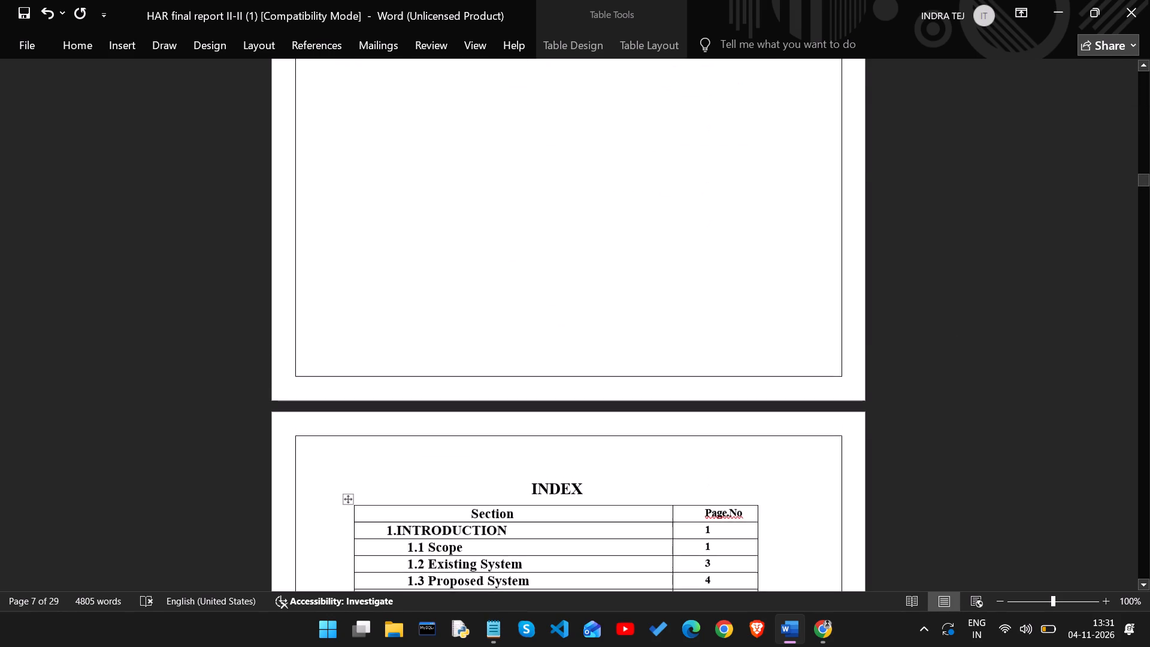
pyautogui.hscroll(1, 949, 320)
pyautogui.click(560, 421)
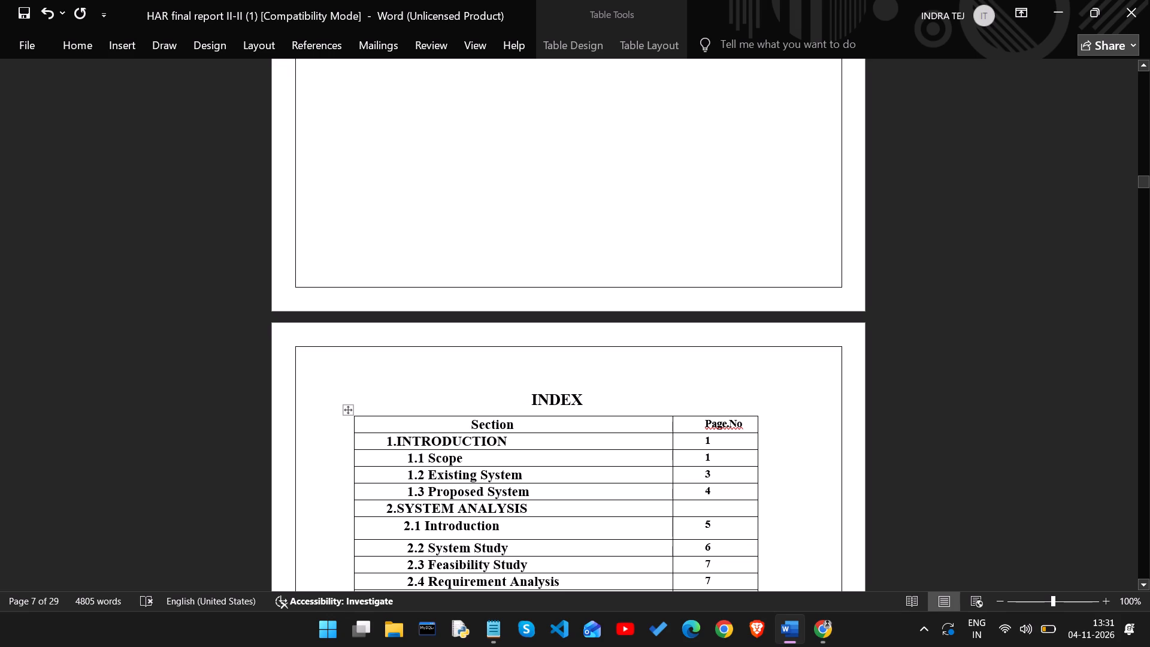
pyautogui.press('BackSpace')
pyautogui.press('BackSpace')
pyautogui.press('BackSpace')
pyautogui.press('BackSpace')
pyautogui.press('BackSpace')
pyautogui.press('BackSpace')
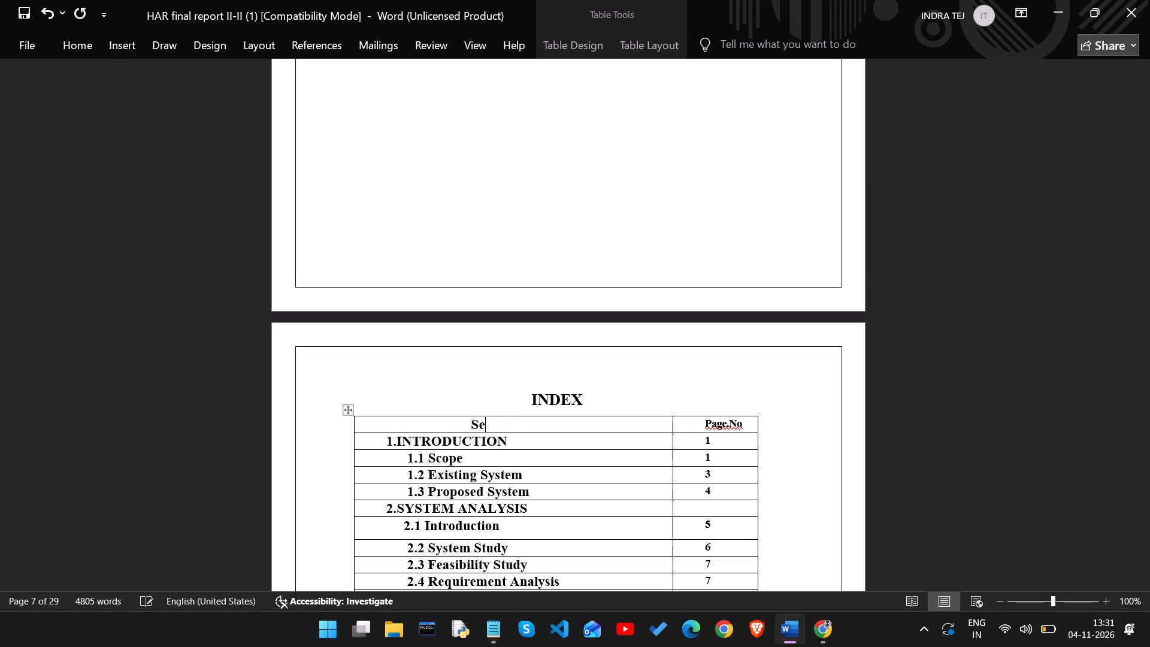
pyautogui.press('BackSpace')
pyautogui.write('ECT')
pyautogui.write('ION')
pyautogui.click(963, 373)
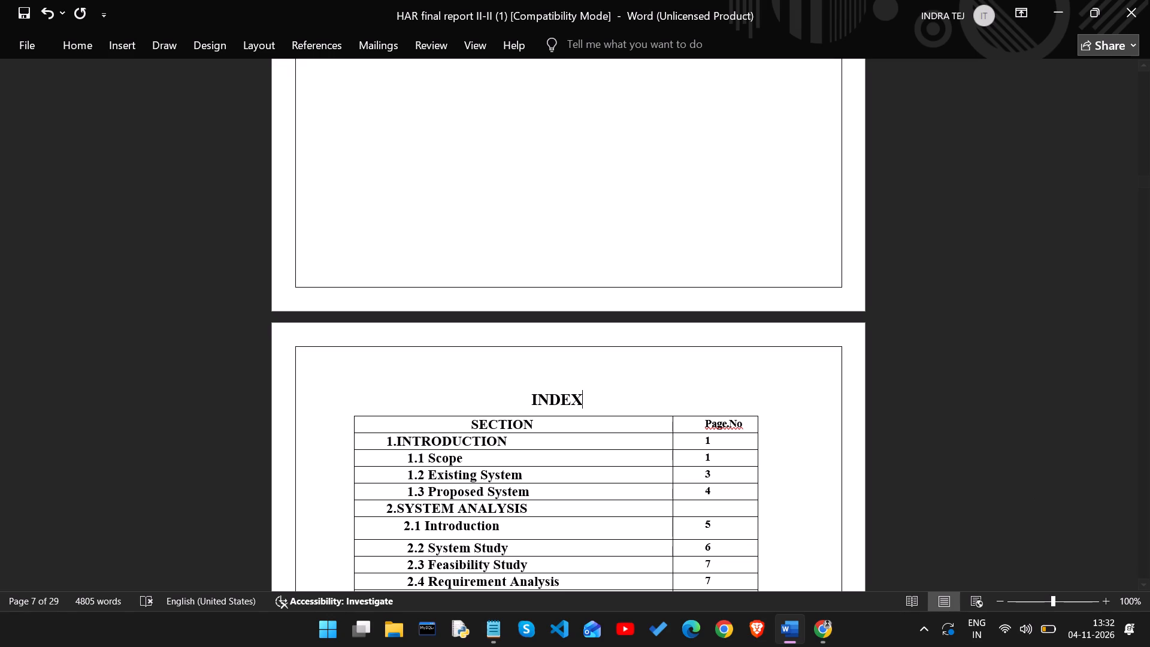
# Look through the report from the INDEX page to the final page, examining the appendix tables and signature blocks.
pyautogui.scroll(-6, 945, 398)
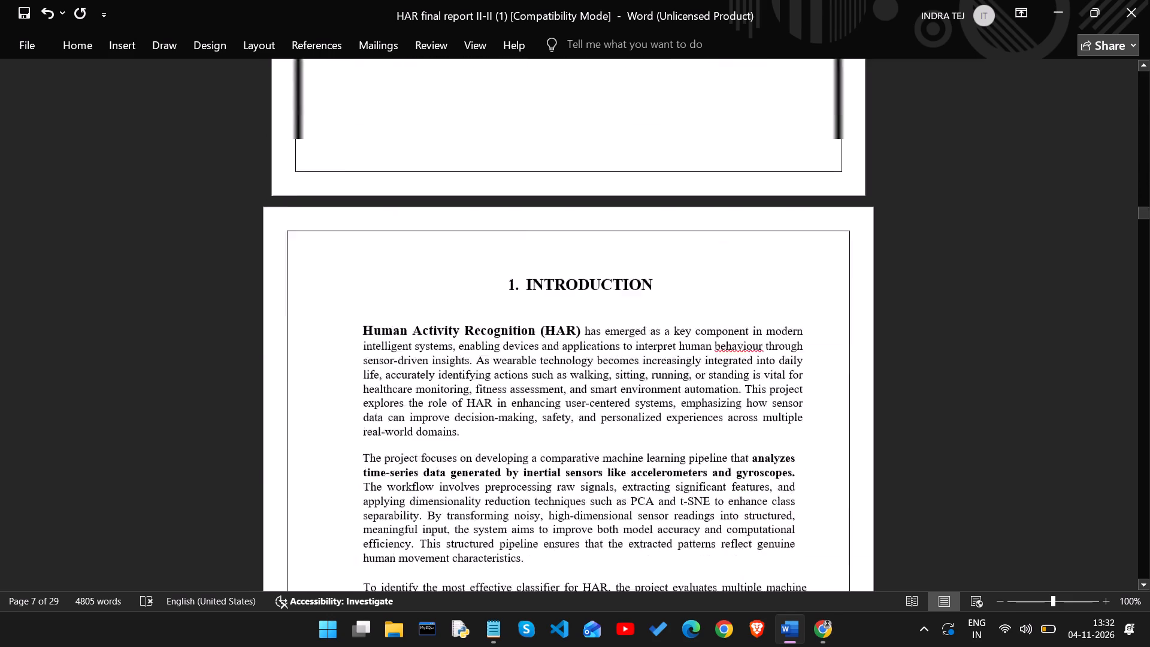
pyautogui.scroll(-11, 945, 398)
pyautogui.scroll(-13, 945, 398)
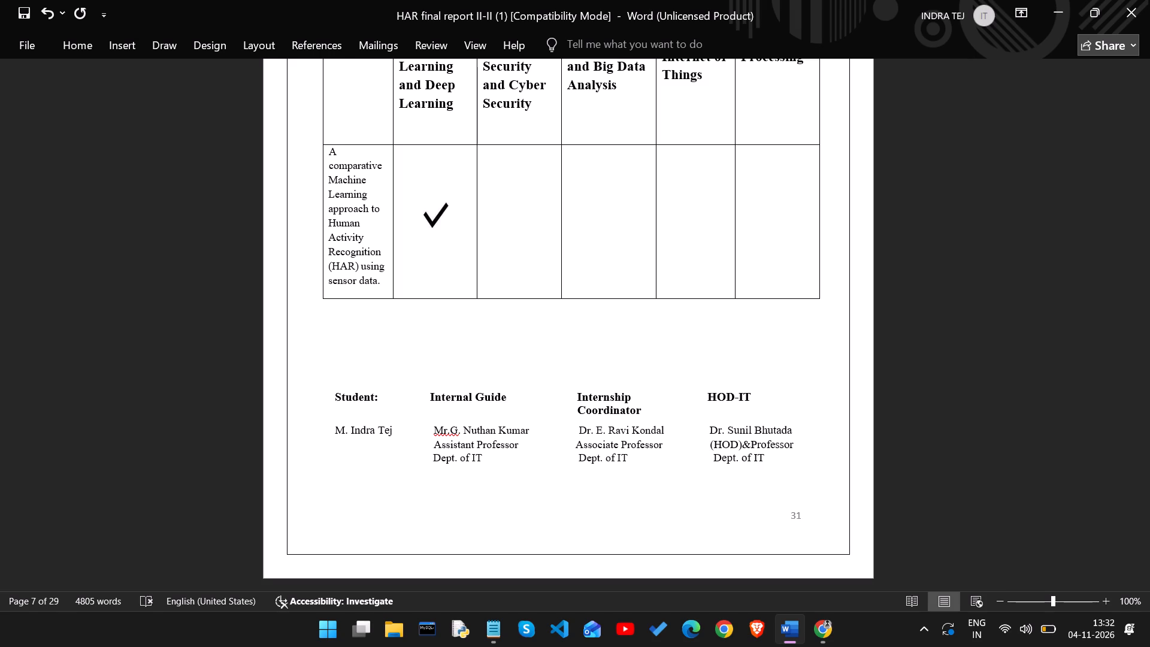
pyautogui.scroll(1, 945, 398)
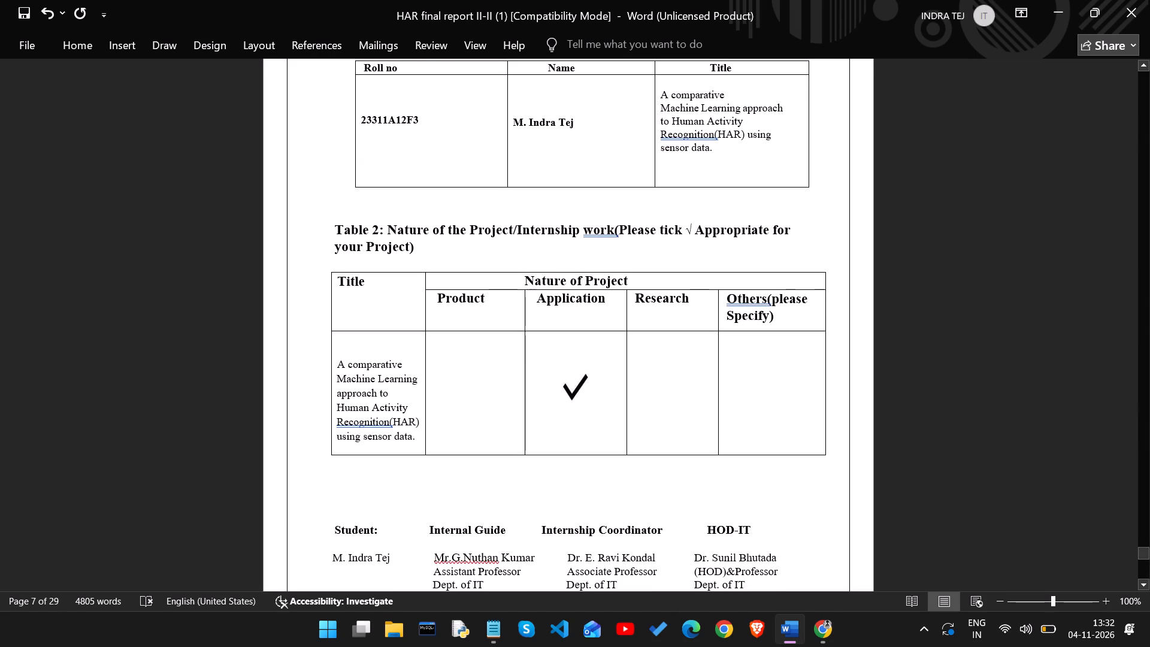
pyautogui.scroll(2, 945, 398)
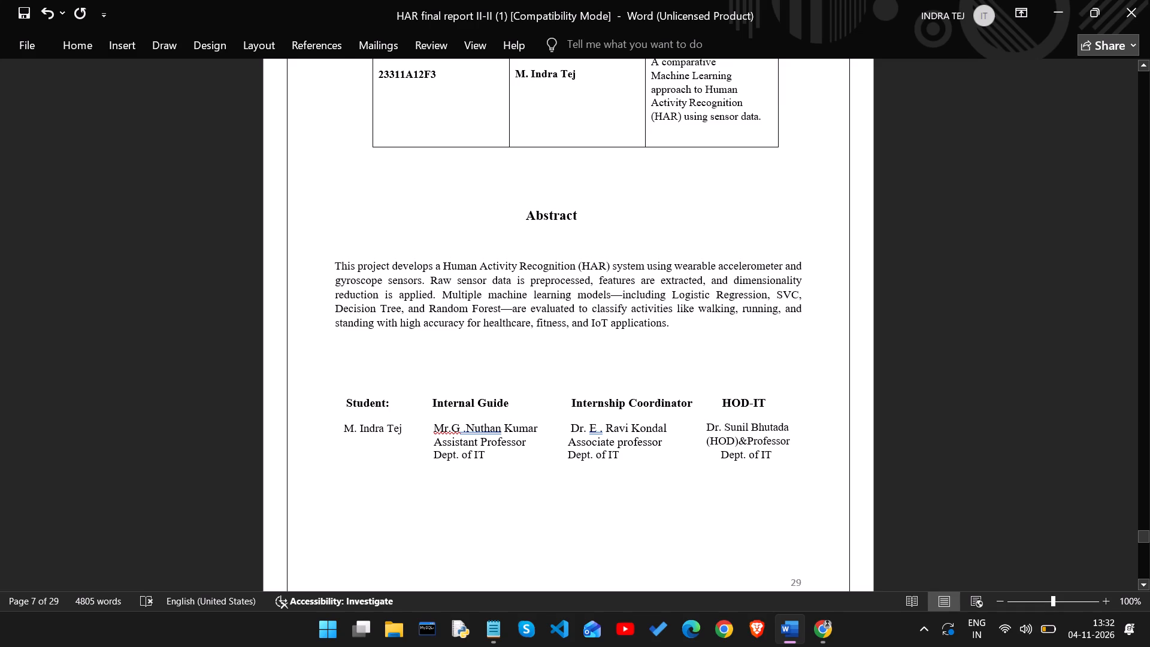
pyautogui.scroll(1, 945, 398)
pyautogui.scroll(-9, 945, 398)
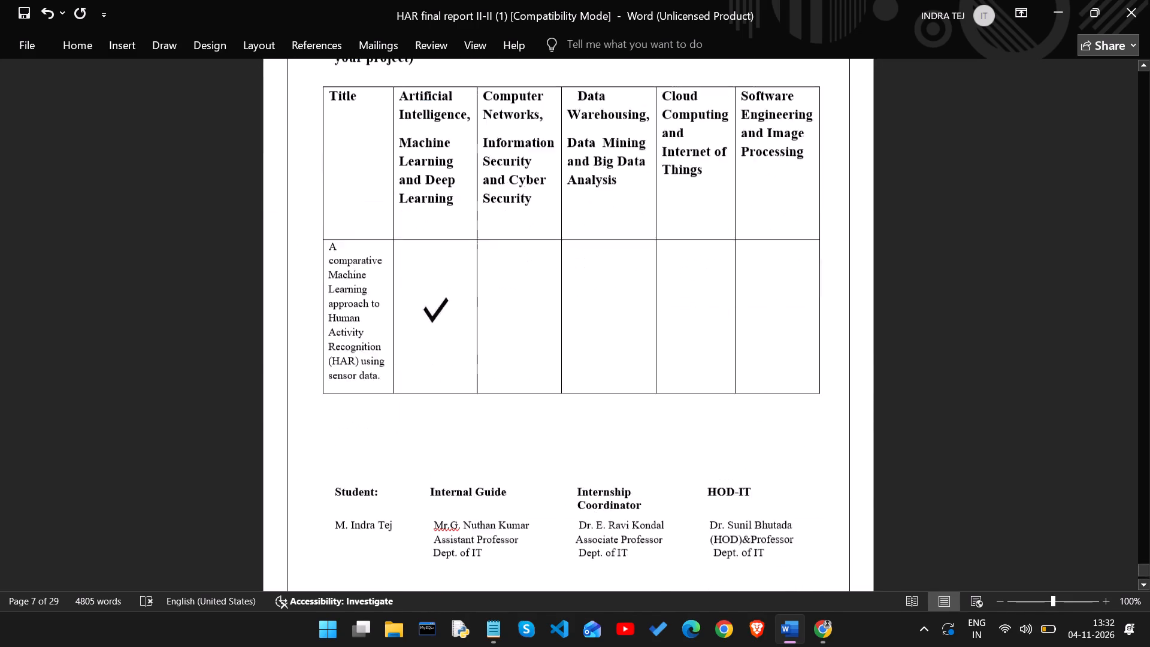
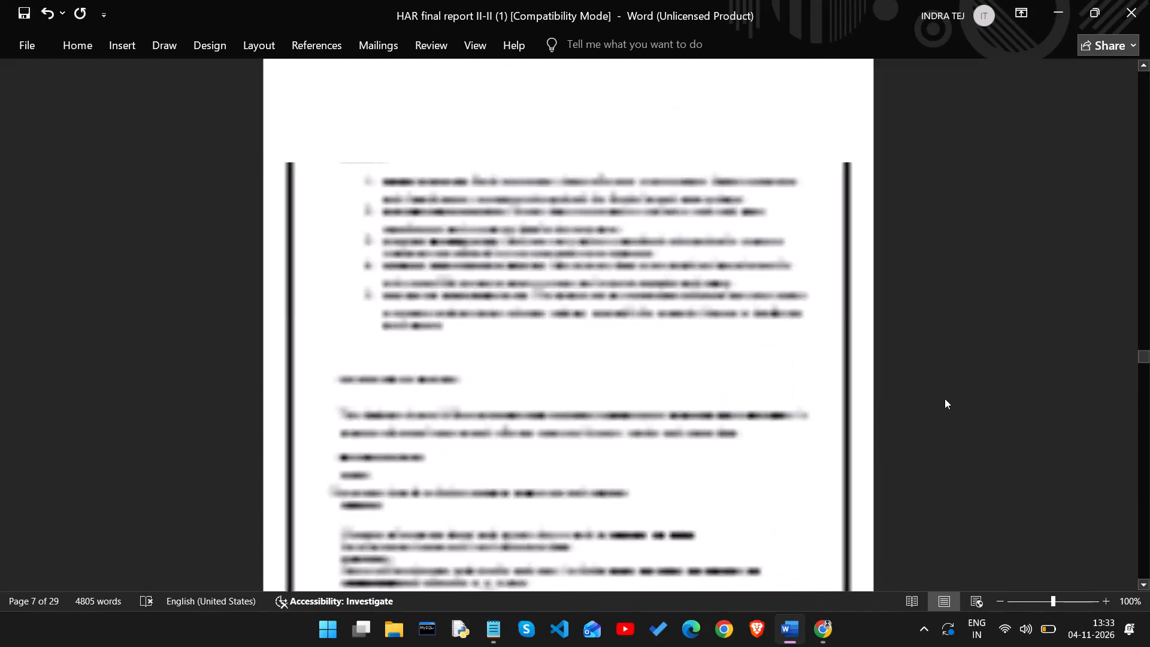
# Review the report's front matter from the title page through the certificate page to the internship certificate heading.
pyautogui.scroll(1, 945, 398)
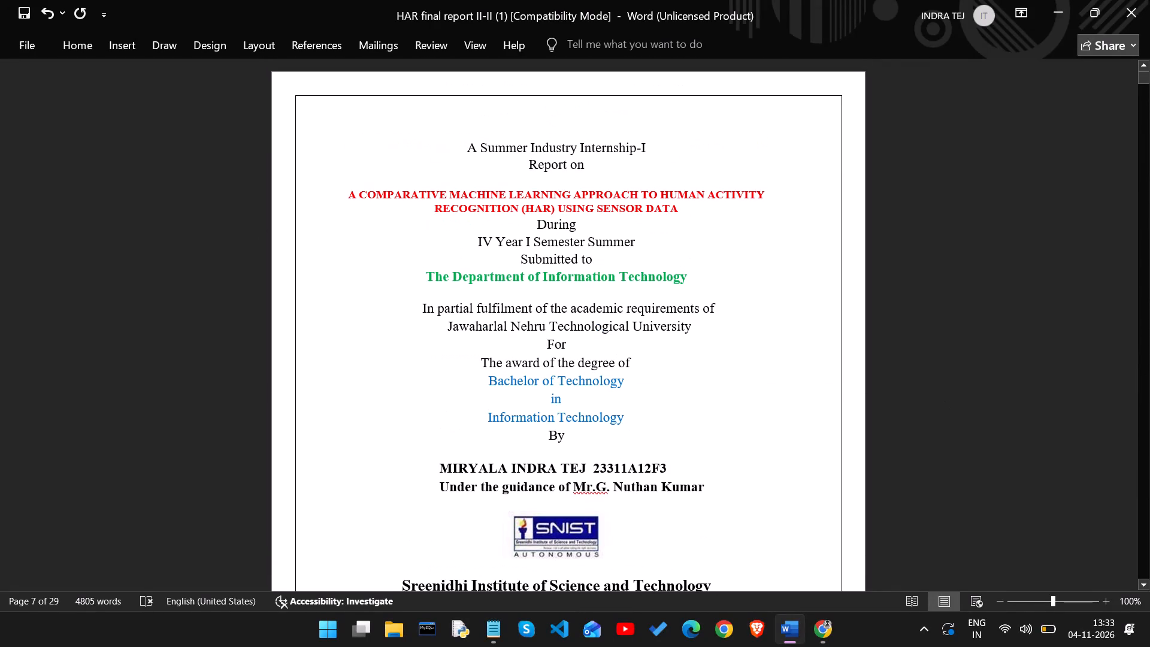
pyautogui.scroll(-1, 945, 398)
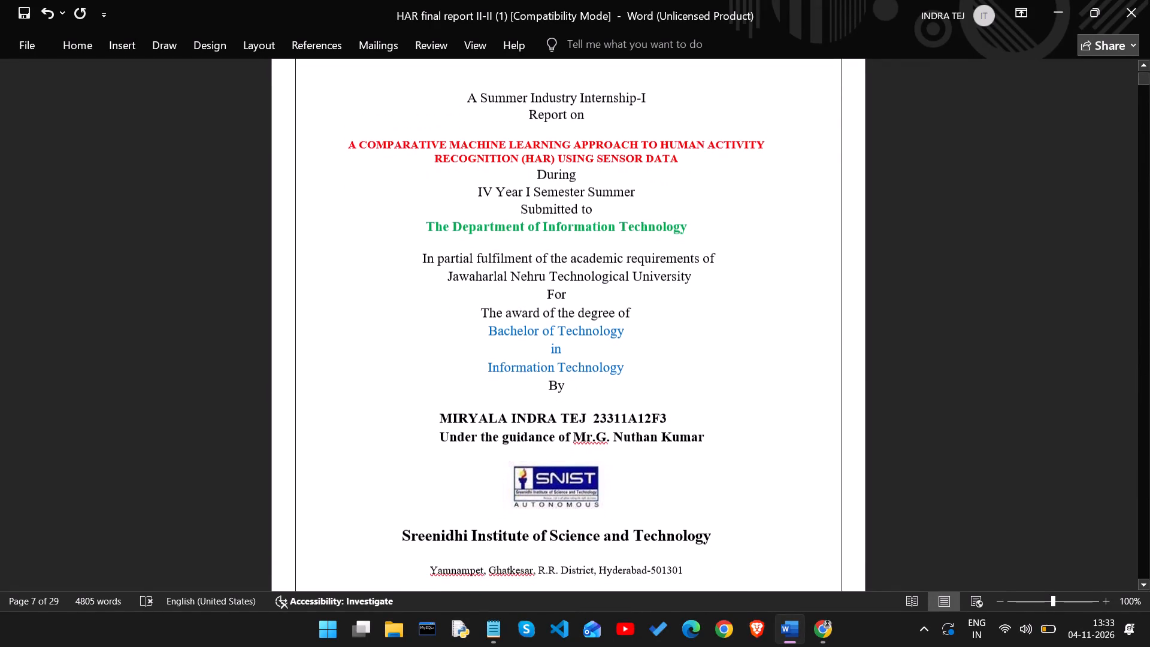
pyautogui.scroll(-1, 945, 398)
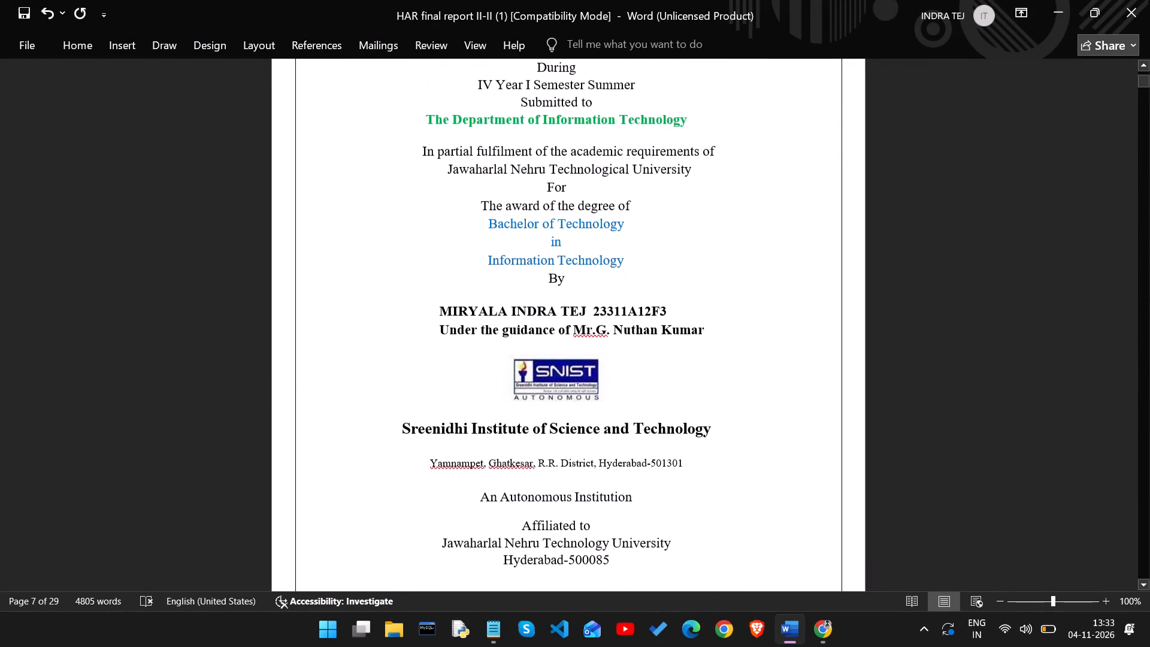
pyautogui.scroll(-1, 945, 398)
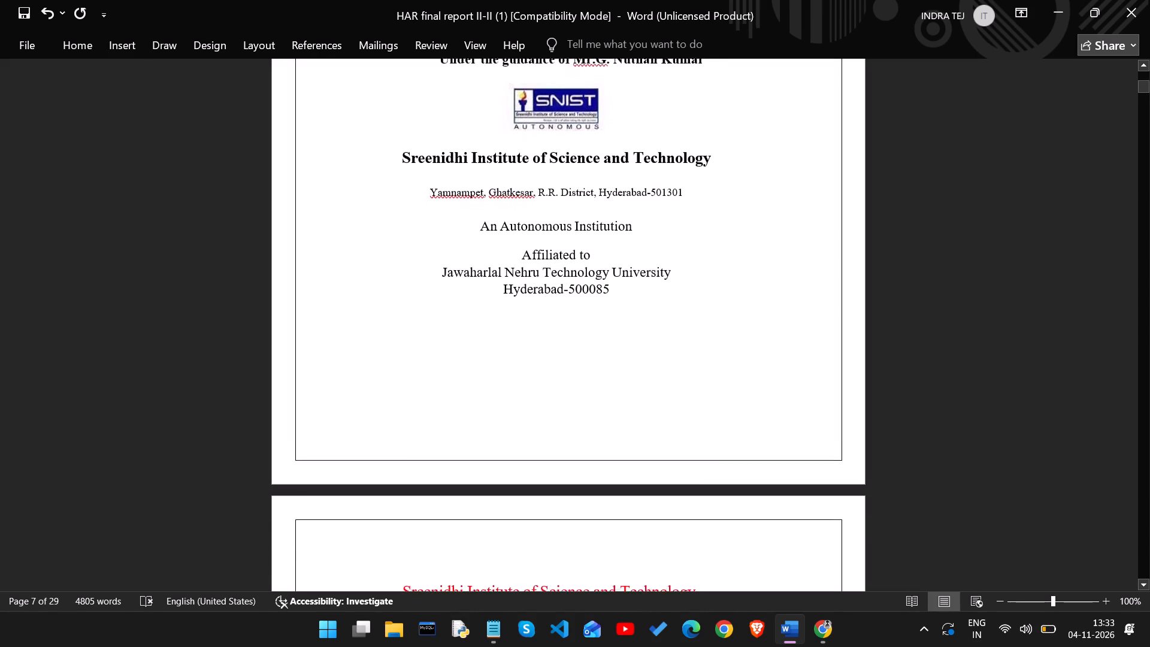
pyautogui.scroll(-1, 945, 398)
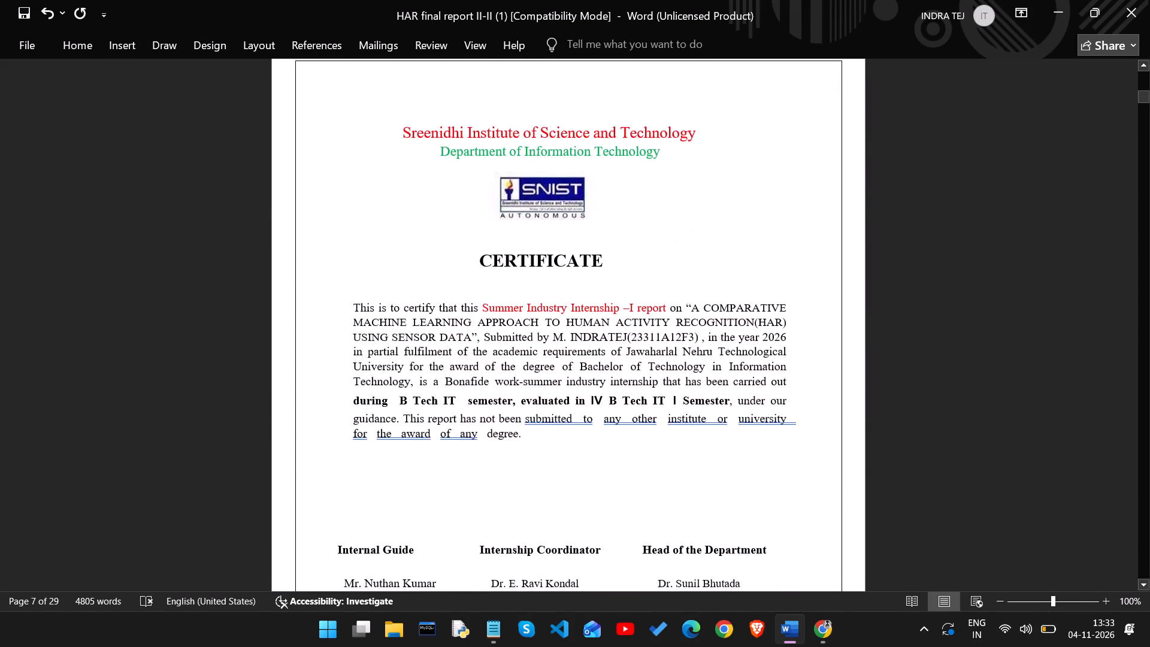
pyautogui.scroll(-1, 945, 398)
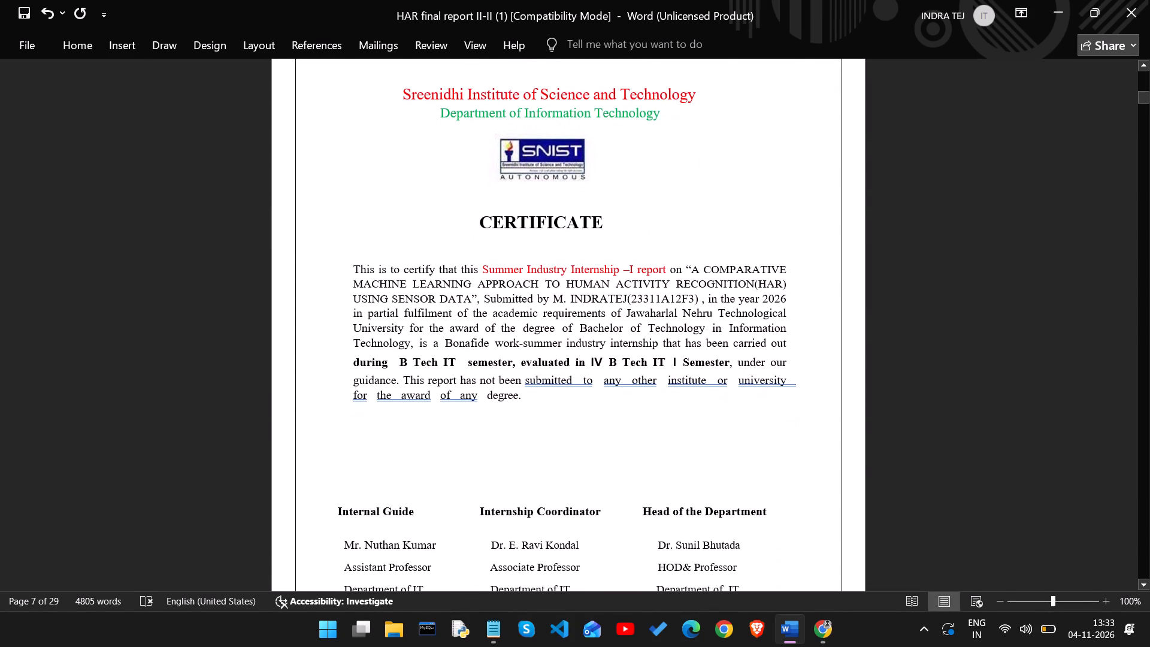
pyautogui.scroll(-2, 945, 398)
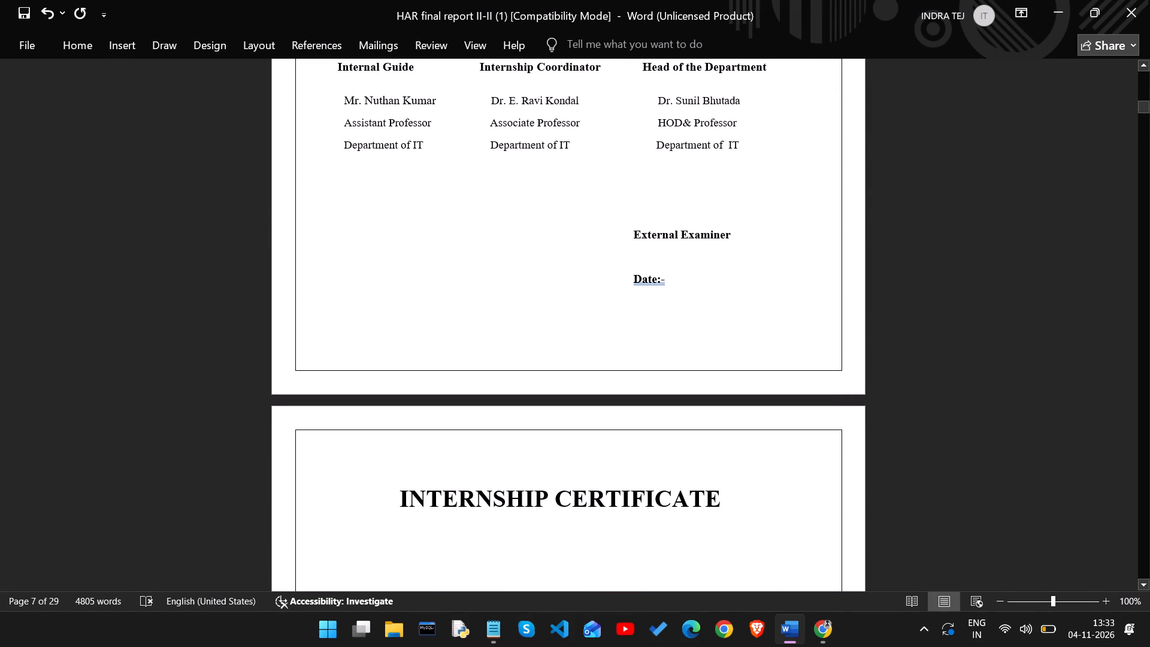
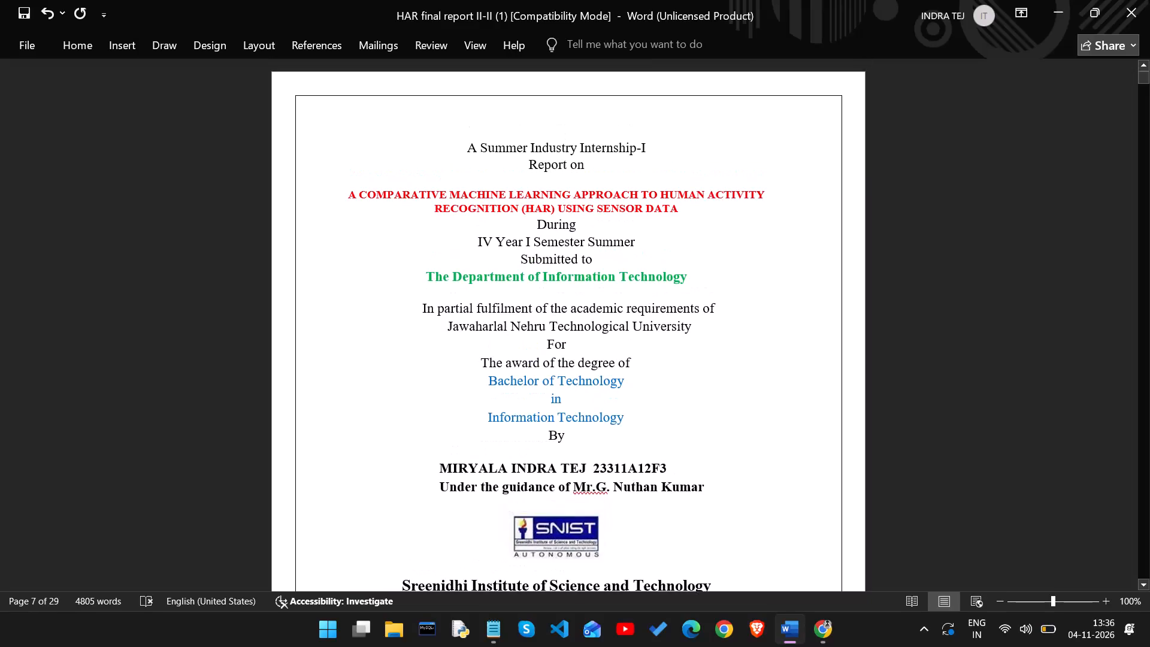
# Review the whole report from the title page through the introduction and notebook screenshots to the signature block closing APPENDIX-D.
pyautogui.scroll(-3, 854, 246)
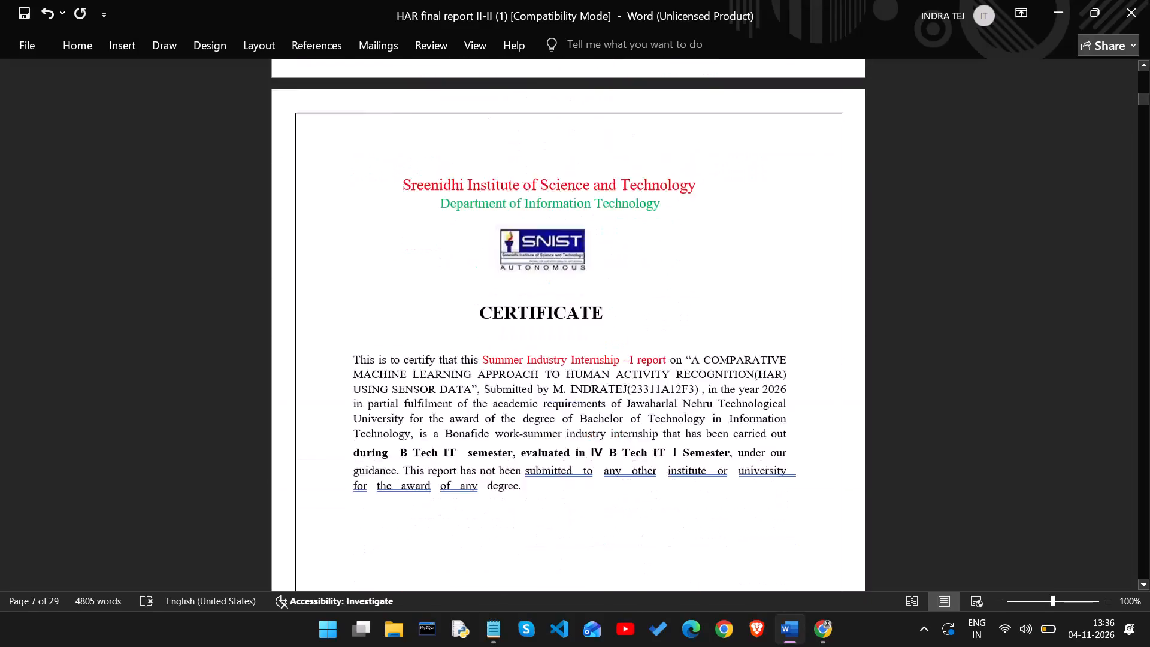
pyautogui.scroll(-12, 854, 246)
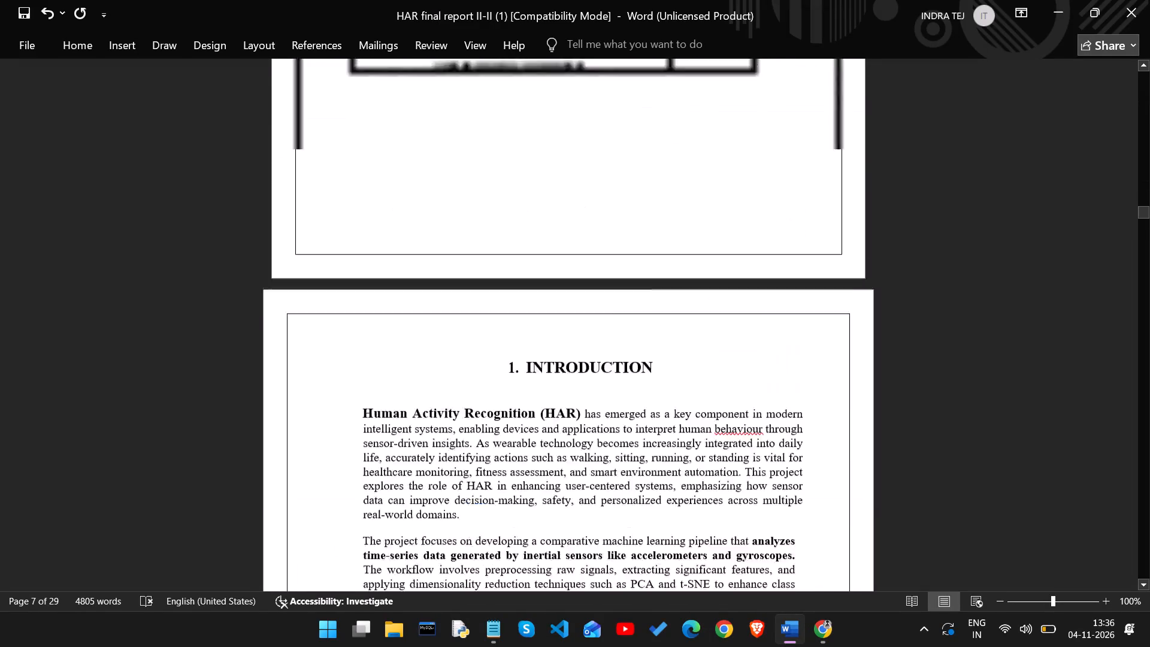
pyautogui.scroll(-13, 854, 246)
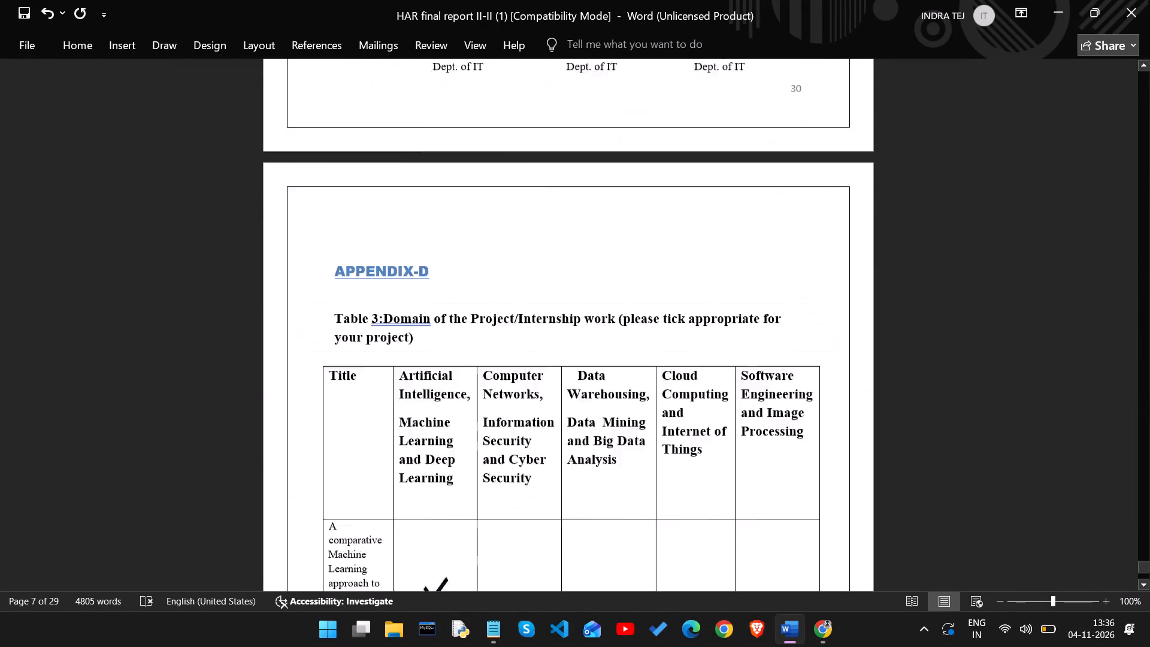
pyautogui.scroll(-7, 854, 246)
pyautogui.scroll(4, 753, 259)
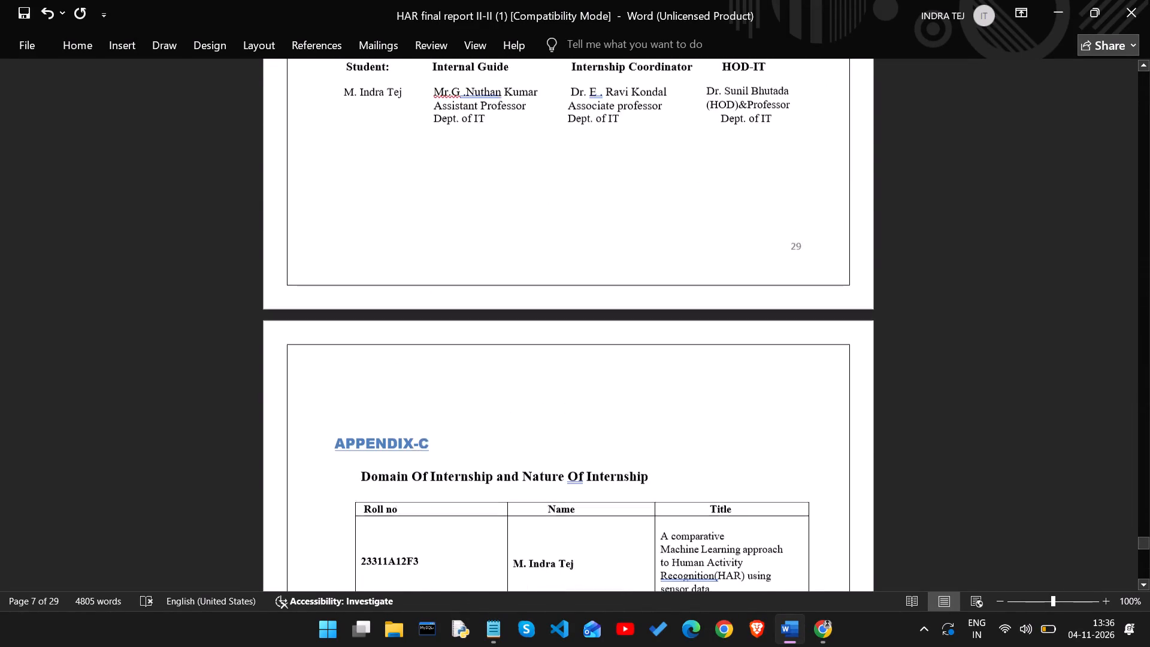
pyautogui.scroll(8, 753, 259)
pyautogui.scroll(-1, 753, 259)
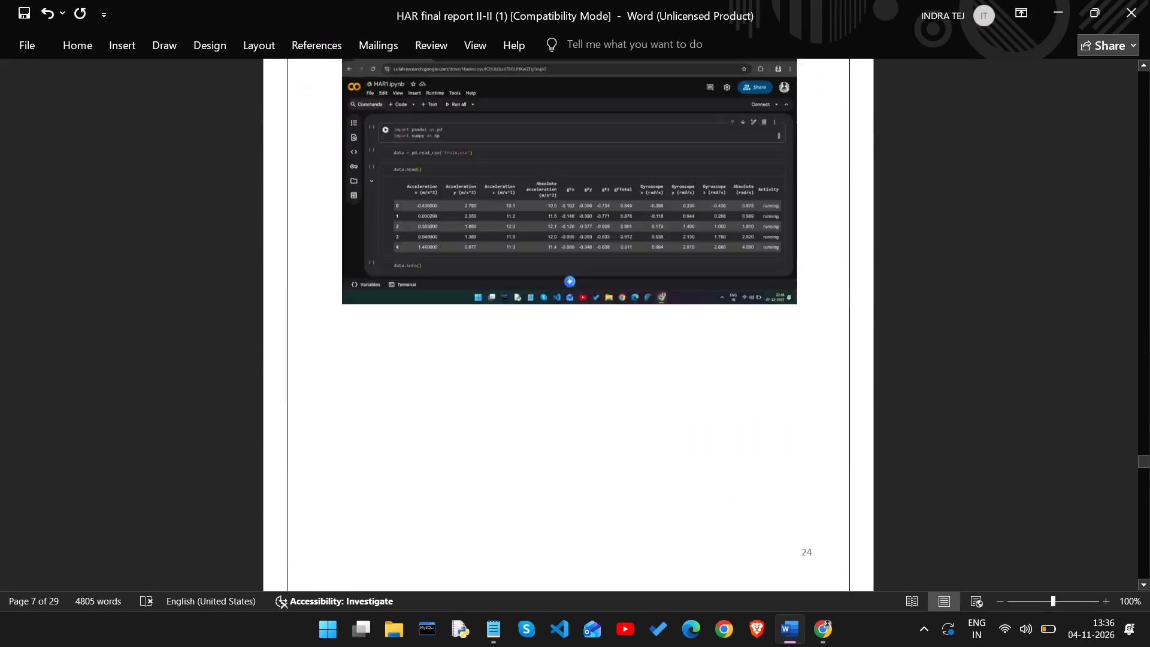
pyautogui.scroll(-1, 753, 259)
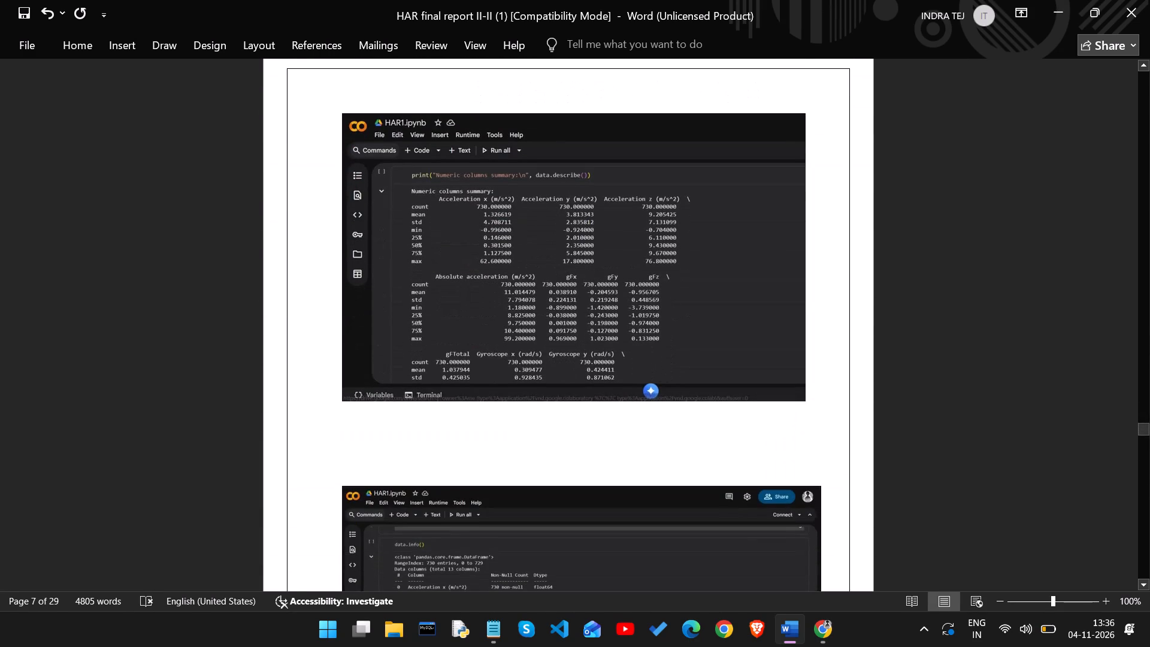
pyautogui.scroll(-13, 753, 259)
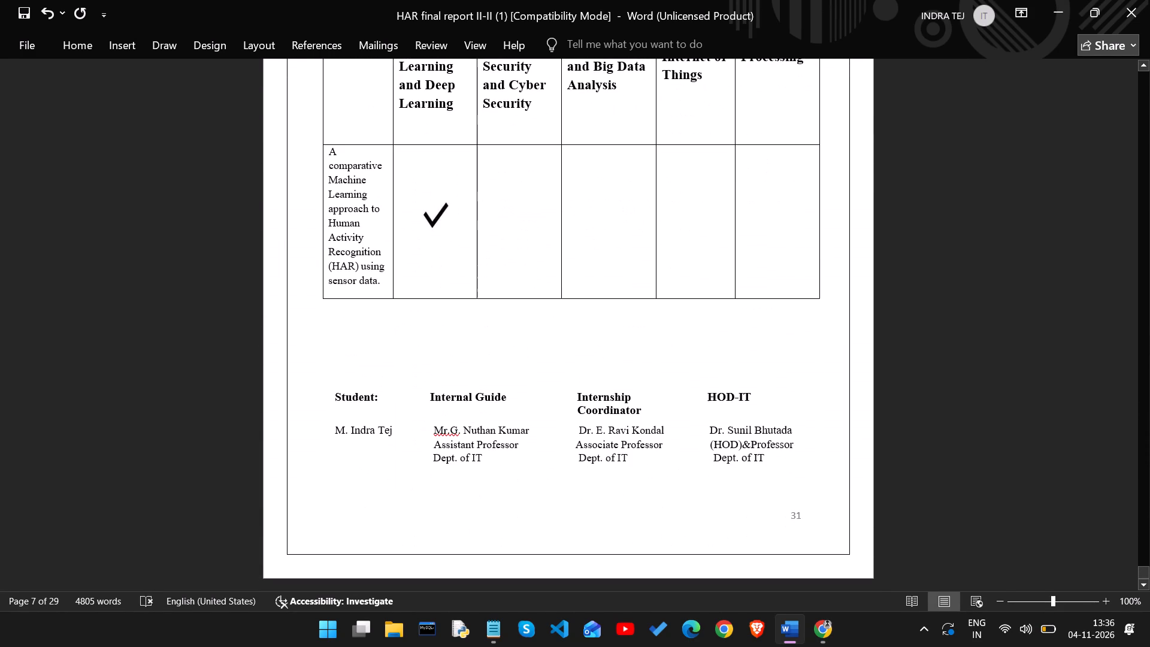
pyautogui.scroll(-8, 753, 259)
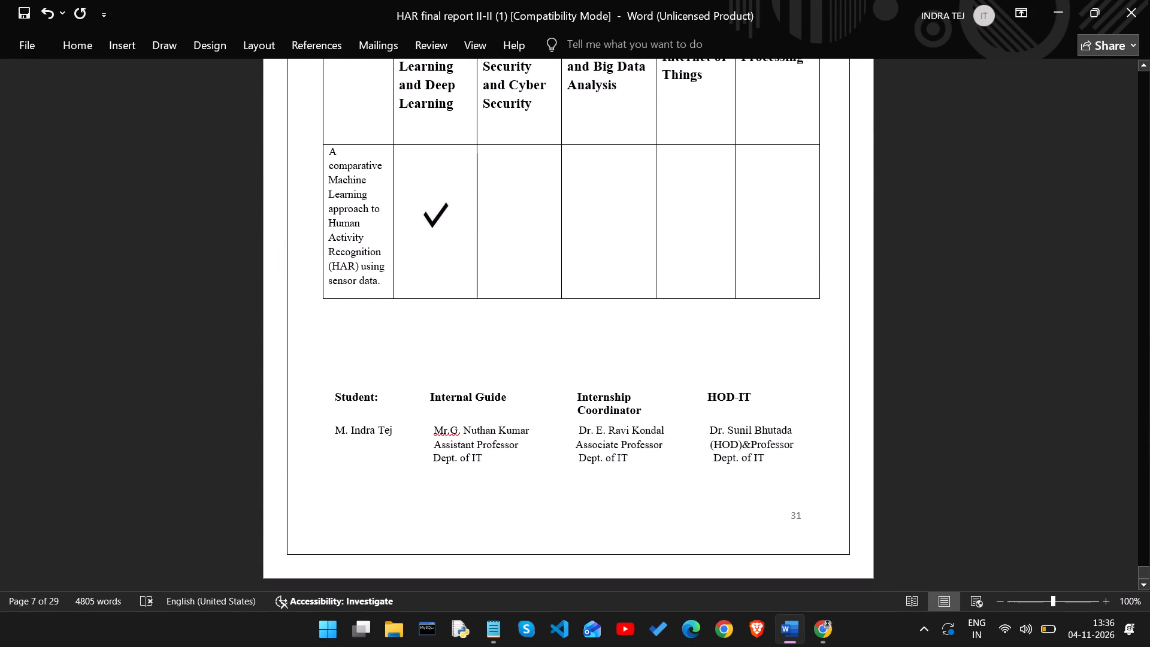
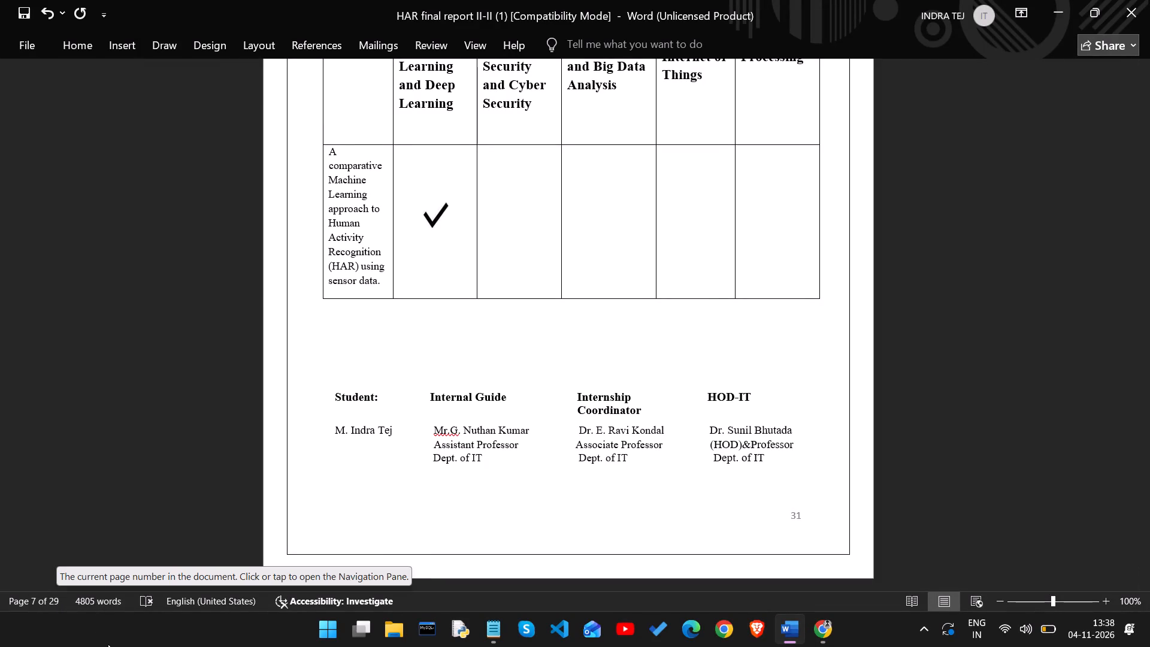
# Look back through the report from the APPENDIX-D signature block to the title page.
pyautogui.scroll(13, 227, 404)
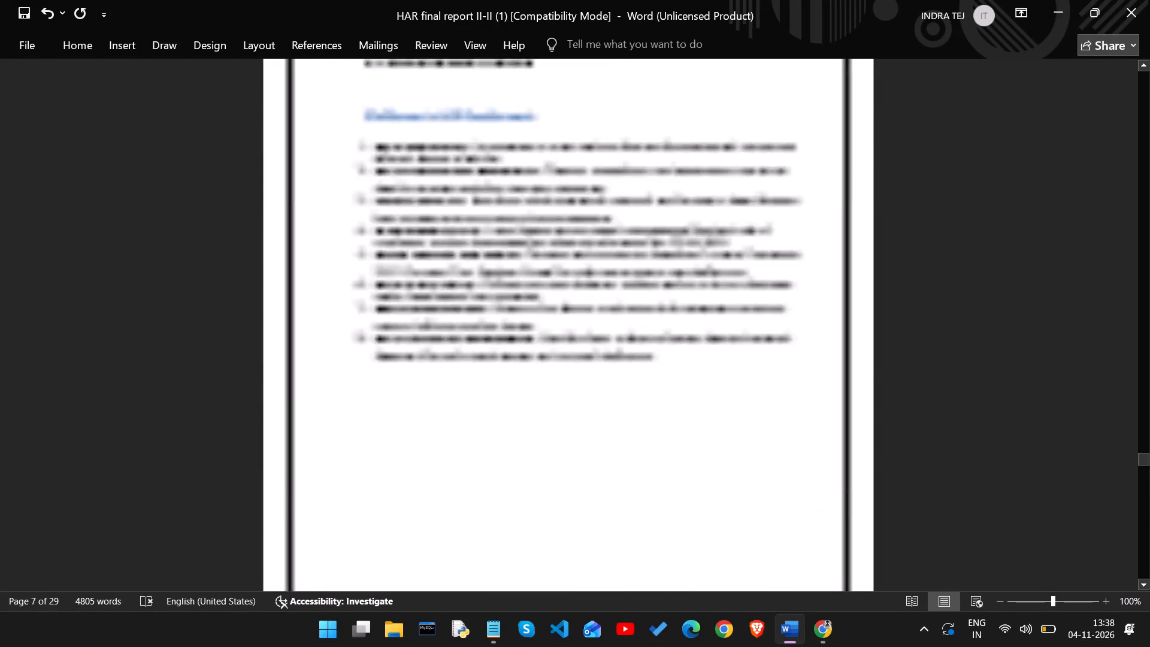
pyautogui.scroll(20, 227, 404)
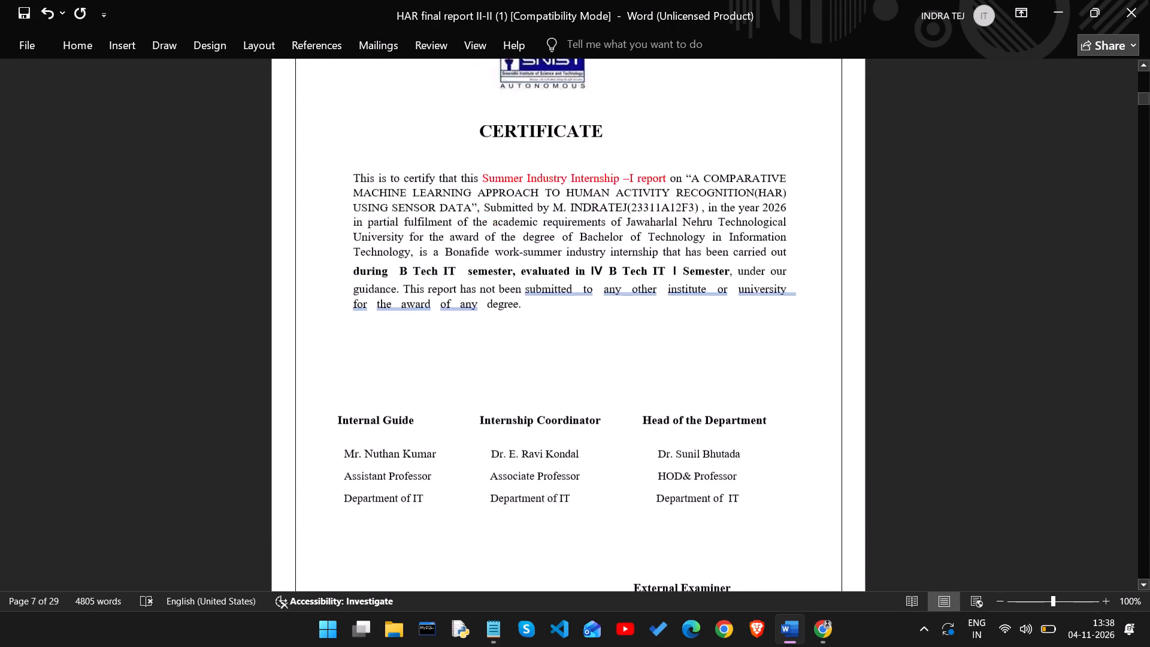
pyautogui.scroll(16, 227, 404)
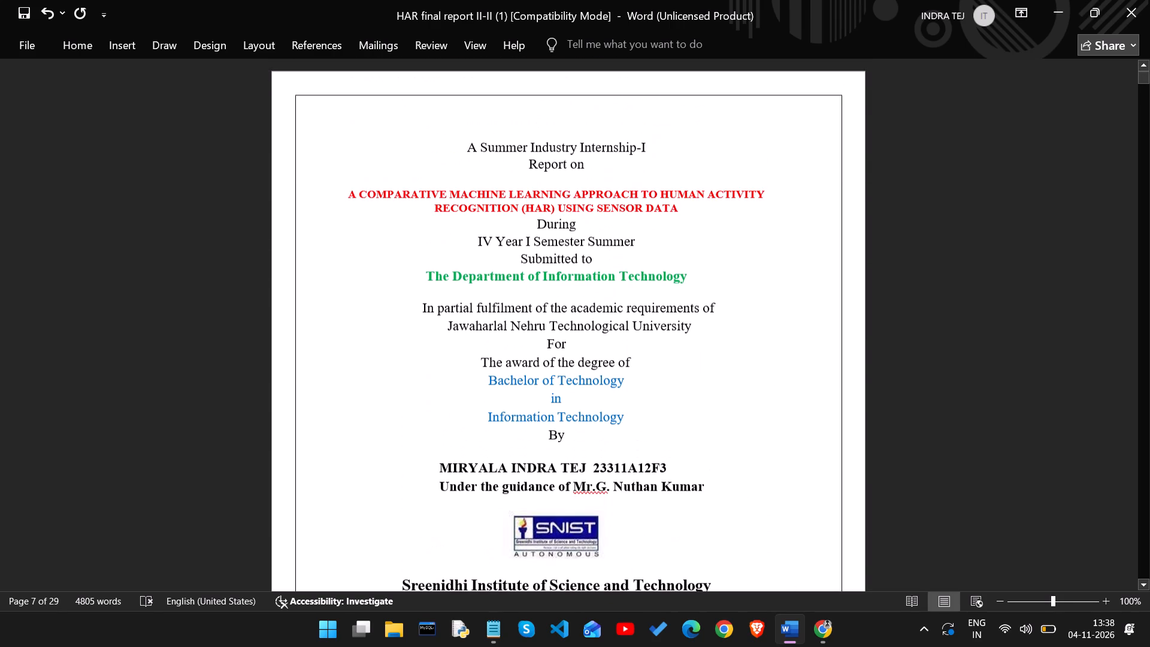
pyautogui.scroll(5, 227, 404)
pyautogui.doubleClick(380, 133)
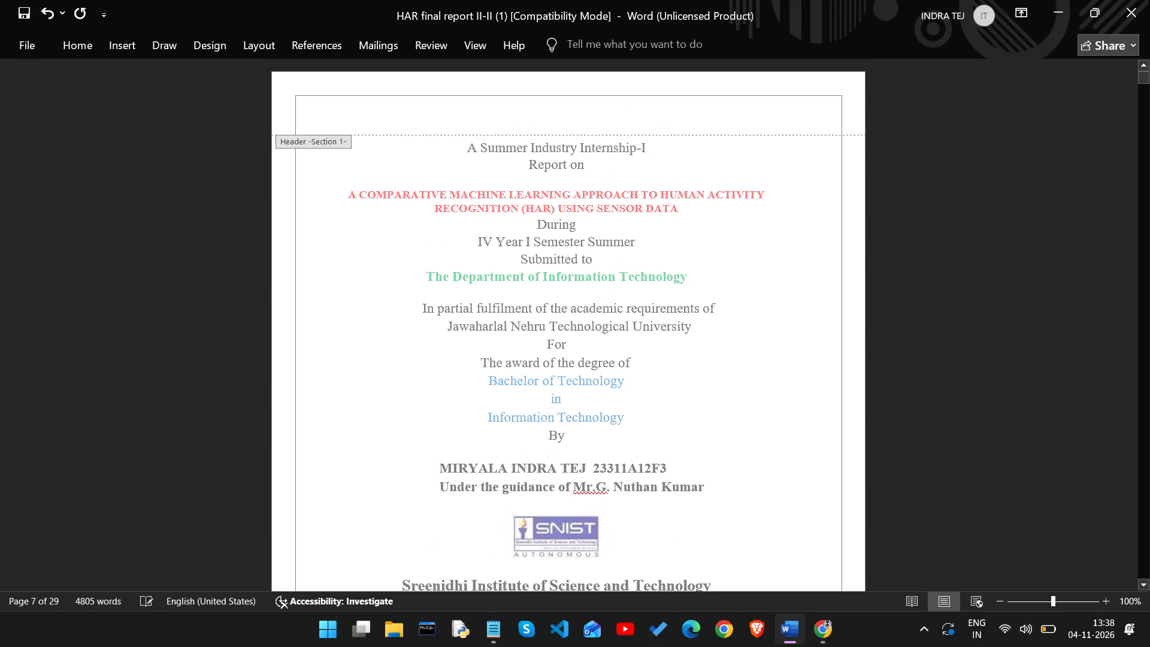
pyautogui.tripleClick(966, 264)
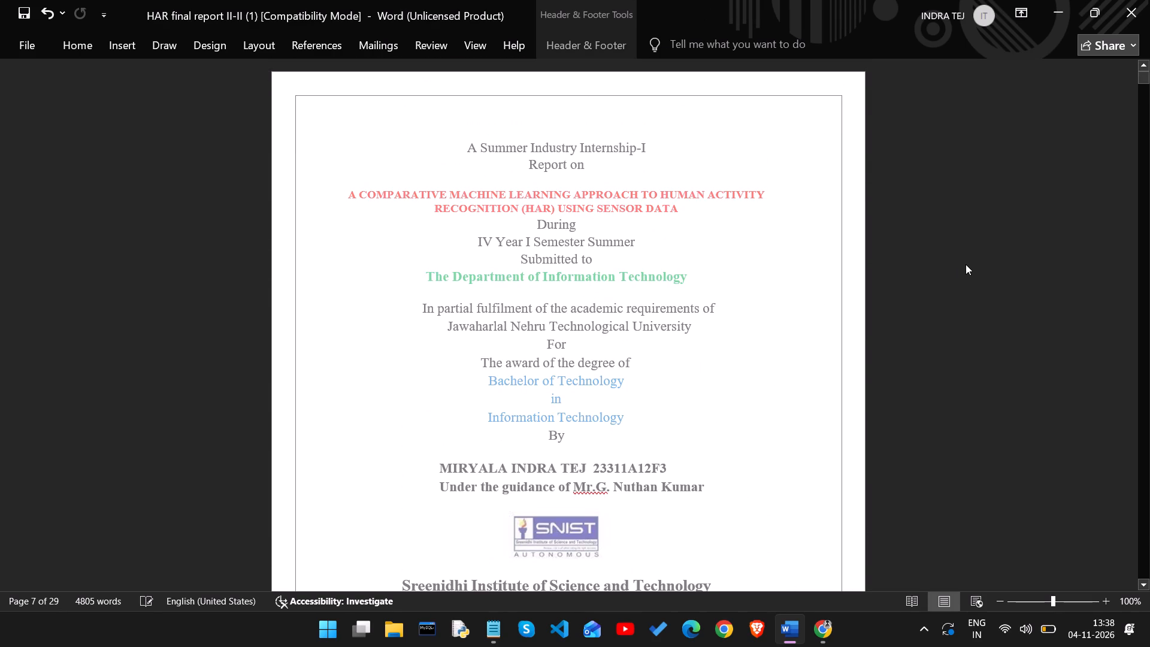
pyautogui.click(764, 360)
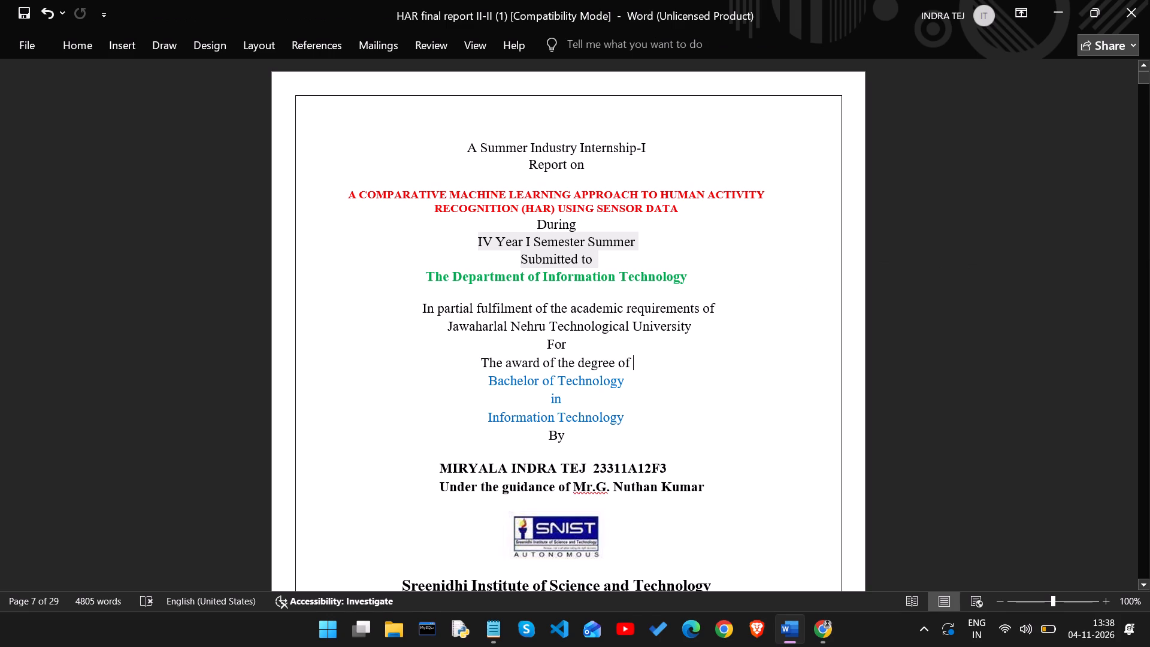
# Review the front matter from the title page through the declaration, abstract and INDEX to the 1.1 Scope page.
pyautogui.scroll(-1, 764, 360)
pyautogui.click(651, 326)
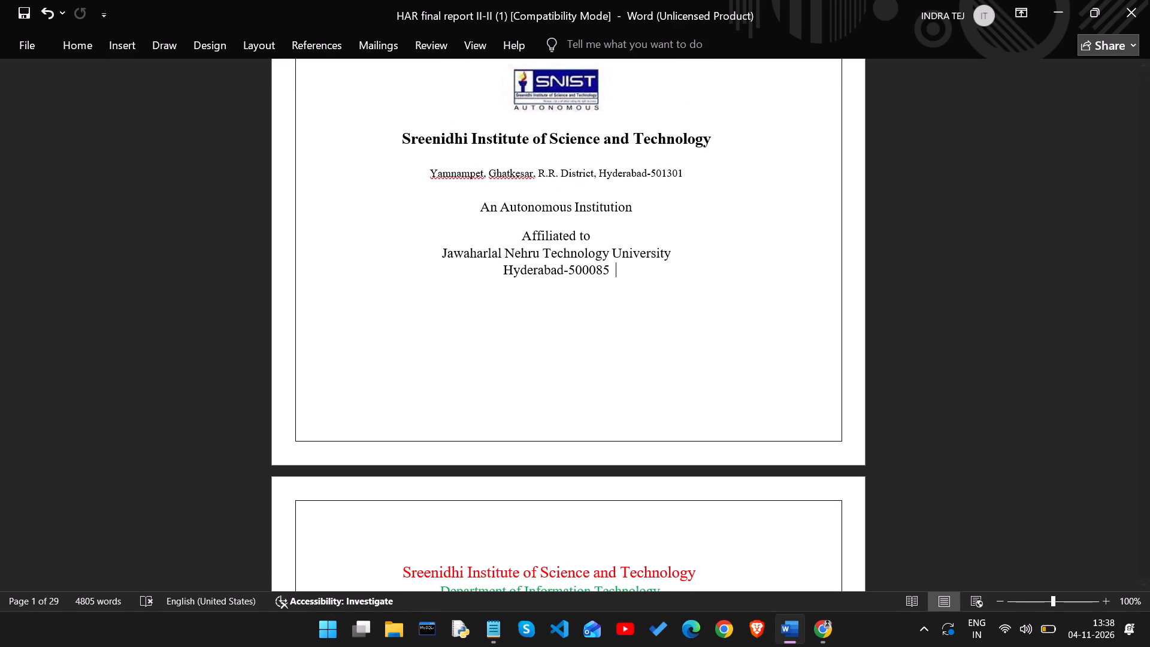
pyautogui.scroll(-4, 651, 326)
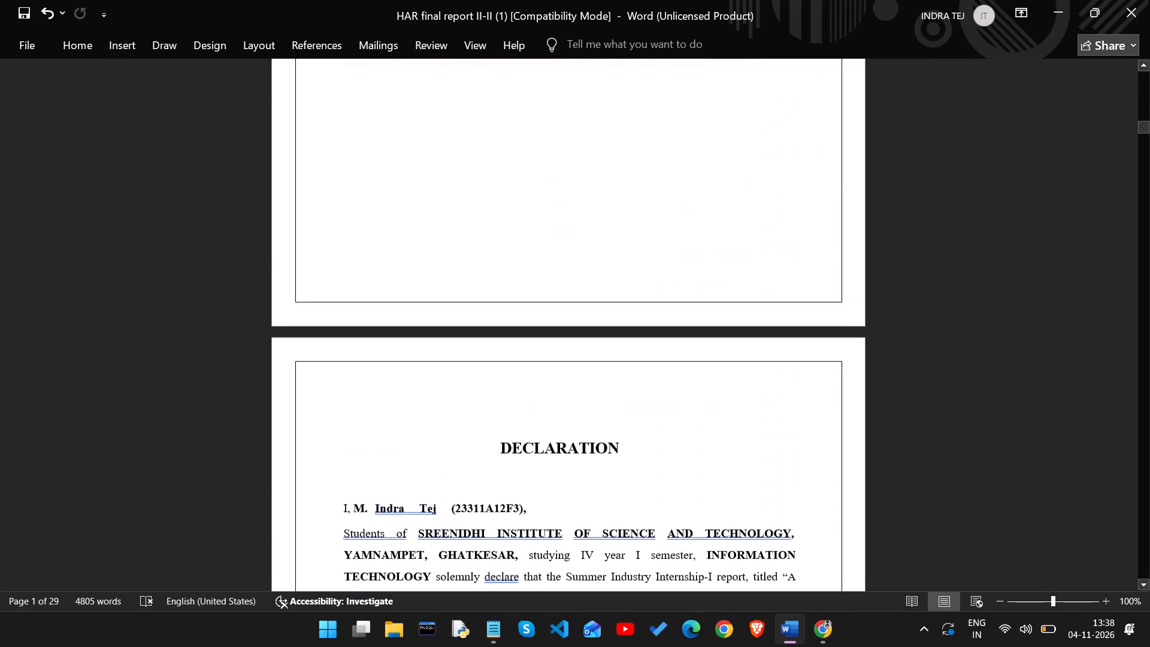
pyautogui.scroll(-4, 651, 326)
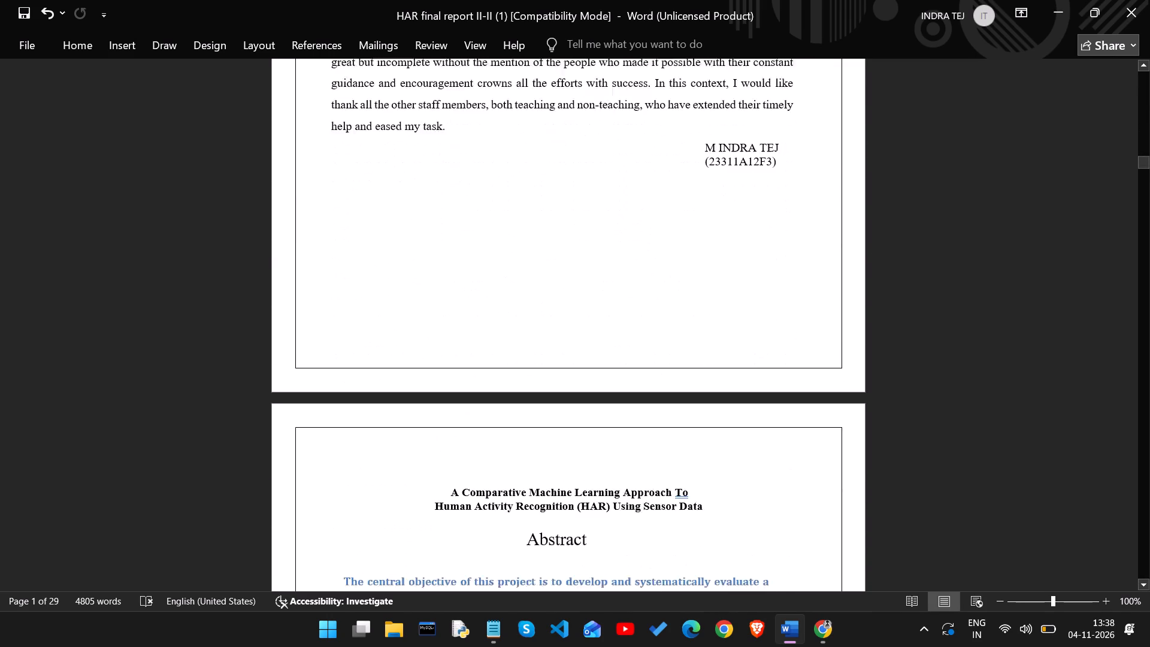
pyautogui.scroll(-5, 651, 326)
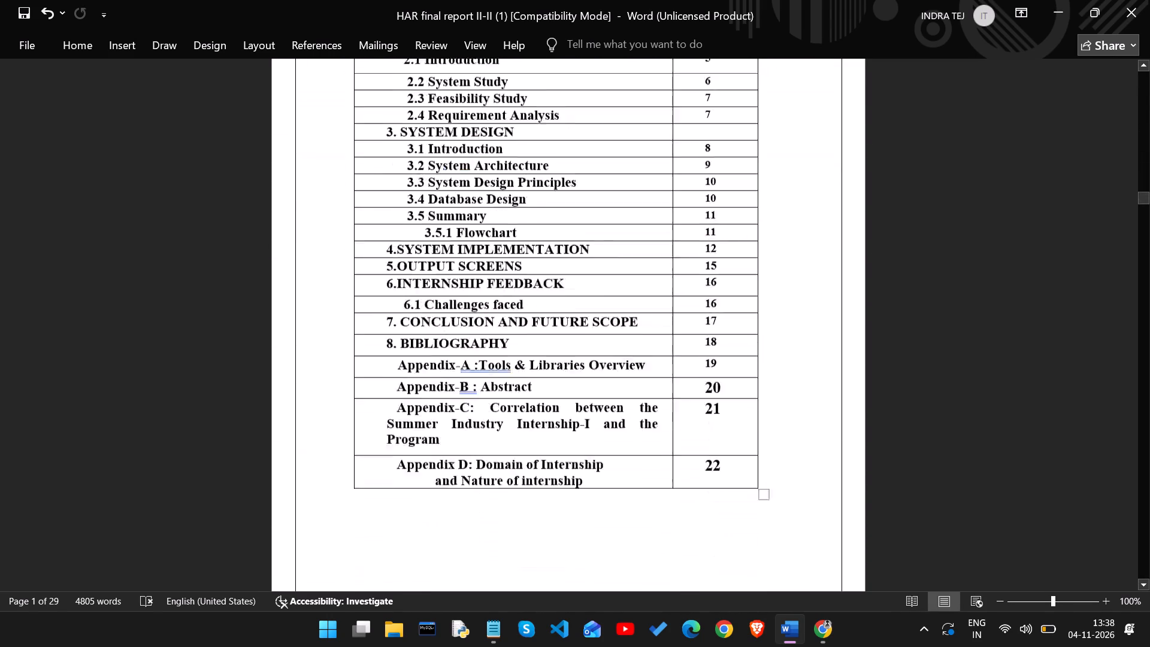
pyautogui.scroll(-2, 651, 326)
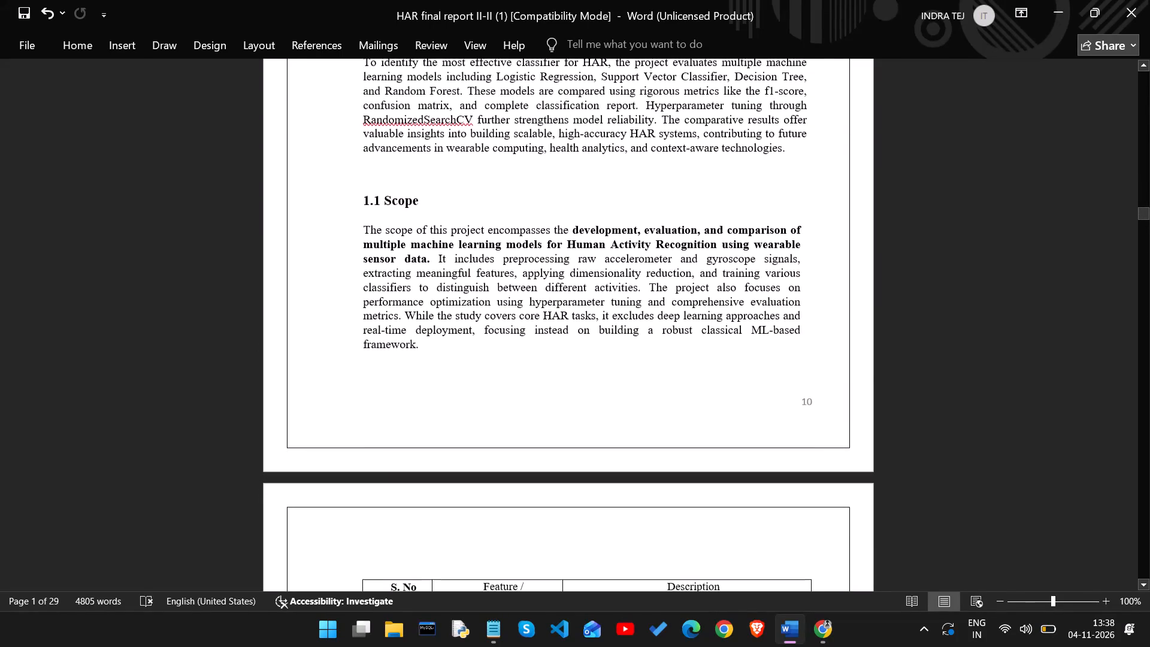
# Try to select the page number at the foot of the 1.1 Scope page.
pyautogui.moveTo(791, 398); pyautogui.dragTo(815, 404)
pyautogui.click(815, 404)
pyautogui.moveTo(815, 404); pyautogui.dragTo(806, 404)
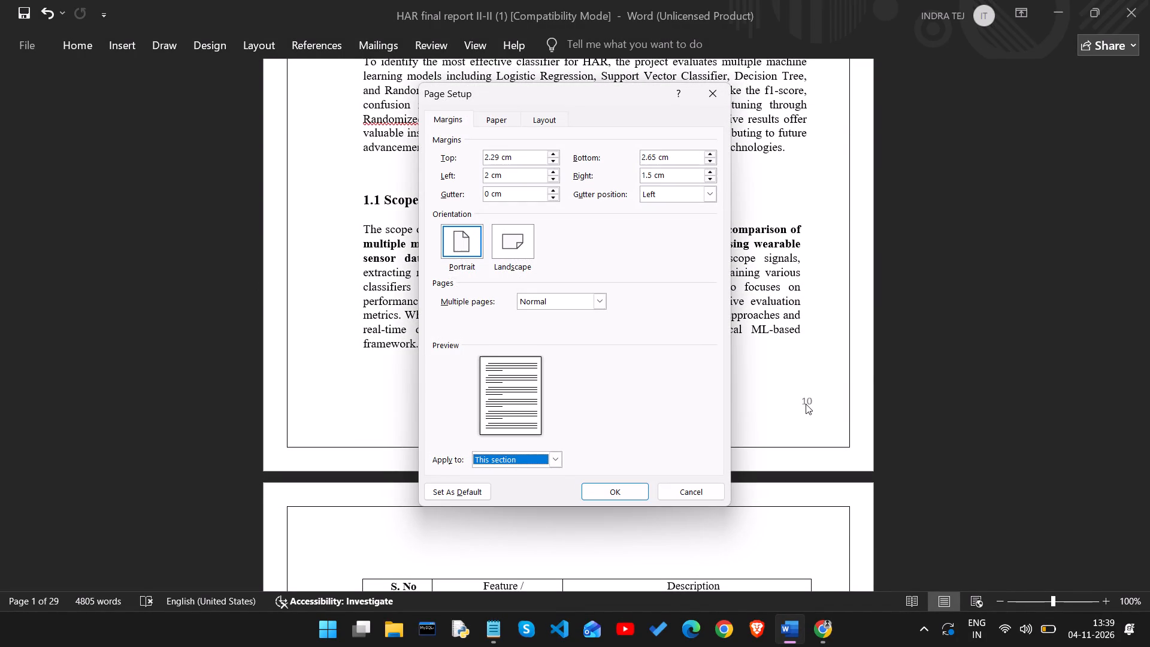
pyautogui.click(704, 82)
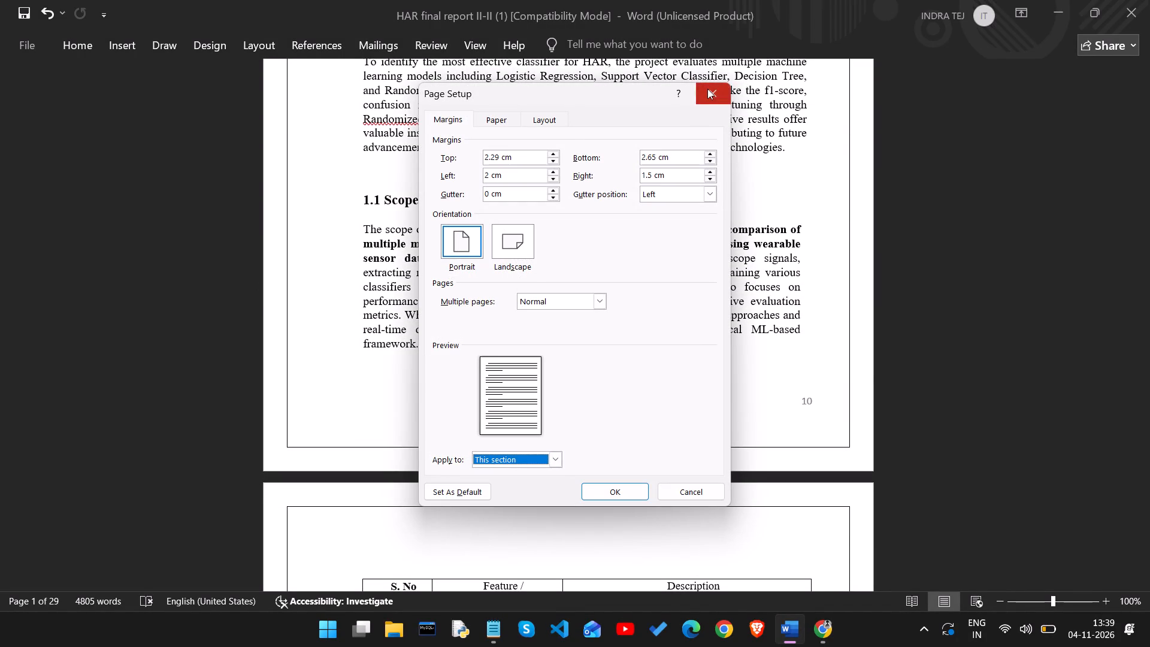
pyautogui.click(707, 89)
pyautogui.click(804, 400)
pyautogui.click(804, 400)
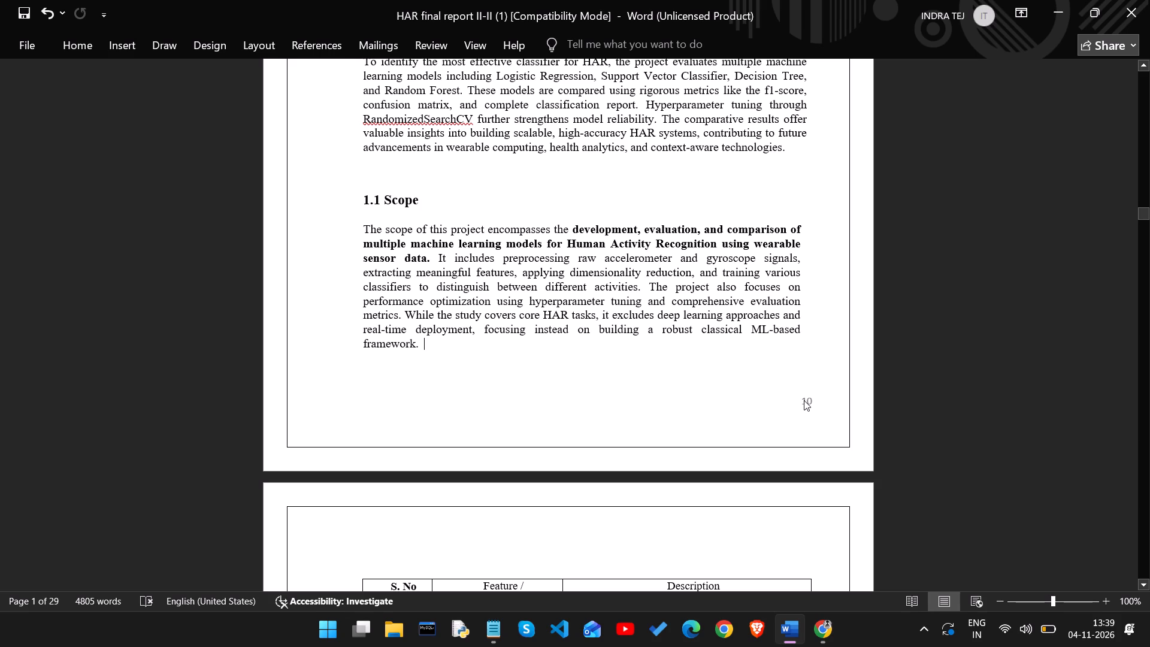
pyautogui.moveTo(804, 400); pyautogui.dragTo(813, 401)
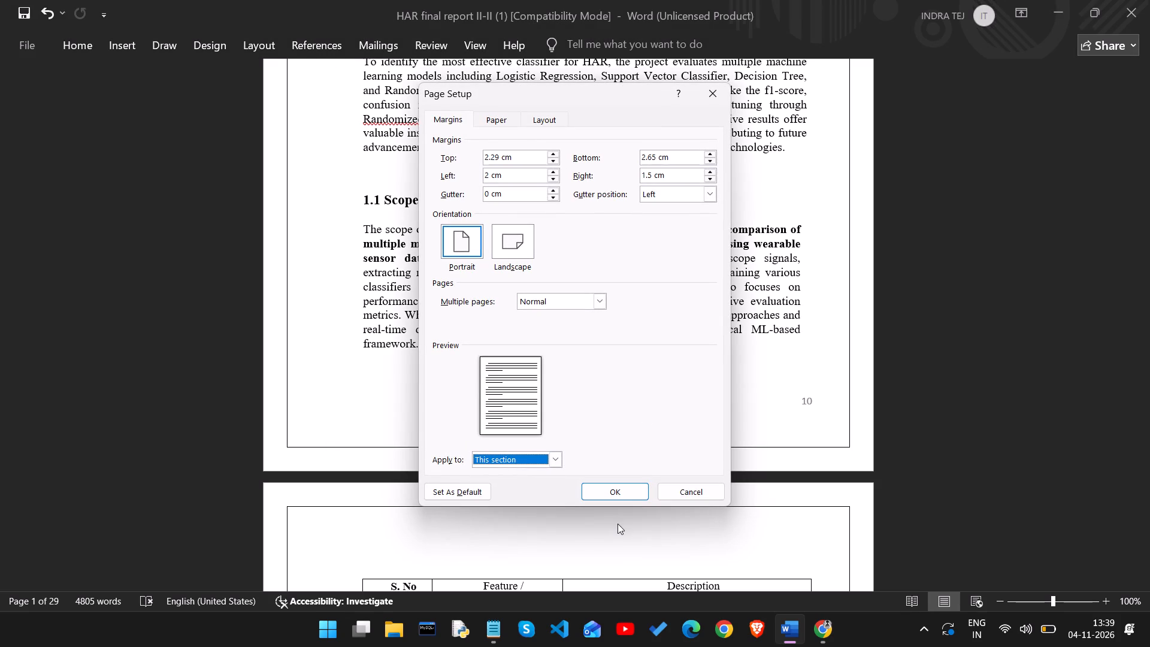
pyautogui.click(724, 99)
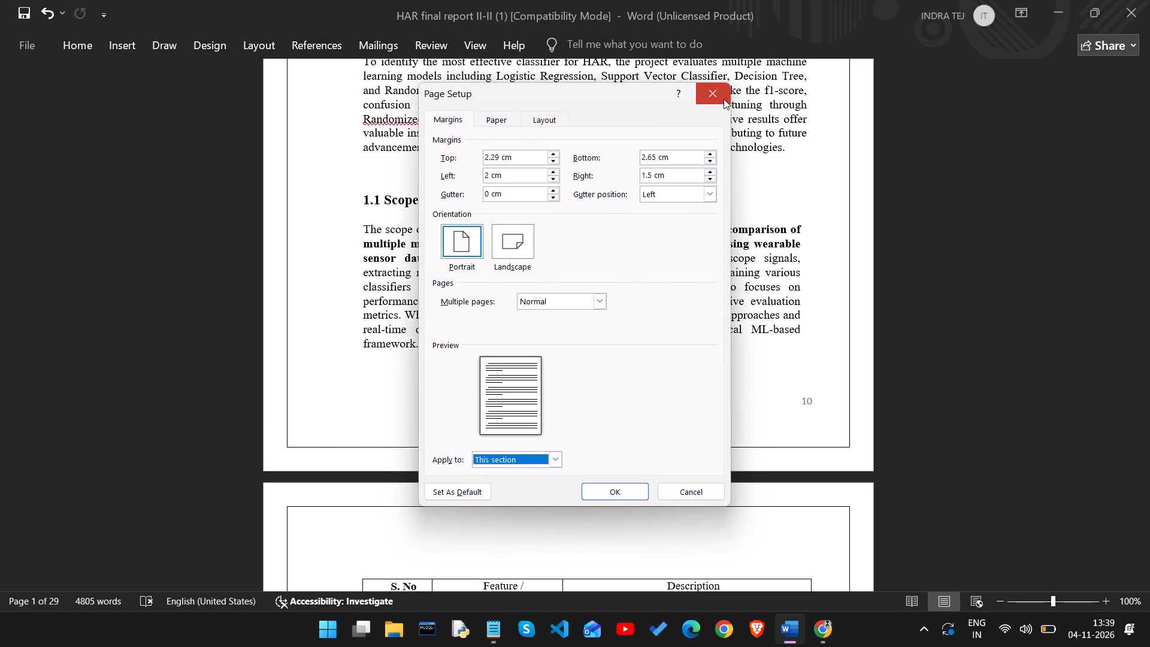
# Recheck the front matter and the INDEX page numbers against the numbering on the 1.1 Scope page.
pyautogui.scroll(14, 791, 260)
pyautogui.scroll(-4, 791, 260)
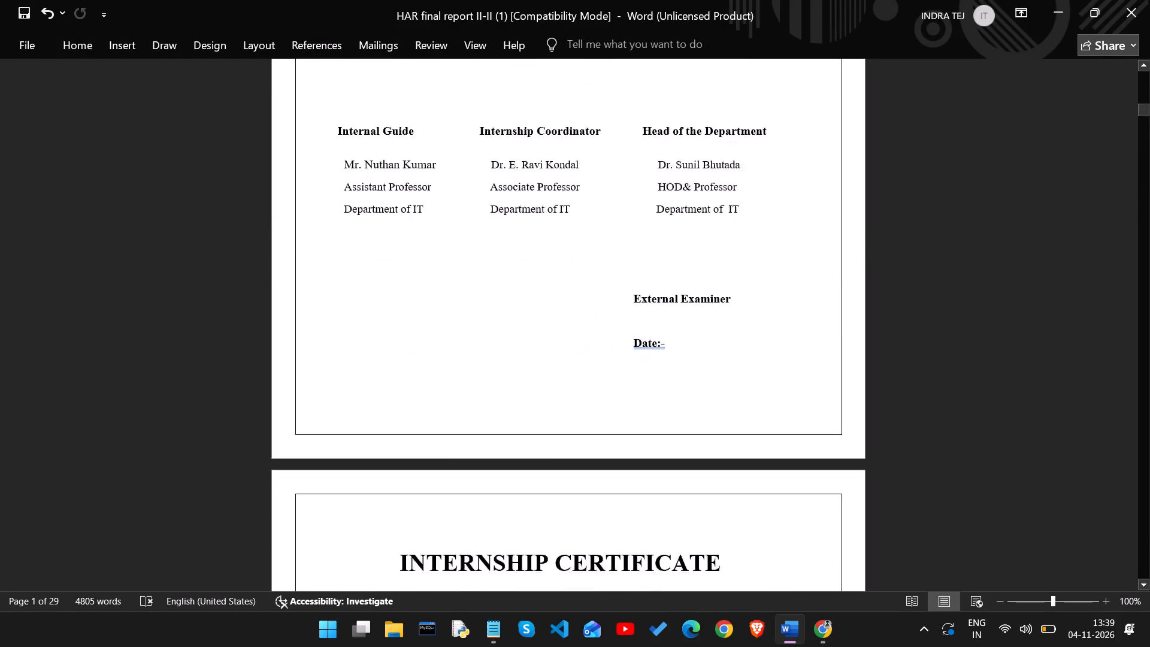
pyautogui.scroll(-3, 791, 260)
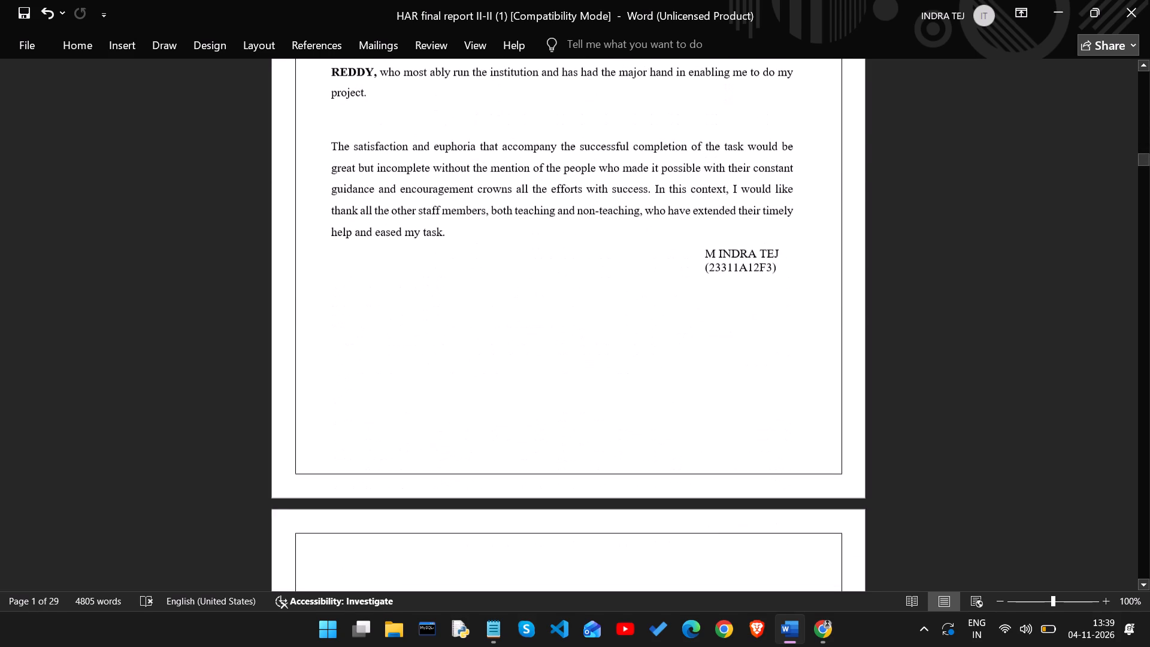
pyautogui.scroll(-2, 791, 260)
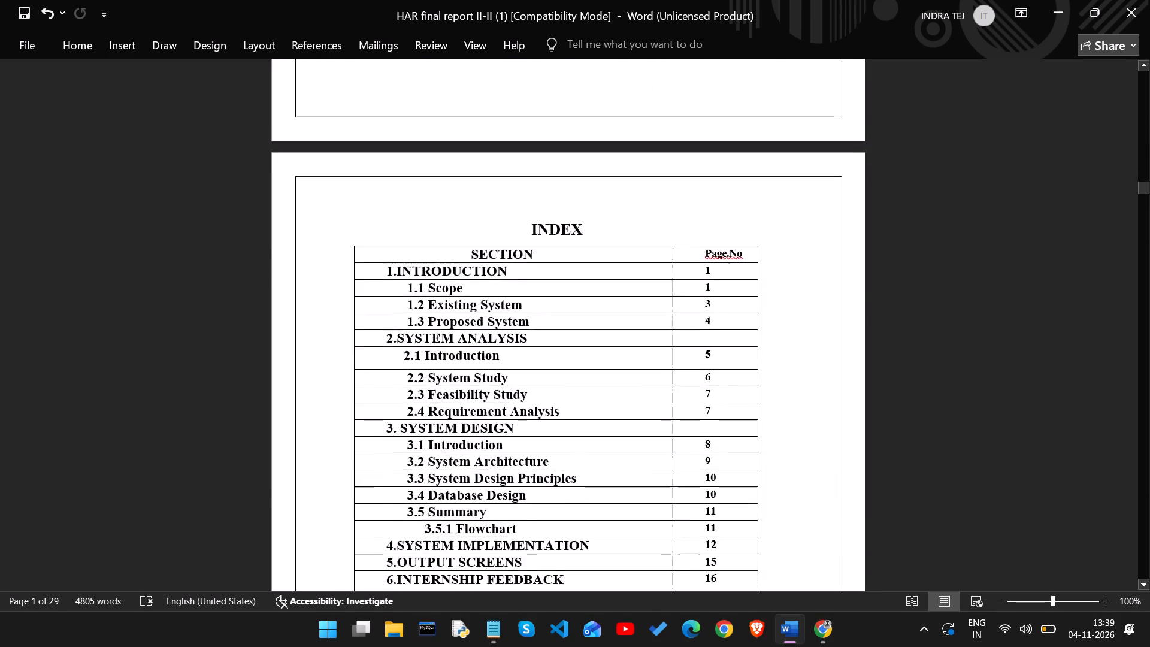
pyautogui.scroll(-3, 791, 260)
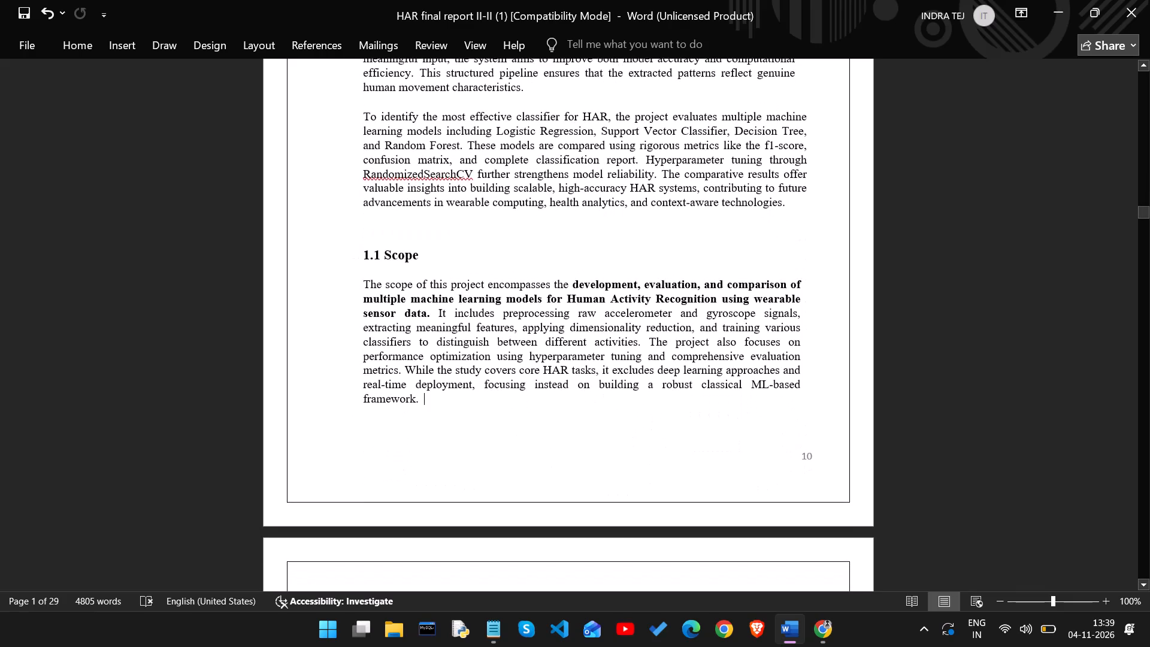
pyautogui.click(777, 470)
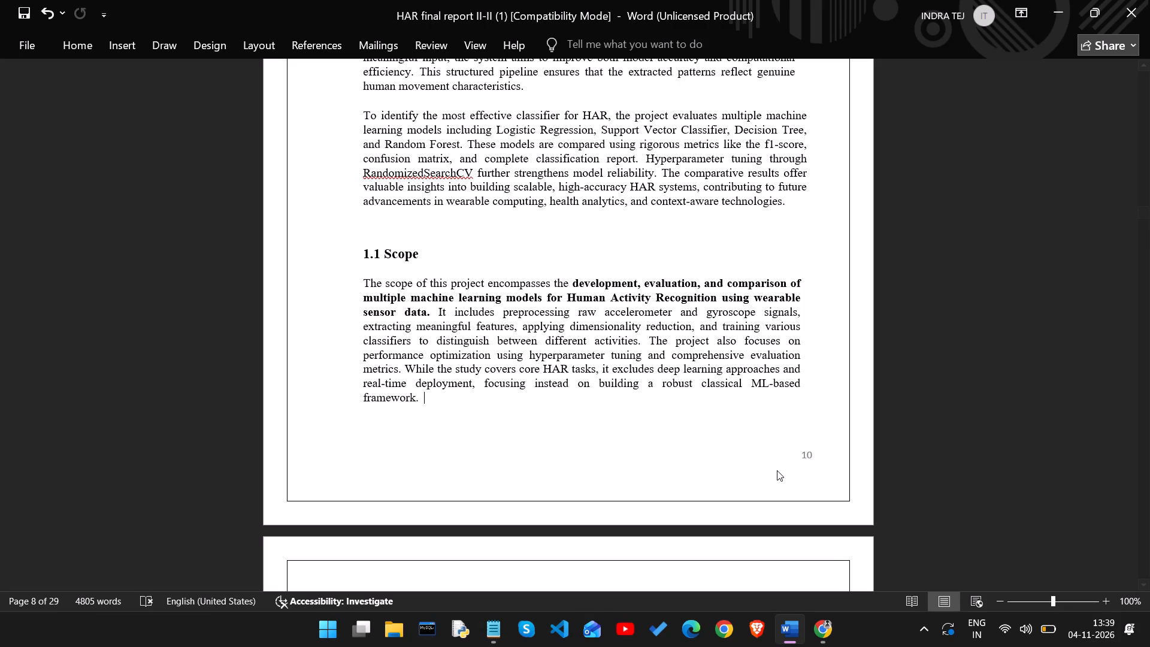
# Look through the pages from 1.1 Scope to the APPENDIX-D signature block and return to the title page.
pyautogui.scroll(-5, 777, 470)
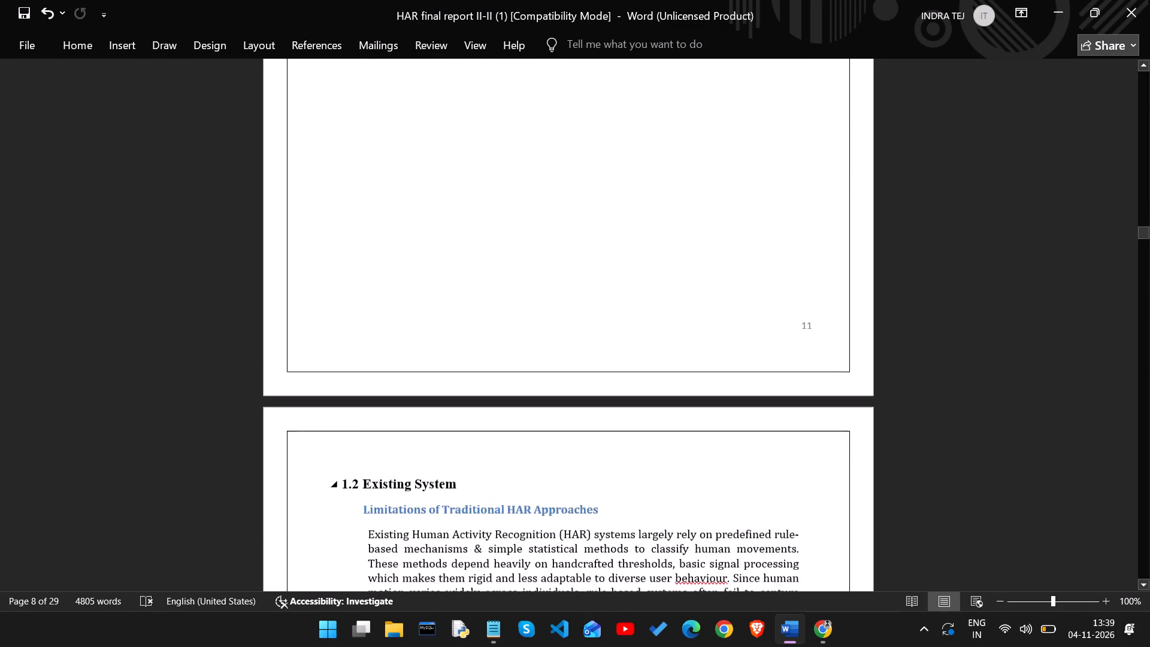
pyautogui.scroll(-8, 777, 470)
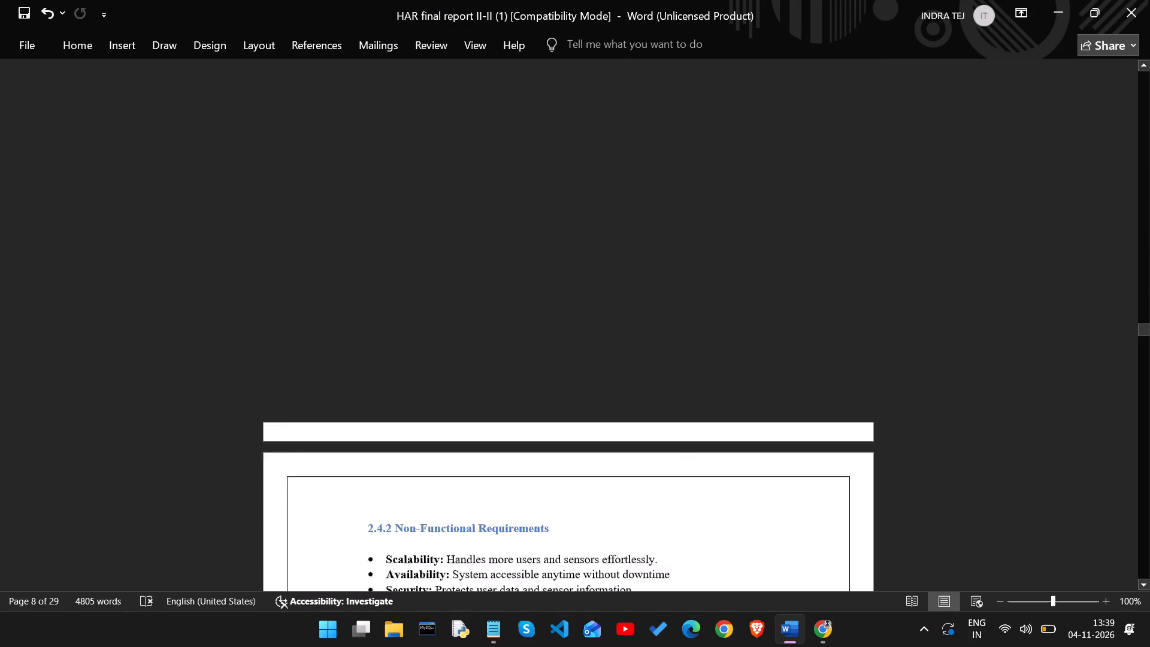
pyautogui.scroll(-13, 777, 470)
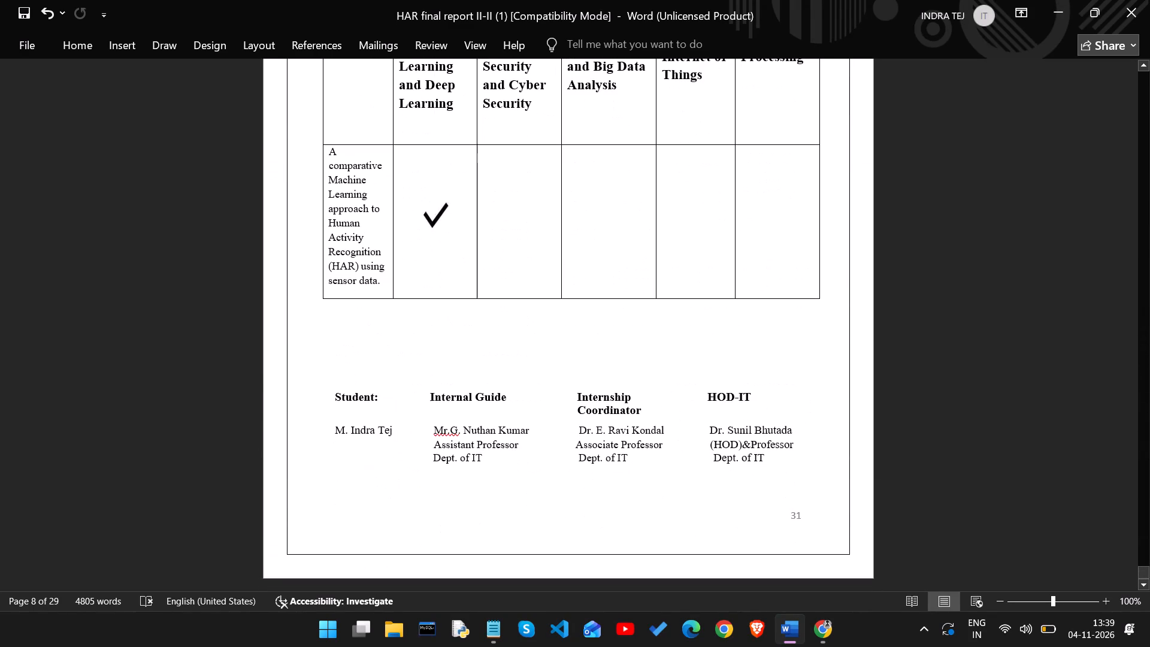
pyautogui.scroll(-1, 777, 470)
pyautogui.scroll(8, 1018, 379)
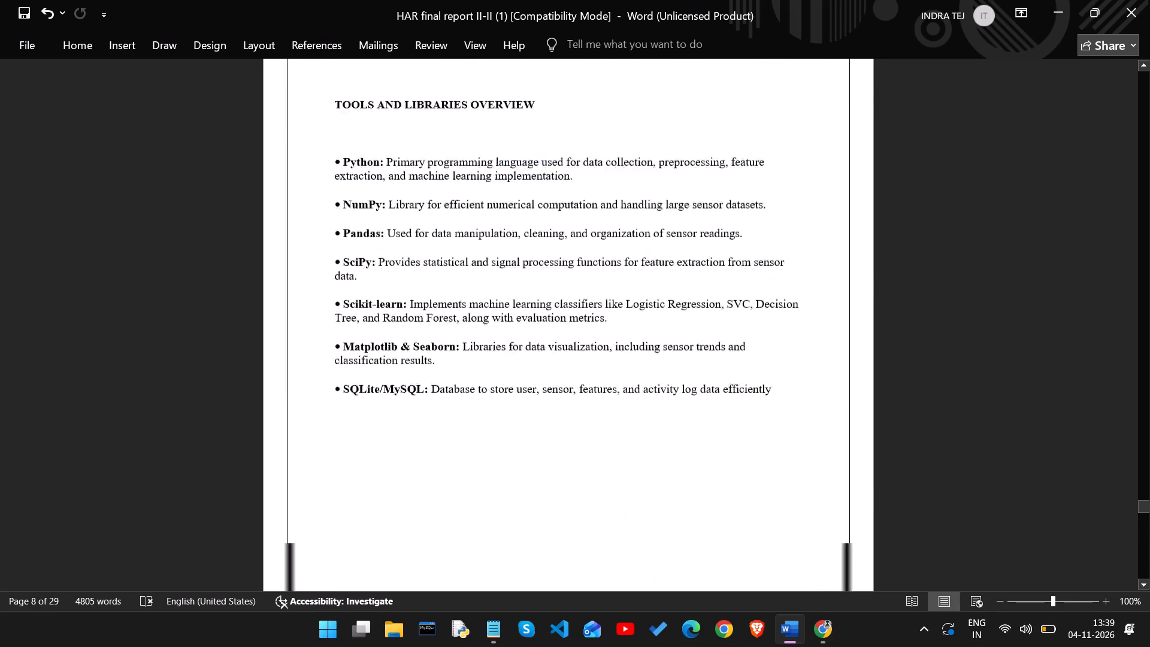
pyautogui.scroll(20, 1018, 379)
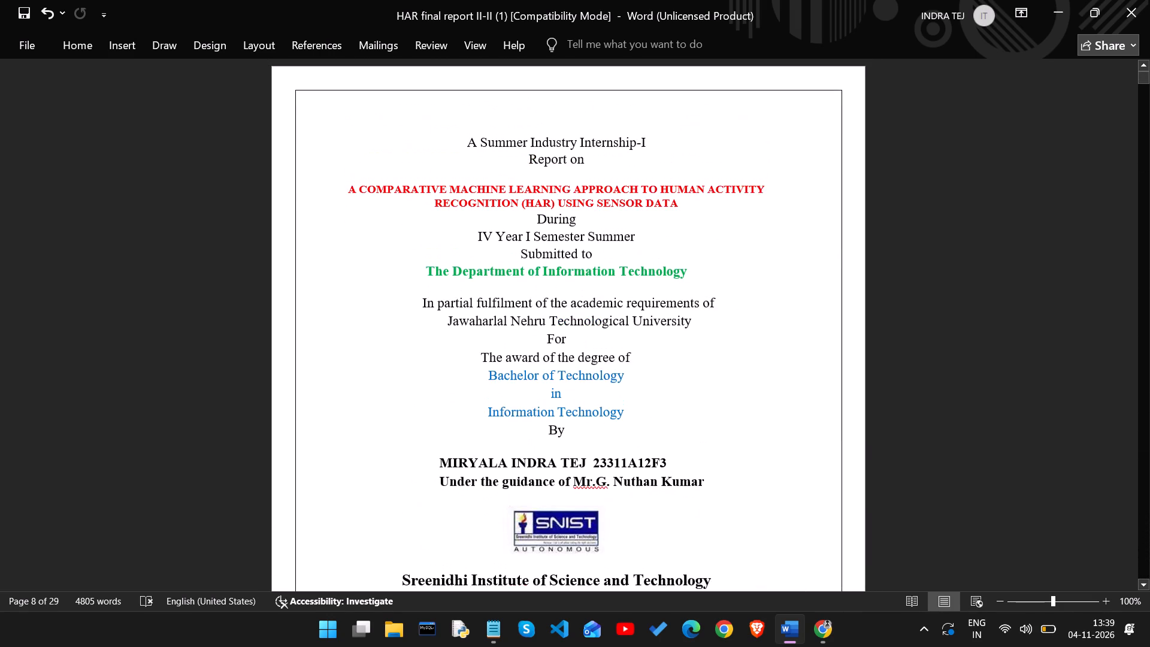
pyautogui.scroll(6, 1018, 379)
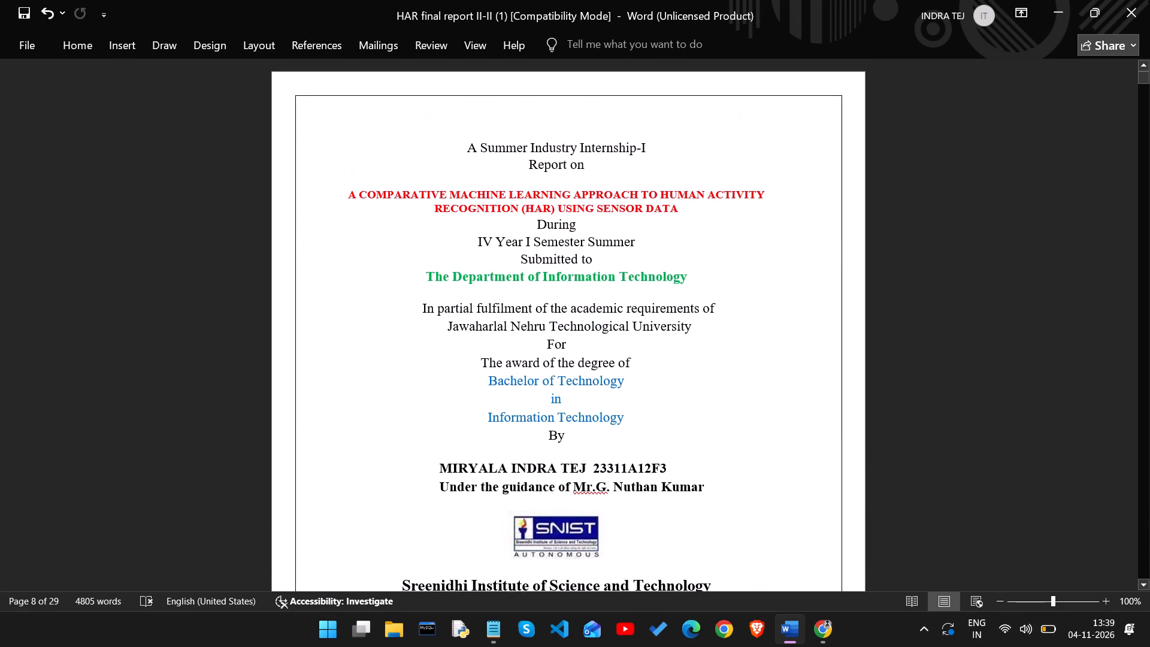
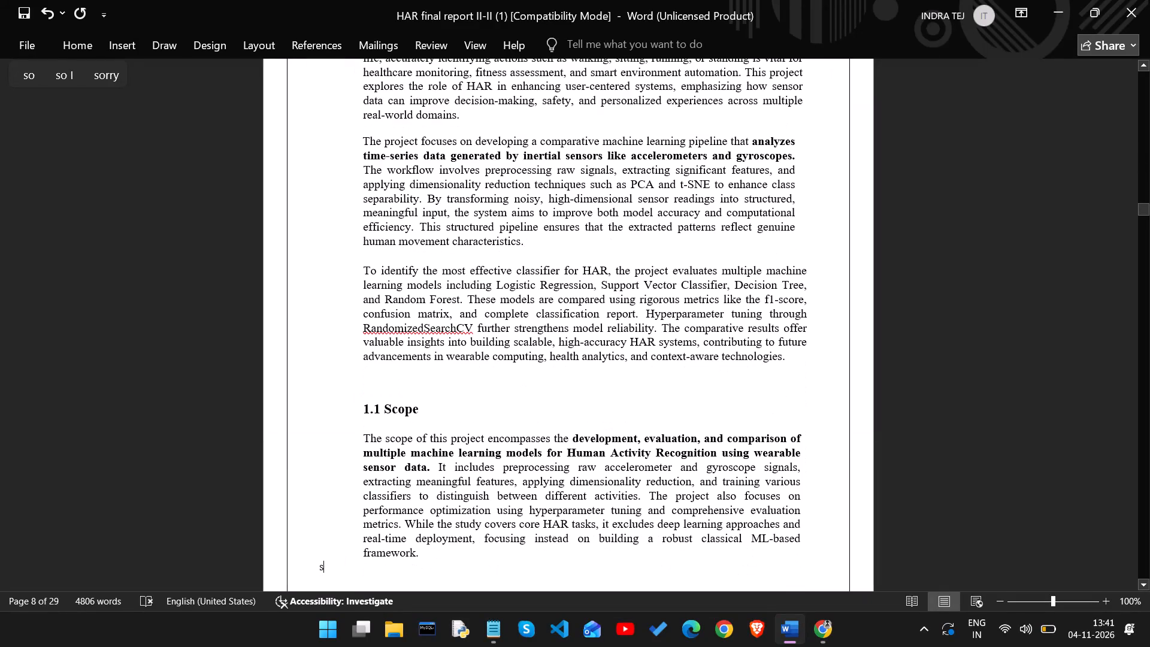
# Remove the stray "s" below the 1.1 Scope paragraph and undo the last accidental edits.
pyautogui.press('BackSpace')
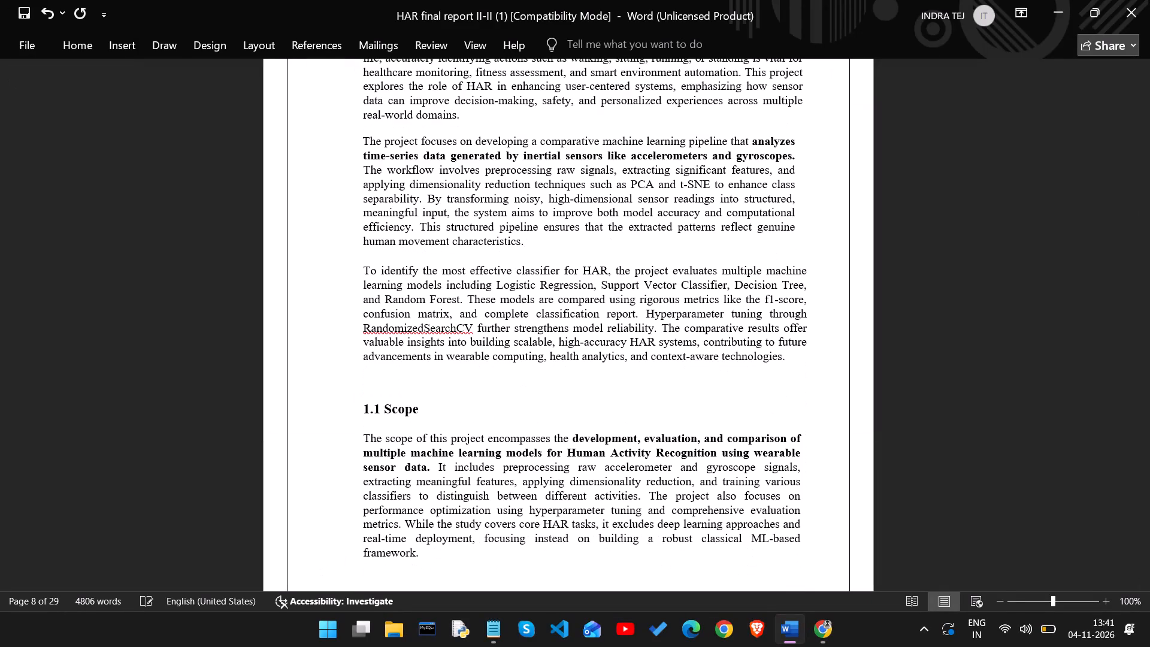
pyautogui.hotkey('ctrl', 'z')
pyautogui.hotkey('ctrl', 'z')
pyautogui.hotkey('ctrl', 'z')
# Check the remaining pages through the final bulleted library list and save the HAR final report.
pyautogui.scroll(7, 1018, 379)
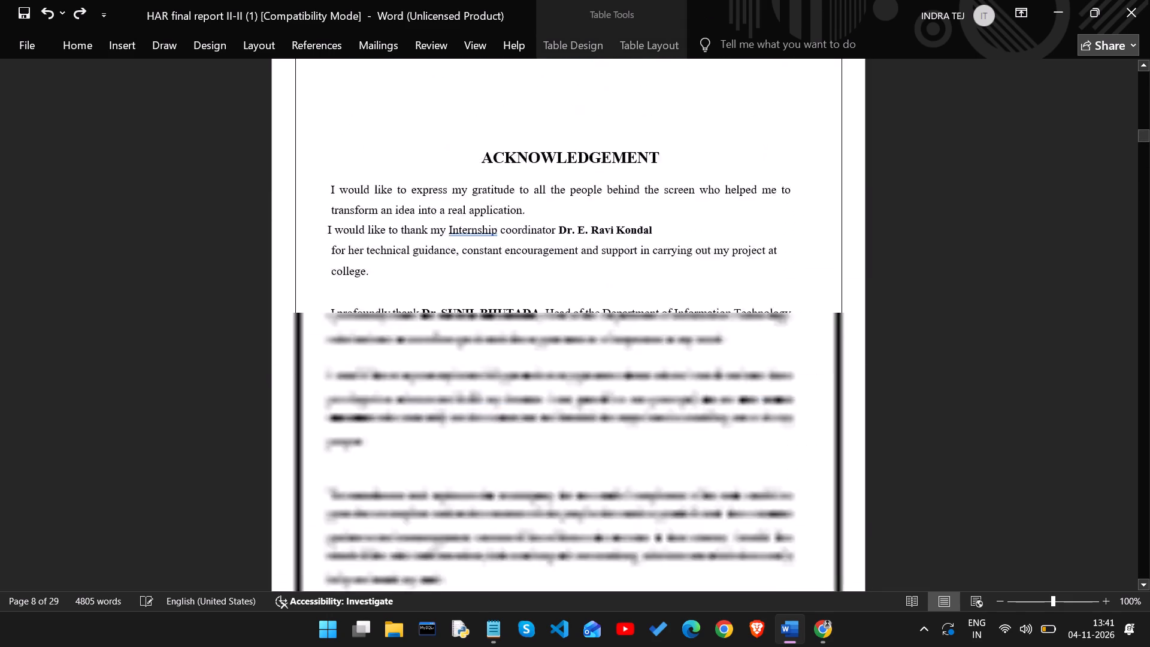
pyautogui.scroll(-6, 1018, 379)
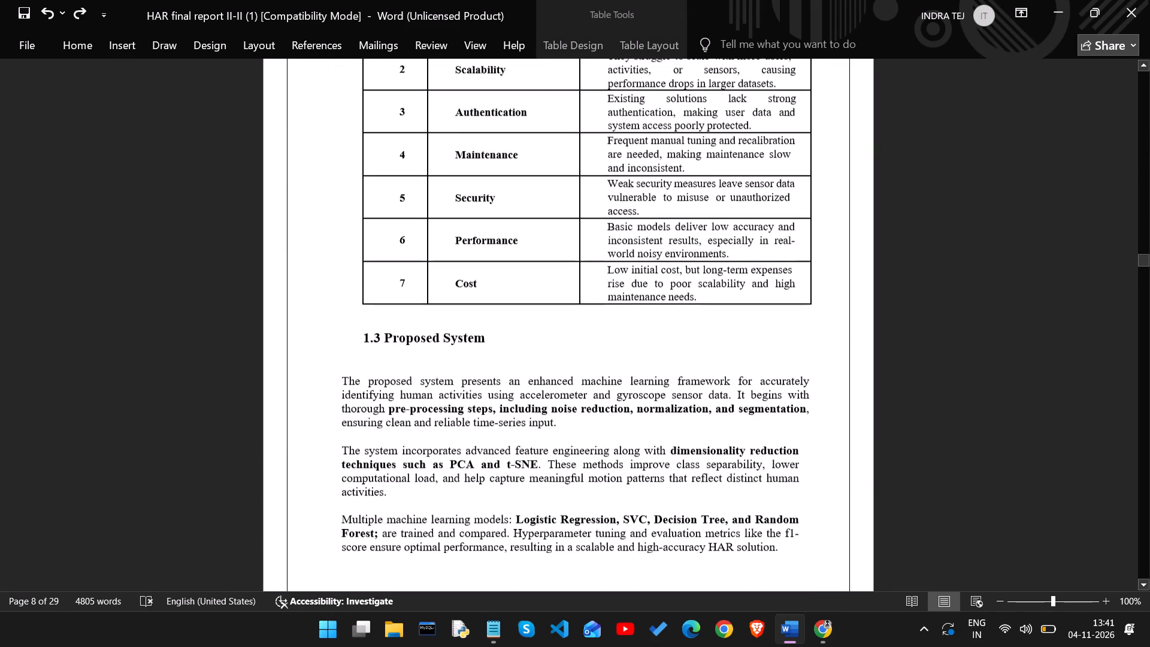
pyautogui.scroll(-8, 1018, 379)
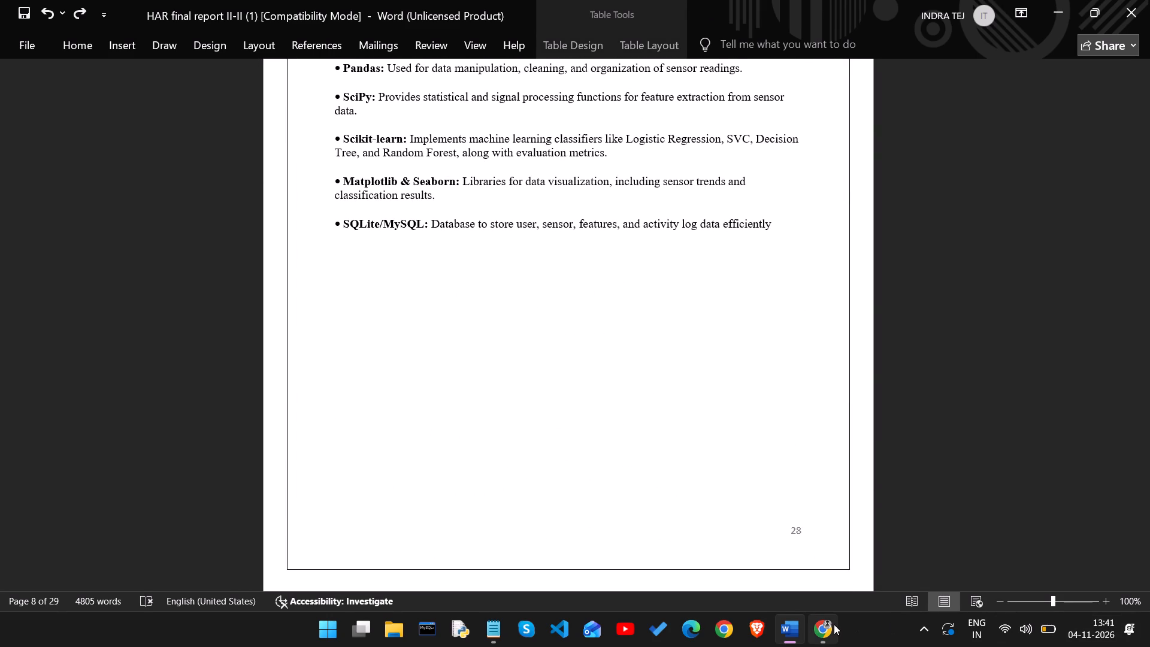
pyautogui.hotkey('ctrl', 's')
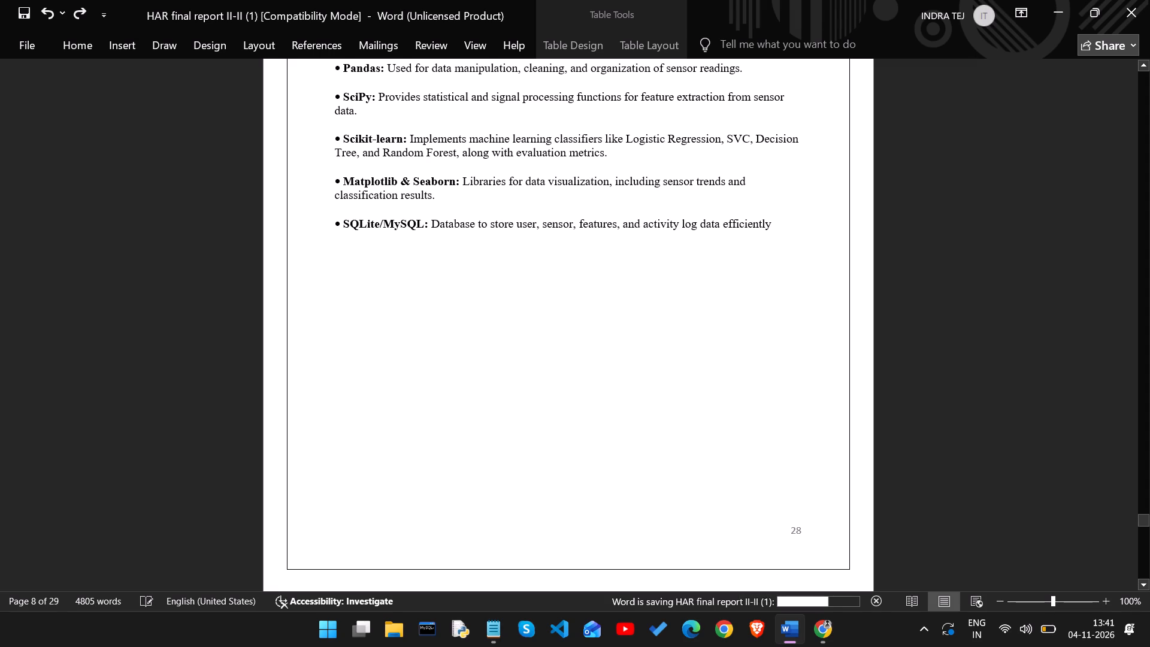
# Switch to Chrome and look up WhatsApp Web in a new tab with the query "watsapp we".
pyautogui.click(818, 628)
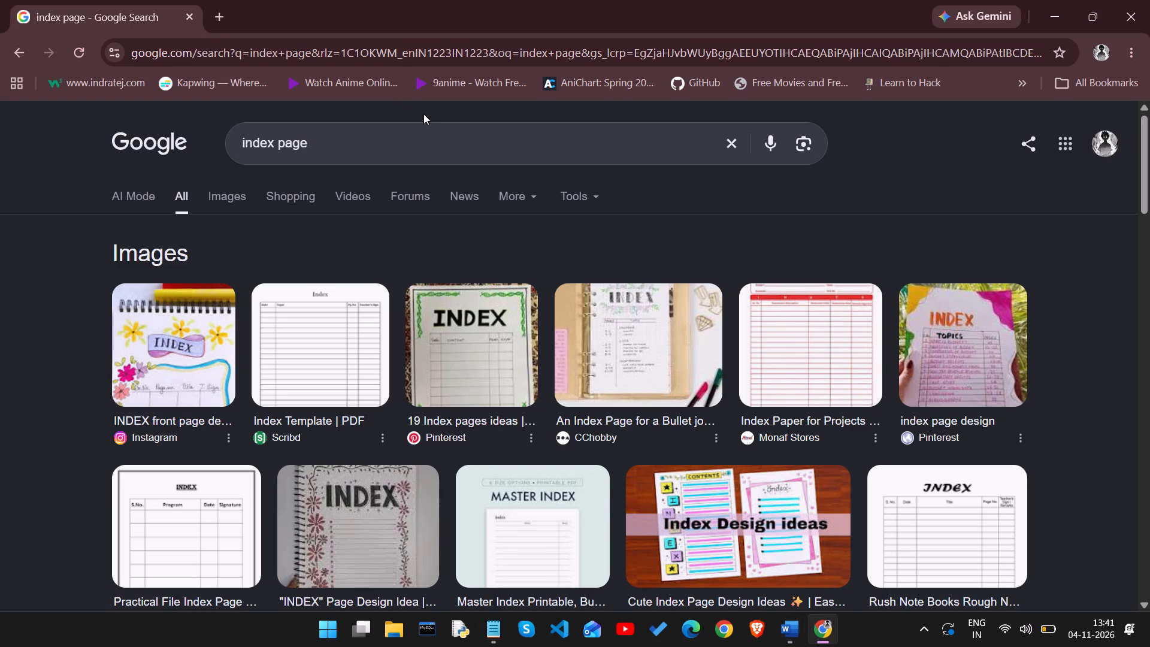
pyautogui.click(214, 9)
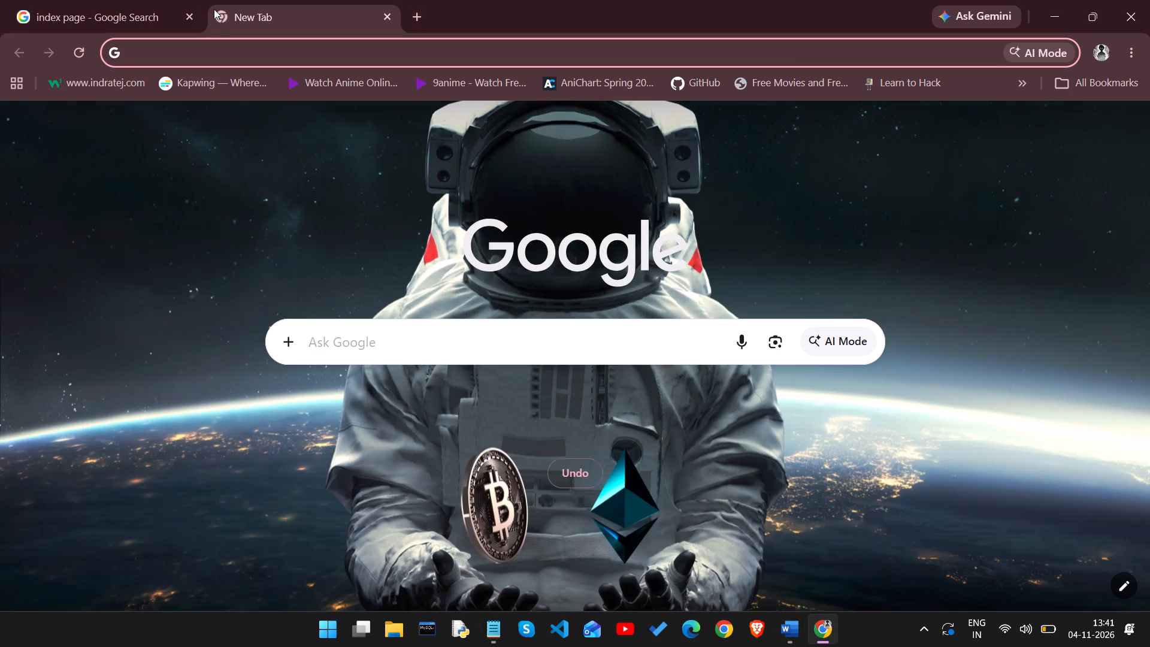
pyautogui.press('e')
pyautogui.press('BackSpace')
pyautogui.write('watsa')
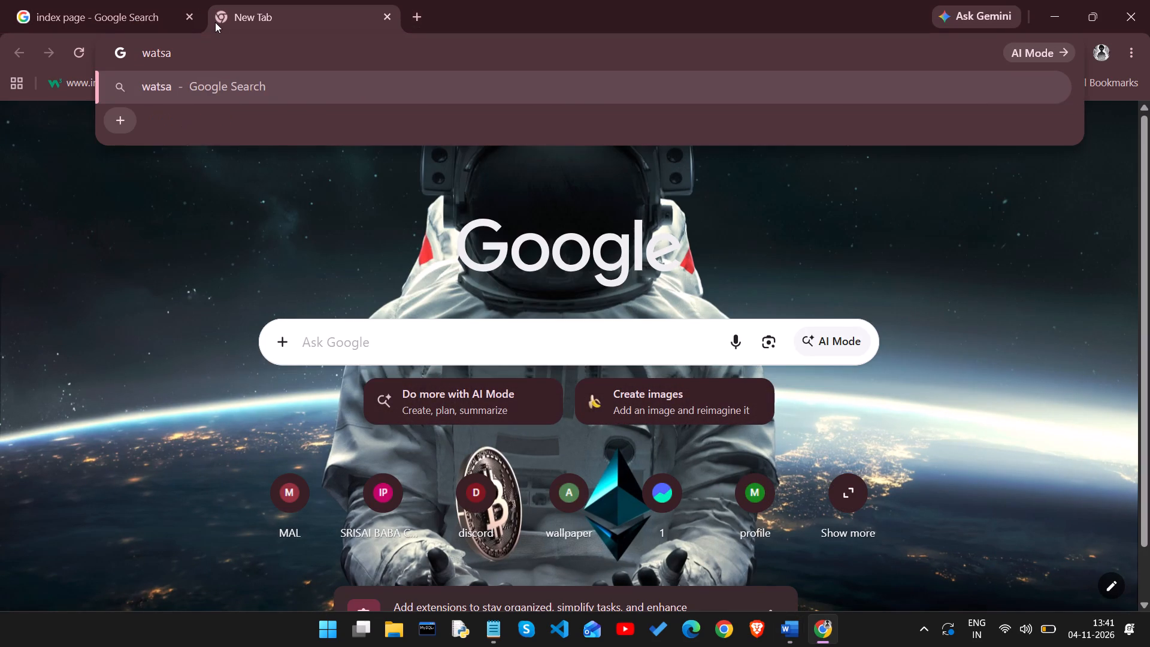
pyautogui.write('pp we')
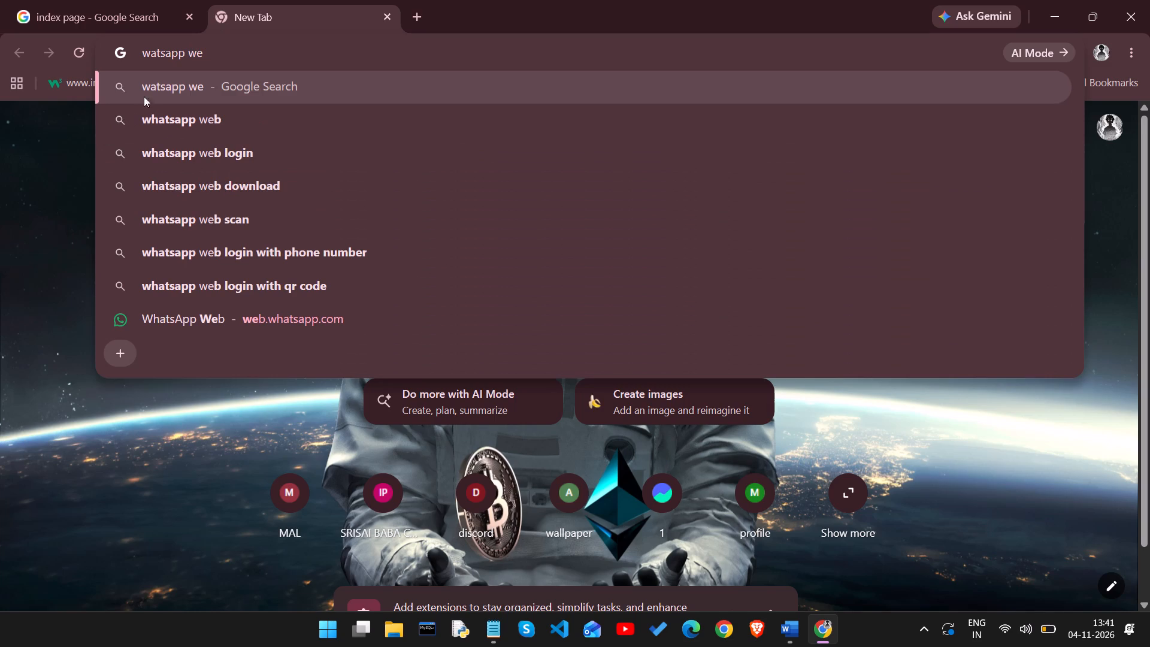
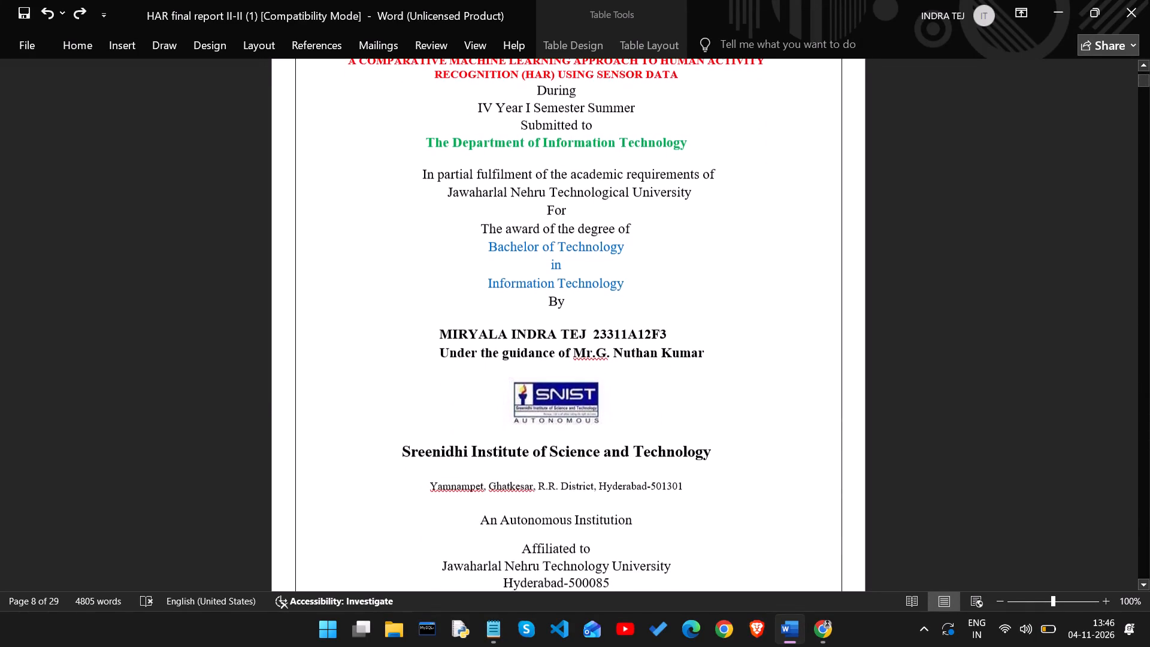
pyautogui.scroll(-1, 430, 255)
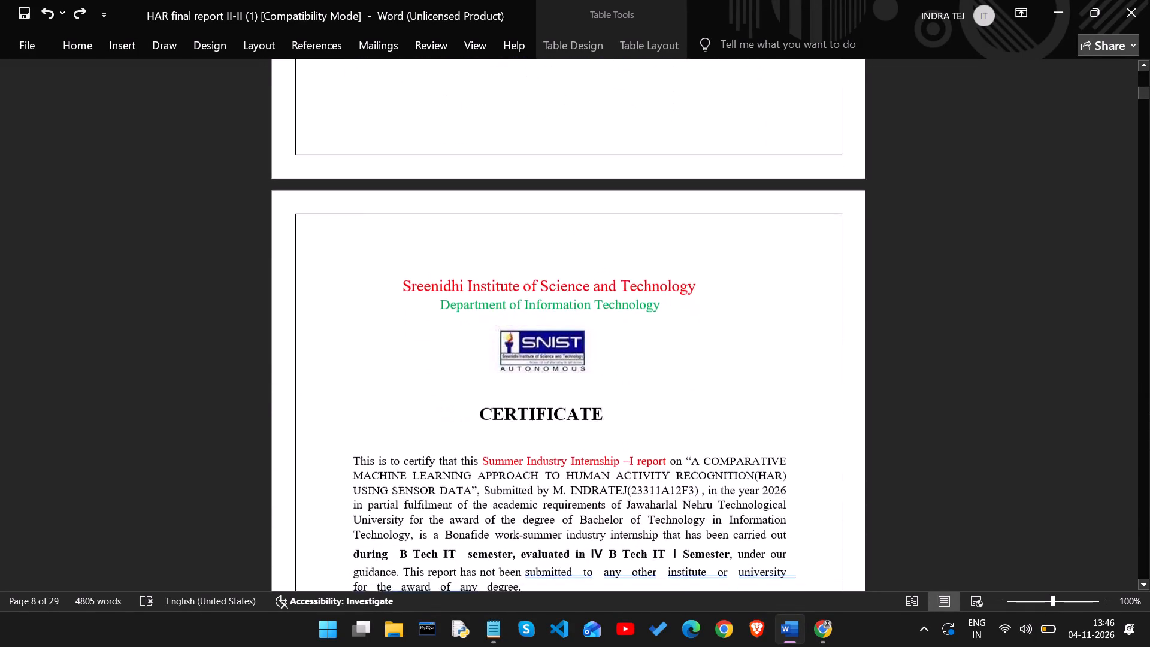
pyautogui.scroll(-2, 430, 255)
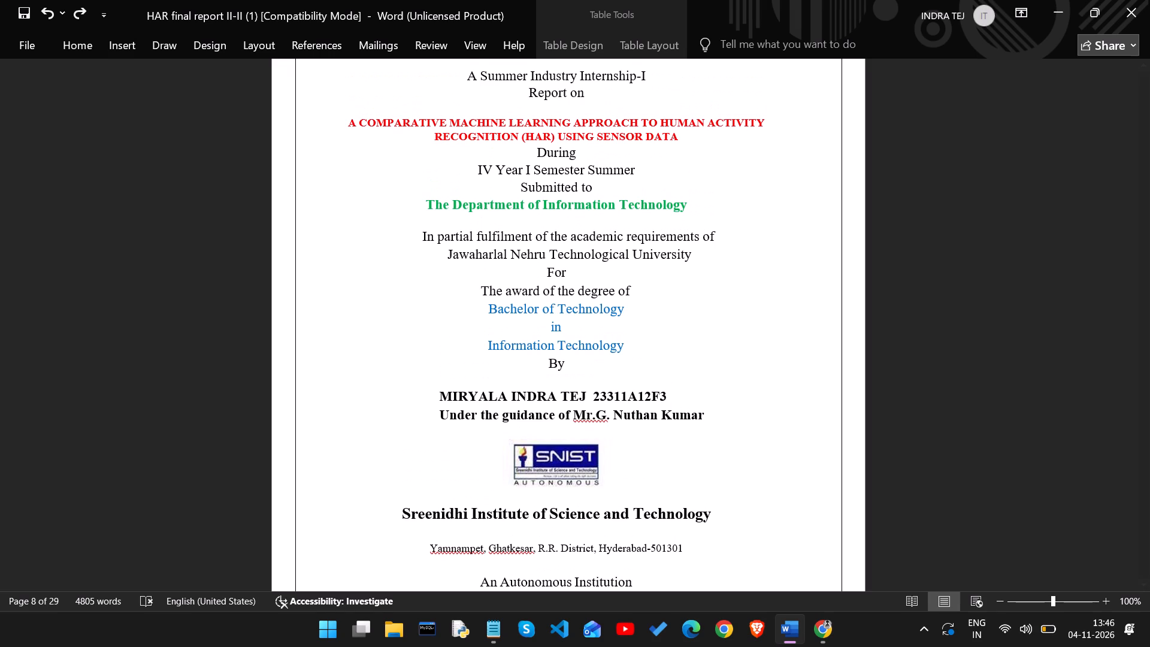
# Enclose the student's roll number on the title page in parentheses.
pyautogui.click(589, 395)
pyautogui.press('Right')
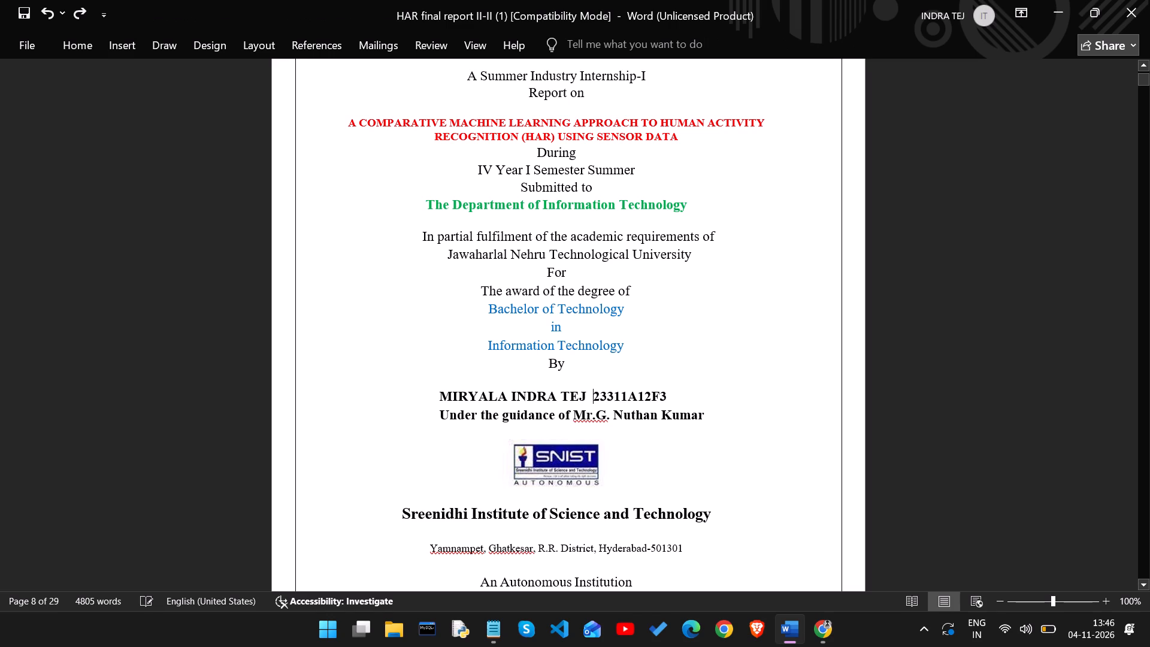
pyautogui.hotkey('shift', '(')
pyautogui.press('Right')
pyautogui.press('Right')
pyautogui.press('Right')
pyautogui.press('Right')
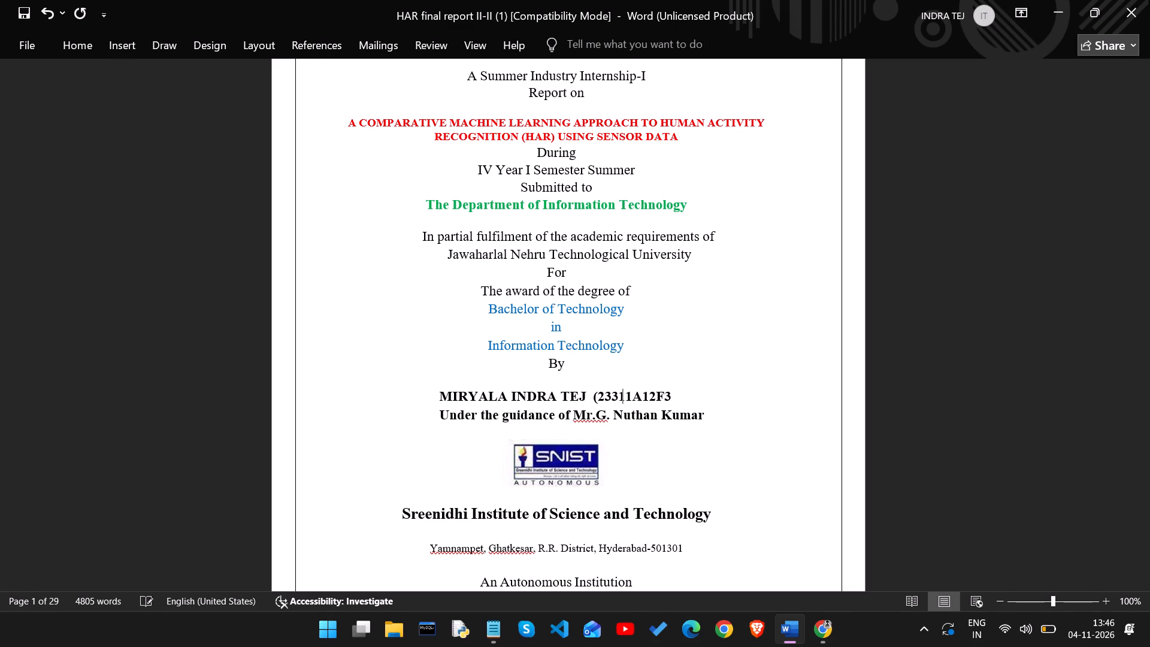
pyautogui.press('Right')
pyautogui.press('Right')
pyautogui.press('Right')
pyautogui.press('Right')
pyautogui.press('Right')
pyautogui.press('Right')
pyautogui.hotkey('shift', ')')
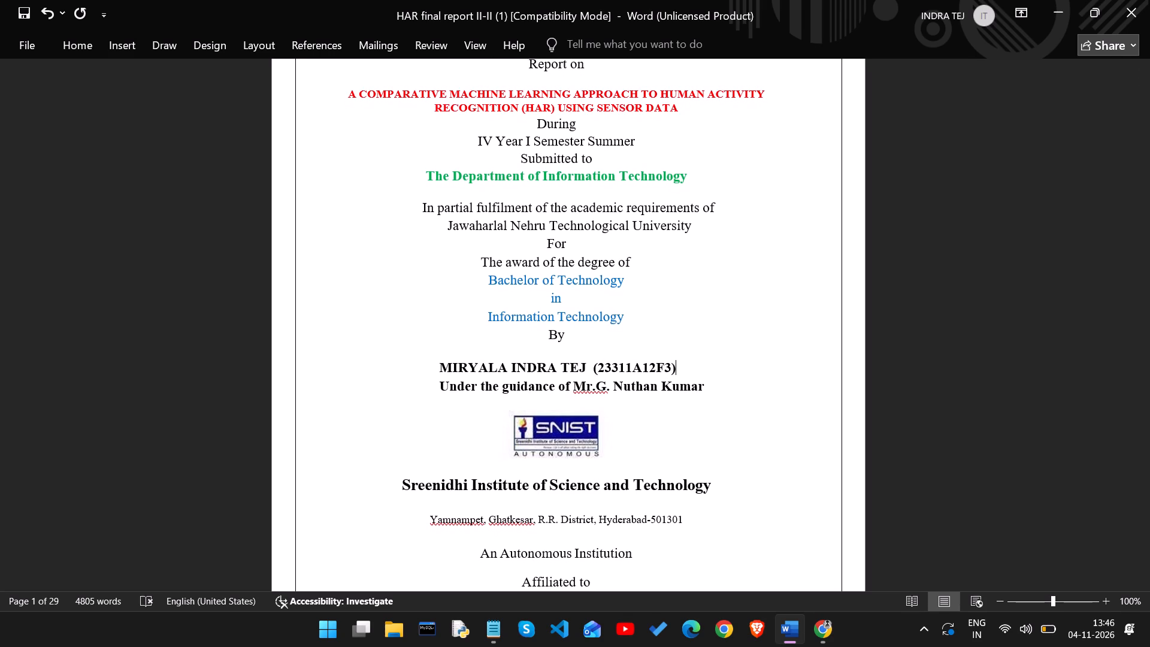
# Review the rest of the title page and the CERTIFICATE page down to the External Examiner and Date lines.
pyautogui.press('Down')
pyautogui.press('Down')
pyautogui.press('Down')
pyautogui.press('Down')
pyautogui.press('Down')
pyautogui.press('Down')
pyautogui.press('Down')
pyautogui.press('Down')
pyautogui.press('Down')
pyautogui.press('Down')
pyautogui.press('Down')
pyautogui.press('Down')
pyautogui.press('Down')
pyautogui.press('Down')
pyautogui.press('Down')
pyautogui.press('Down')
pyautogui.press('Down')
pyautogui.press('Down')
pyautogui.press('Down')
pyautogui.press('Down')
pyautogui.press('Down')
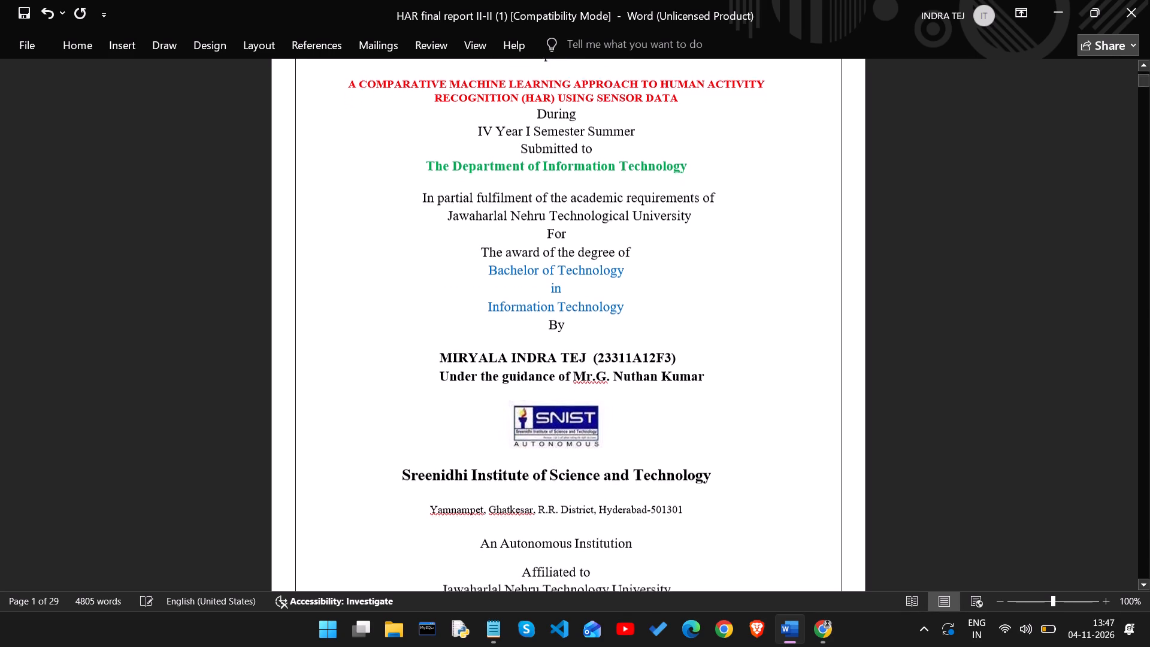
pyautogui.press('Down')
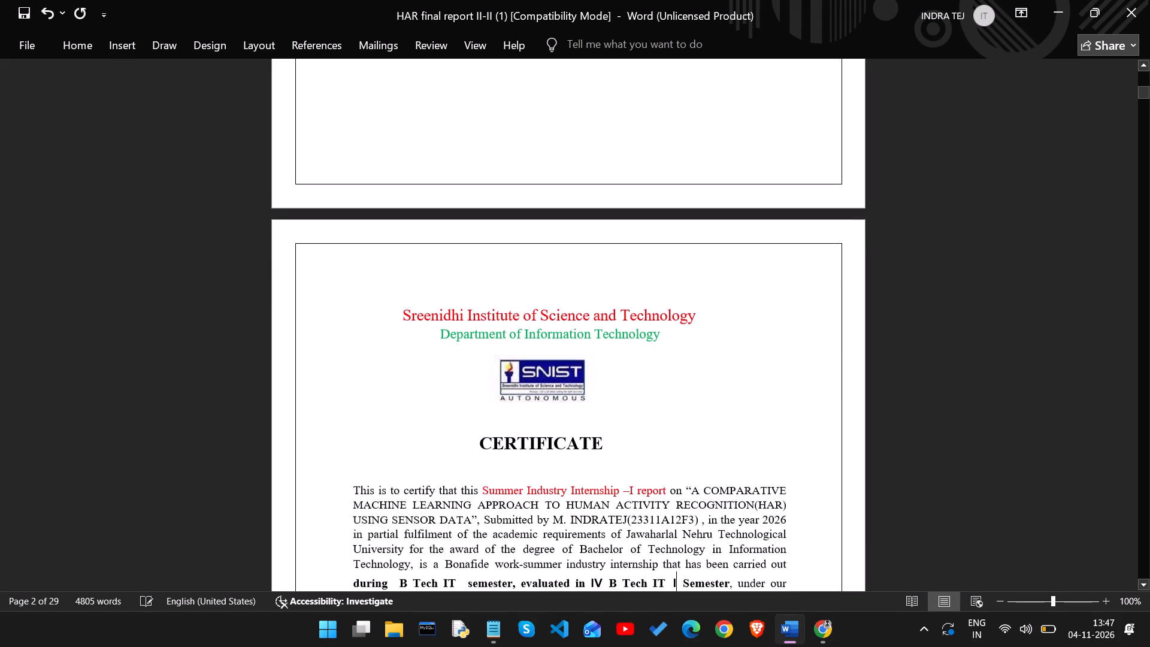
pyautogui.press('Down')
pyautogui.press('Down')
pyautogui.press('Down')
pyautogui.press('Down')
pyautogui.press('Down')
pyautogui.press('Down')
pyautogui.press('Down')
pyautogui.press('Down')
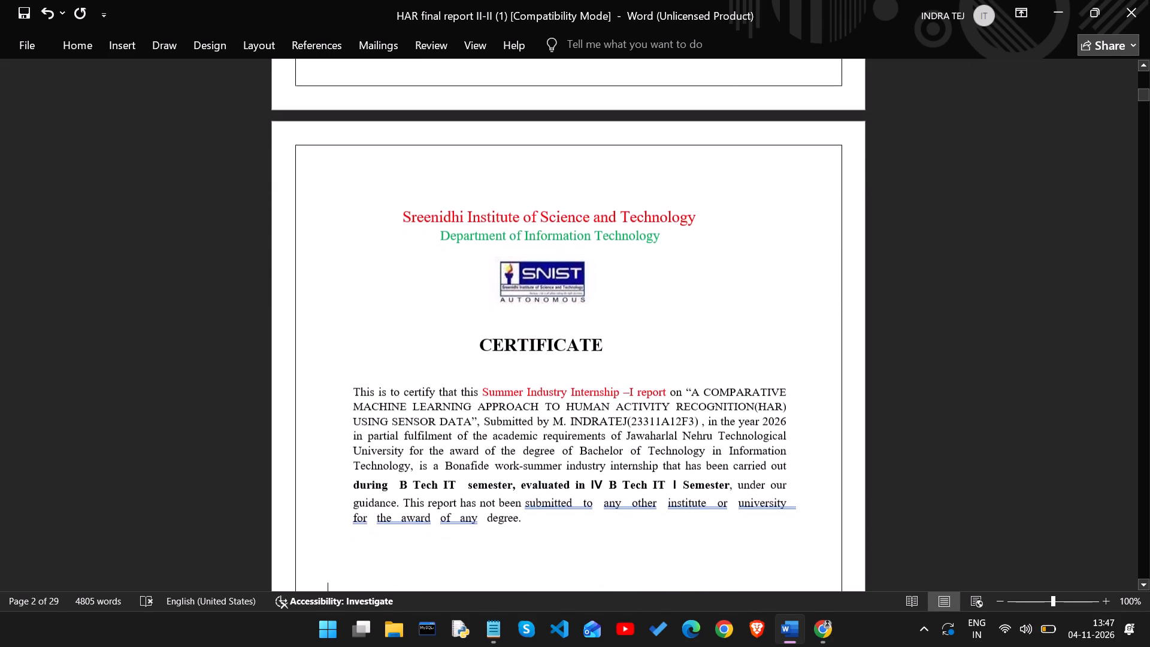
pyautogui.press('Down')
pyautogui.press('Down')
pyautogui.press('Down')
pyautogui.press('Down')
pyautogui.press('Down')
pyautogui.press('Down')
pyautogui.press('Down')
pyautogui.press('Down')
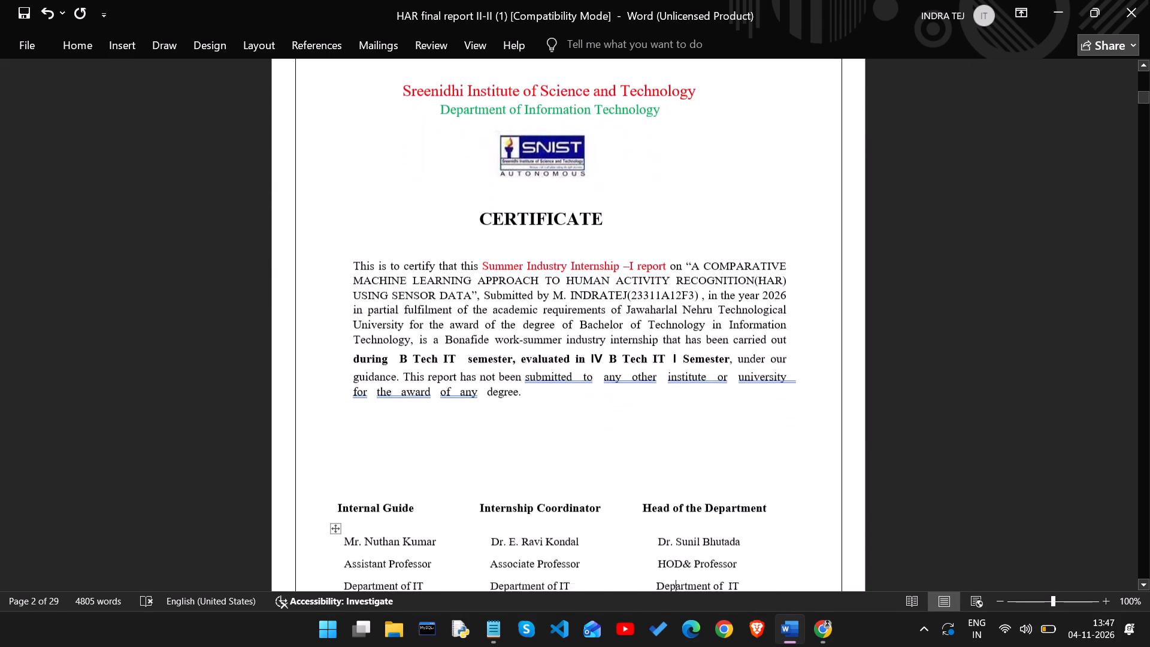
pyautogui.press('Down')
pyautogui.press('Down')
pyautogui.press('Down')
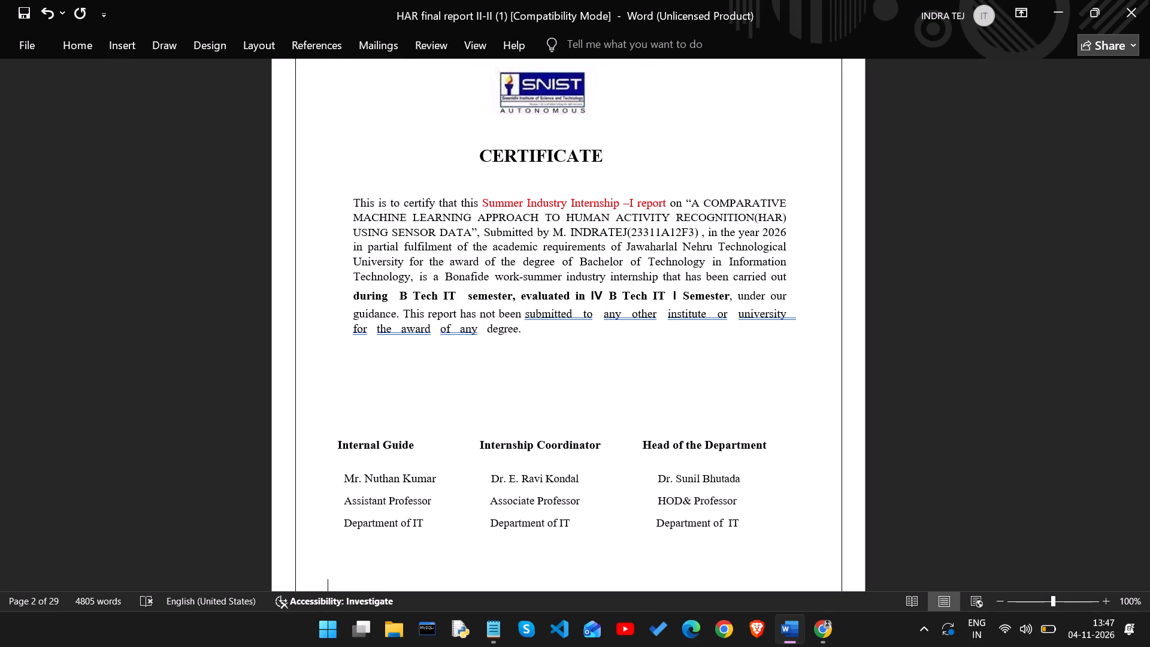
pyautogui.press('Down')
pyautogui.press('Down')
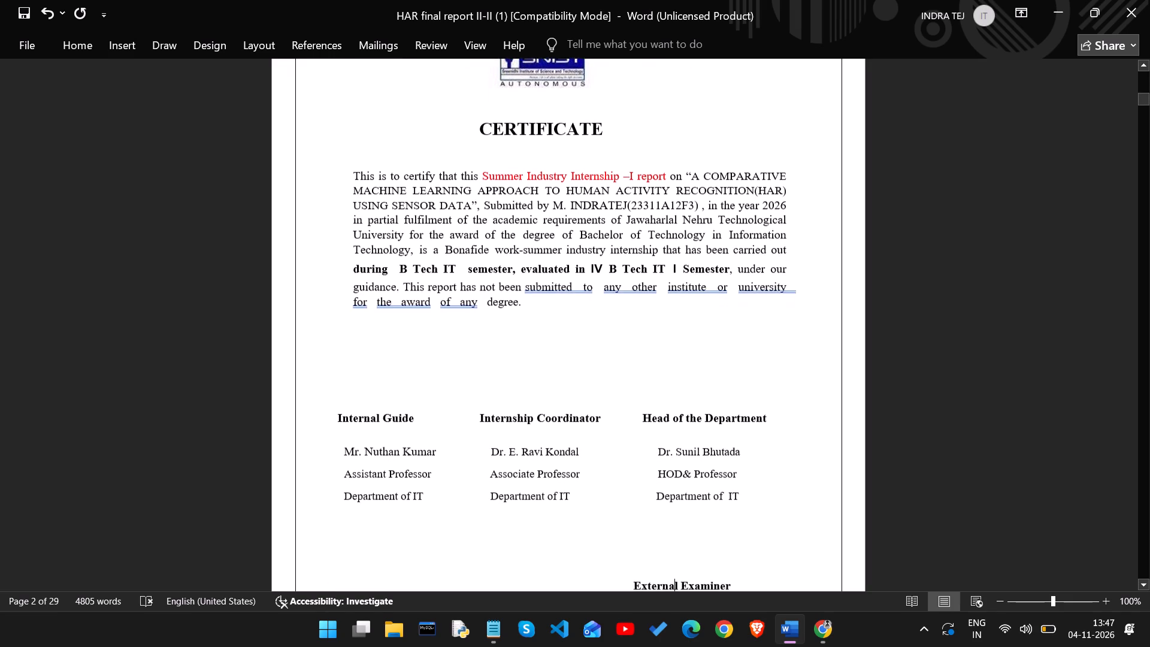
pyautogui.press('Down')
pyautogui.press('Down')
pyautogui.press('Down')
pyautogui.press('Down')
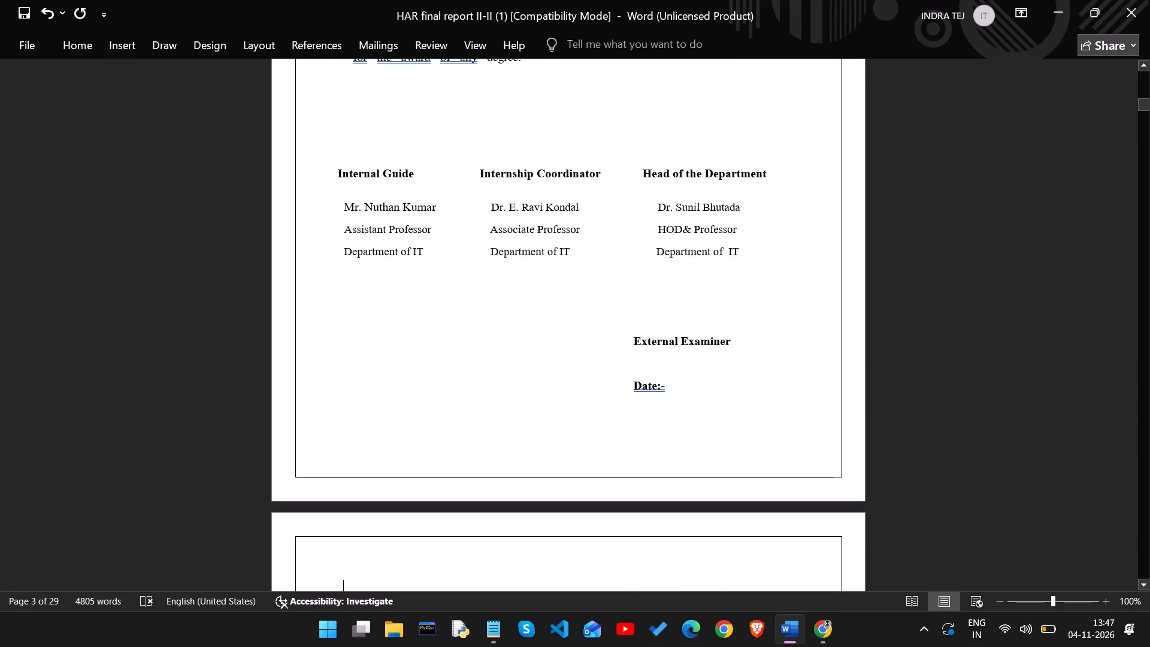
# Examine the INTERNSHIP CERTIFICATE page and the opening paragraphs of the DECLARATION page.
pyautogui.press('Down')
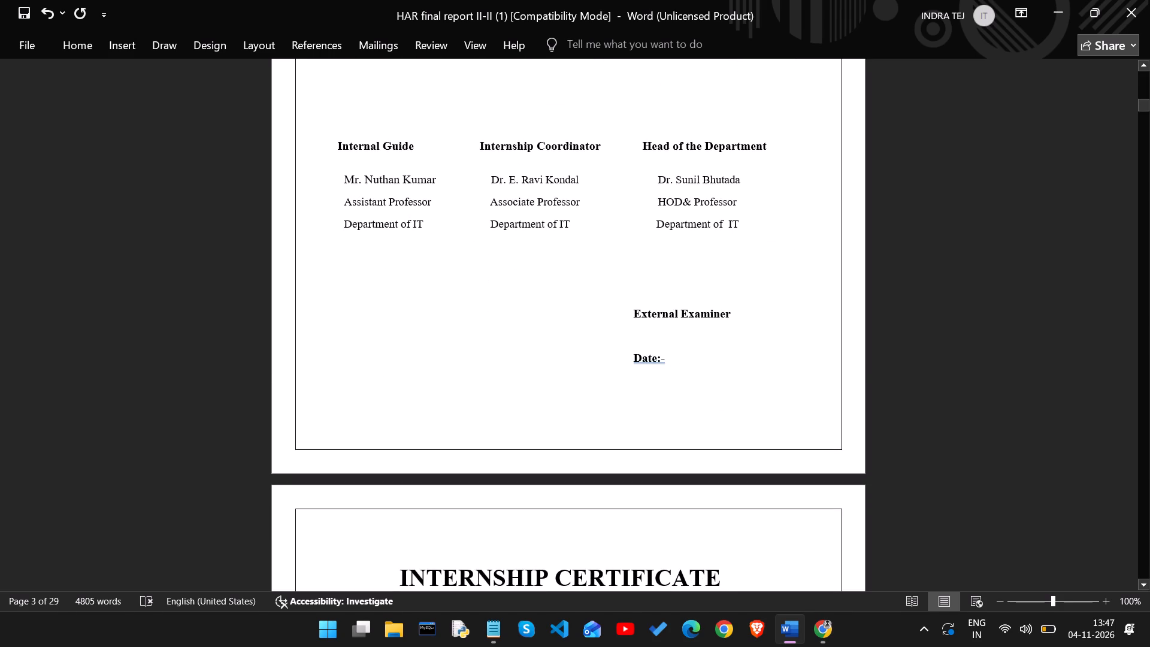
pyautogui.press('Down')
pyautogui.press('Down')
pyautogui.press('Down')
pyautogui.press('Down')
pyautogui.press('Down')
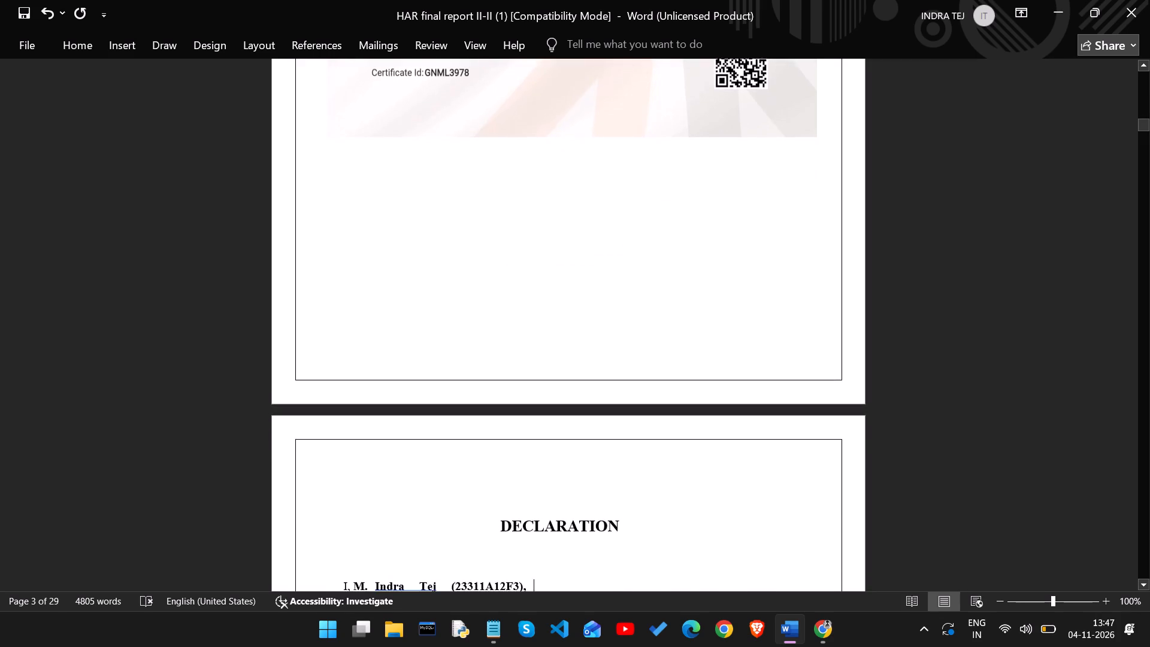
pyautogui.press('Down')
pyautogui.press('Down')
pyautogui.press('Down')
pyautogui.press('Down')
pyautogui.press('Down')
pyautogui.press('Down')
pyautogui.press('Down')
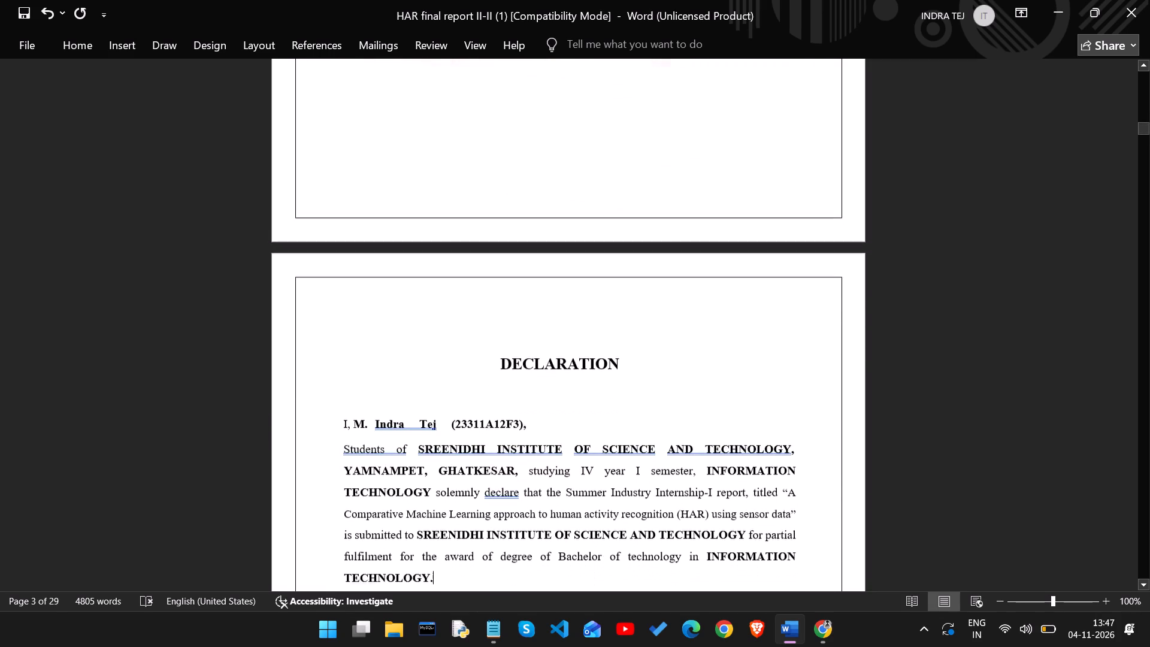
pyautogui.press('Down')
pyautogui.press('Down')
pyautogui.press('Down')
pyautogui.press('Down')
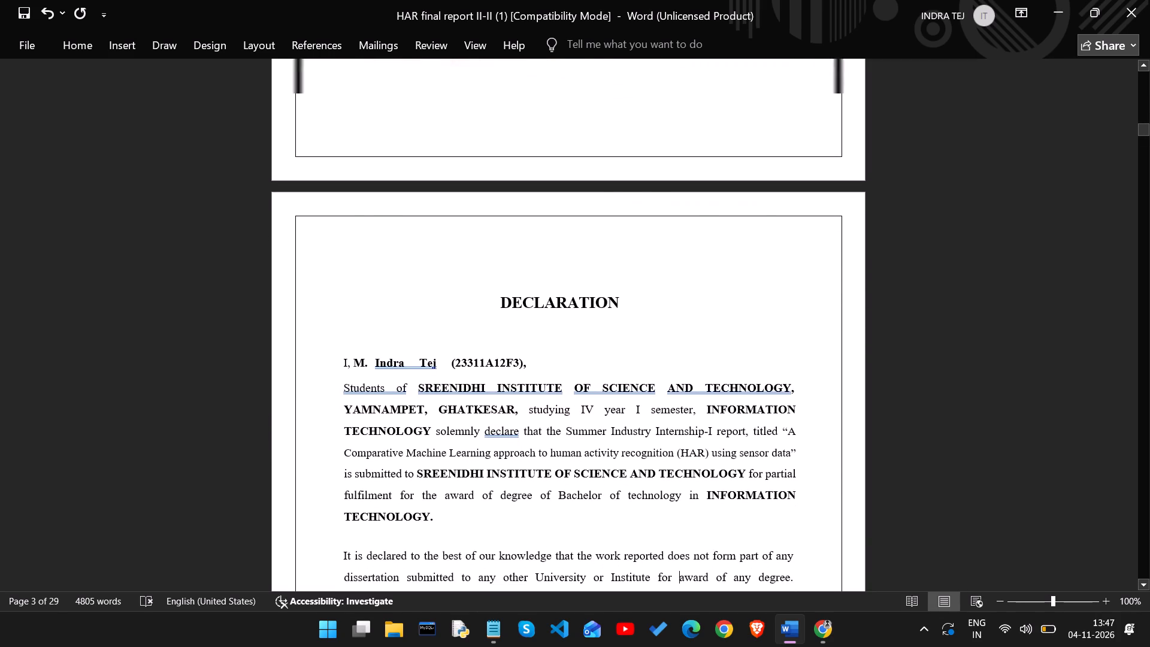
pyautogui.press('Down')
pyautogui.press('Up')
pyautogui.press('Up')
pyautogui.press('Up')
pyautogui.press('Up')
pyautogui.press('Up')
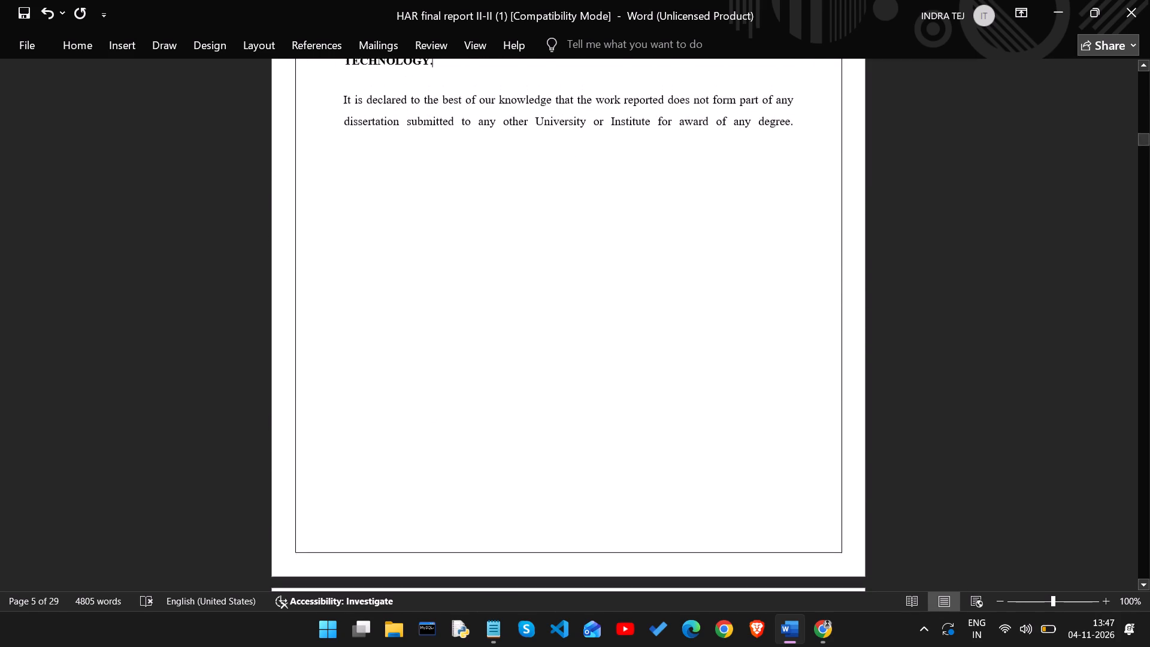
pyautogui.press('Up')
pyautogui.press('Up')
pyautogui.press('Up')
pyautogui.press('Up')
pyautogui.press('Up')
pyautogui.press('Up')
pyautogui.press('Up')
pyautogui.press('Up')
pyautogui.press('Up')
pyautogui.press('Up')
pyautogui.press('Up')
pyautogui.press('Up')
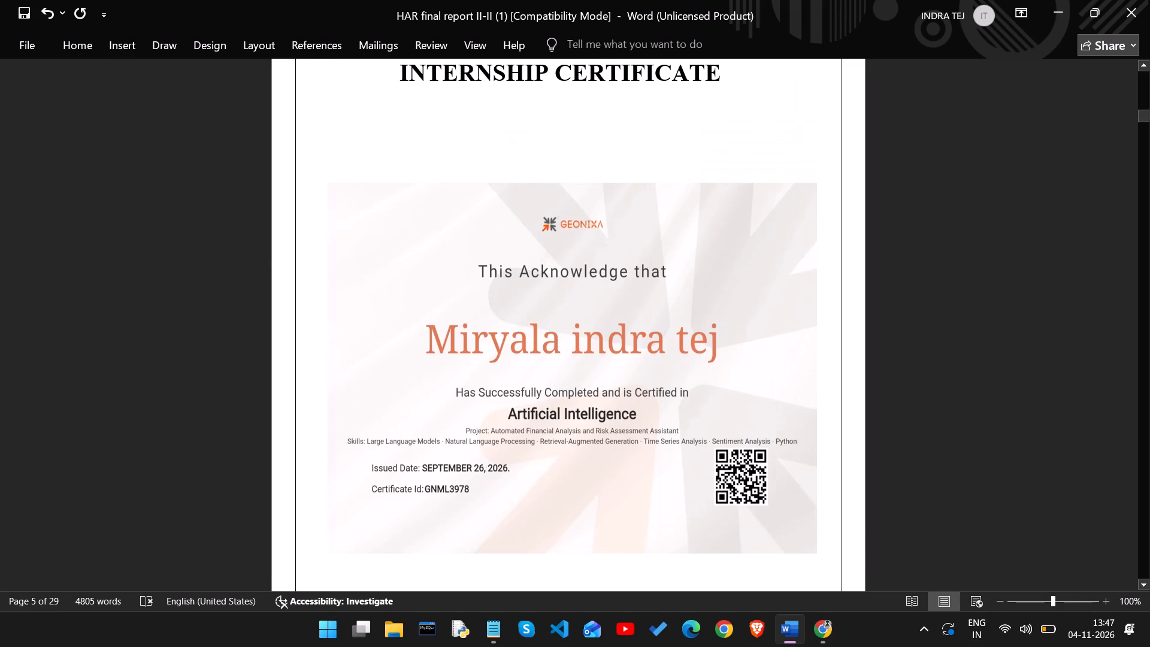
pyautogui.press('Down')
pyautogui.press('Down')
pyautogui.press('Down')
pyautogui.press('Down')
pyautogui.press('Down')
pyautogui.press('Down')
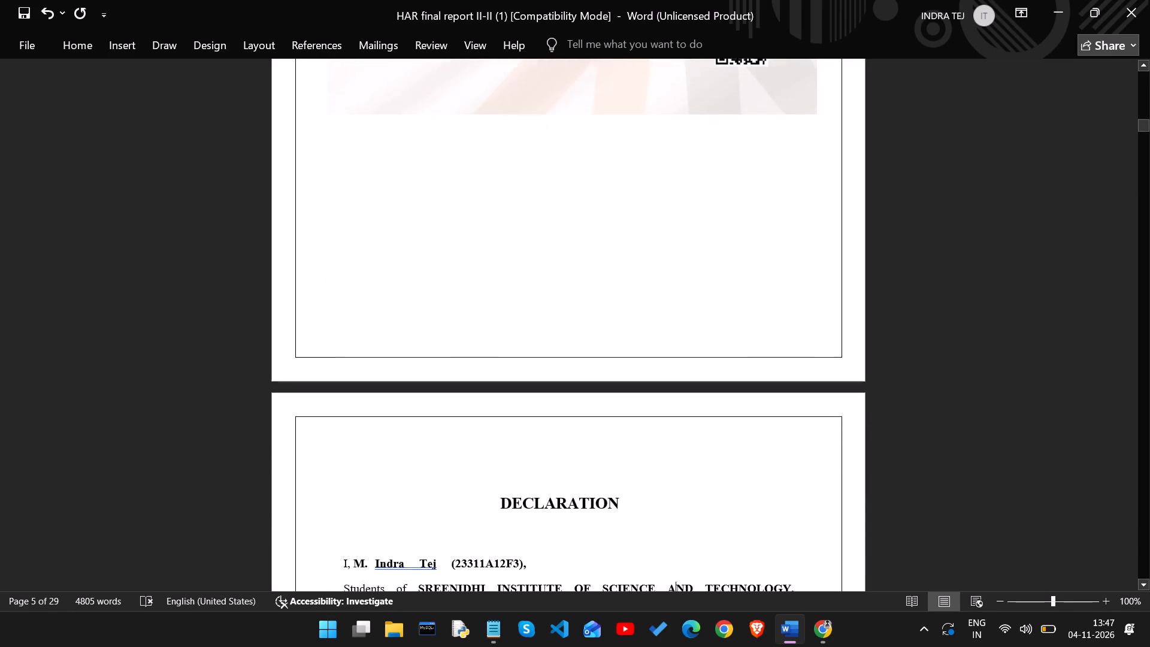
pyautogui.press('Down')
pyautogui.press('Down')
pyautogui.press('Down')
pyautogui.press('Down')
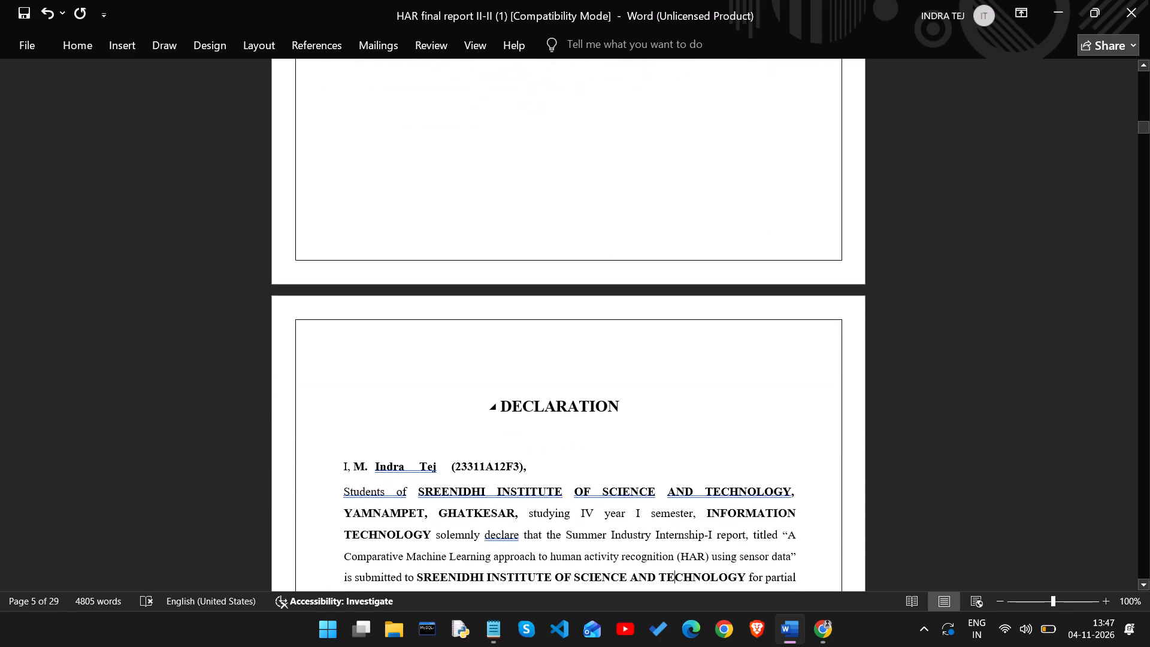
pyautogui.press('Down')
pyautogui.press('Down')
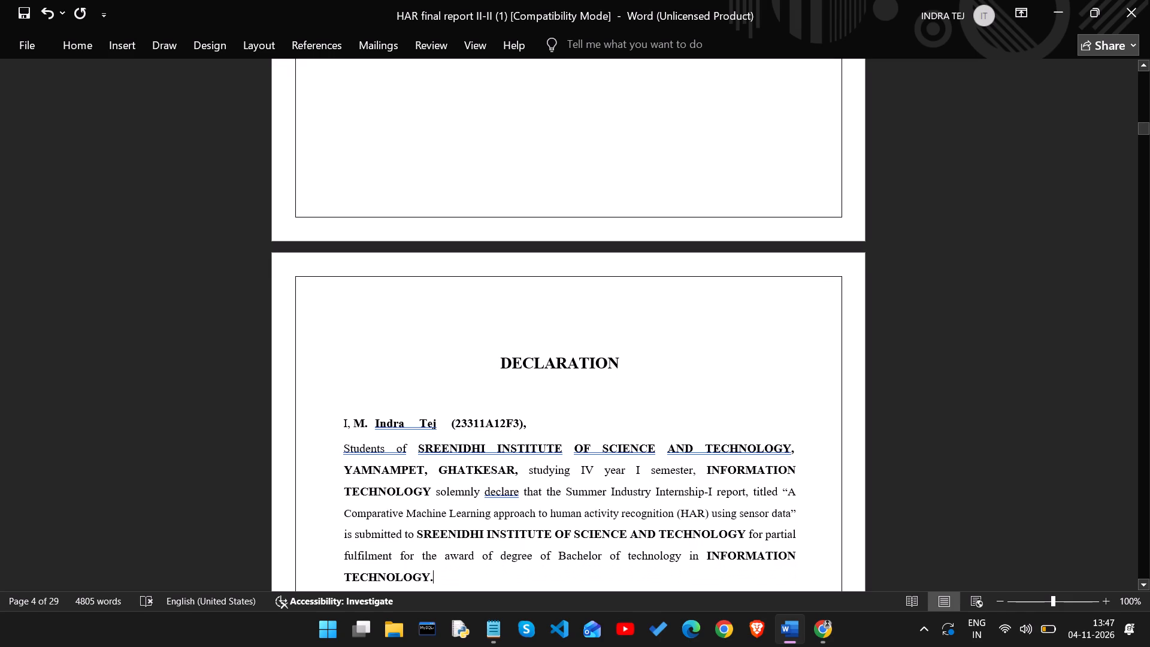
# Join the DECLARATION line starting "Students of" onto the end of the student name and roll number line.
pyautogui.click(343, 451)
pyautogui.press('BackSpace')
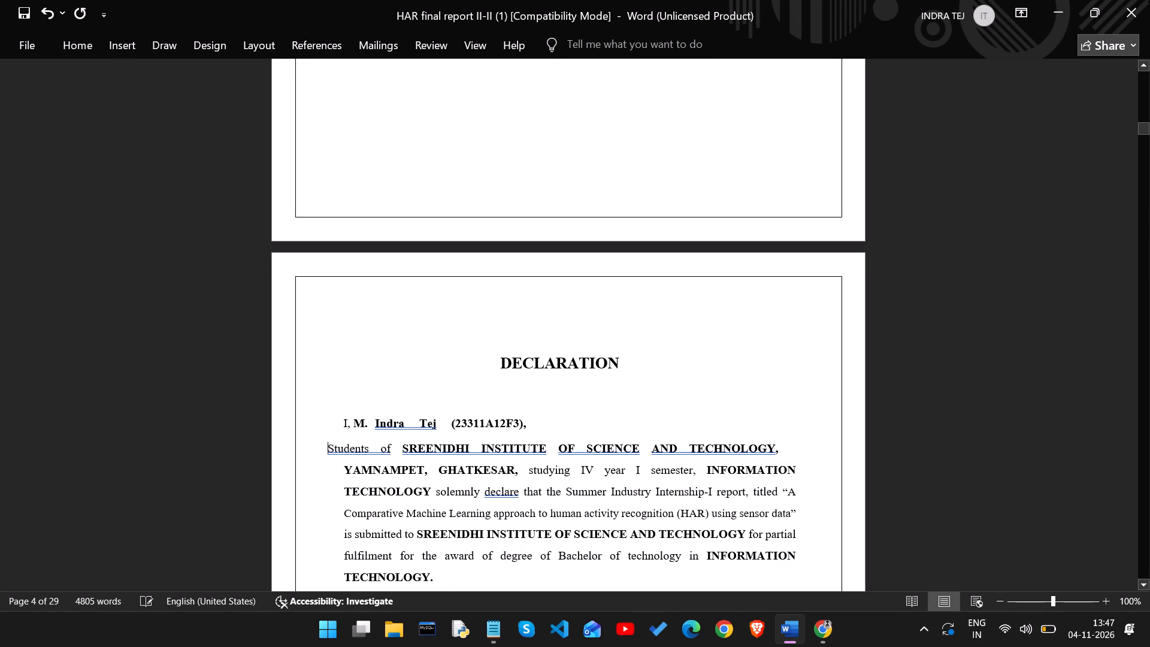
pyautogui.press('BackSpace')
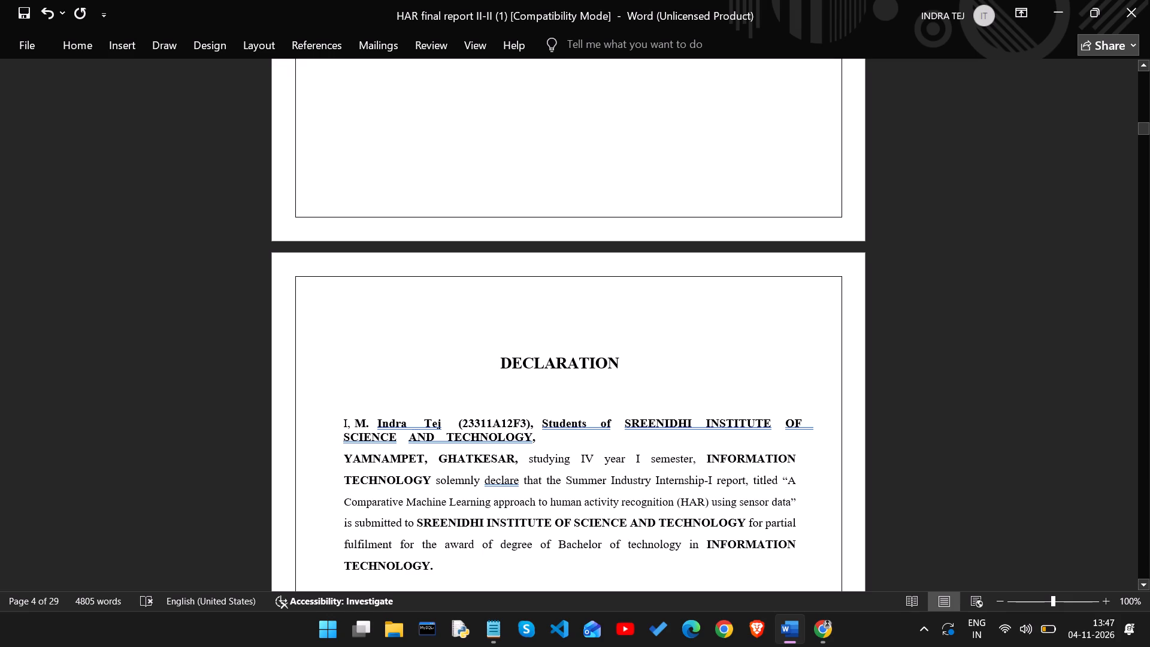
# Join the text starting "YAMNAMPET, GHATKESAR" to the preceding DECLARATION line, separated by a space after "TECHNOLOGY,".
pyautogui.press('Down')
pyautogui.press('Down')
pyautogui.press('Down')
pyautogui.press('Left')
pyautogui.press('Left')
pyautogui.press('Left')
pyautogui.press('Left')
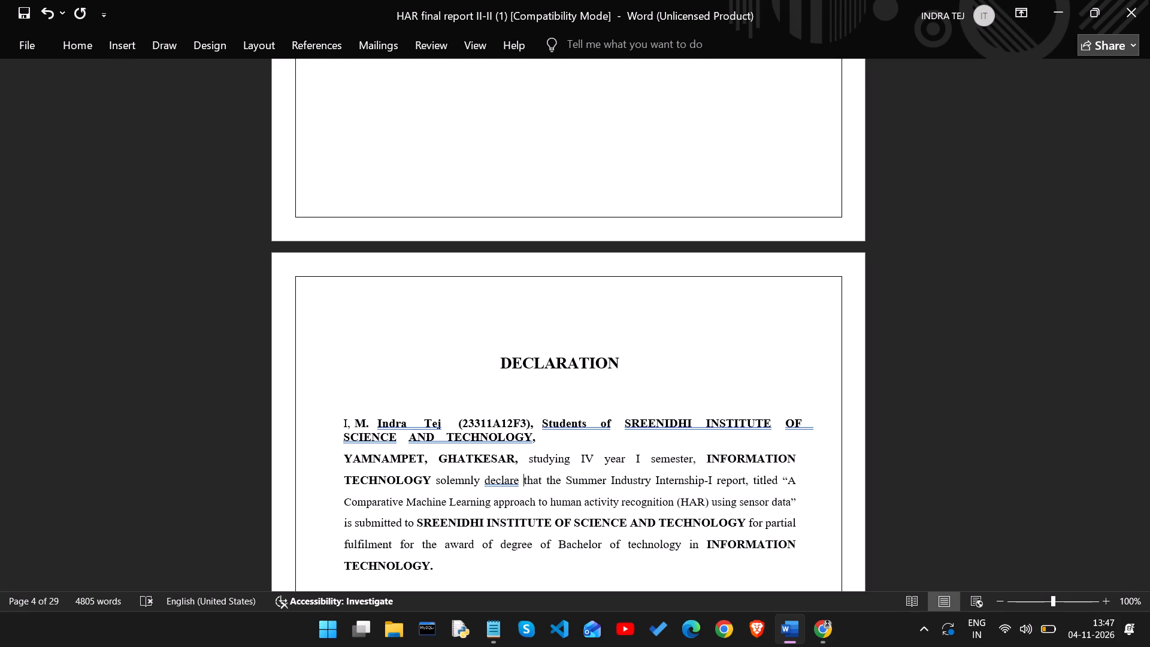
pyautogui.press('Left')
pyautogui.press('Left')
pyautogui.press('Left')
pyautogui.press('Left')
pyautogui.press('Left')
pyautogui.press('Left')
pyautogui.press('Left')
pyautogui.press('Left')
pyautogui.press('Left')
pyautogui.press('Left')
pyautogui.press('Left')
pyautogui.press('Left')
pyautogui.press('Left')
pyautogui.press('Left')
pyautogui.press('Left')
pyautogui.click(344, 458)
pyautogui.press('BackSpace')
pyautogui.press('BackSpace')
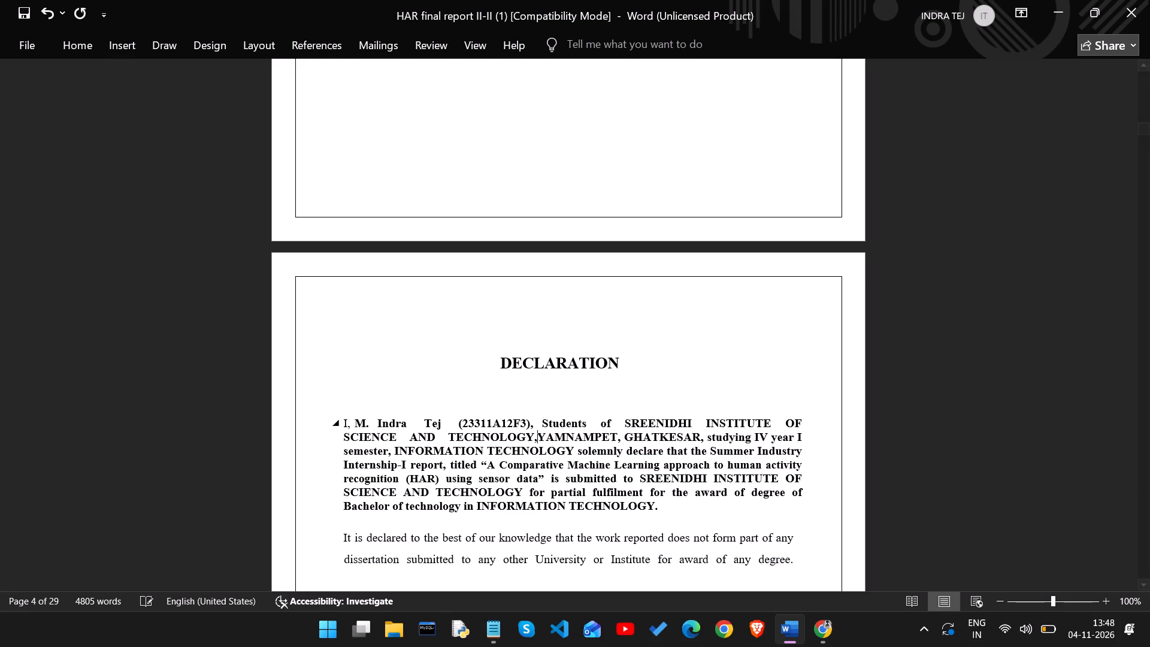
pyautogui.press('space')
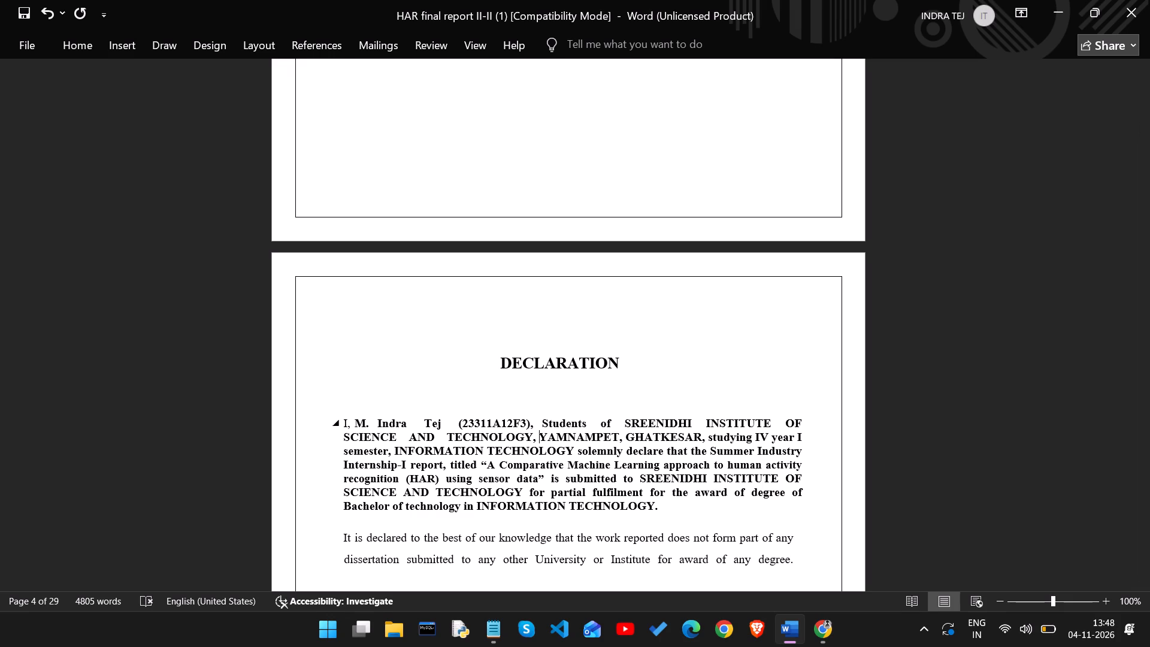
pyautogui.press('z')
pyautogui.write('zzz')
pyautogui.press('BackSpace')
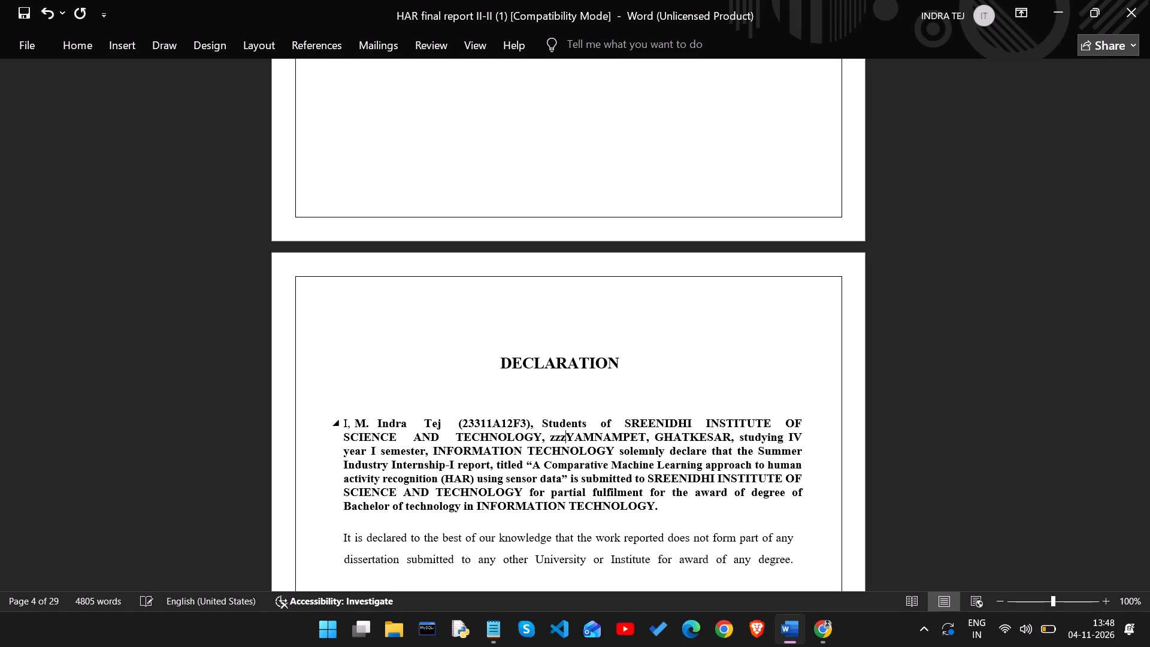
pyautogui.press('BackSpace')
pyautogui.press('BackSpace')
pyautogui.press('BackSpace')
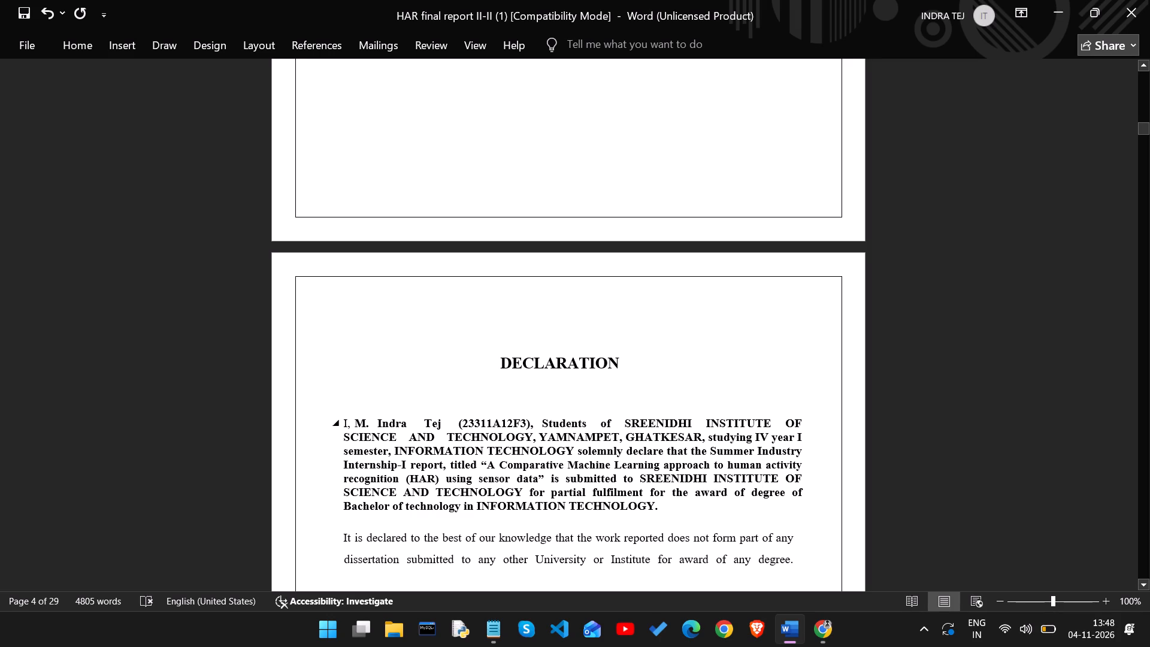
# Remove the bold formatting from the entire first paragraph of the DECLARATION.
pyautogui.moveTo(343, 421); pyautogui.dragTo(608, 506)
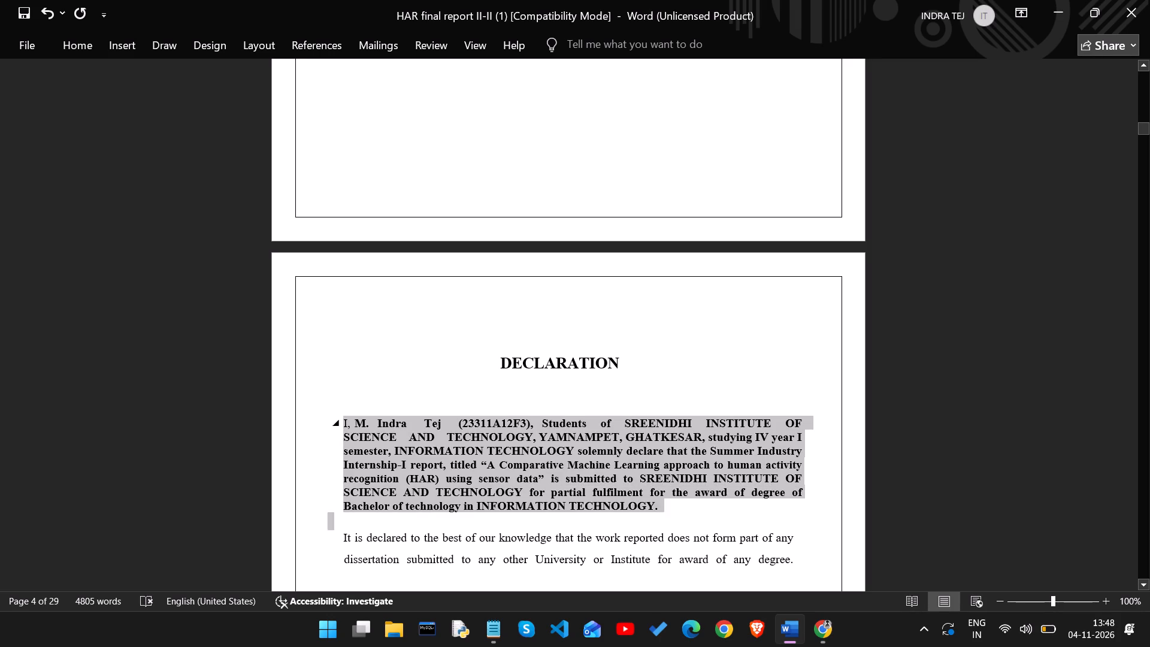
pyautogui.moveTo(608, 506); pyautogui.dragTo(719, 502)
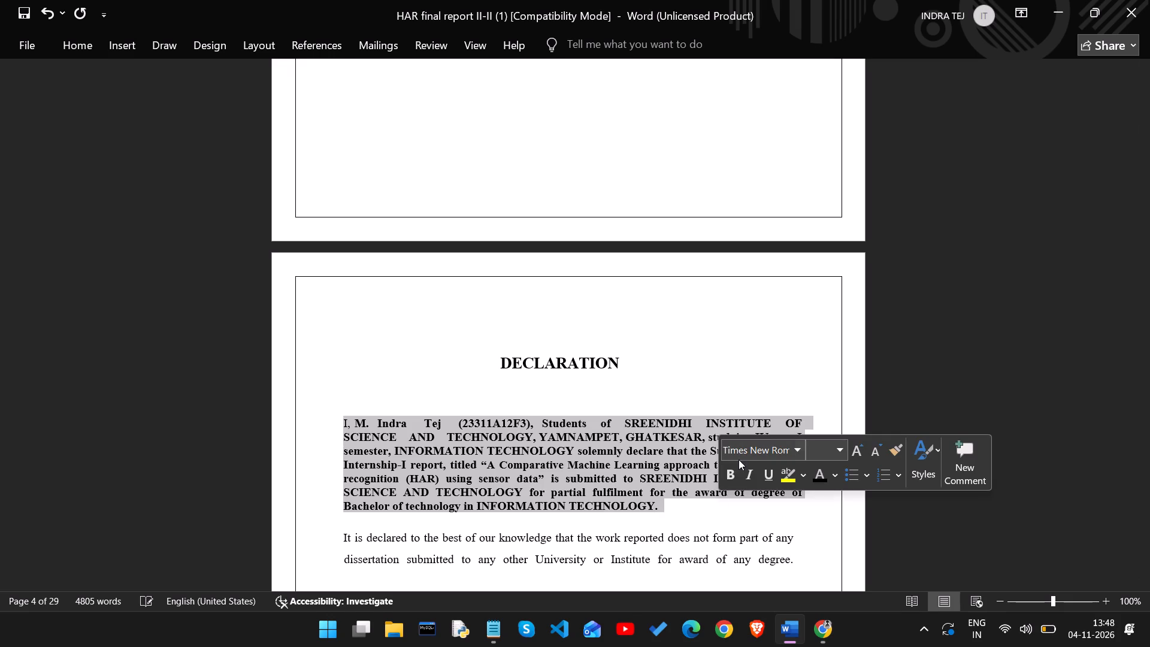
pyautogui.click(734, 467)
pyautogui.click(734, 467)
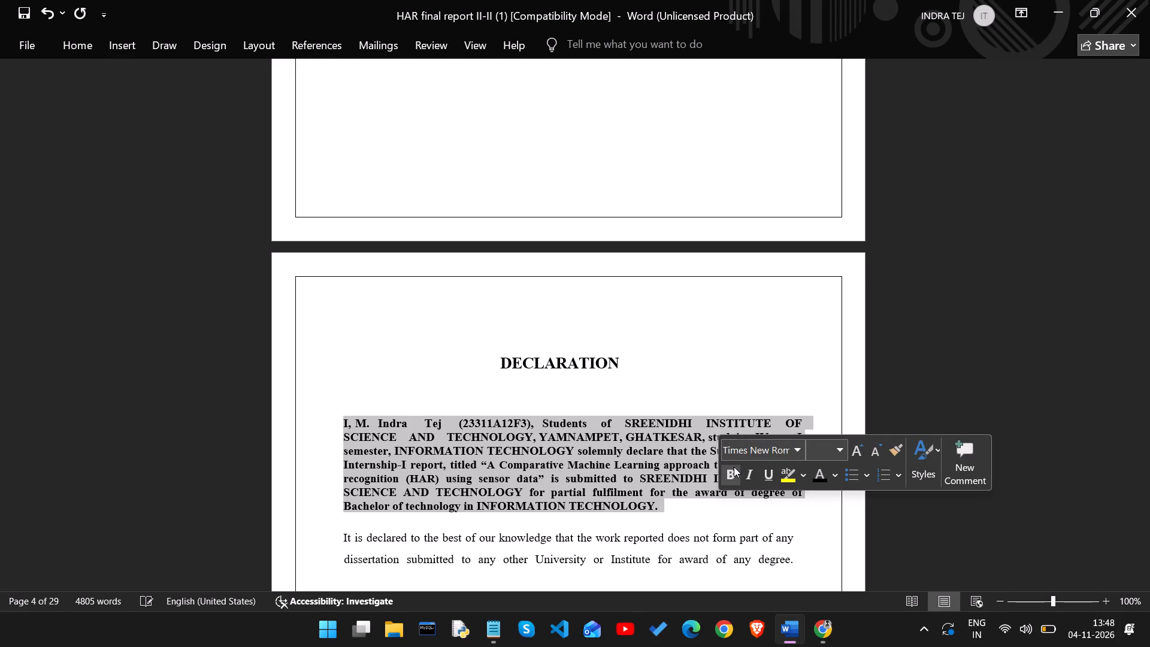
pyautogui.click(618, 504)
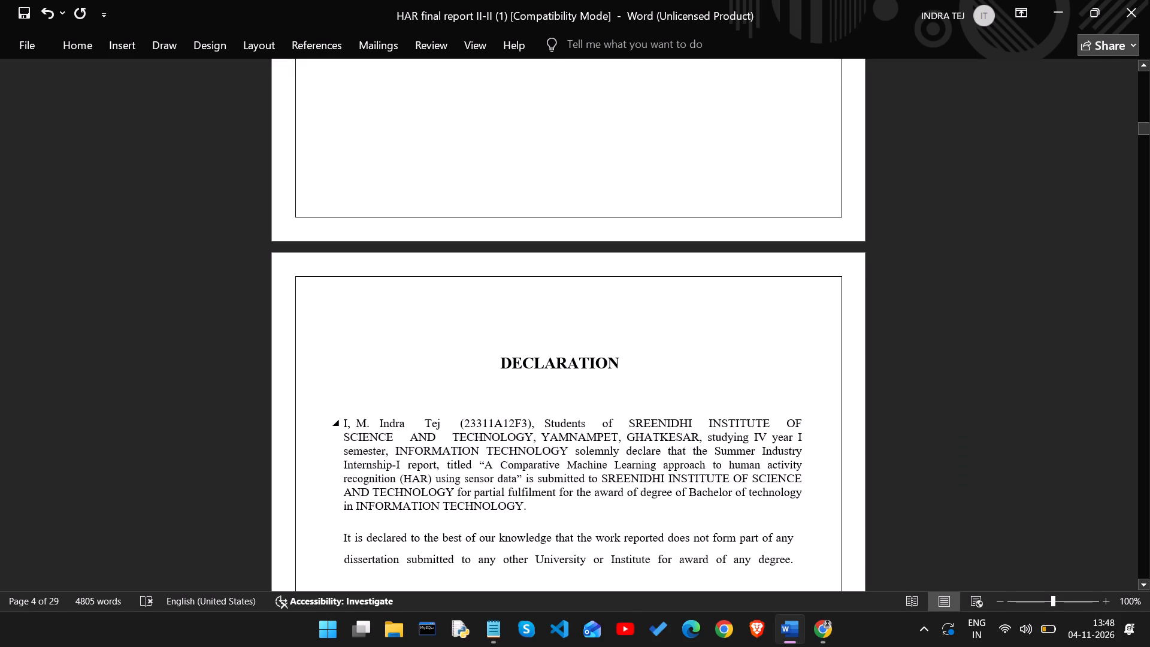
# Make the first mention of "SREENIDHI INSTITUTE OF SCIENCE AND TECHNOLOGY" in the DECLARATION paragraph bold.
pyautogui.moveTo(626, 421); pyautogui.dragTo(530, 441)
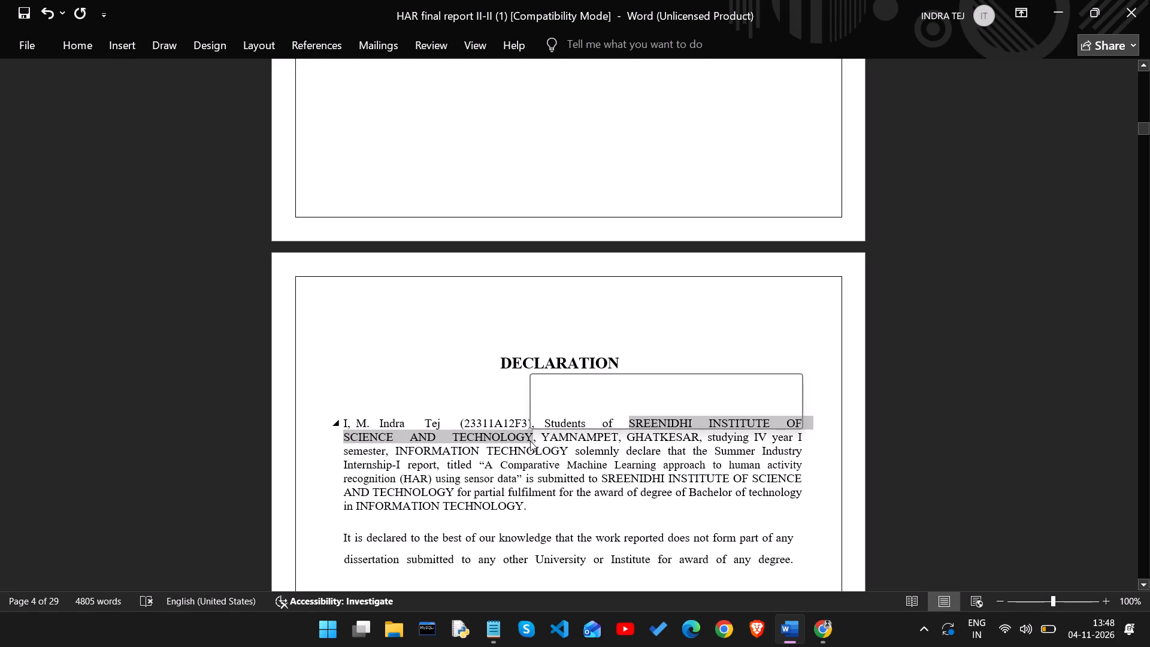
pyautogui.click(544, 416)
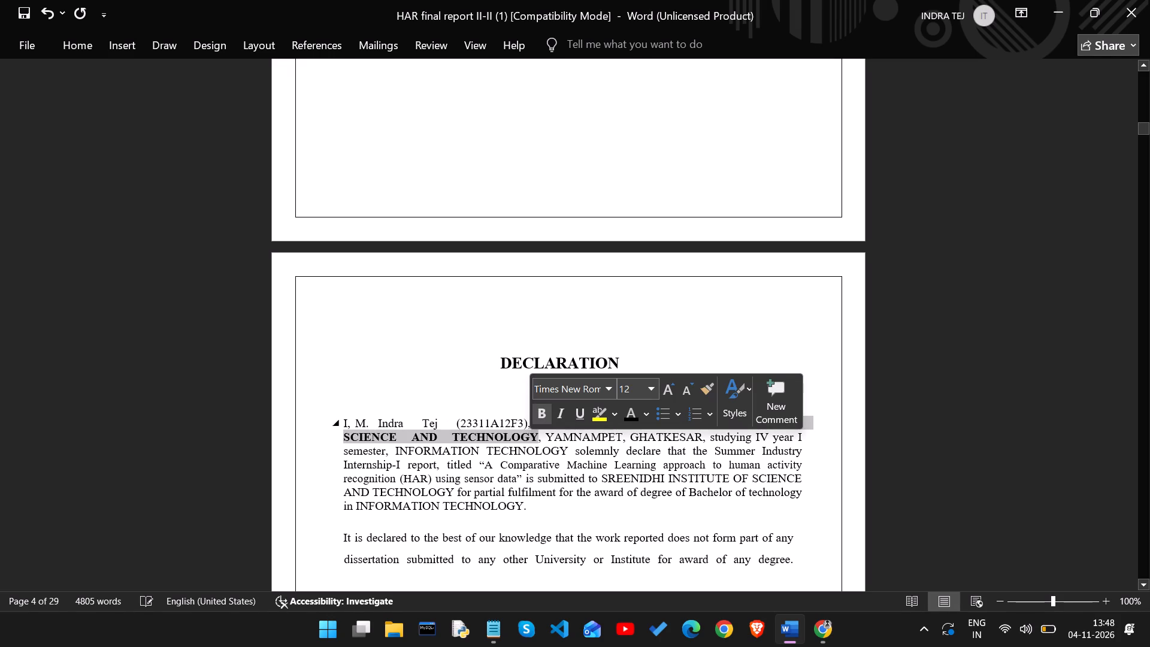
# Make the student name and roll number in the first paragraph of the DECLARATION bold.
pyautogui.click(355, 421)
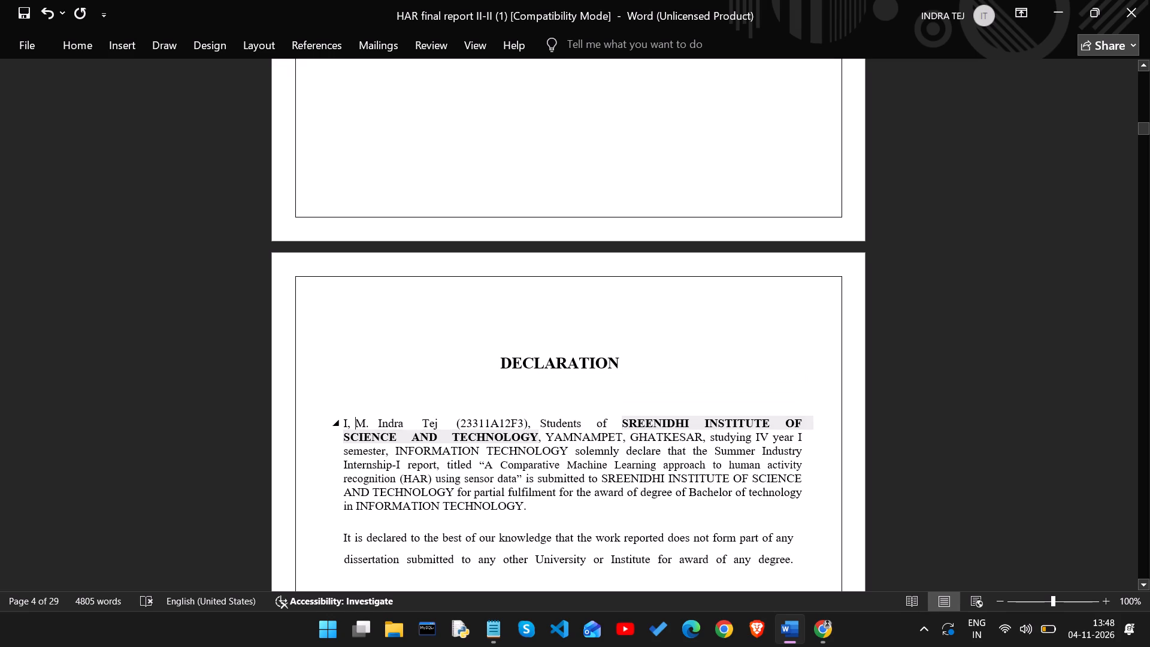
pyautogui.moveTo(355, 421); pyautogui.dragTo(540, 421)
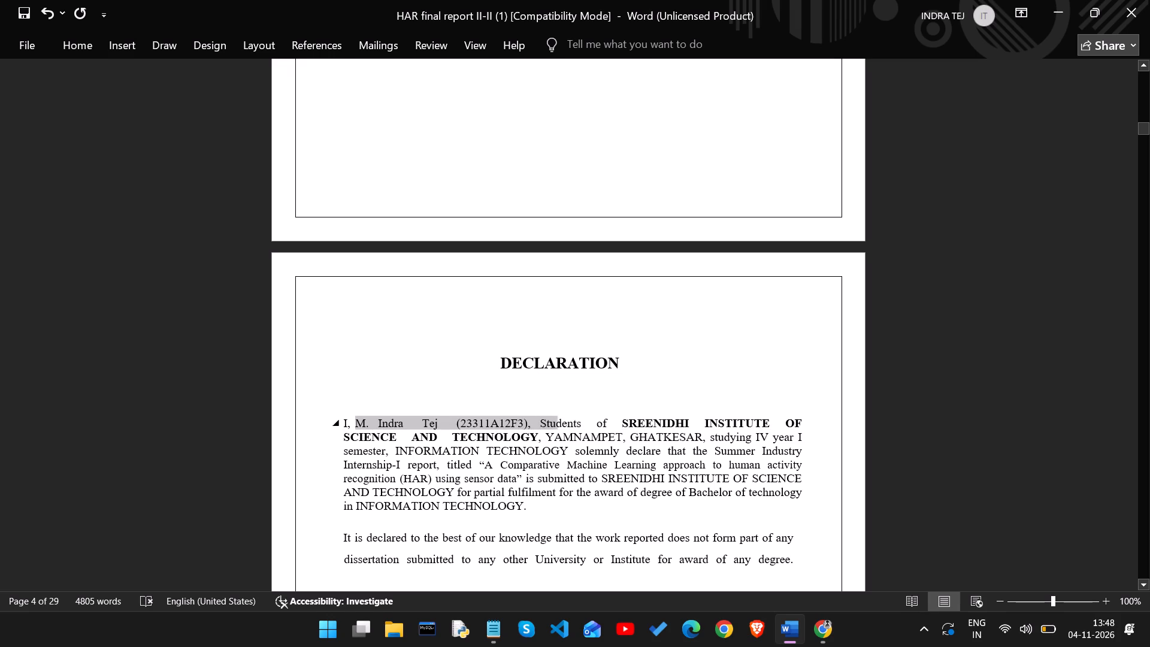
pyautogui.moveTo(540, 421); pyautogui.dragTo(528, 421)
pyautogui.moveTo(528, 421); pyautogui.dragTo(528, 421)
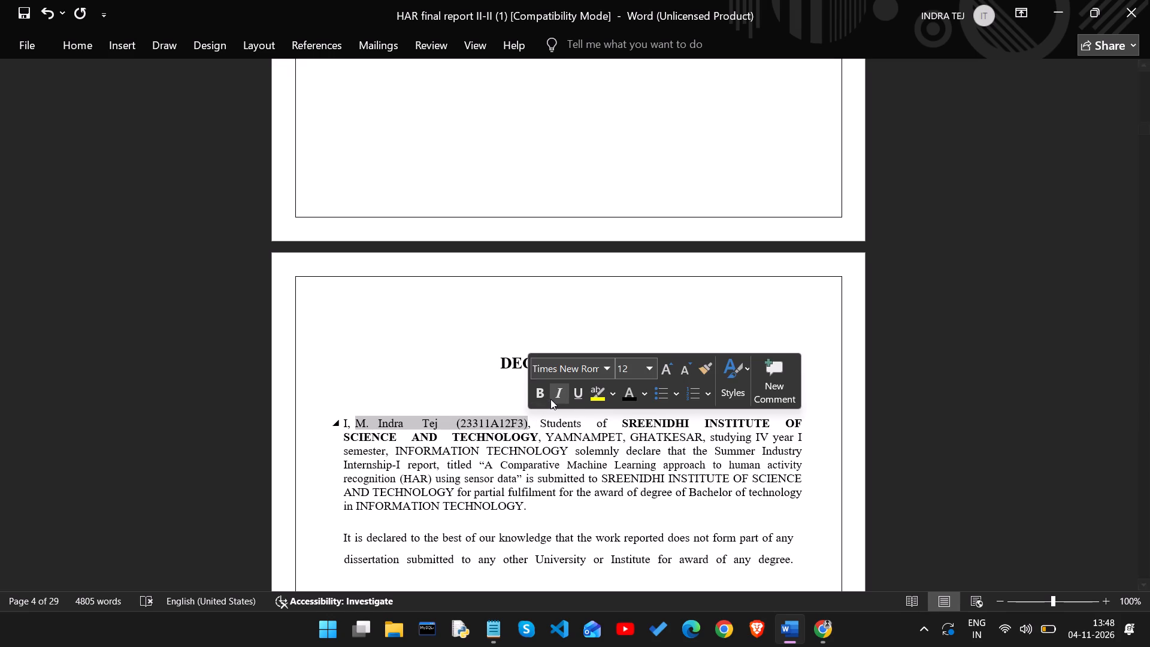
pyautogui.click(546, 399)
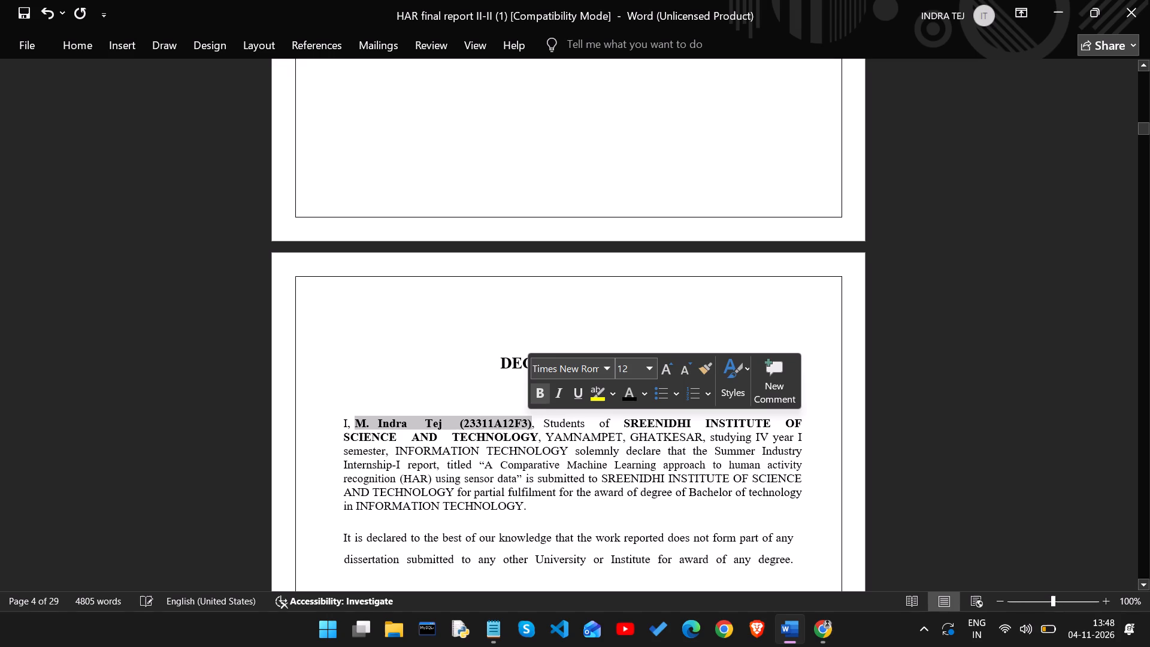
pyautogui.click(677, 515)
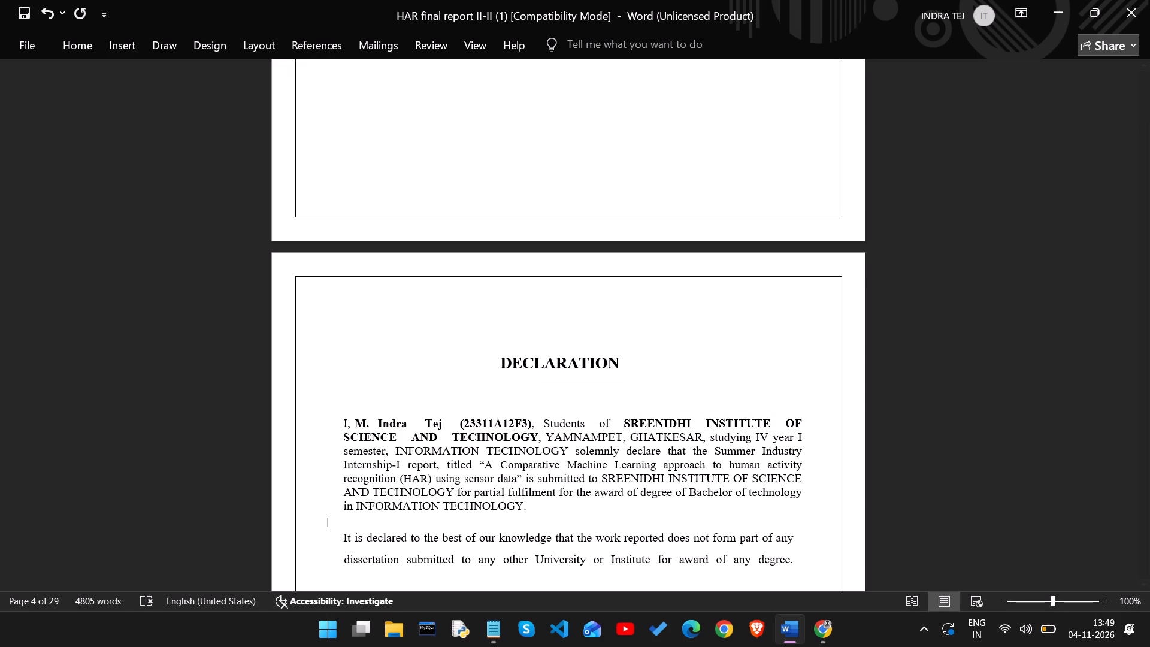
# Make the second mention of "SREENIDHI INSTITUTE OF SCIENCE AND TECHNOLOGY" in the DECLARATION paragraph bold.
pyautogui.click(600, 480)
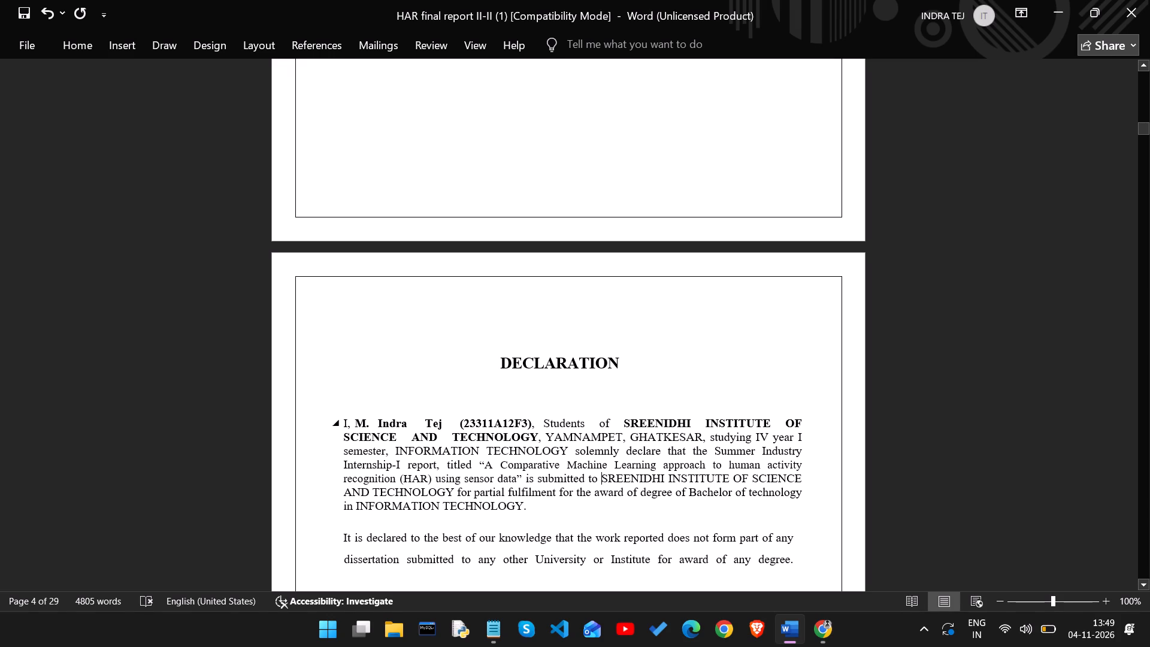
pyautogui.moveTo(602, 474); pyautogui.dragTo(453, 491)
pyautogui.click(468, 466)
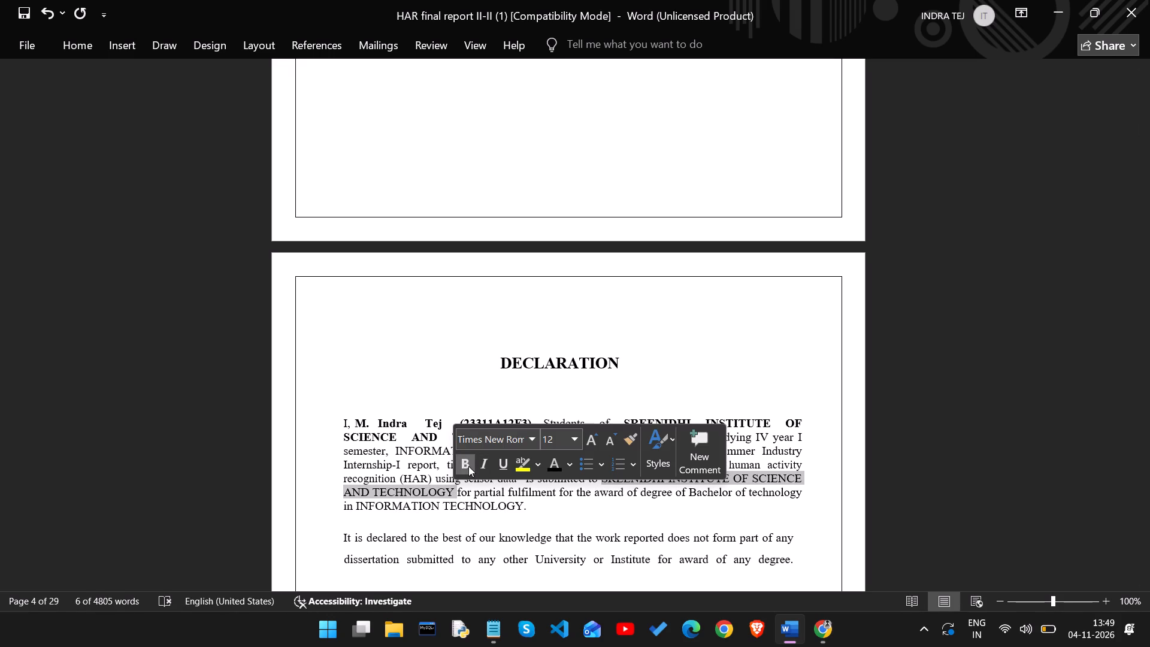
# Make both mentions of "INFORMATION TECHNOLOGY" in the first DECLARATION paragraph bold.
pyautogui.moveTo(411, 503); pyautogui.dragTo(490, 502)
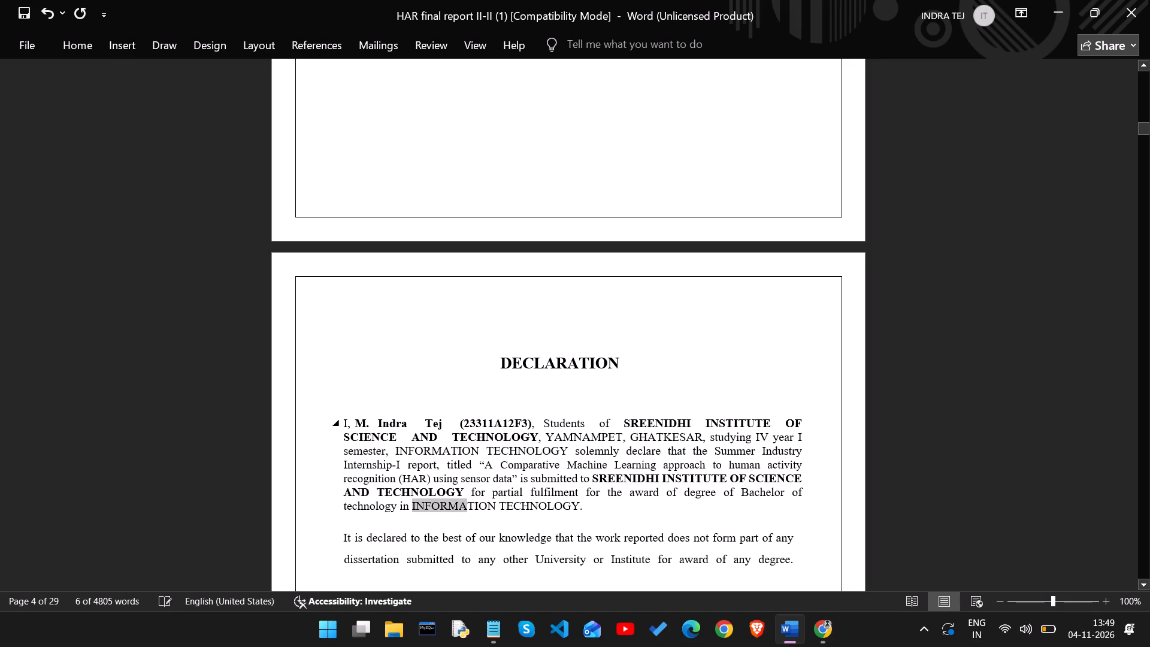
pyautogui.moveTo(490, 502); pyautogui.dragTo(552, 503)
pyautogui.click(555, 483)
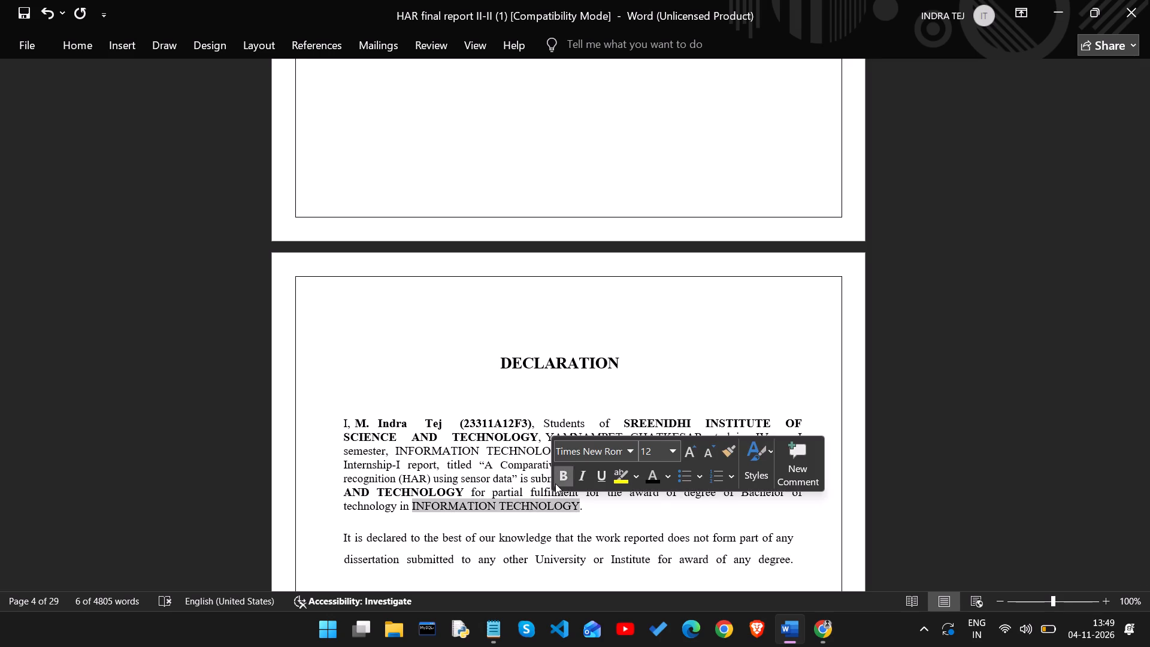
pyautogui.click(613, 519)
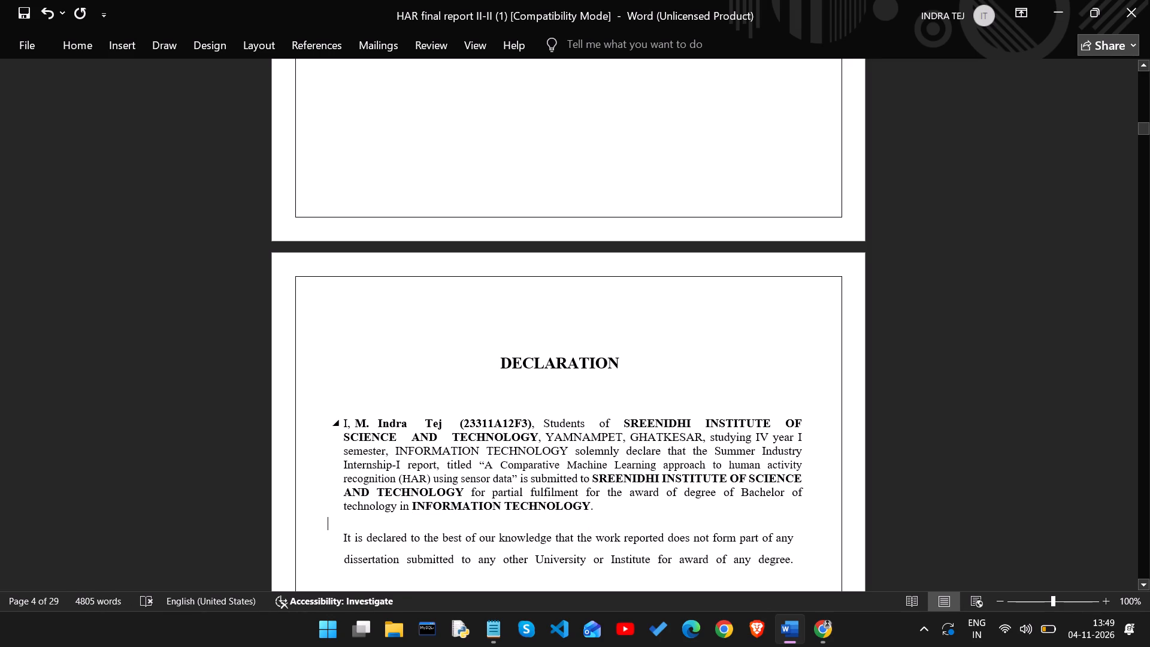
pyautogui.moveTo(395, 446); pyautogui.dragTo(548, 455)
pyautogui.click(564, 431)
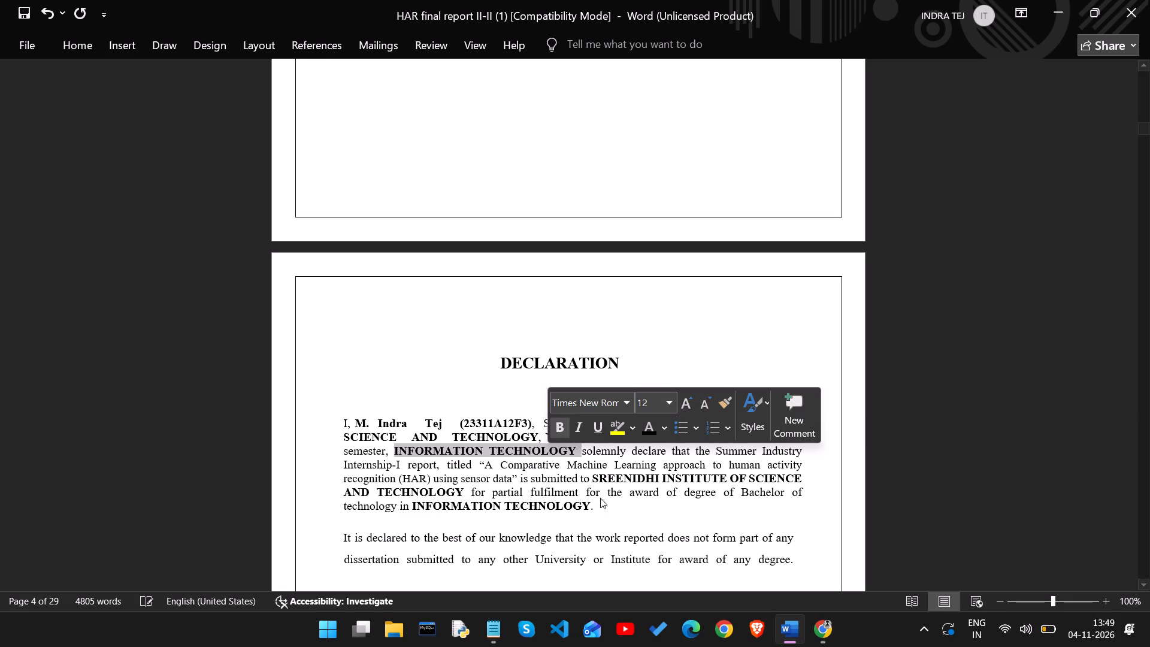
pyautogui.click(603, 501)
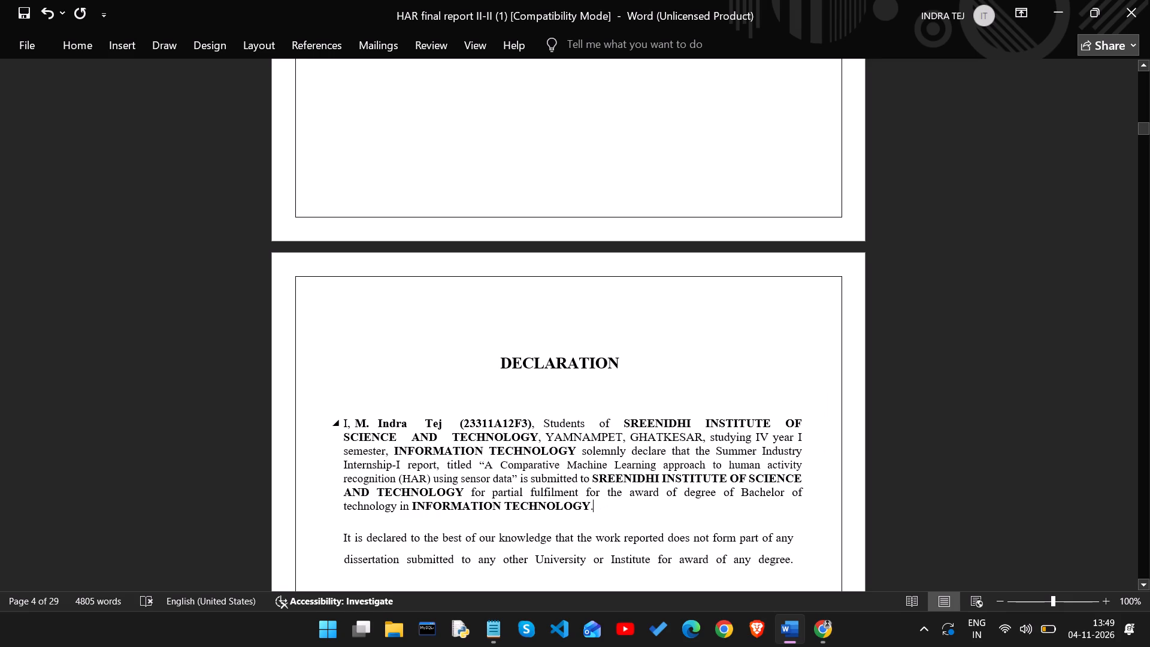
# Make "YAMNAMPET, GHATKESAR" in the DECLARATION paragraph bold and save the report.
pyautogui.moveTo(546, 436); pyautogui.dragTo(598, 434)
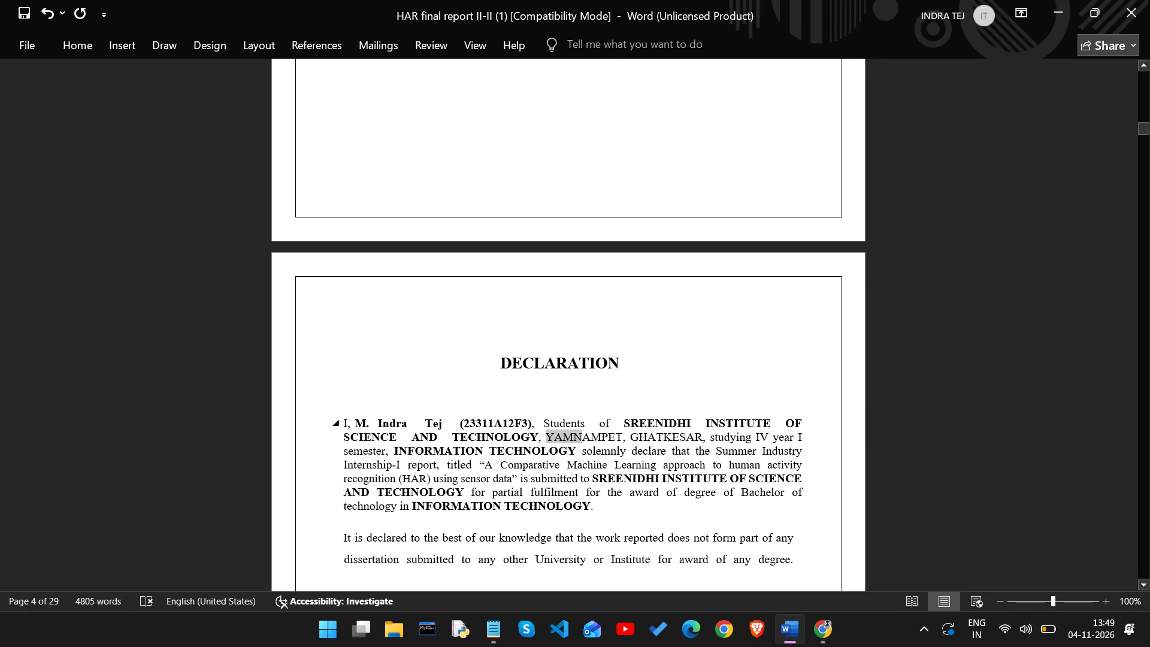
pyautogui.moveTo(598, 434); pyautogui.dragTo(666, 439)
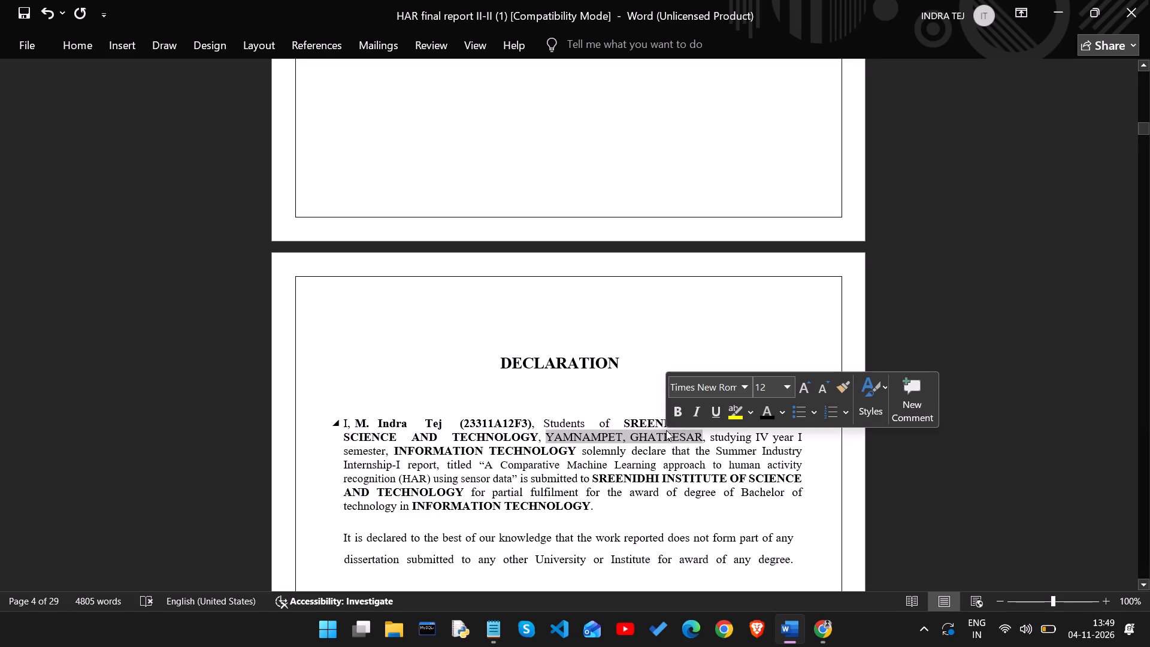
pyautogui.click(671, 402)
pyautogui.click(743, 518)
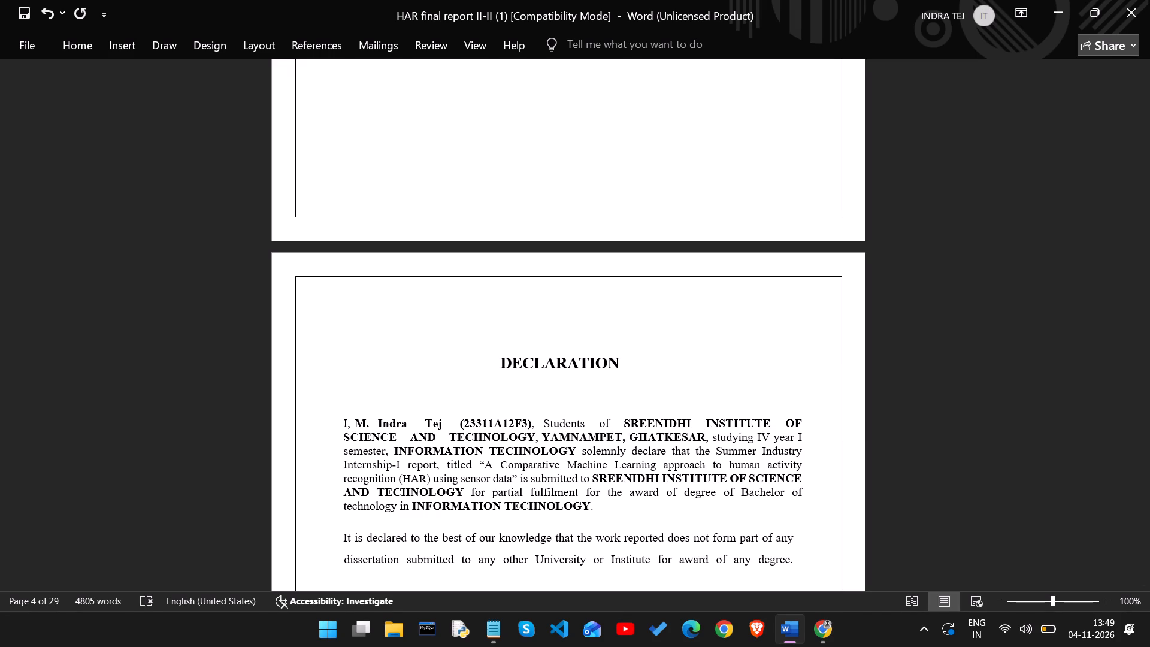
pyautogui.hotkey('ctrl', 's')
# Review the rest of the DECLARATION page and the opening paragraphs of the ACKNOWLEDGEMENT page.
pyautogui.press('Down')
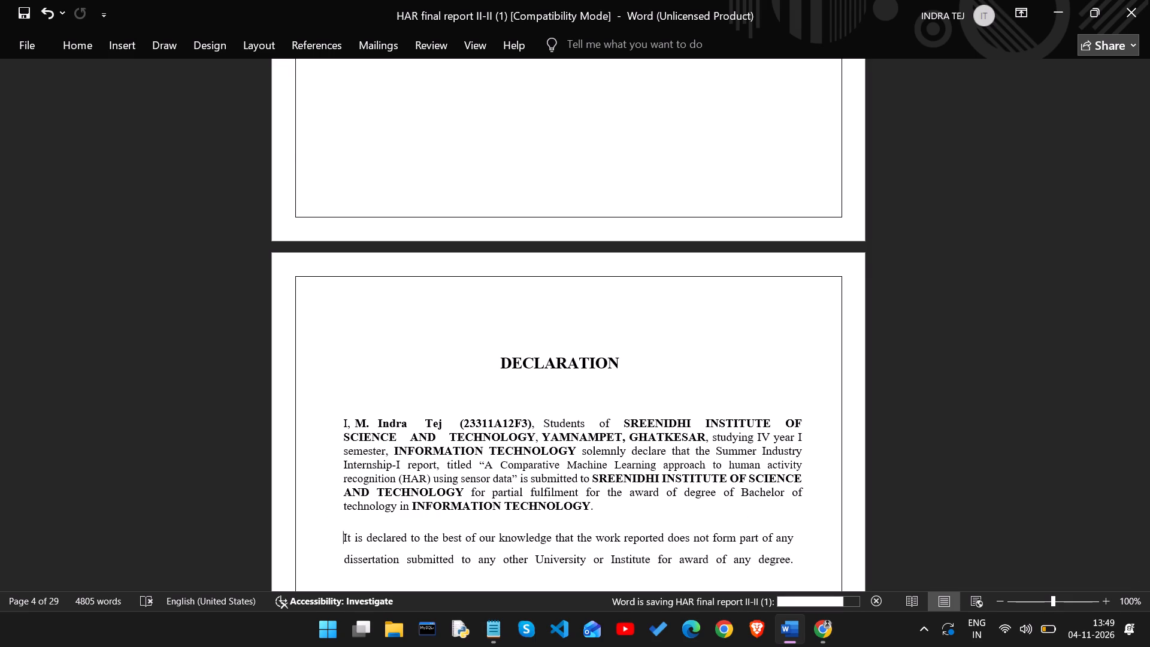
pyautogui.press('Down')
pyautogui.press('Down')
pyautogui.press('Down')
pyautogui.press('Down')
pyautogui.press('Down')
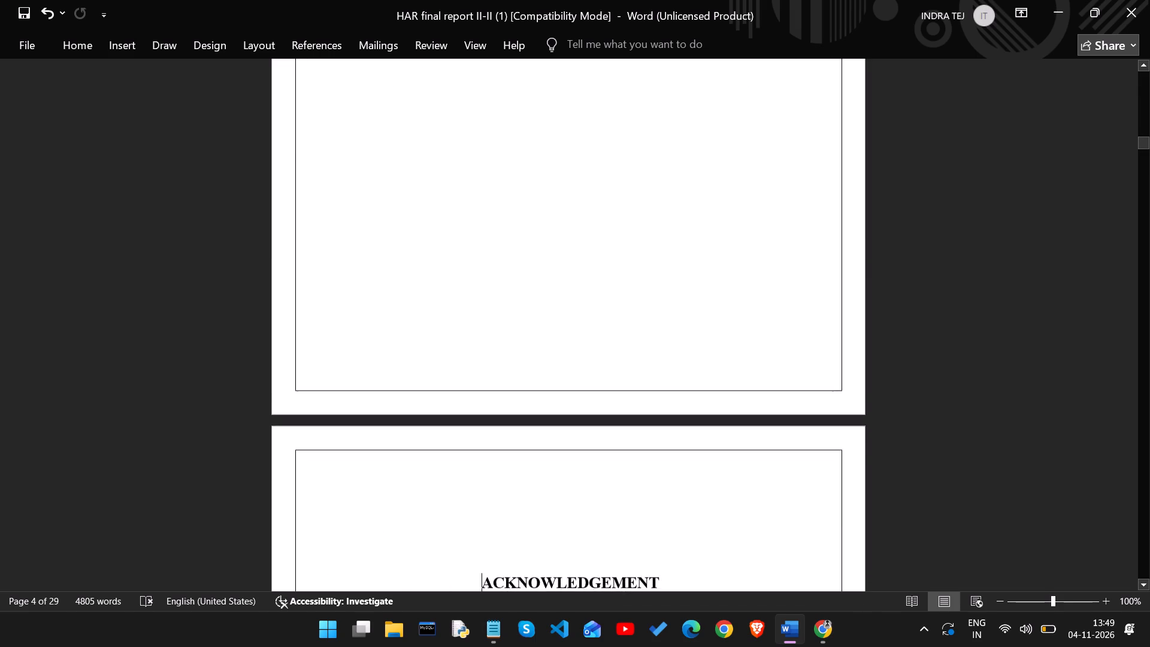
pyautogui.press('Down')
pyautogui.press('Down')
pyautogui.press('Down')
pyautogui.press('Down')
pyautogui.press('Down')
pyautogui.press('Down')
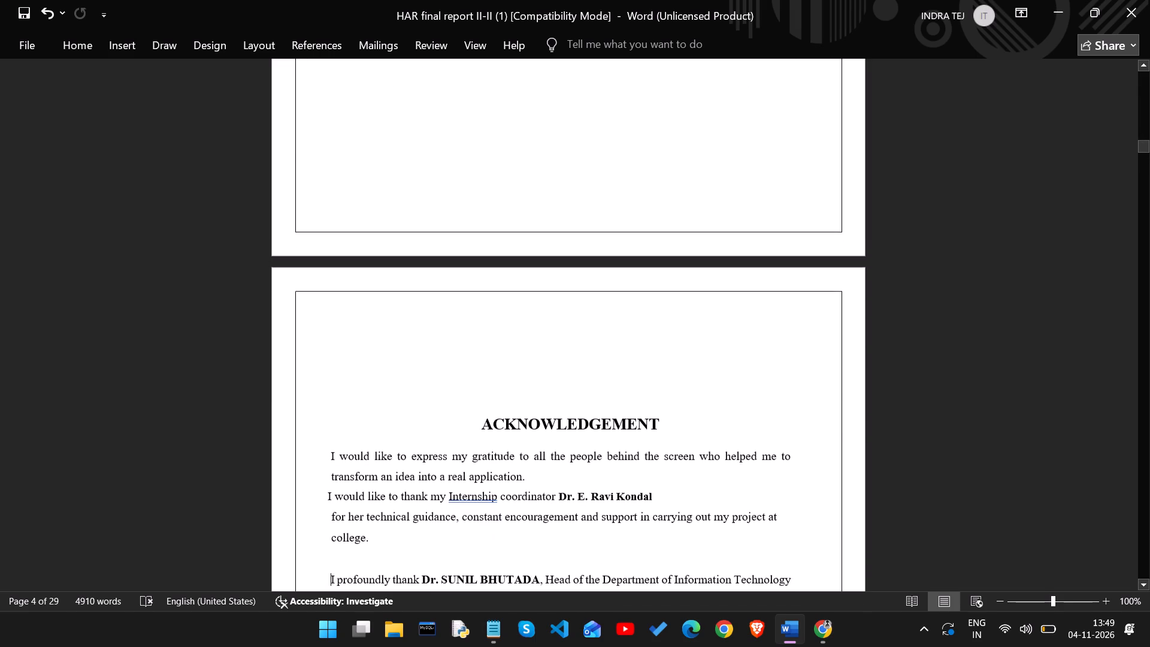
pyautogui.press('Down')
pyautogui.press('Down')
pyautogui.press('Down')
pyautogui.press('Down')
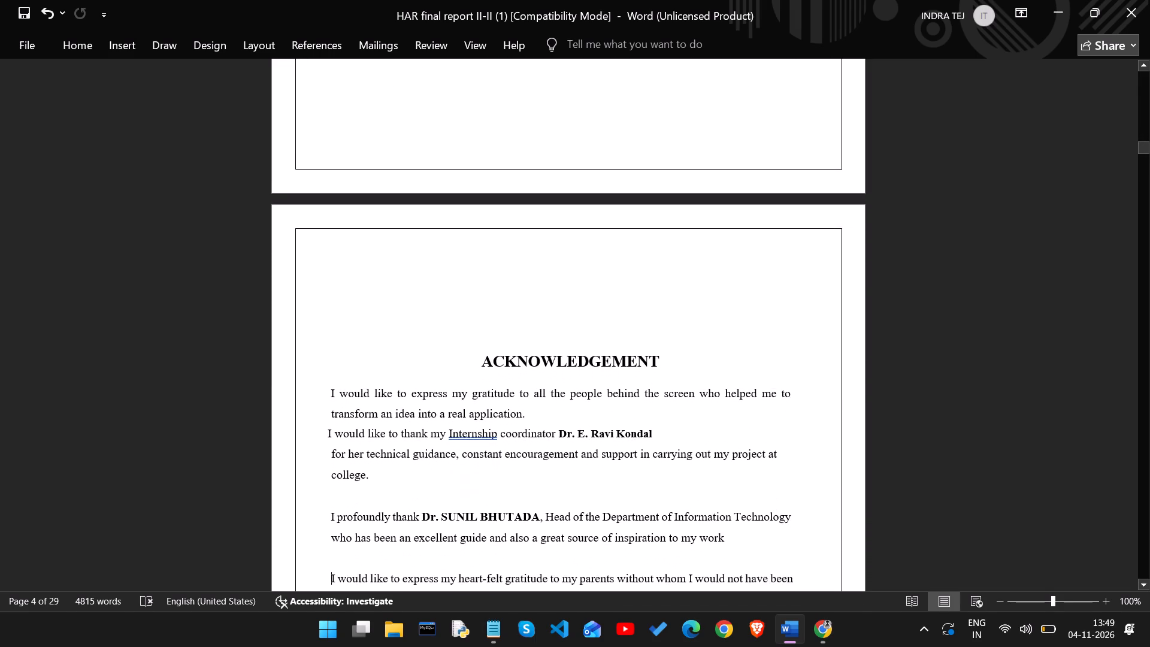
pyautogui.press('Down')
pyautogui.press('Down')
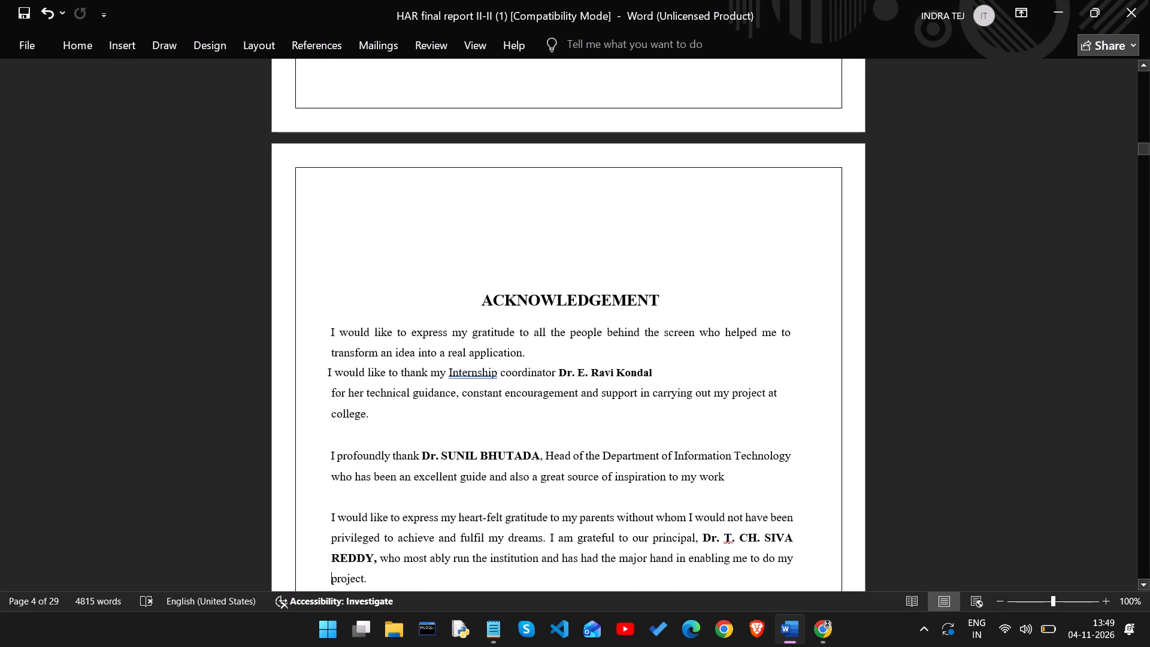
pyautogui.press('Down')
pyautogui.press('Down')
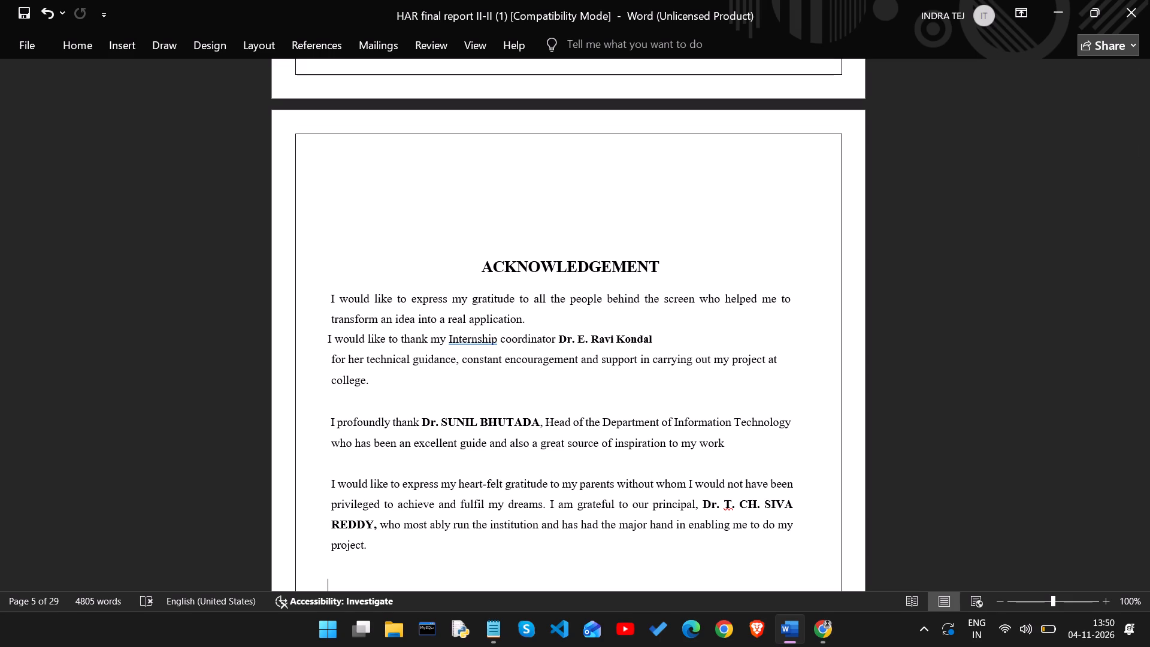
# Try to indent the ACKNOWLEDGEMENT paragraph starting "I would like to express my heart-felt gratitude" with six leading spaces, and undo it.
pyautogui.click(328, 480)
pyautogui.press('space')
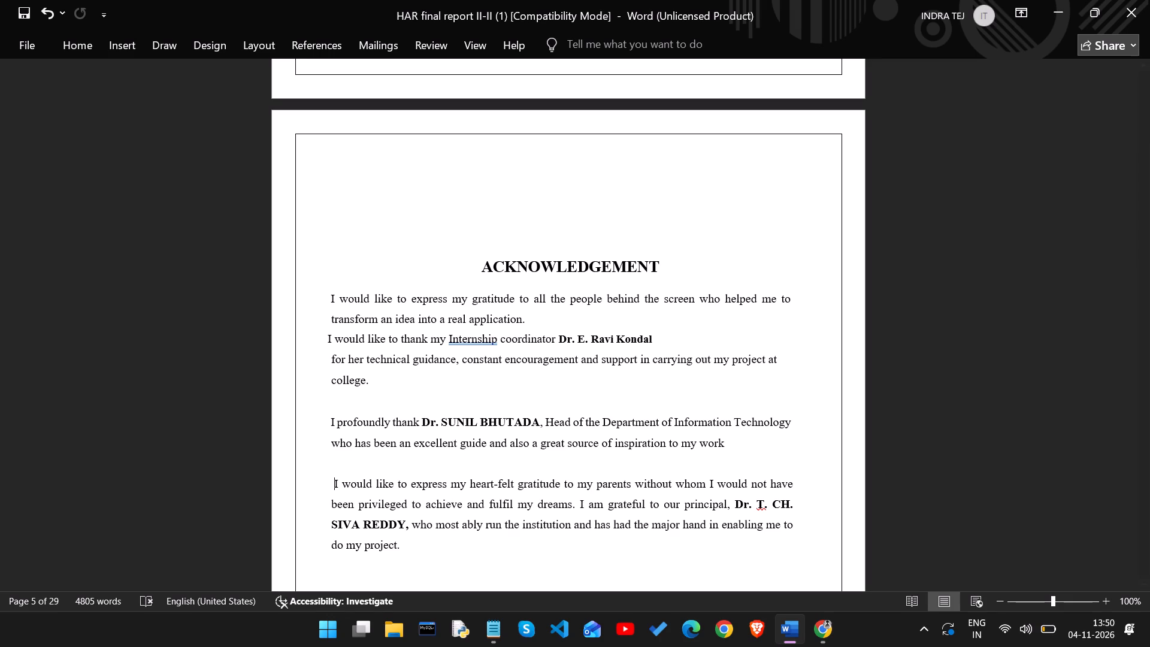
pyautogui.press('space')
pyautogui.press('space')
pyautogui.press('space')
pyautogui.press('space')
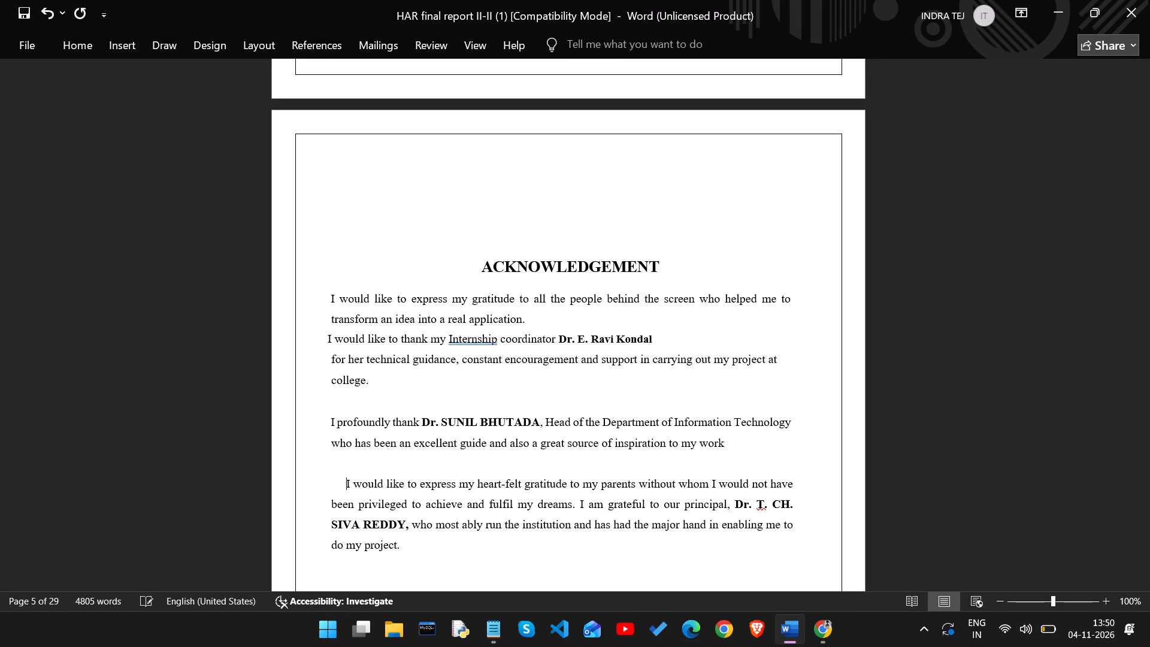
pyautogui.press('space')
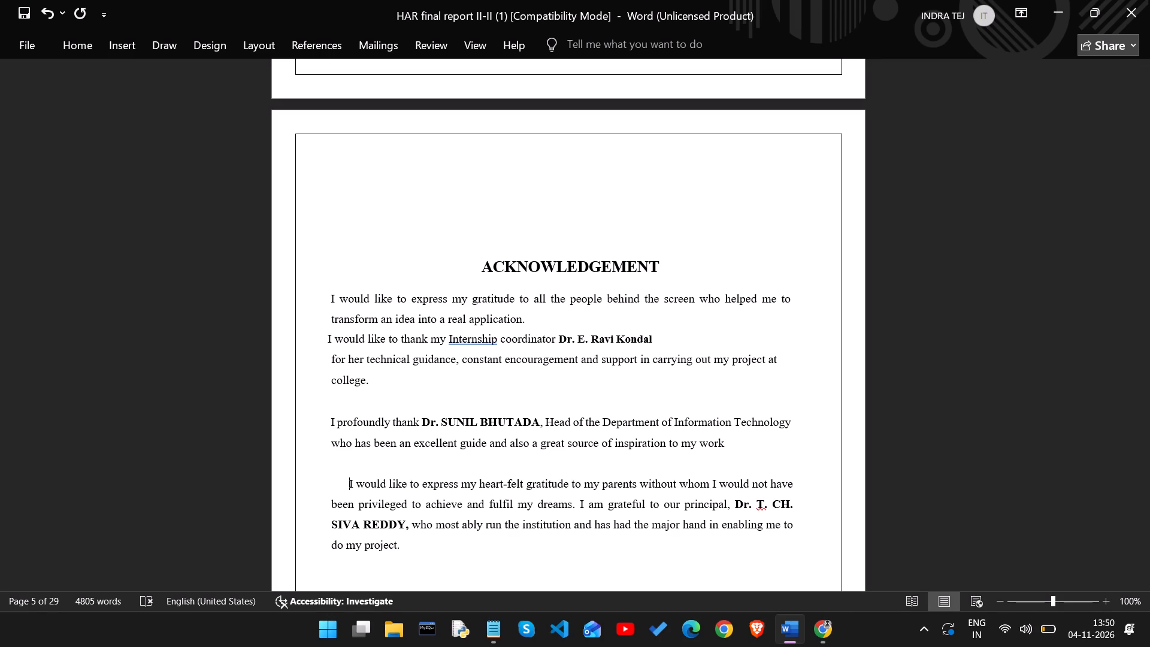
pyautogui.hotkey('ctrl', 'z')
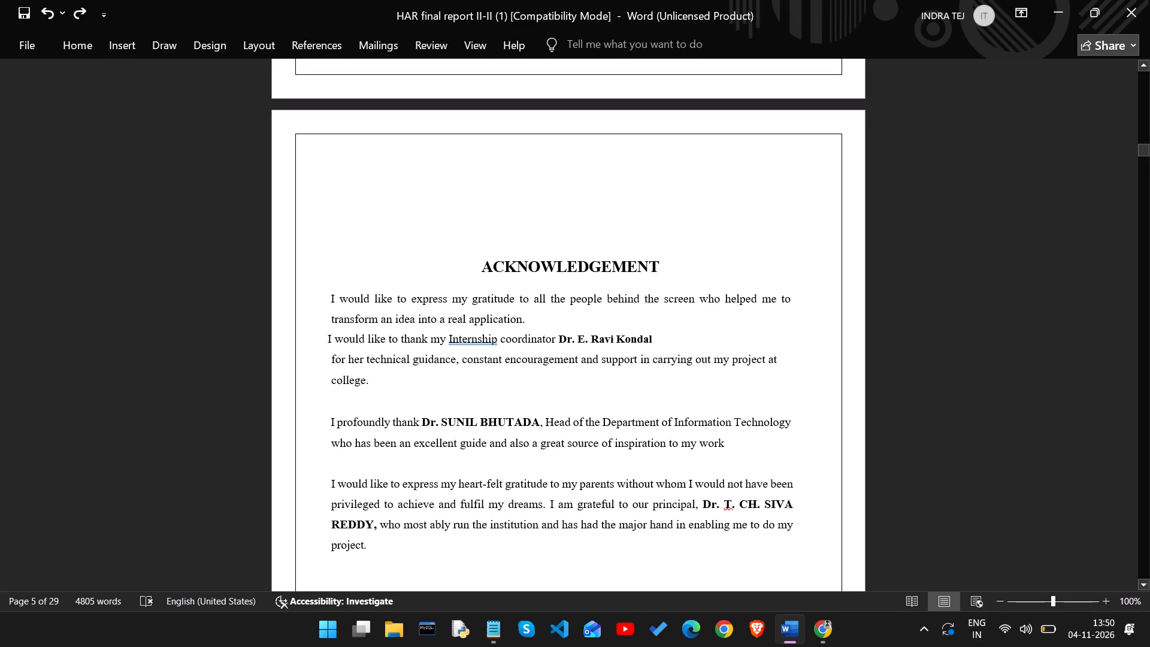
# Review the remaining ACKNOWLEDGEMENT text and signature, down to the start of the following page.
pyautogui.click(791, 511)
pyautogui.press('Down')
pyautogui.press('Down')
pyautogui.press('Down')
pyautogui.press('Down')
pyautogui.press('Down')
pyautogui.press('Down')
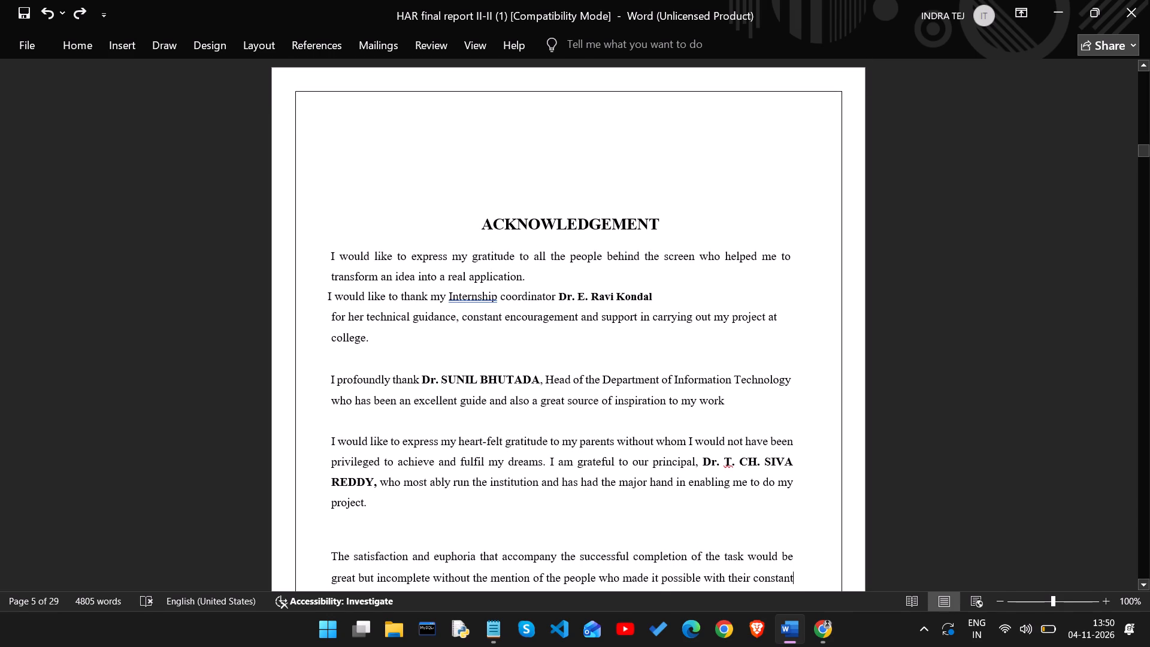
pyautogui.press('Down')
pyautogui.press('Down')
pyautogui.press('Down')
pyautogui.press('Down')
pyautogui.press('Down')
pyautogui.press('Down')
pyautogui.press('Down')
pyautogui.press('Down')
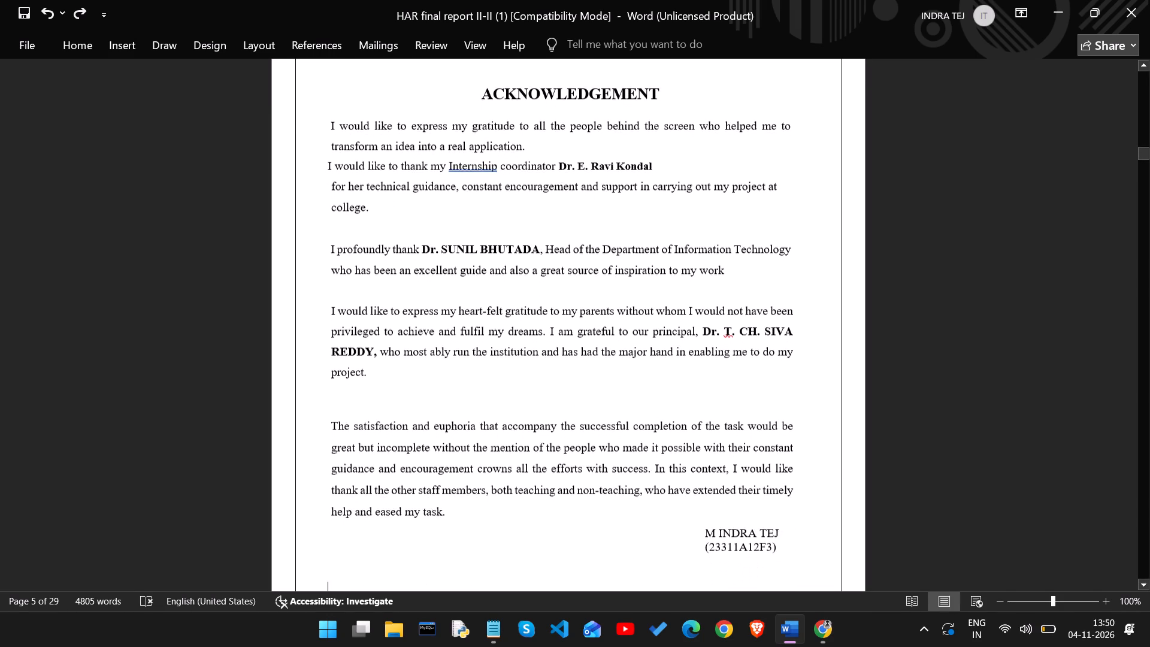
pyautogui.press('Down')
pyautogui.press('Down')
pyautogui.press('Down')
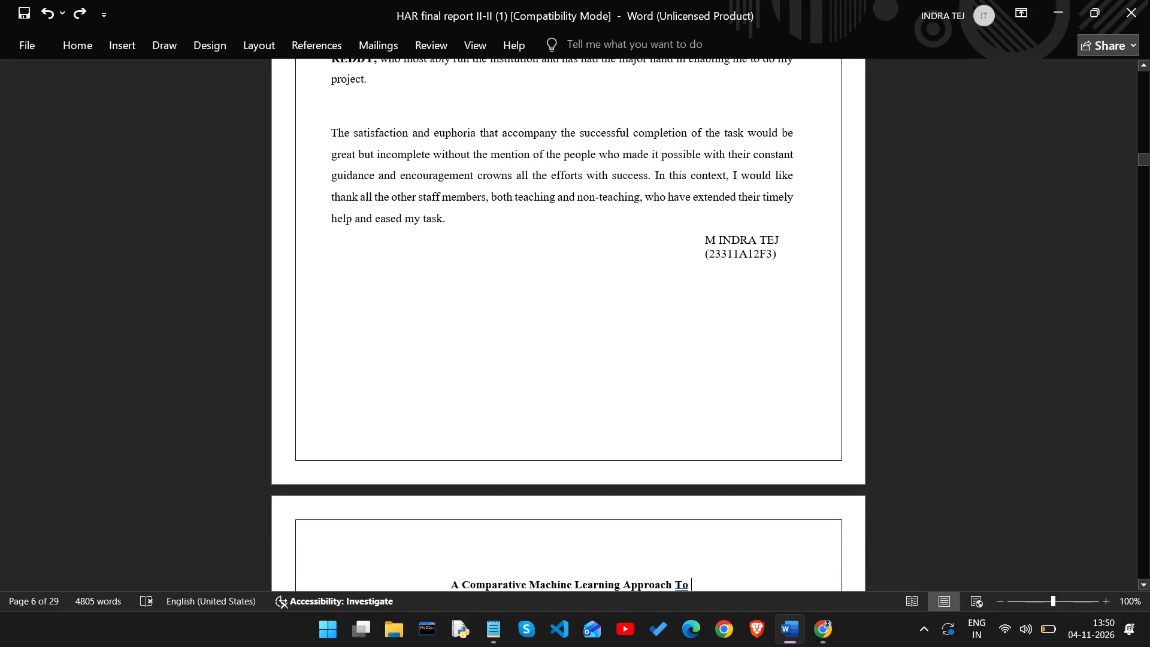
# Insert a period and a space after the initial in the student name signed below the ACKNOWLEDGEMENT.
pyautogui.click(719, 243)
pyautogui.write('.')
pyautogui.press('space')
# Make the student name and roll number signed below the ACKNOWLEDGEMENT text bold.
pyautogui.moveTo(697, 237); pyautogui.dragTo(749, 237)
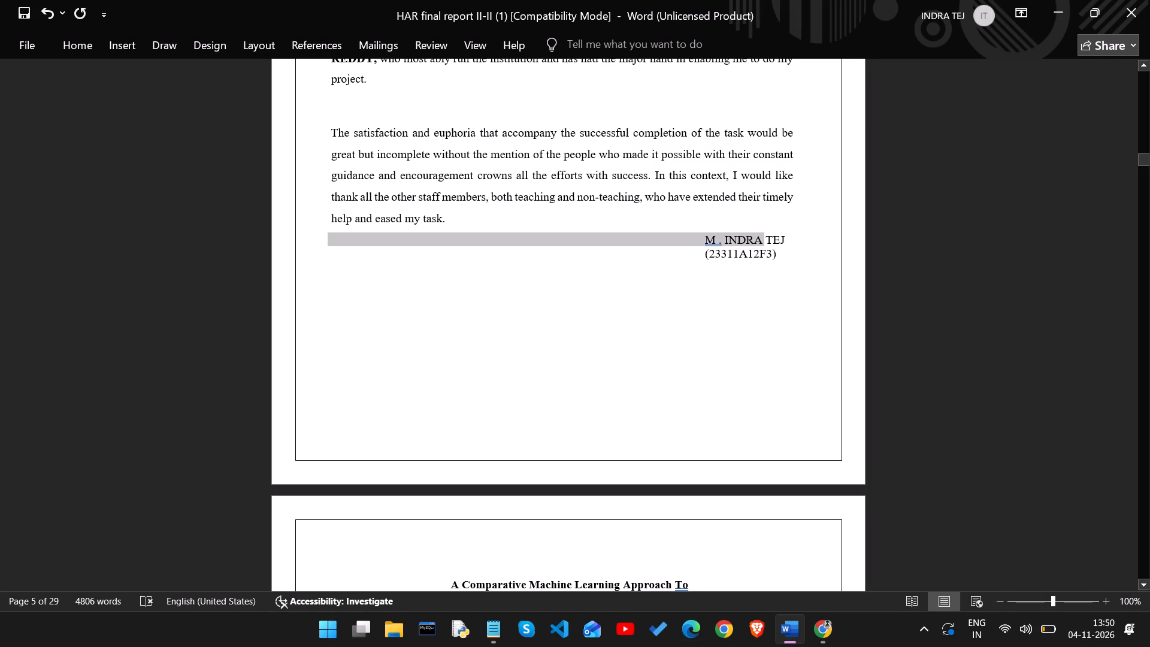
pyautogui.moveTo(749, 237); pyautogui.dragTo(758, 241)
pyautogui.click(776, 250)
pyautogui.moveTo(776, 250); pyautogui.dragTo(710, 241)
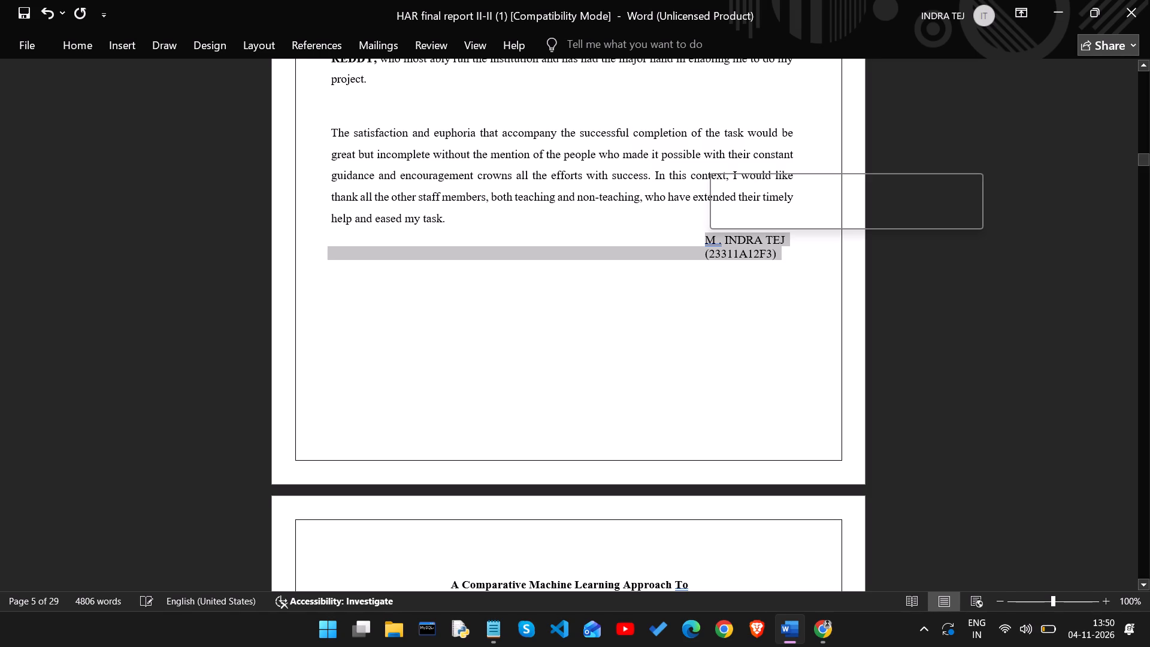
pyautogui.click(721, 219)
pyautogui.click(761, 279)
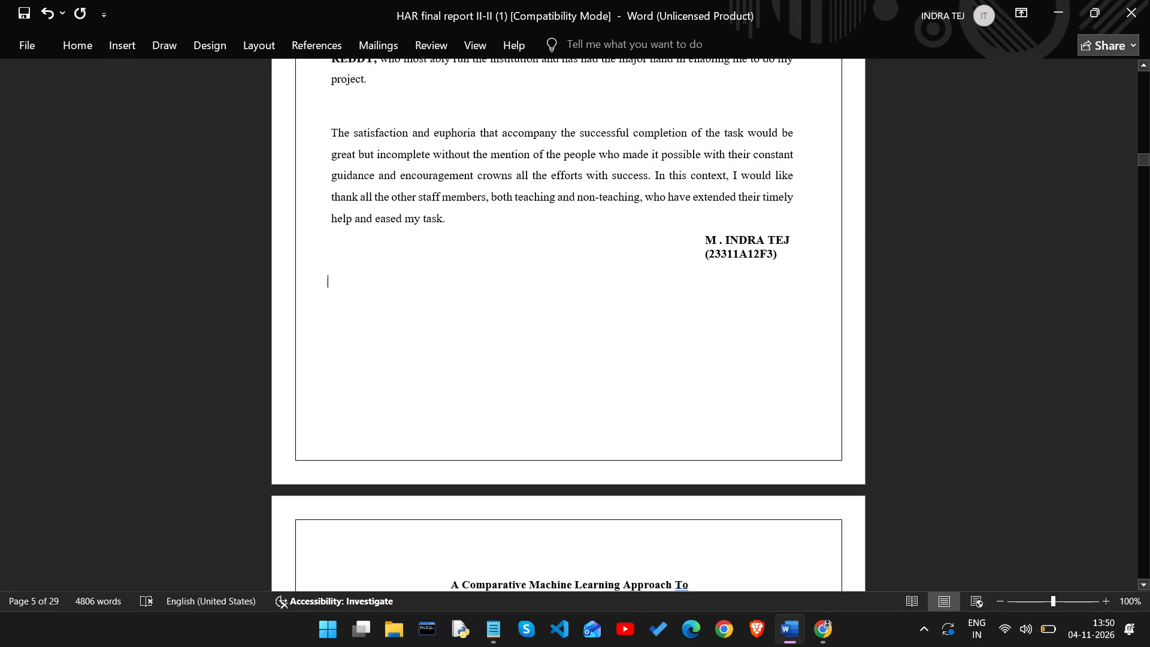
# Review the end of the ACKNOWLEDGEMENT page and the Abstract page, down to the INDEX heading.
pyautogui.press('Down')
pyautogui.press('Down')
pyautogui.press('Down')
pyautogui.press('Down')
pyautogui.press('Down')
pyautogui.press('Down')
pyautogui.press('Down')
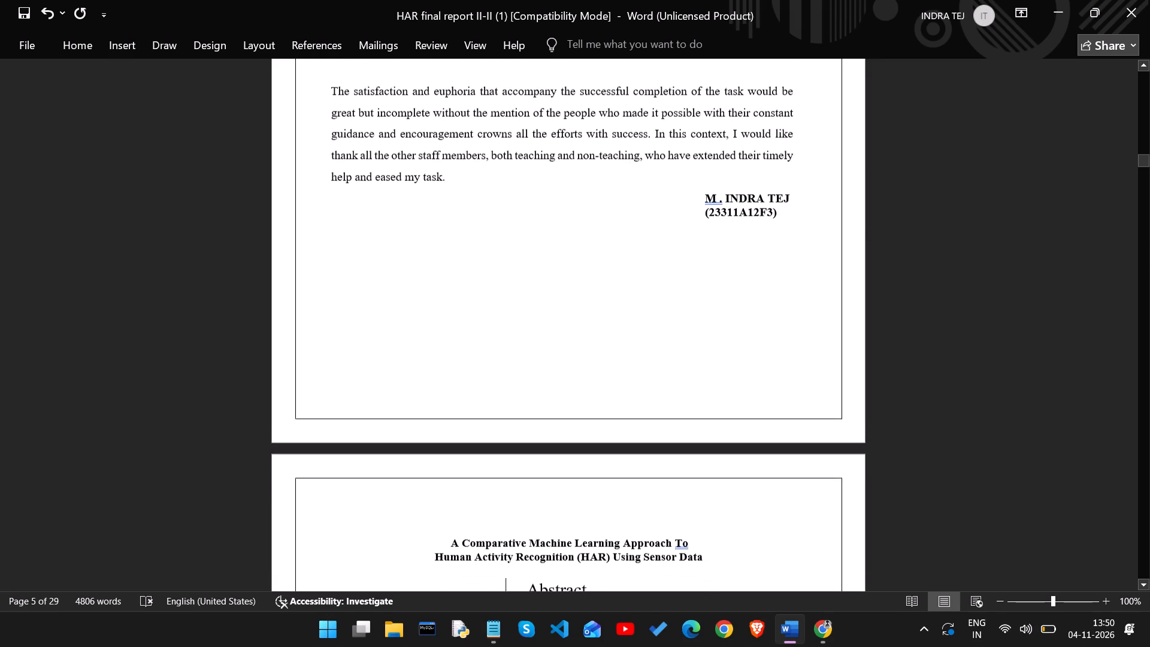
pyautogui.press('Down')
pyautogui.press('Down')
pyautogui.press('Down')
pyautogui.press('Down')
pyautogui.press('Down')
pyautogui.press('Down')
pyautogui.press('Down')
pyautogui.press('Down')
pyautogui.press('Down')
pyautogui.press('Down')
pyautogui.press('Down')
pyautogui.press('Down')
pyautogui.press('Down')
pyautogui.press('Down')
pyautogui.press('Down')
pyautogui.press('Down')
pyautogui.press('Down')
pyautogui.press('Down')
pyautogui.press('Down')
pyautogui.press('Down')
pyautogui.press('Down')
pyautogui.press('Down')
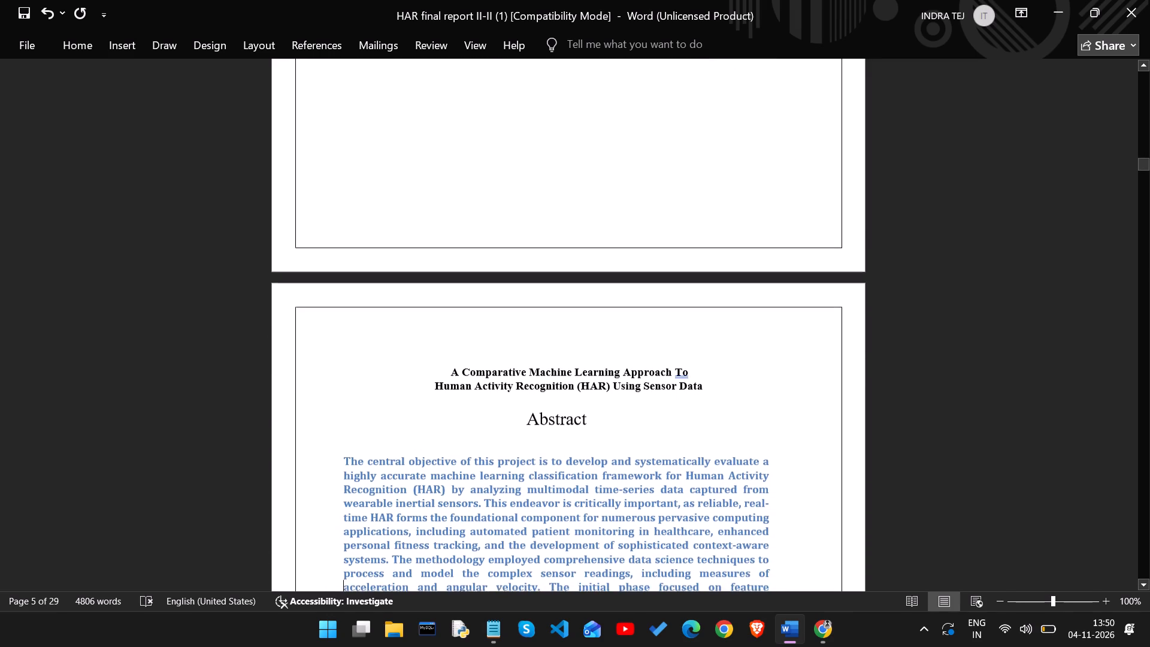
pyautogui.press('Down')
pyautogui.press('Down')
pyautogui.press('Down')
pyautogui.press('Down')
pyautogui.press('Down')
pyautogui.press('Down')
pyautogui.press('Down')
pyautogui.press('Down')
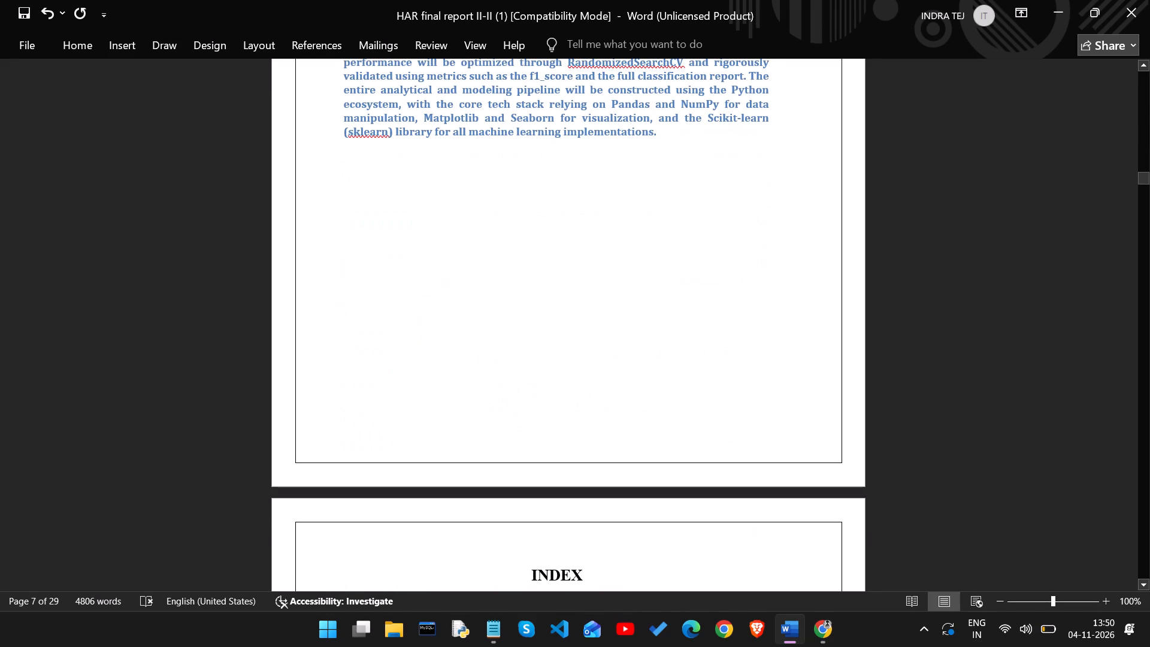
# Go back over the Abstract page, examining its heading, body text and layout.
pyautogui.press('Up')
pyautogui.press('Up')
pyautogui.press('Up')
pyautogui.press('Up')
pyautogui.press('Up')
pyautogui.press('Up')
pyautogui.press('Up')
pyautogui.press('Up')
pyautogui.press('Up')
pyautogui.press('Up')
pyautogui.press('Up')
pyautogui.press('Up')
pyautogui.press('Up')
pyautogui.press('Up')
pyautogui.press('Up')
pyautogui.press('Up')
pyautogui.press('Up')
pyautogui.press('Up')
pyautogui.press('Up')
pyautogui.press('Up')
pyautogui.press('Up')
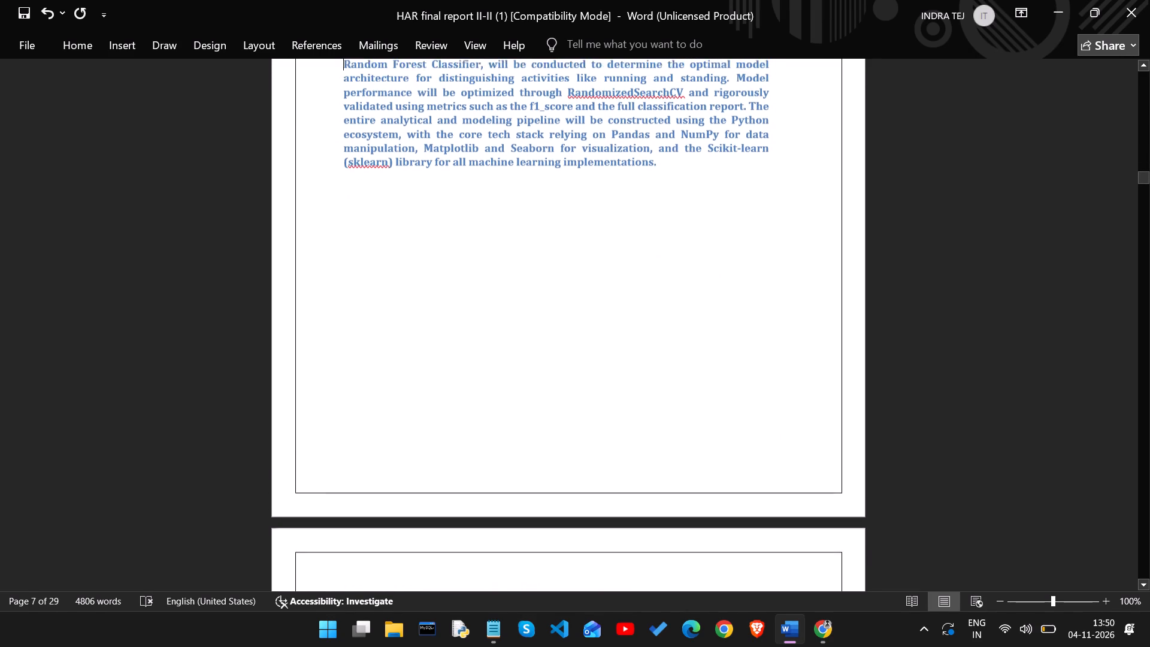
pyautogui.press('Up')
pyautogui.press('Up')
pyautogui.press('Up')
pyautogui.press('Up')
pyautogui.press('Up')
pyautogui.press('Up')
pyautogui.press('Up')
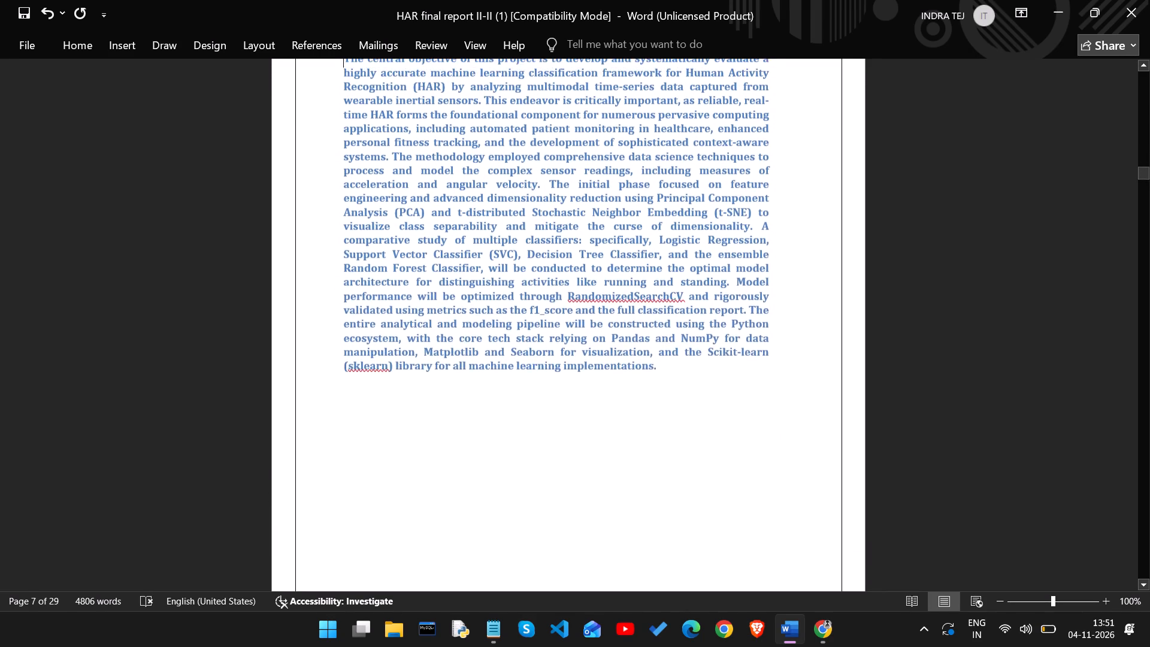
pyautogui.press('Up')
pyautogui.press('Up')
pyautogui.press('Up')
pyautogui.press('Down')
pyautogui.press('Down')
pyautogui.press('Down')
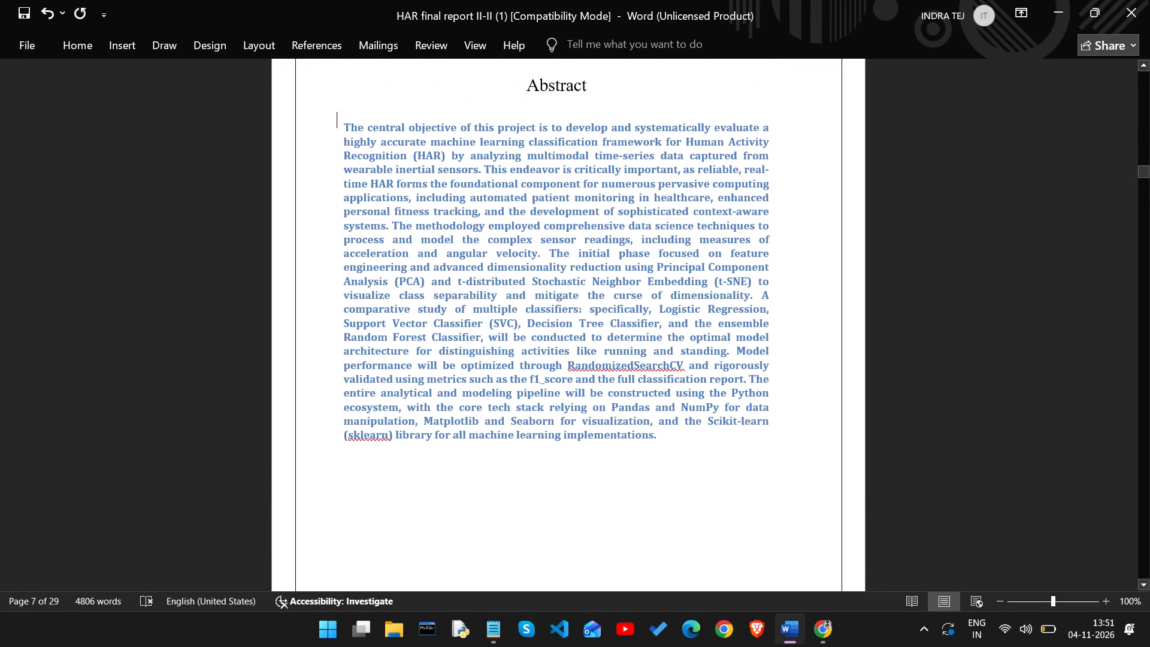
pyautogui.press('Down')
pyautogui.press('Down')
pyautogui.press('Down')
pyautogui.press('Down')
pyautogui.press('Down')
pyautogui.press('Down')
pyautogui.press('Down')
pyautogui.press('Down')
pyautogui.press('Down')
pyautogui.press('Down')
pyautogui.press('Down')
pyautogui.press('Down')
pyautogui.press('Down')
pyautogui.press('Down')
pyautogui.press('Down')
# Review the rest of the Abstract page and the INDEX table down to the BIBLIOGRAPHY row.
pyautogui.press('Down')
pyautogui.press('Down')
pyautogui.press('Down')
pyautogui.press('Down')
pyautogui.press('Down')
pyautogui.press('Down')
pyautogui.press('Down')
pyautogui.press('Down')
pyautogui.press('Down')
pyautogui.press('Down')
pyautogui.press('Down')
pyautogui.press('Down')
pyautogui.press('Down')
pyautogui.press('Down')
pyautogui.press('Down')
pyautogui.press('Down')
pyautogui.press('Down')
pyautogui.press('Down')
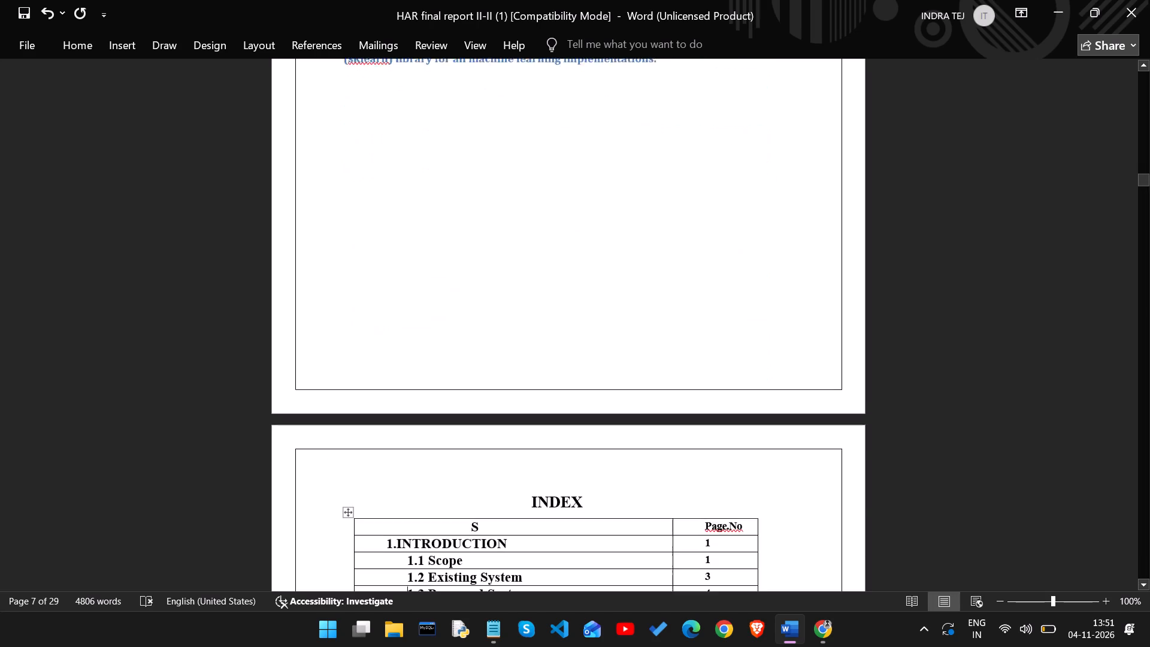
pyautogui.press('Down')
pyautogui.press('Down')
pyautogui.press('Down')
pyautogui.press('Down')
pyautogui.press('Down')
pyautogui.press('Down')
pyautogui.press('Down')
pyautogui.press('Down')
pyautogui.press('Down')
pyautogui.press('Down')
pyautogui.press('Down')
pyautogui.press('Down')
pyautogui.press('Down')
pyautogui.press('Down')
pyautogui.press('Down')
pyautogui.press('Down')
pyautogui.press('Down')
pyautogui.press('Down')
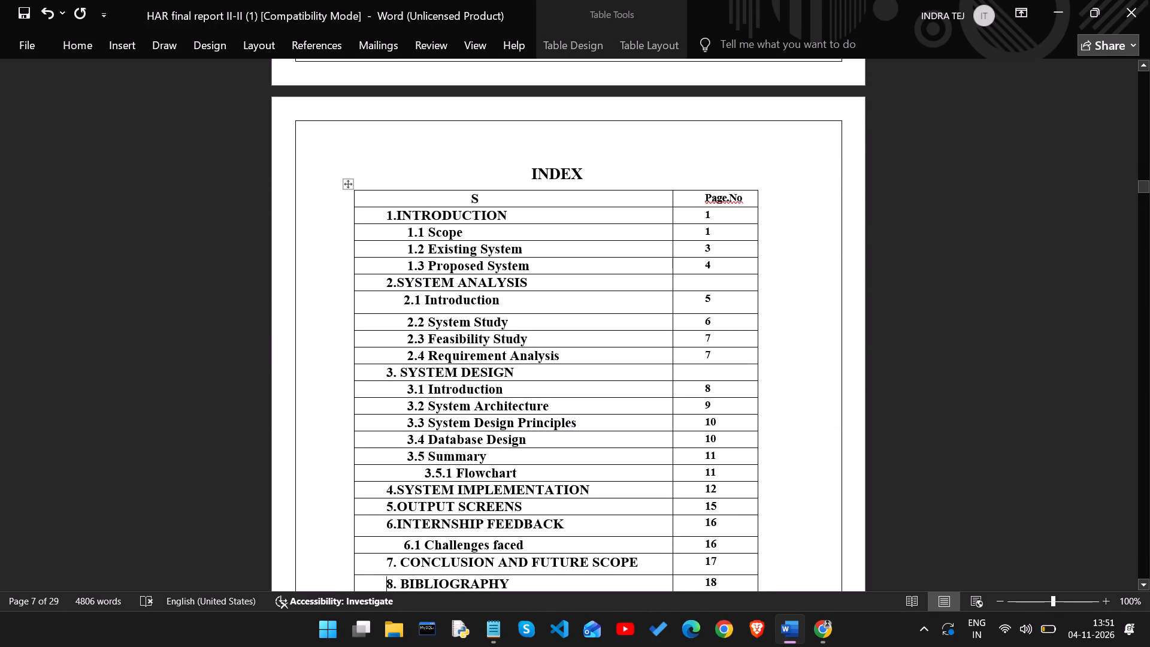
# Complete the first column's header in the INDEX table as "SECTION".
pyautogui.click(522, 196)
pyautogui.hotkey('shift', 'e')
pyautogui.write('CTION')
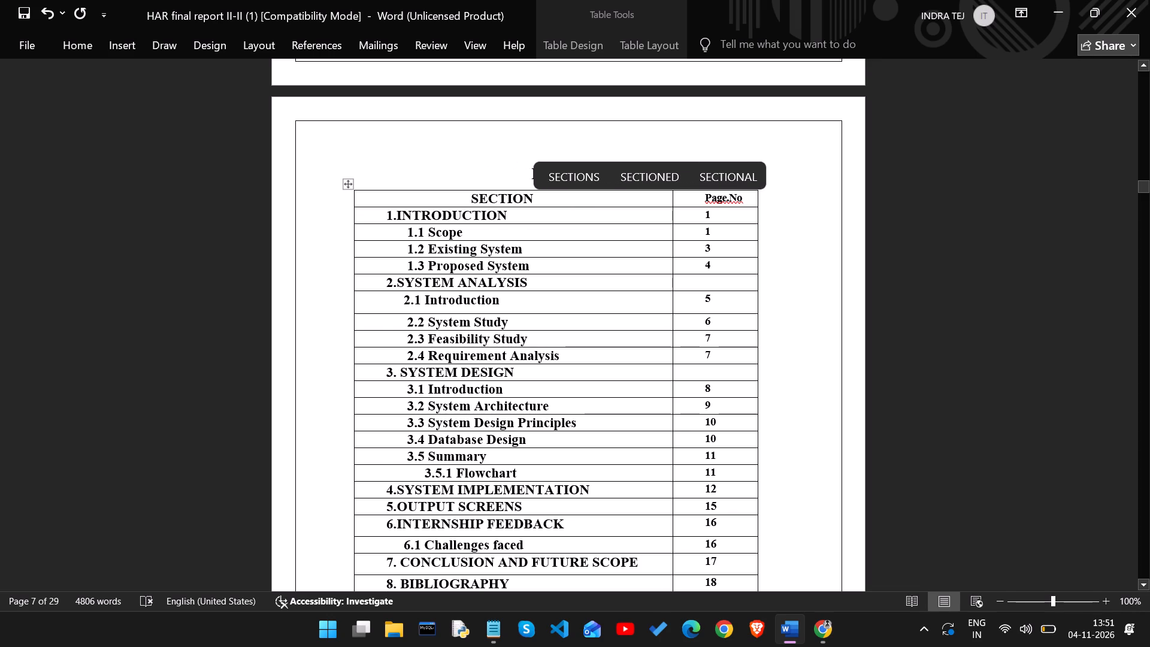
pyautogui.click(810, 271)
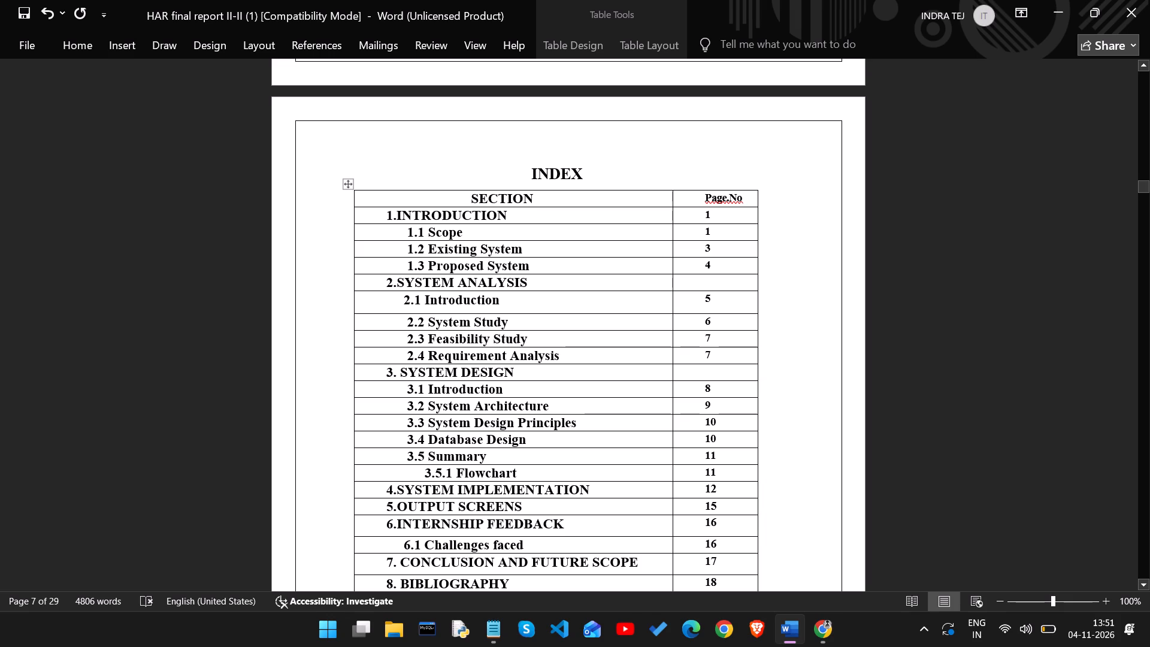
# Replace the first column's header text in the INDEX table with "TOPICS".
pyautogui.moveTo(549, 199); pyautogui.dragTo(474, 197)
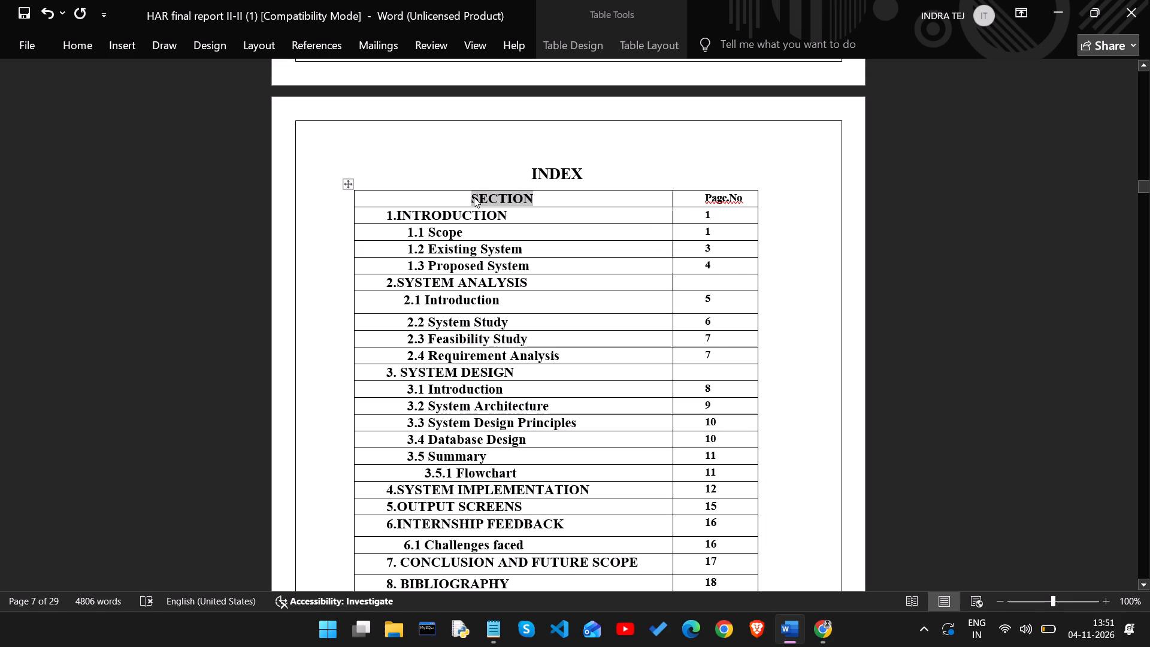
pyautogui.hotkey('shift', 'y')
pyautogui.hotkey('shift', 'BackSpace')
pyautogui.write('TOPI')
pyautogui.write('CS')
pyautogui.click(802, 243)
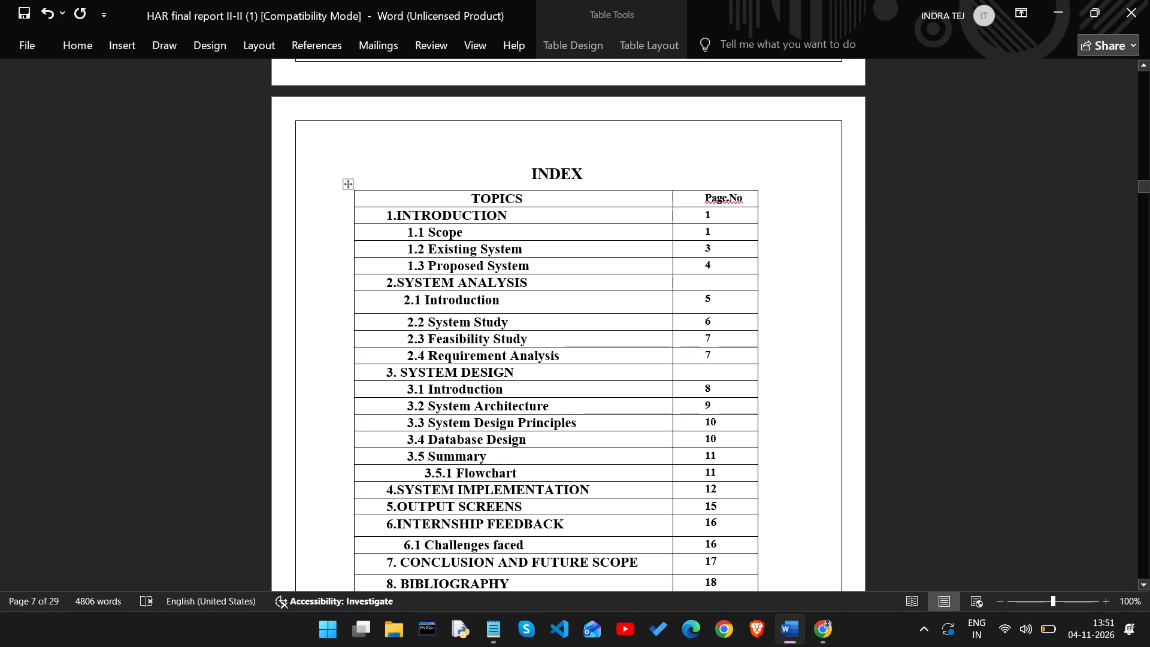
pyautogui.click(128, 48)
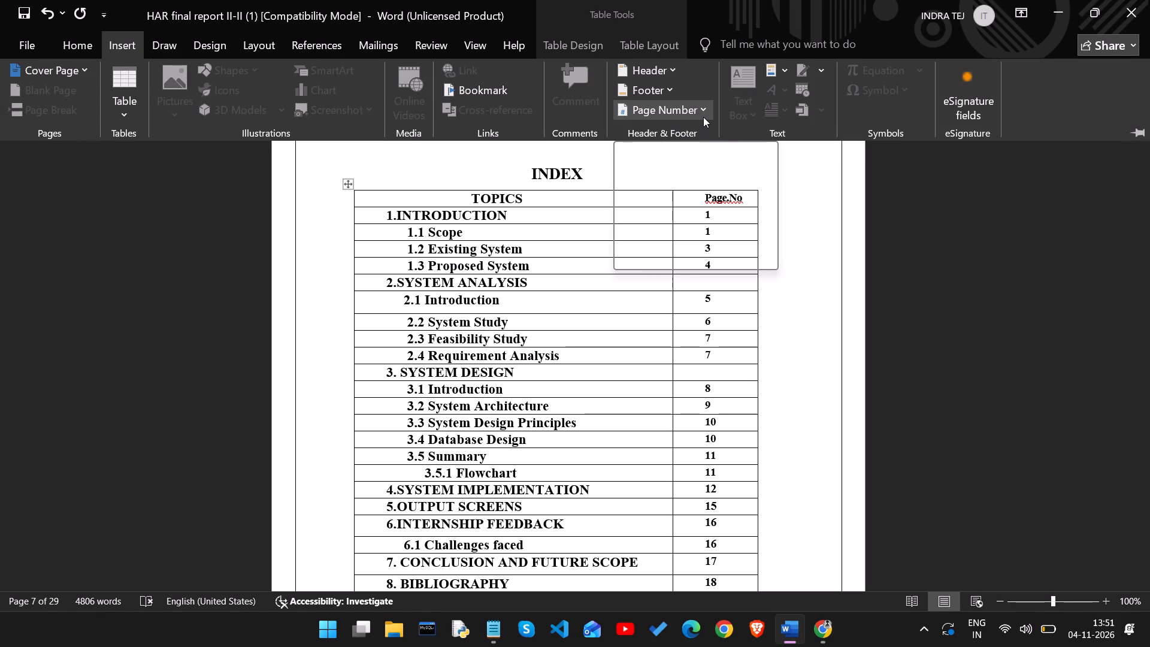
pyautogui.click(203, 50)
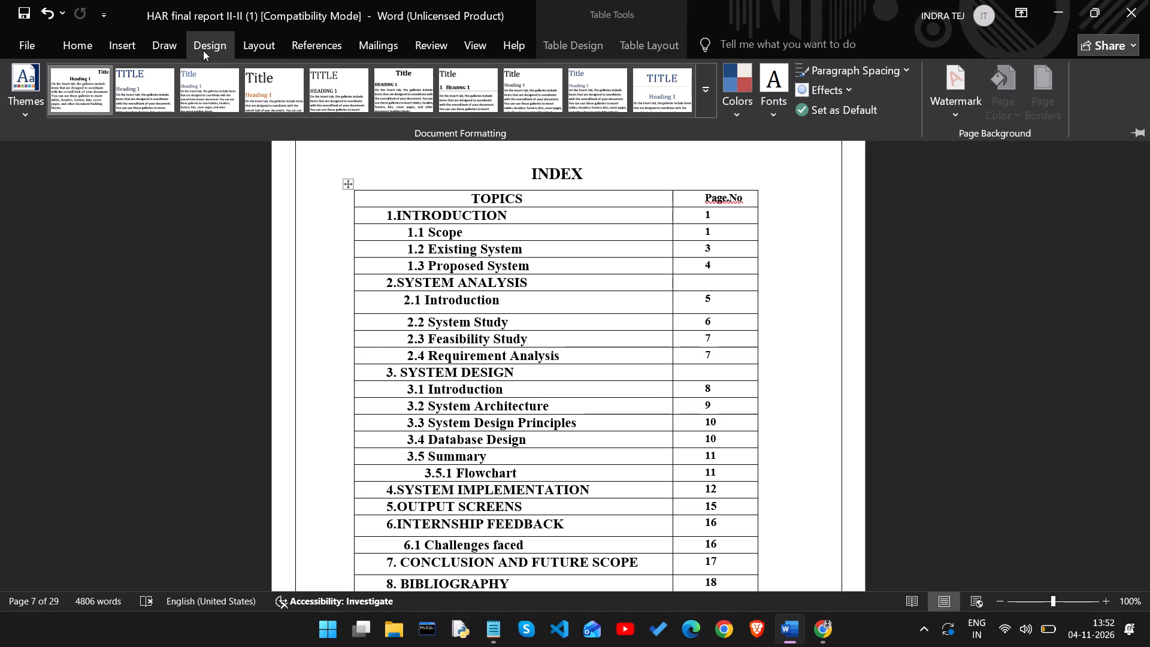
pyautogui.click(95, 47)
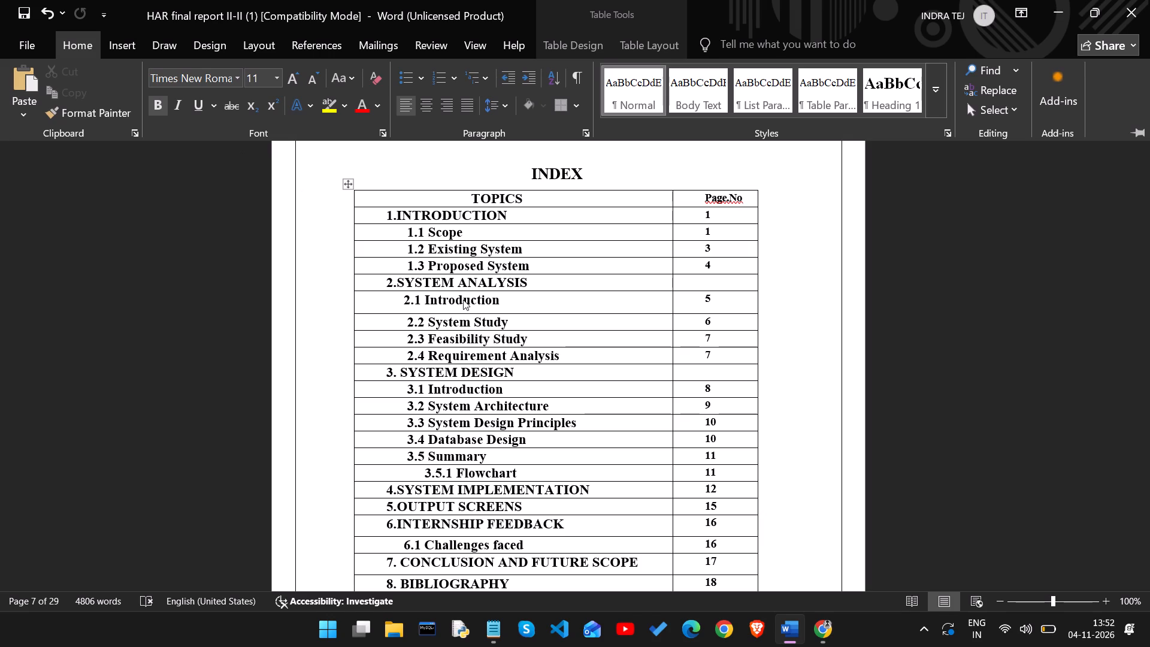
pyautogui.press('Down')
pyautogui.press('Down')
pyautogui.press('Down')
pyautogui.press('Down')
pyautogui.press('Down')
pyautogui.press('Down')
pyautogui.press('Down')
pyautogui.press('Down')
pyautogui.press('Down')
# Review the rows of the INDEX table and their page numbers down to the Appendix D entry.
pyautogui.click(786, 271)
pyautogui.press('Down')
pyautogui.press('Down')
pyautogui.press('Down')
pyautogui.press('Down')
pyautogui.press('Down')
pyautogui.press('Down')
pyautogui.press('Down')
pyautogui.press('Down')
pyautogui.press('Down')
pyautogui.press('Down')
pyautogui.press('Down')
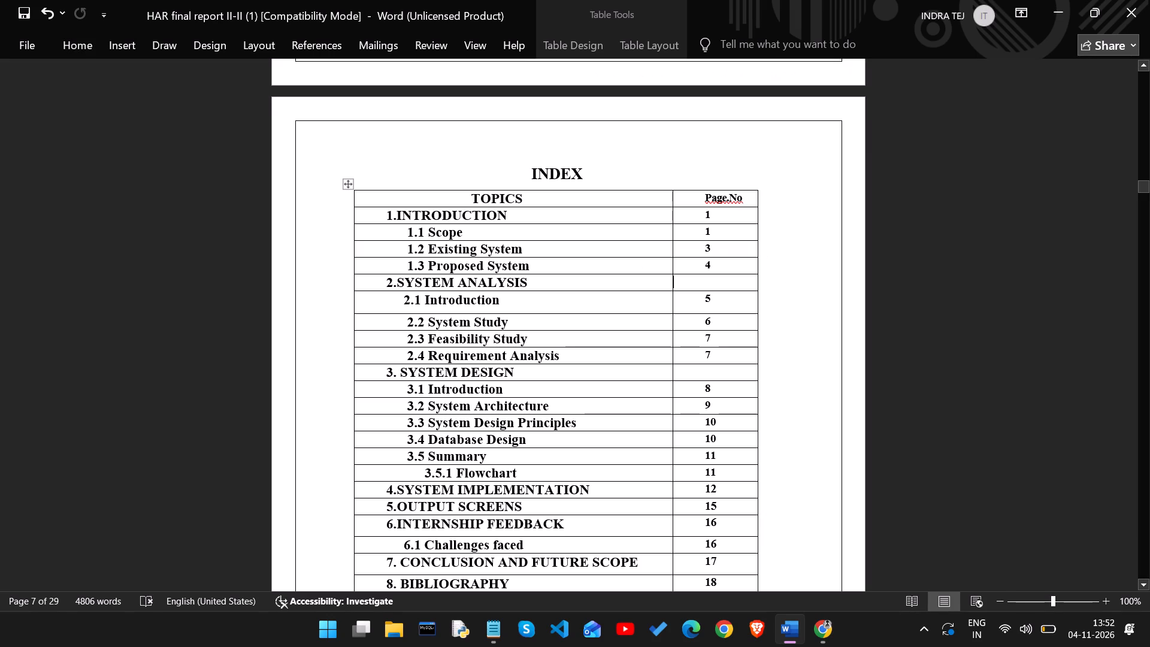
pyautogui.press('Down')
pyautogui.press('Down')
pyautogui.press('Down')
pyautogui.press('Down')
pyautogui.press('Down')
pyautogui.press('Down')
pyautogui.press('Down')
pyautogui.press('Down')
pyautogui.press('Down')
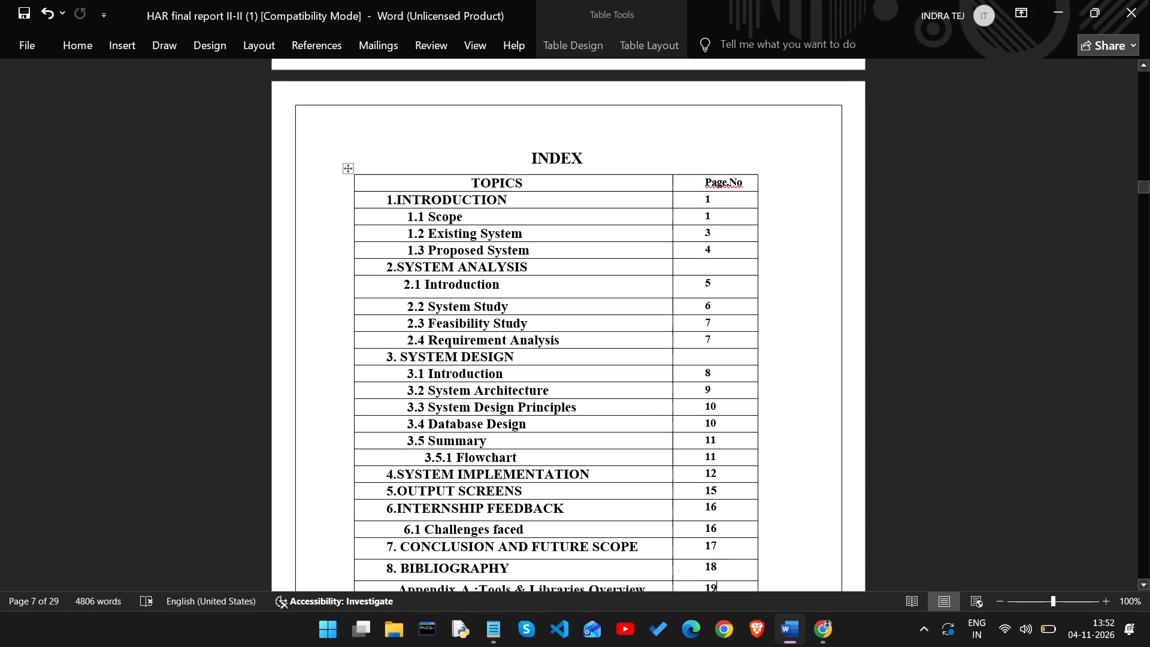
pyautogui.press('Down')
pyautogui.press('Down')
pyautogui.press('Down')
pyautogui.press('Down')
pyautogui.press('Down')
# Read through the 1. INTRODUCTION page, including the 1.1 Scope section, checking its text and layout.
pyautogui.press('Down')
pyautogui.press('Down')
pyautogui.press('Down')
pyautogui.press('Down')
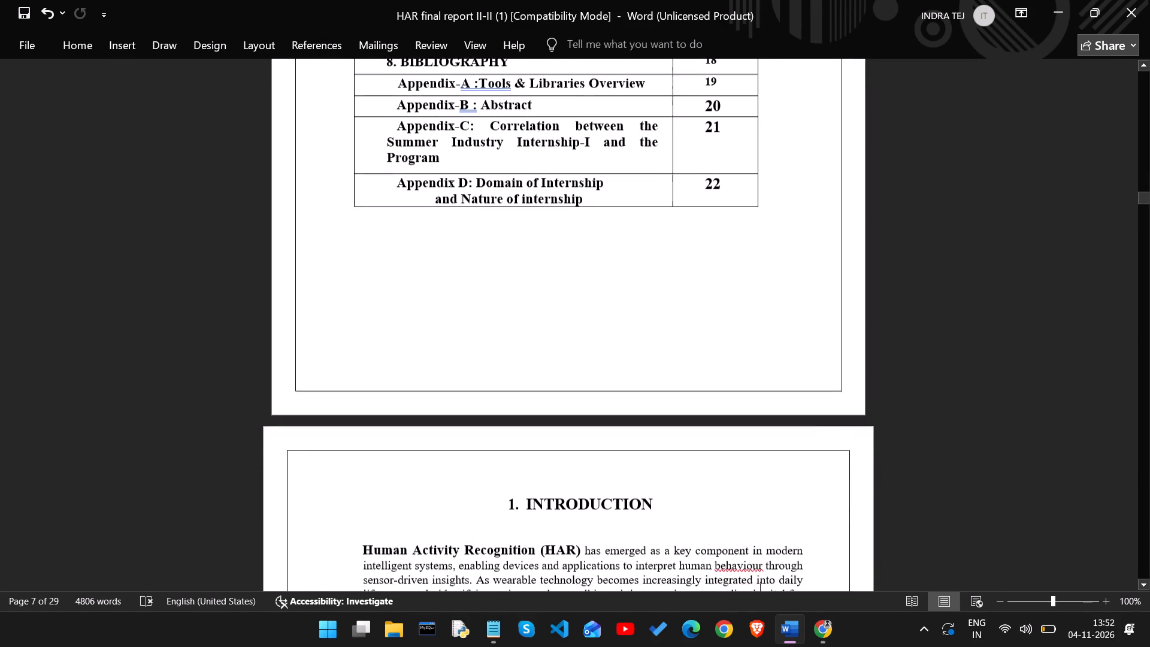
pyautogui.press('Down')
pyautogui.press('Down')
pyautogui.press('Down')
pyautogui.press('Down')
pyautogui.press('Down')
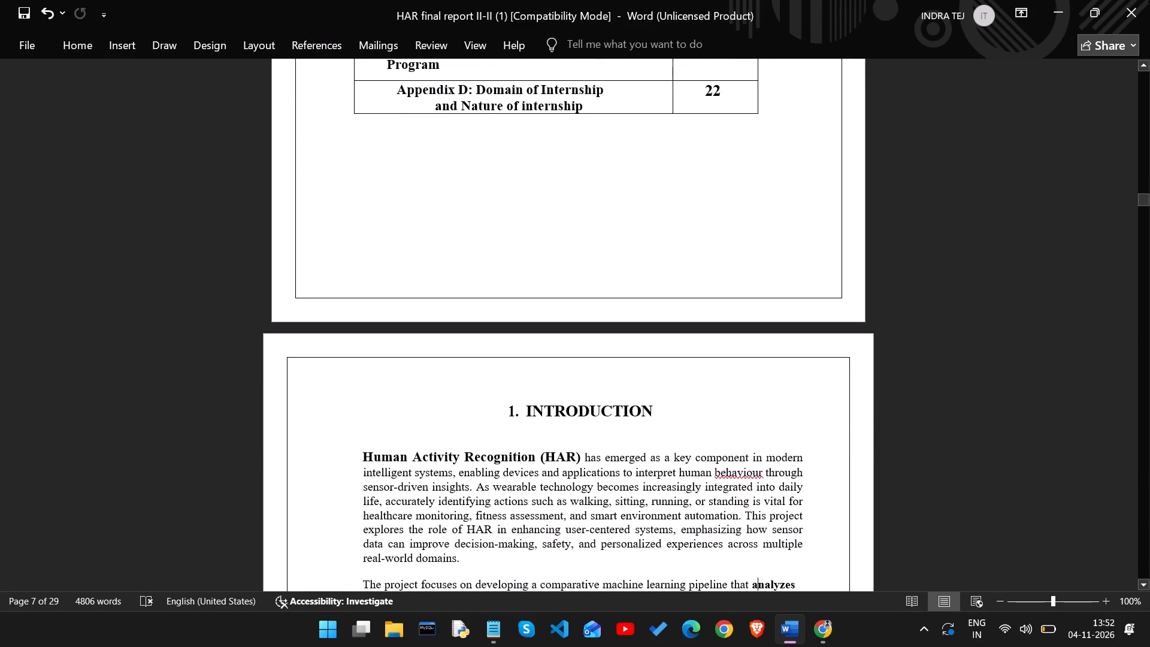
pyautogui.press('Down')
pyautogui.press('Down')
pyautogui.press('Down')
pyautogui.press('Down')
pyautogui.press('Down')
pyautogui.press('Down')
pyautogui.press('Down')
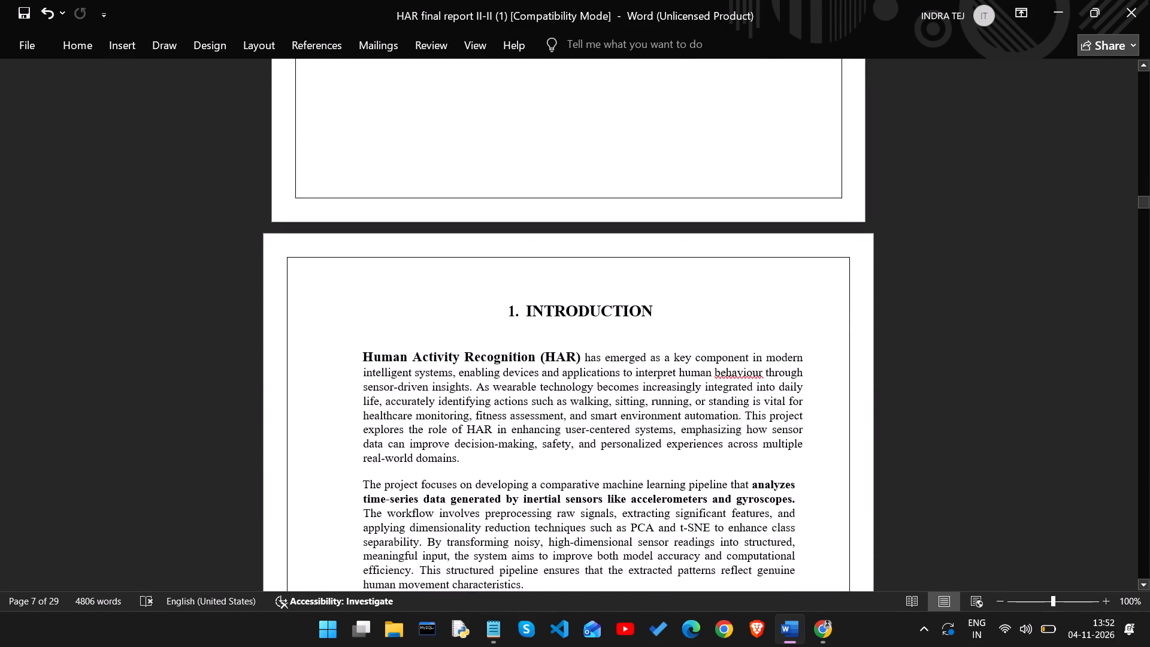
pyautogui.press('Down')
pyautogui.press('Down')
pyautogui.press('Down')
pyautogui.press('Down')
pyautogui.press('Down')
pyautogui.press('Down')
pyautogui.press('Down')
pyautogui.press('Down')
pyautogui.press('Down')
pyautogui.press('Down')
pyautogui.press('Down')
pyautogui.press('Down')
pyautogui.press('Down')
pyautogui.press('Down')
pyautogui.press('Down')
pyautogui.press('Down')
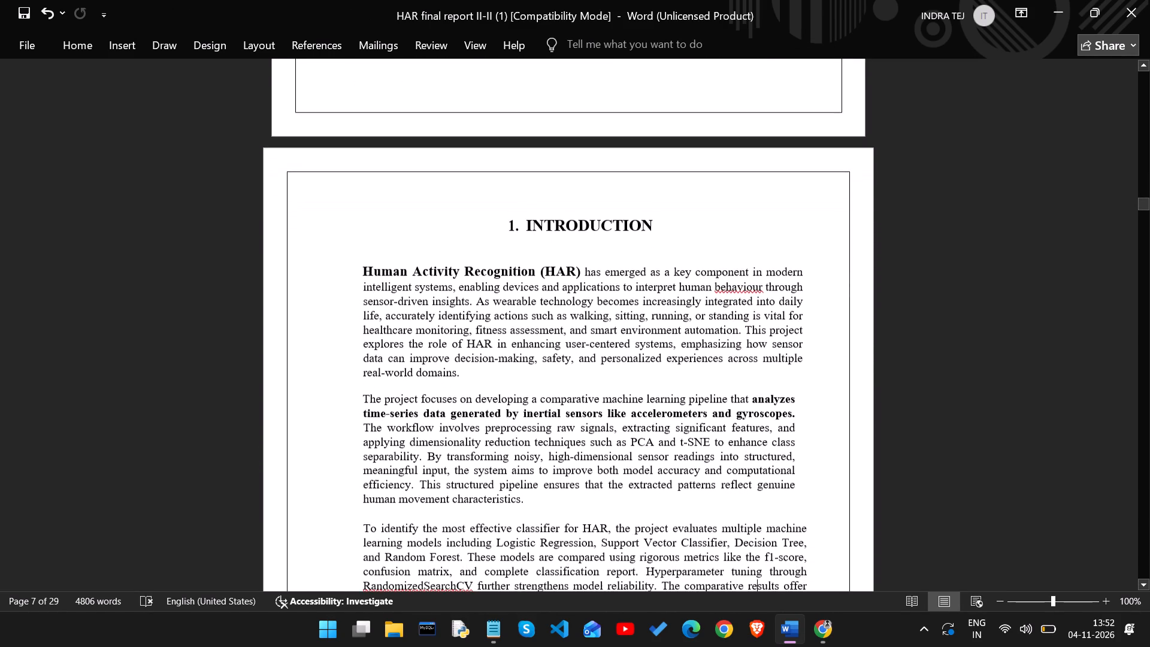
pyautogui.press('Down')
pyautogui.press('Down')
pyautogui.press('Down')
pyautogui.press('Down')
pyautogui.press('Down')
pyautogui.press('Down')
pyautogui.press('Down')
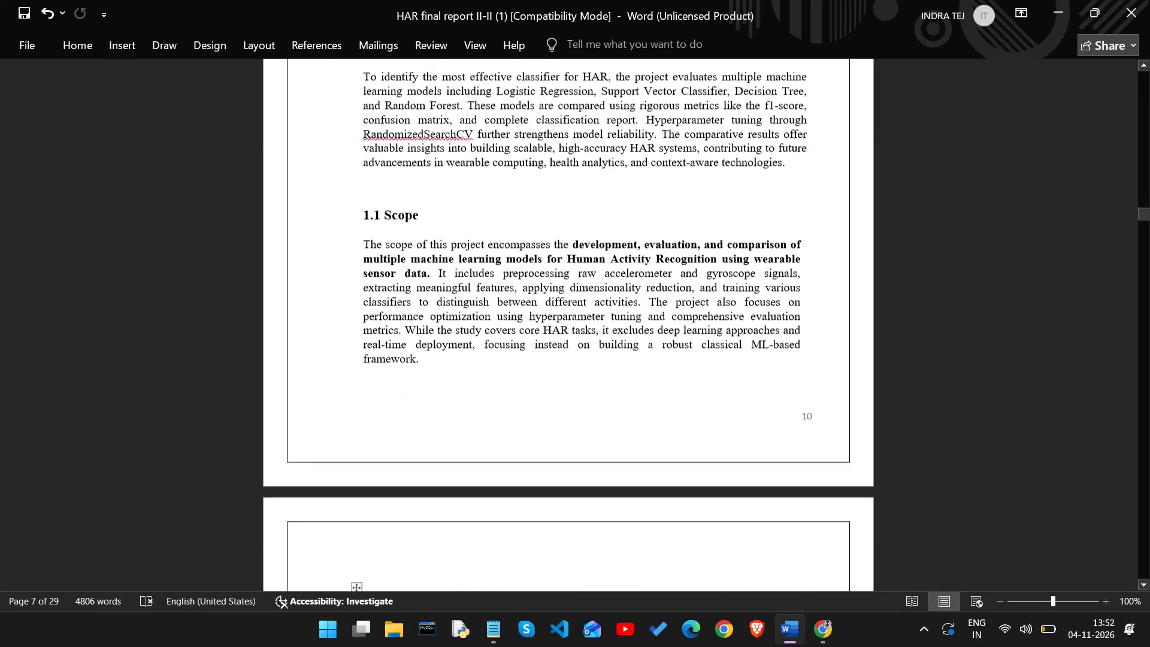
# Examine the table following the 1.1 Scope section, down to its Hyperparameter Tuning & Performance Evaluation row.
pyautogui.press('Down')
pyautogui.press('Down')
pyautogui.press('Down')
pyautogui.press('Down')
pyautogui.press('Down')
pyautogui.press('Down')
pyautogui.press('Down')
pyautogui.press('Down')
pyautogui.press('Down')
pyautogui.press('Down')
pyautogui.press('Down')
pyautogui.press('Down')
pyautogui.press('Down')
pyautogui.press('Down')
pyautogui.press('Down')
pyautogui.press('Down')
pyautogui.press('Down')
pyautogui.press('Down')
pyautogui.press('Down')
pyautogui.press('Down')
pyautogui.press('Down')
pyautogui.press('Down')
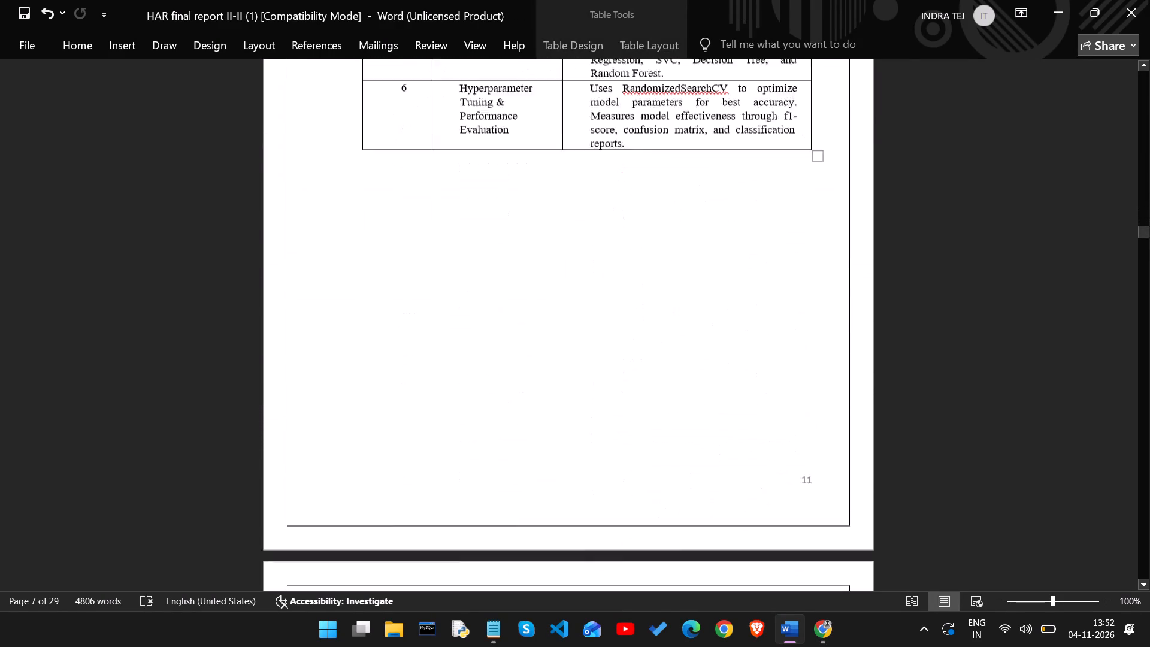
# Review the 1.2 Existing System section, checking its subheadings, paragraphs and layout.
pyautogui.press('Down')
pyautogui.press('Down')
pyautogui.press('Down')
pyautogui.press('Down')
pyautogui.press('Down')
pyautogui.press('Down')
pyautogui.press('Down')
pyautogui.press('Down')
pyautogui.press('Down')
pyautogui.press('Down')
pyautogui.press('Down')
pyautogui.press('Down')
pyautogui.press('Down')
pyautogui.press('Down')
pyautogui.press('Down')
pyautogui.press('Down')
pyautogui.press('Down')
pyautogui.press('Down')
pyautogui.press('Down')
pyautogui.press('Down')
pyautogui.press('Down')
pyautogui.press('Down')
pyautogui.press('Down')
pyautogui.press('Down')
pyautogui.press('Down')
pyautogui.press('Down')
pyautogui.press('Down')
pyautogui.press('Down')
pyautogui.press('Down')
pyautogui.press('Down')
pyautogui.press('Down')
pyautogui.press('Down')
pyautogui.press('Down')
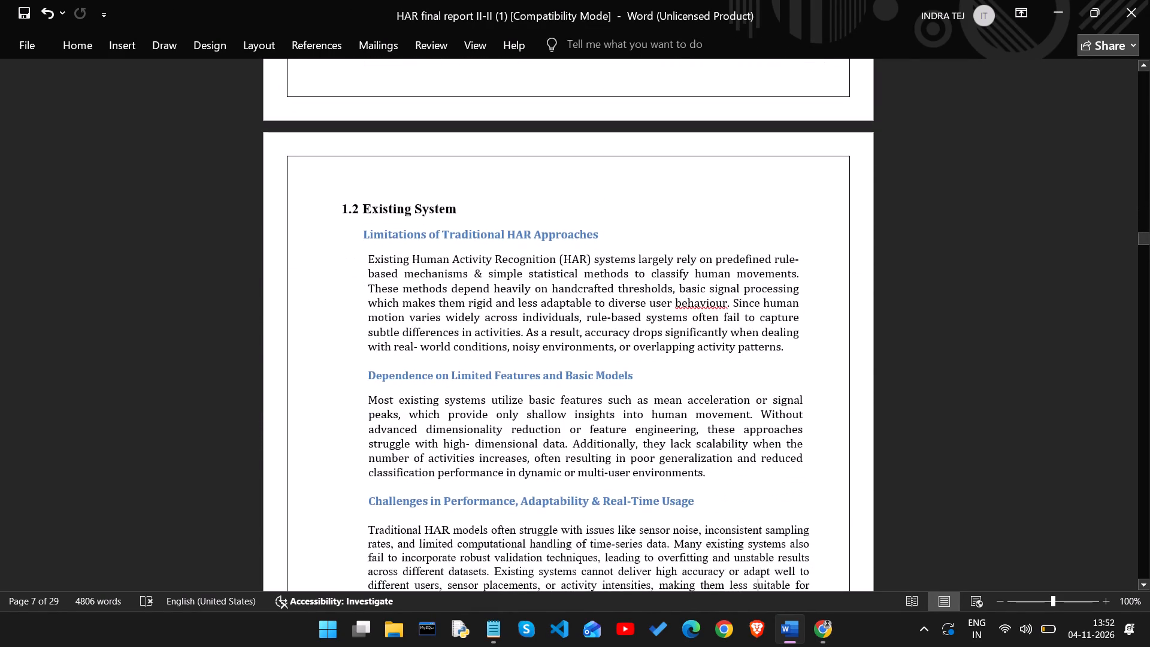
# Review the Existing System aspects table and the 1.3 Proposed System section, continuing to the 2. SYSTEM ANALYSIS heading.
pyautogui.press('Down')
pyautogui.press('Down')
pyautogui.press('Down')
pyautogui.press('Down')
pyautogui.press('Down')
pyautogui.press('Down')
pyautogui.press('Down')
pyautogui.press('Down')
pyautogui.press('Down')
pyautogui.press('Down')
pyautogui.press('Down')
pyautogui.press('Down')
pyautogui.press('Down')
pyautogui.press('Down')
pyautogui.press('Down')
pyautogui.press('Down')
pyautogui.press('Down')
pyautogui.press('Down')
pyautogui.press('Down')
pyautogui.press('Down')
pyautogui.press('Down')
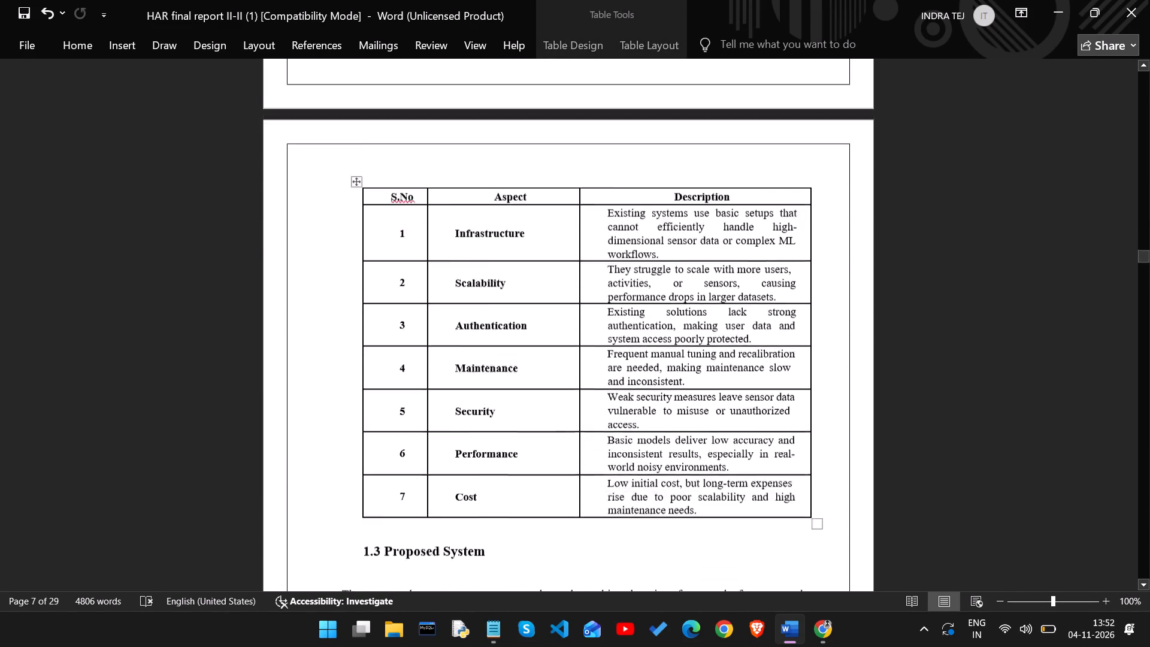
pyautogui.press('Down')
pyautogui.press('Down')
pyautogui.press('Down')
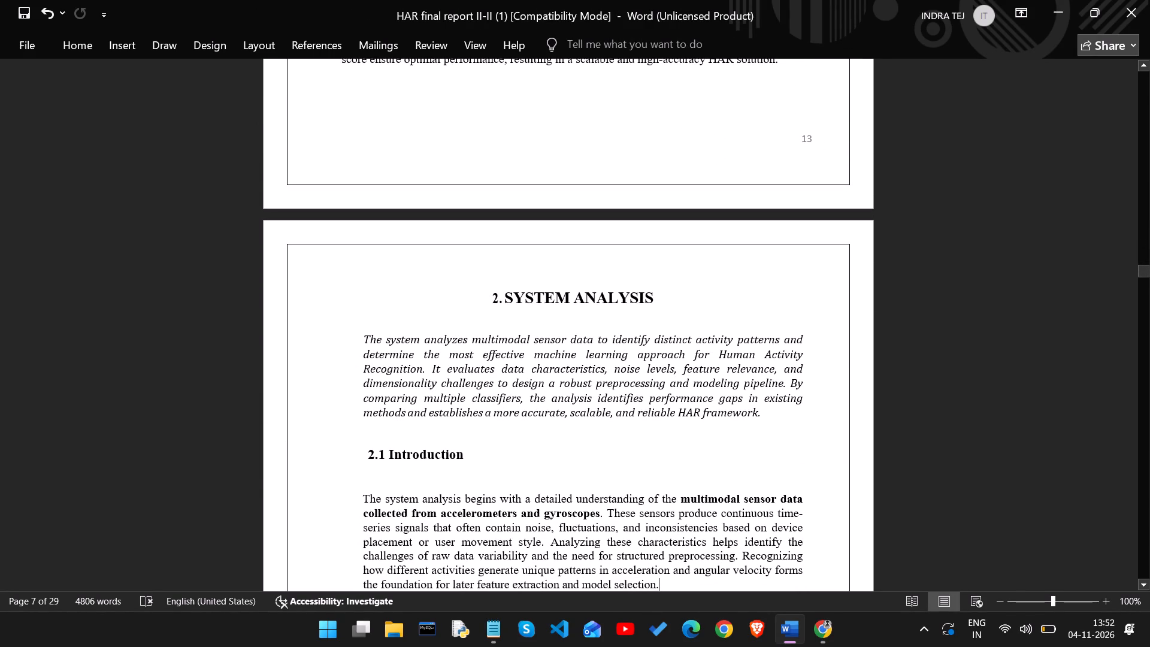
# Remove the italic formatting from the whole opening paragraph under the 2. SYSTEM ANALYSIS heading.
pyautogui.moveTo(359, 337); pyautogui.dragTo(482, 418)
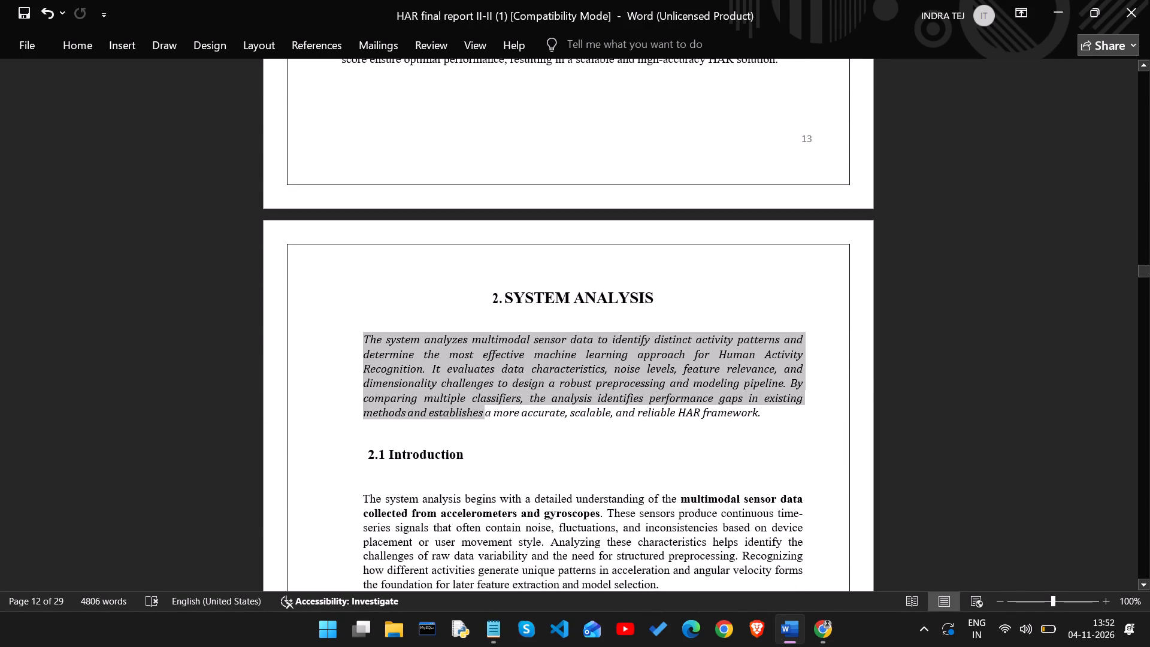
pyautogui.moveTo(482, 418); pyautogui.dragTo(783, 422)
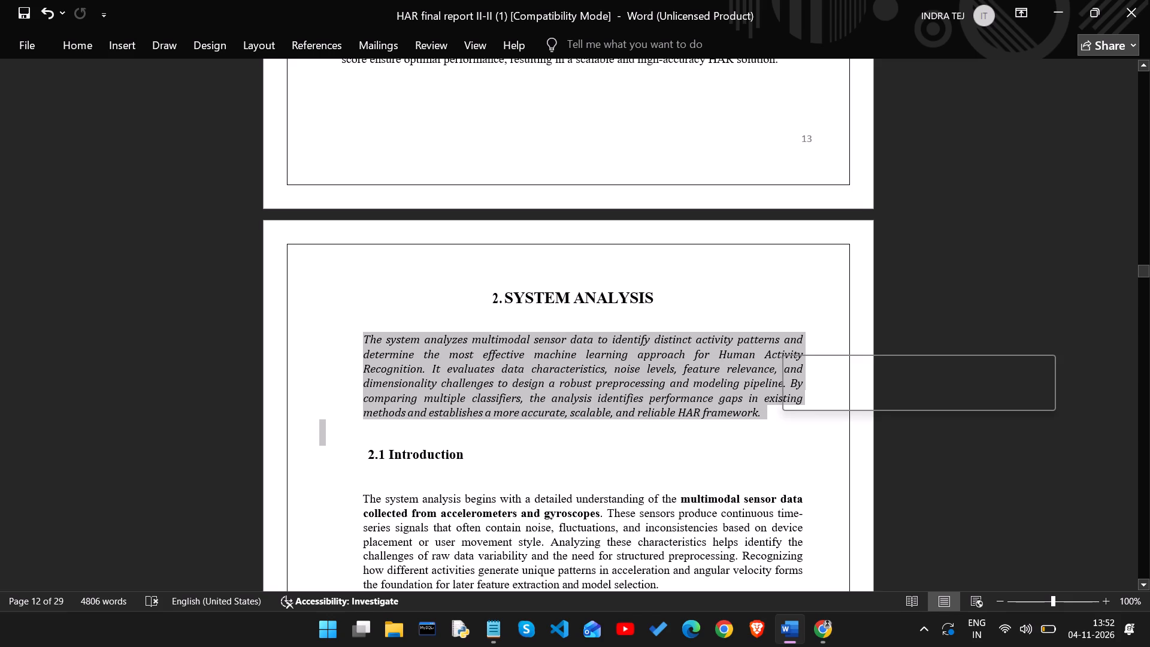
pyautogui.click(809, 402)
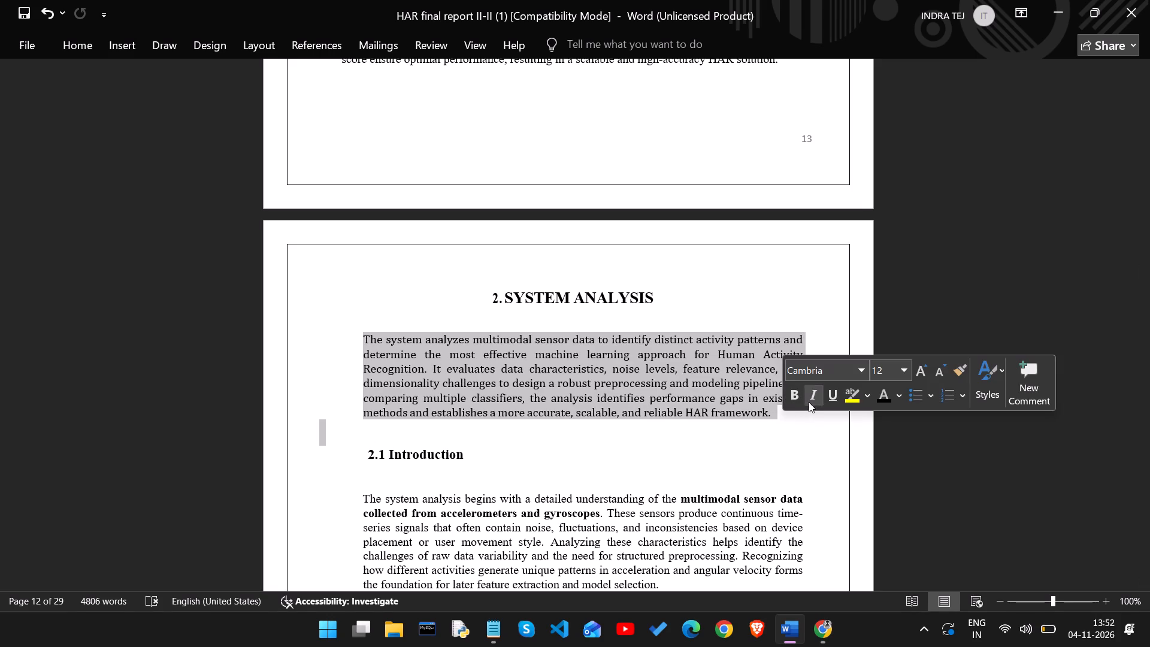
pyautogui.click(780, 428)
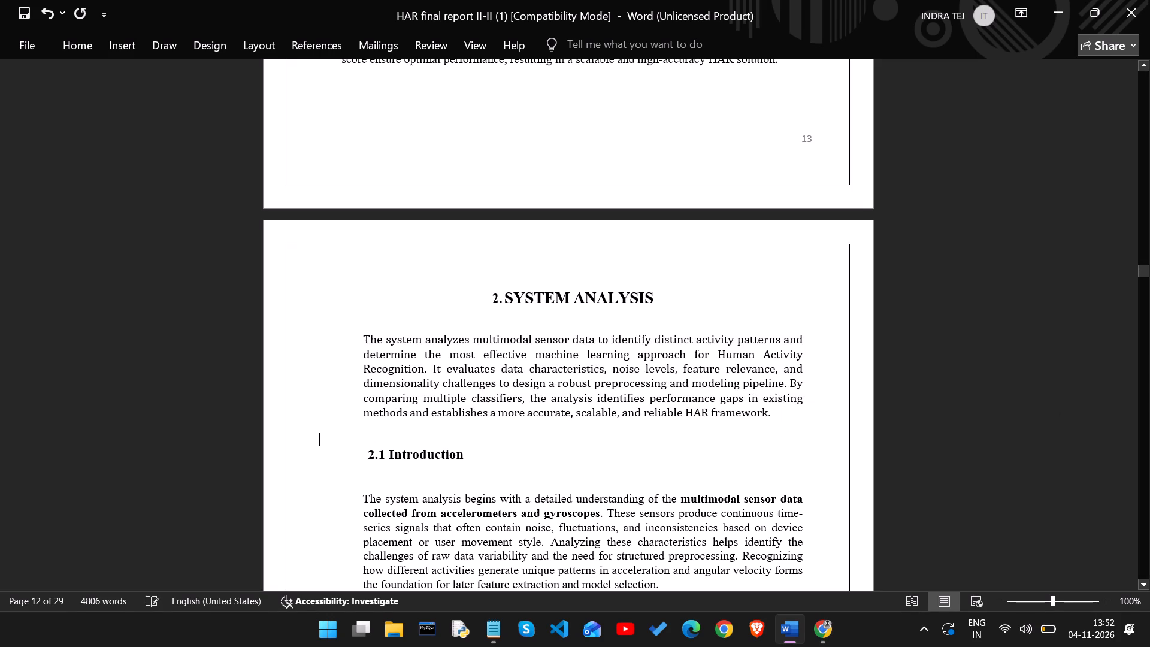
pyautogui.press('Down')
# Save the HAR final report document.
pyautogui.hotkey('ctrl', 's')
pyautogui.hotkey('ctrl', 's')
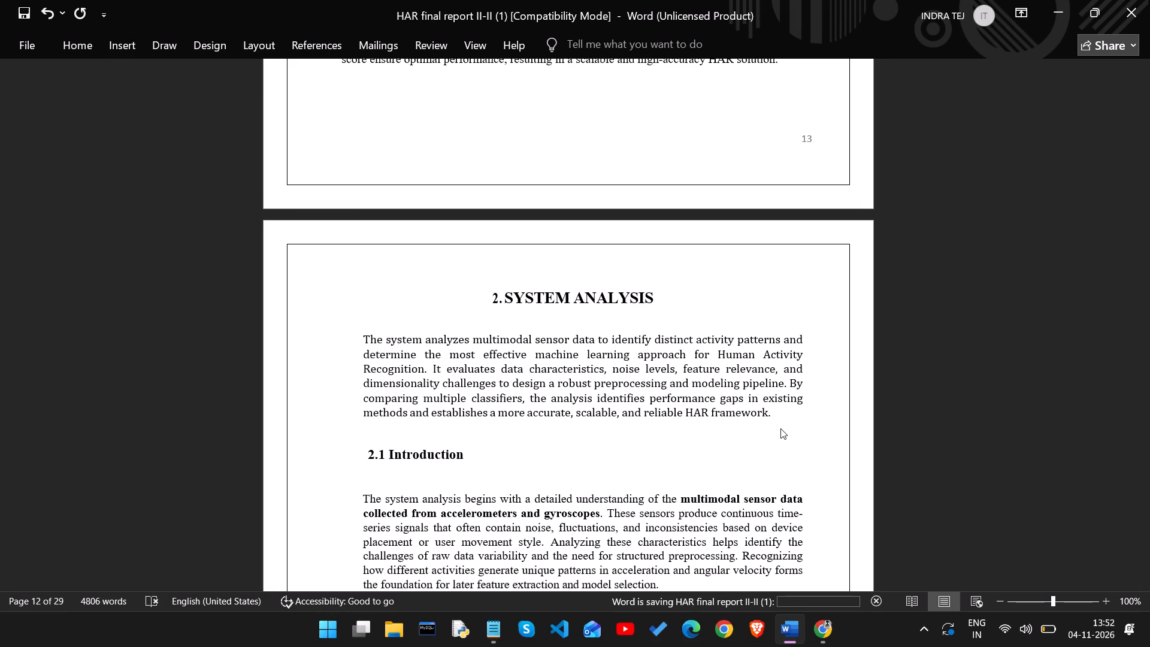
pyautogui.hotkey('ctrl', 's')
pyautogui.hotkey('ctrl', 's')
pyautogui.hotkey('ctrl', 's')
# Review the 2.1 Introduction section of the SYSTEM ANALYSIS chapter, checking its paragraphs, bold text and layout.
pyautogui.press('Down')
pyautogui.press('Down')
pyautogui.press('Down')
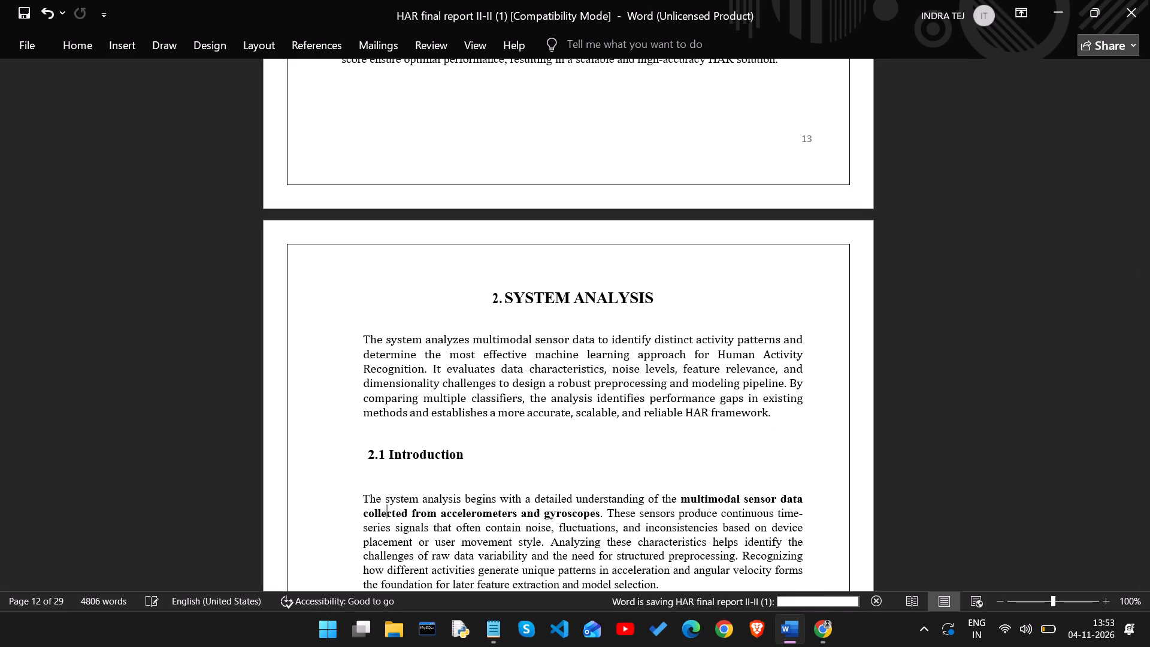
pyautogui.press('Down')
pyautogui.press('Down')
pyautogui.press('Down')
pyautogui.press('Down')
pyautogui.press('Down')
pyautogui.press('Down')
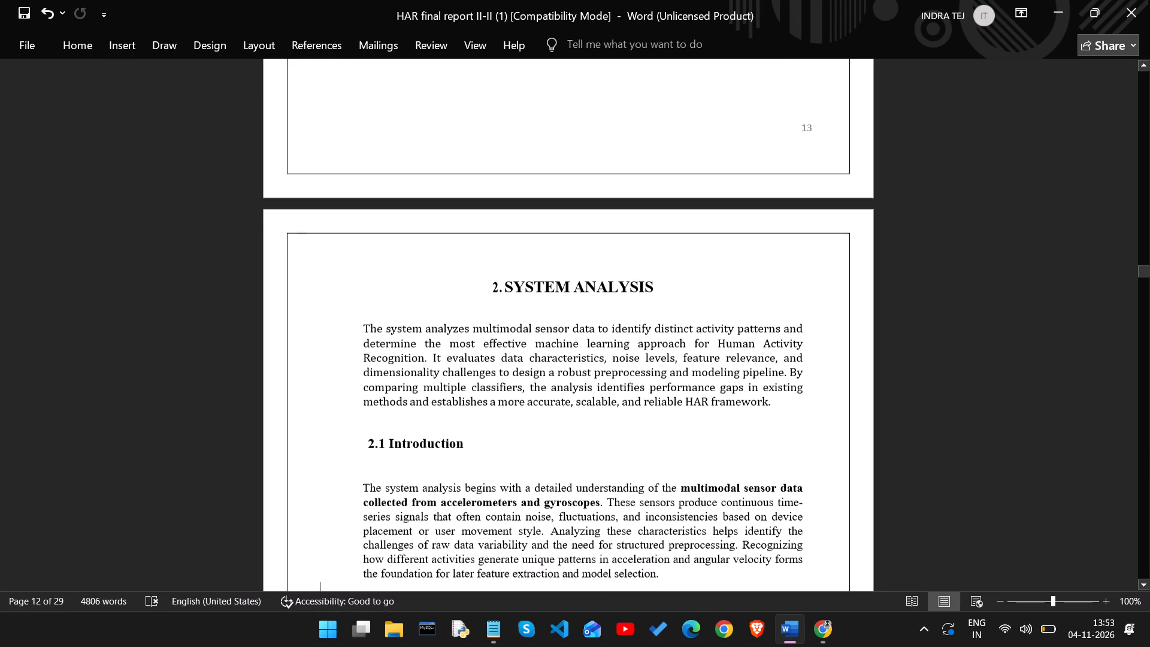
pyautogui.press('Down')
pyautogui.press('Down')
pyautogui.press('Down')
pyautogui.press('Down')
pyautogui.press('Down')
pyautogui.press('Down')
pyautogui.press('Down')
pyautogui.press('Down')
pyautogui.press('Down')
pyautogui.press('Down')
pyautogui.press('Down')
pyautogui.press('Down')
pyautogui.press('Down')
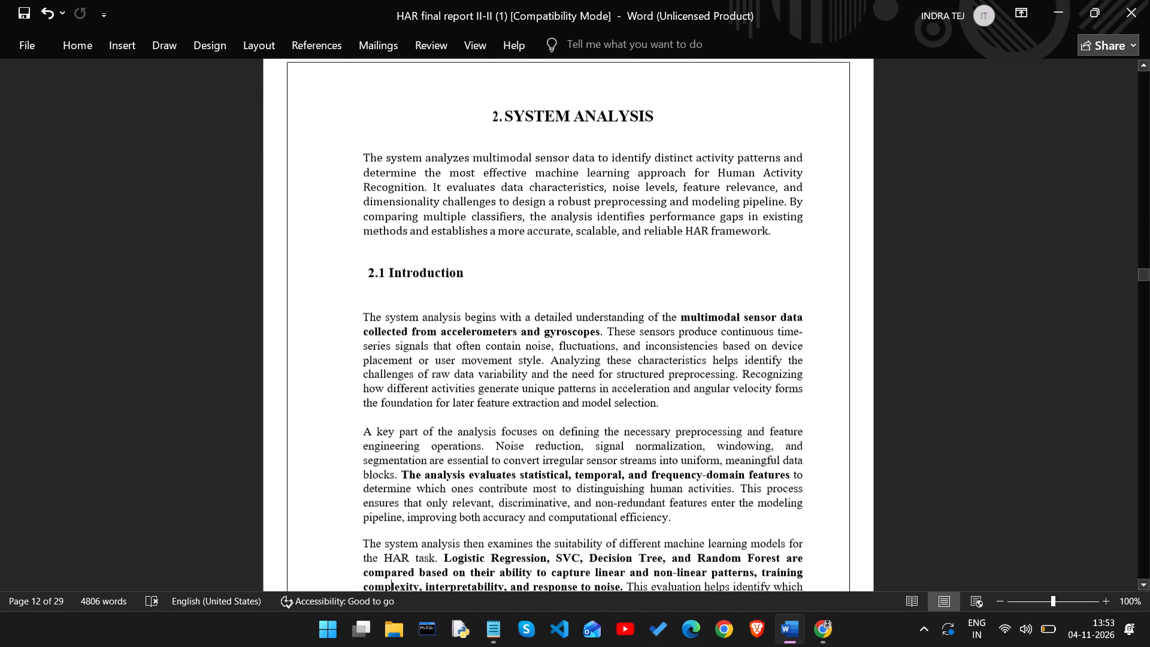
pyautogui.press('Down')
pyautogui.press('Down')
pyautogui.press('Down')
pyautogui.press('Down')
pyautogui.press('Down')
pyautogui.press('Down')
pyautogui.press('Down')
pyautogui.press('Down')
pyautogui.press('Down')
pyautogui.press('Down')
pyautogui.press('Down')
pyautogui.press('Down')
pyautogui.press('Down')
pyautogui.press('Down')
pyautogui.press('Down')
pyautogui.press('Down')
pyautogui.press('Down')
pyautogui.press('Down')
pyautogui.press('Down')
pyautogui.press('Down')
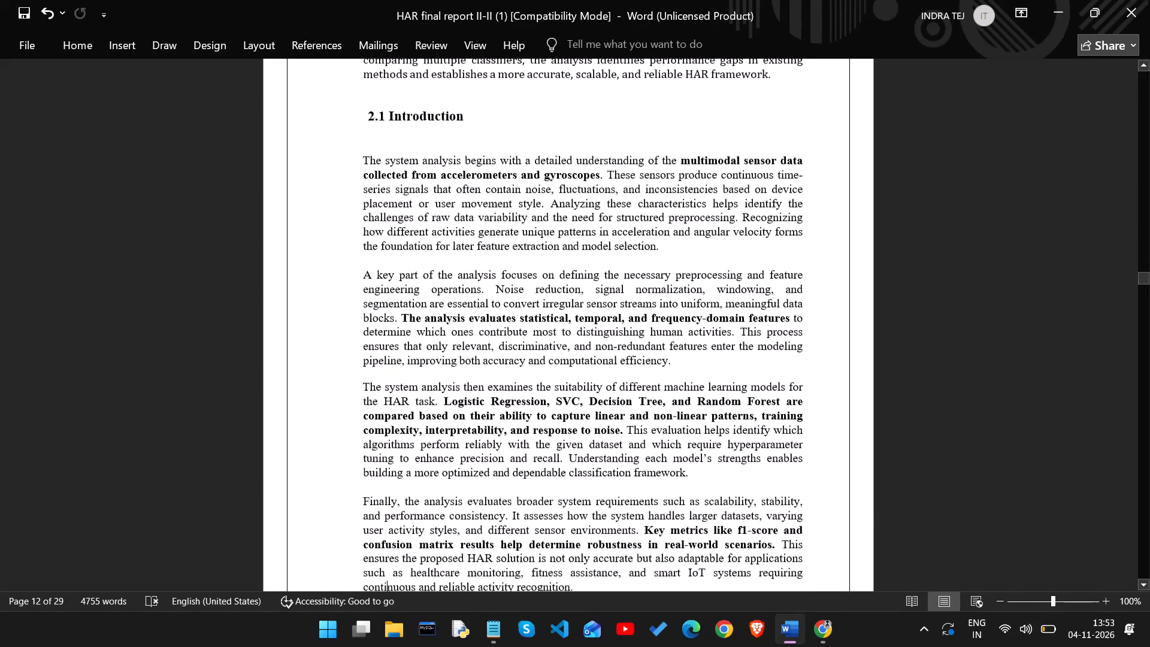
# Examine the 2.2 System Study section, checking its heading, paragraphs, bulleted list and the page numbering before it.
pyautogui.press('Down')
pyautogui.press('Down')
pyautogui.press('Down')
pyautogui.press('Down')
pyautogui.press('Down')
pyautogui.press('Down')
pyautogui.press('Down')
pyautogui.press('Down')
pyautogui.press('Down')
pyautogui.press('Down')
pyautogui.press('Down')
pyautogui.press('Down')
pyautogui.press('Down')
pyautogui.press('Down')
pyautogui.press('Down')
pyautogui.press('Down')
pyautogui.press('Down')
pyautogui.press('Down')
pyautogui.press('Down')
pyautogui.press('Down')
pyautogui.press('Down')
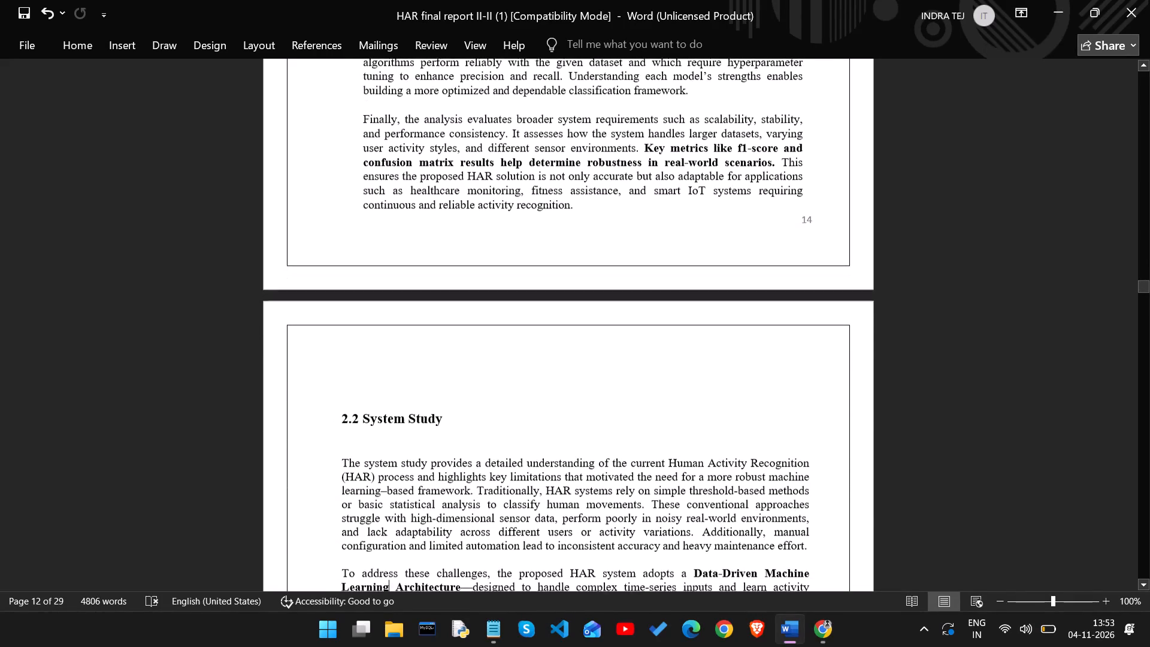
pyautogui.press('Down')
pyautogui.press('Down')
pyautogui.press('Down')
pyautogui.press('Down')
pyautogui.press('Down')
pyautogui.press('Down')
pyautogui.press('Down')
pyautogui.press('Down')
pyautogui.press('Down')
pyautogui.press('Down')
pyautogui.press('Down')
pyautogui.press('Down')
pyautogui.press('Down')
pyautogui.press('Down')
pyautogui.press('Down')
pyautogui.press('Down')
pyautogui.press('Down')
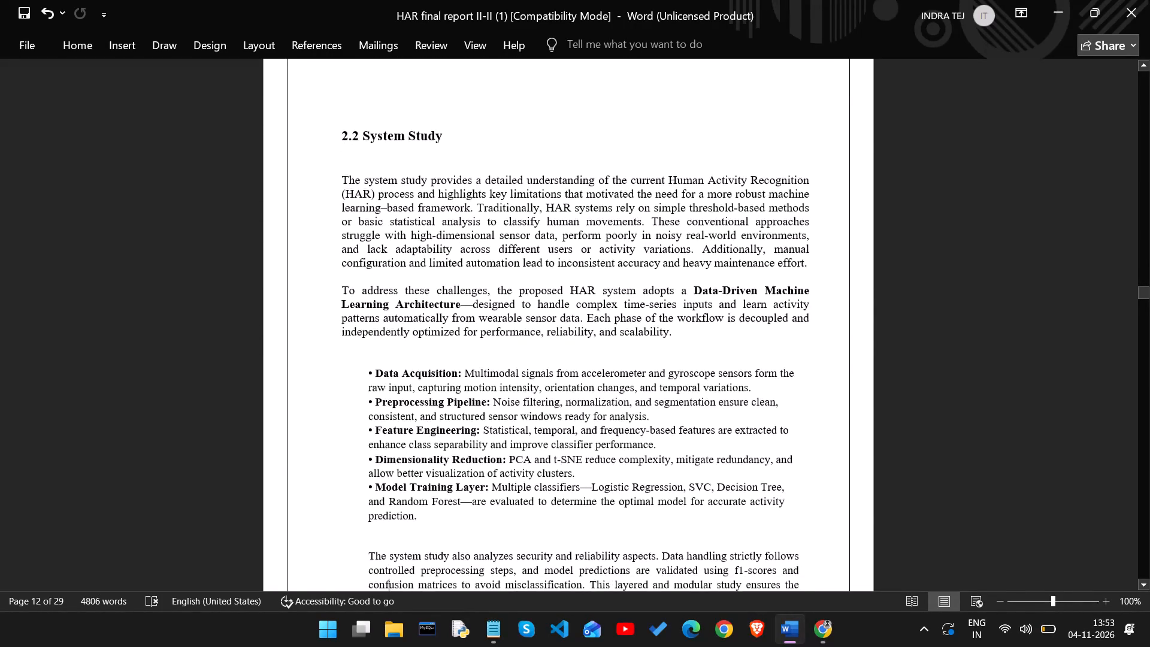
# Review the 2.3 Feasibility Study table and the 2.4 Requirement Analysis section, including the functional and non-functional requirements lists.
pyautogui.press('Down')
pyautogui.press('Down')
pyautogui.press('Down')
pyautogui.press('Down')
pyautogui.press('Down')
pyautogui.press('Down')
pyautogui.press('Down')
pyautogui.press('Down')
pyautogui.press('Down')
pyautogui.press('Down')
pyautogui.press('Down')
pyautogui.press('Down')
pyautogui.press('Down')
pyautogui.press('Down')
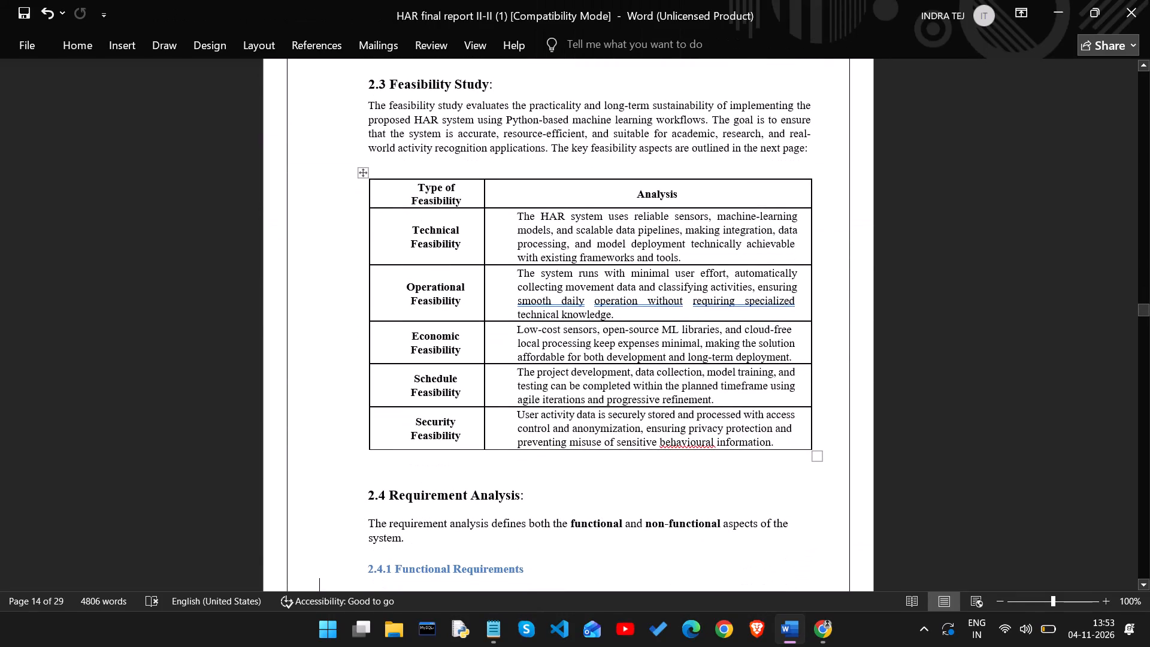
pyautogui.press('Down')
pyautogui.press('Down')
pyautogui.press('Down')
pyautogui.press('Down')
pyautogui.press('Down')
pyautogui.press('Down')
pyautogui.press('Down')
pyautogui.press('Down')
pyautogui.press('Down')
pyautogui.press('Down')
pyautogui.press('Down')
pyautogui.press('Down')
pyautogui.press('Down')
pyautogui.press('Down')
pyautogui.press('Down')
pyautogui.press('Down')
pyautogui.press('Down')
pyautogui.press('Down')
pyautogui.press('Down')
pyautogui.press('Down')
pyautogui.press('Down')
pyautogui.press('Down')
pyautogui.press('Down')
pyautogui.press('Down')
pyautogui.press('Down')
pyautogui.press('Down')
pyautogui.press('Down')
pyautogui.press('Down')
pyautogui.press('Down')
pyautogui.press('Down')
pyautogui.press('Down')
pyautogui.press('Down')
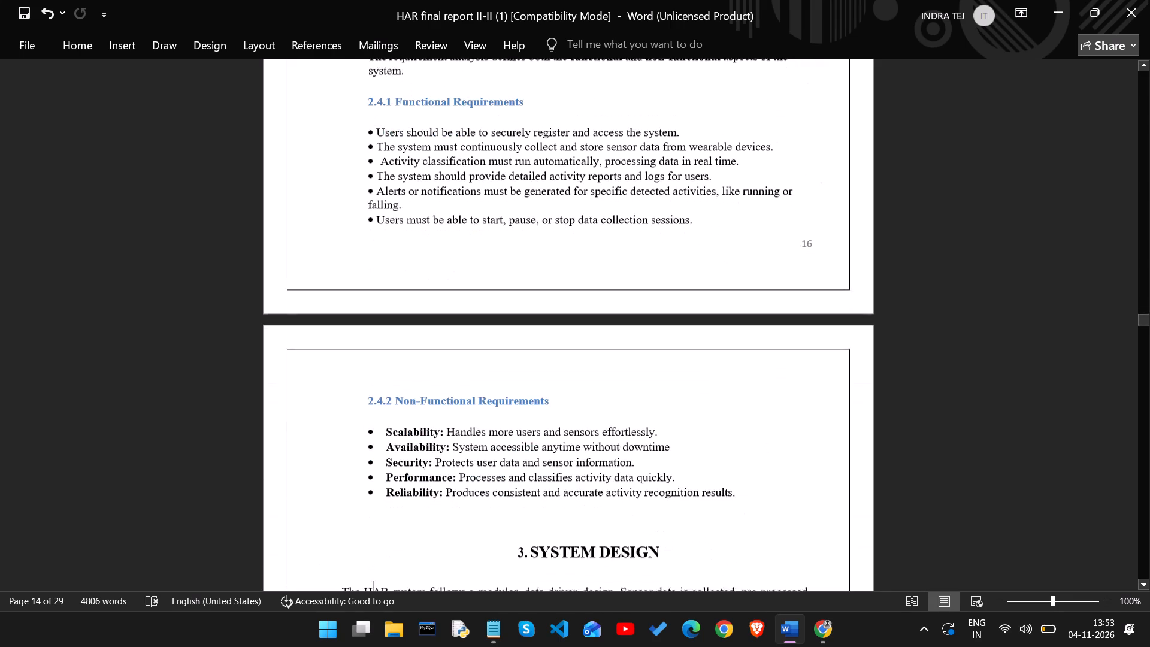
# Check the opening paragraph of 3. SYSTEM DESIGN and the 3.1 Introduction section for formatting, layout and page numbering.
pyautogui.press('Down')
pyautogui.press('Down')
pyautogui.press('Down')
pyautogui.press('Down')
pyautogui.press('Down')
pyautogui.press('Down')
pyautogui.press('Down')
pyautogui.press('Down')
pyautogui.press('Down')
pyautogui.press('Down')
pyautogui.press('Down')
pyautogui.press('Down')
pyautogui.press('Down')
pyautogui.press('Down')
pyautogui.press('Down')
pyautogui.press('Down')
pyautogui.press('Down')
pyautogui.press('Down')
pyautogui.press('Down')
pyautogui.press('Down')
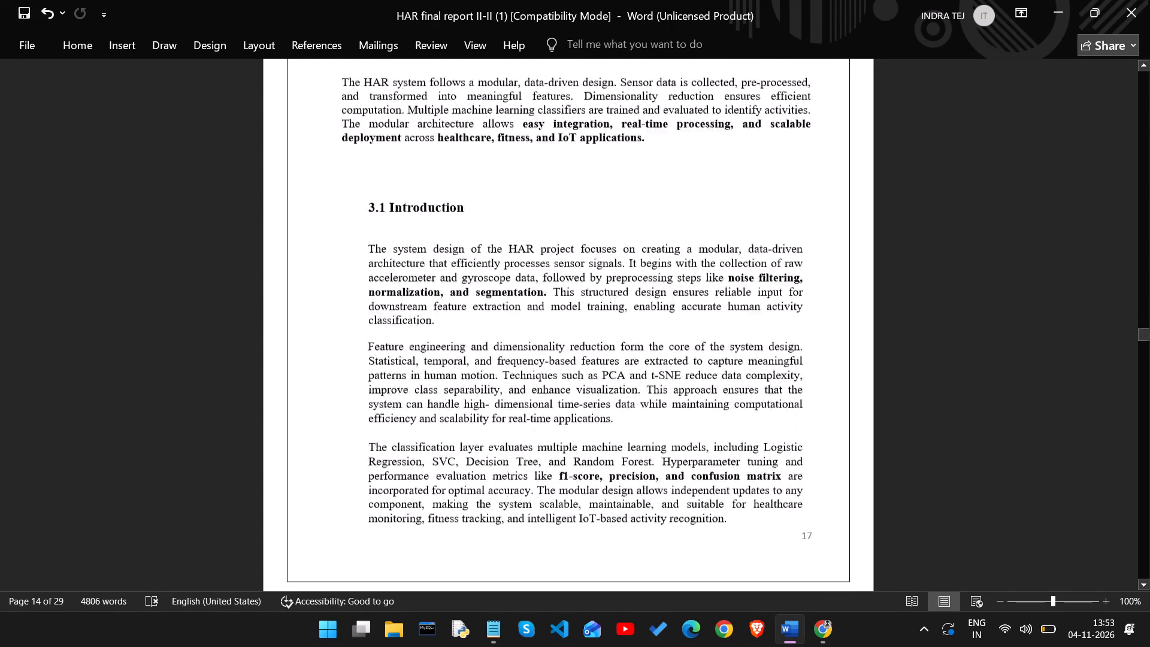
# Check the layer table before 3.3 System Design Principles for alignment, bold layer names, layout and page numbering.
pyautogui.press('Down')
pyautogui.press('Down')
pyautogui.press('Down')
pyautogui.press('Down')
pyautogui.press('Down')
pyautogui.press('Down')
pyautogui.press('Down')
pyautogui.press('Down')
pyautogui.press('Down')
pyautogui.press('Down')
pyautogui.press('Down')
pyautogui.press('Down')
pyautogui.press('Down')
pyautogui.press('Down')
pyautogui.press('Down')
pyautogui.press('Down')
pyautogui.press('Down')
pyautogui.press('Down')
pyautogui.press('Down')
pyautogui.press('Down')
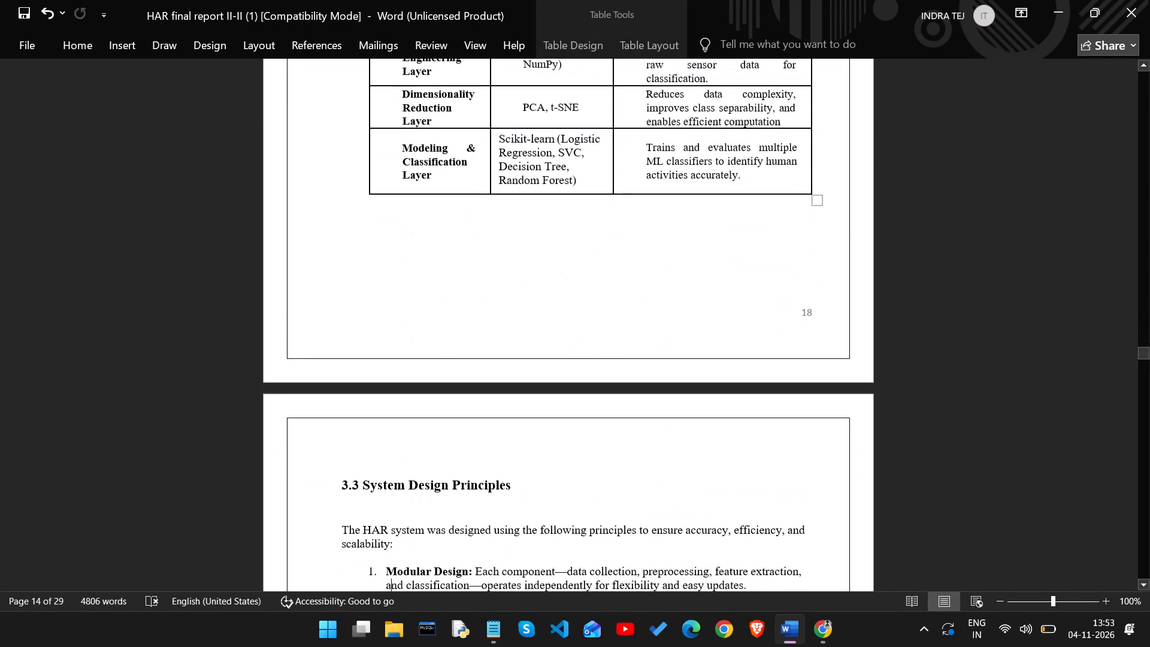
# Review the 3.3 System Design Principles section, checking its numbered list and bold lead-ins, through the opening of 3.4 Database Design.
pyautogui.press('Down')
pyautogui.press('Down')
pyautogui.press('Down')
pyautogui.press('Down')
pyautogui.press('Down')
pyautogui.press('Down')
pyautogui.press('Down')
pyautogui.press('Down')
pyautogui.press('Down')
pyautogui.press('Down')
pyautogui.press('Down')
pyautogui.press('Down')
pyautogui.press('Down')
pyautogui.press('Down')
pyautogui.press('Down')
pyautogui.press('Down')
pyautogui.press('Down')
pyautogui.press('Down')
pyautogui.press('Down')
pyautogui.press('Down')
pyautogui.press('Down')
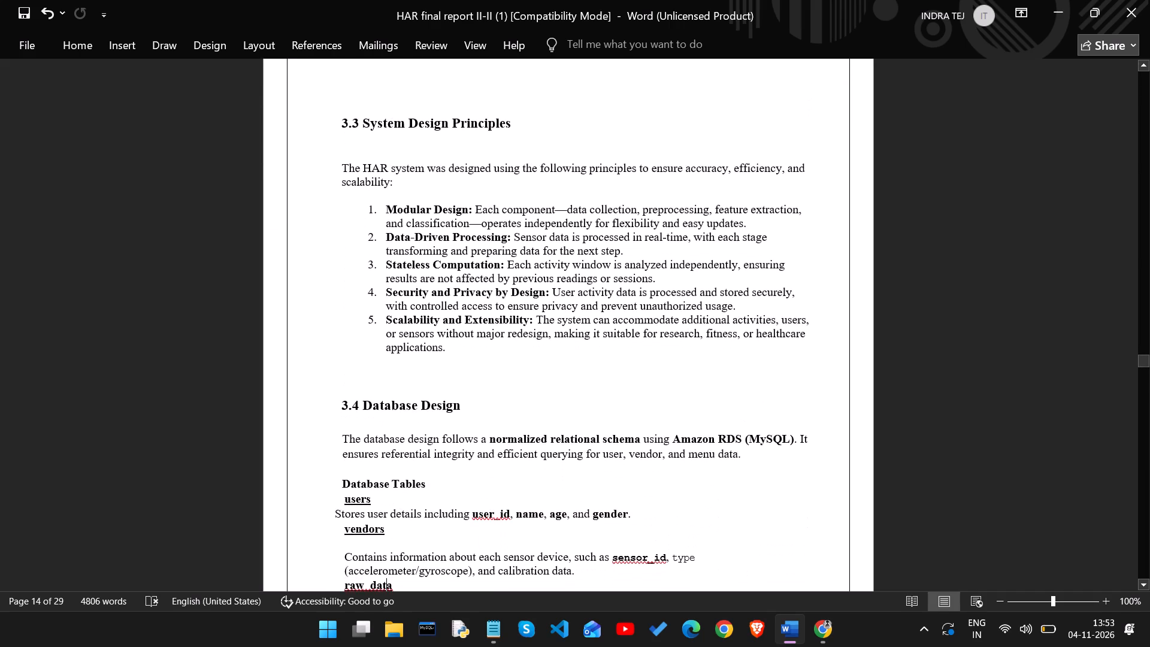
# Examine the Database Tables descriptions in 3.4 Database Design, from users to activity_logs, for consistent fonts, indentation and spacing.
pyautogui.press('Down')
pyautogui.press('Down')
pyautogui.press('Down')
pyautogui.press('Down')
pyautogui.press('Down')
pyautogui.press('Down')
pyautogui.press('Down')
pyautogui.press('Down')
pyautogui.press('Down')
pyautogui.press('Down')
pyautogui.press('Down')
pyautogui.press('Down')
pyautogui.press('Down')
pyautogui.press('Down')
pyautogui.press('Down')
pyautogui.press('Down')
pyautogui.press('Down')
pyautogui.press('Down')
pyautogui.press('Down')
pyautogui.press('Down')
pyautogui.press('Down')
pyautogui.press('Down')
pyautogui.press('Down')
pyautogui.press('Down')
pyautogui.press('Down')
pyautogui.press('Down')
pyautogui.press('Down')
pyautogui.press('Down')
pyautogui.press('Down')
pyautogui.press('Down')
pyautogui.press('Down')
pyautogui.press('Down')
pyautogui.press('Down')
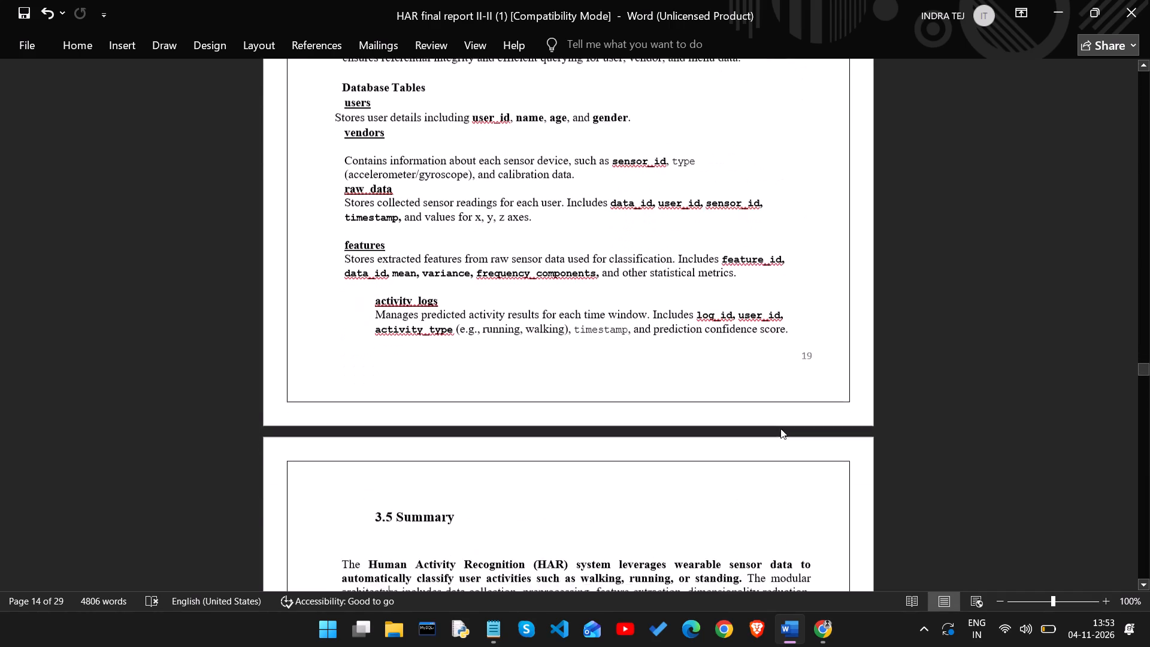
# Review the 3.5 Summary section and the Fig 3.1 diagram, checking text formatting, caption placement and page numbering.
pyautogui.press('Down')
pyautogui.press('Down')
pyautogui.press('Down')
pyautogui.press('Down')
pyautogui.press('Down')
pyautogui.press('Down')
pyautogui.press('Down')
pyautogui.press('Down')
pyautogui.press('Down')
pyautogui.press('Down')
pyautogui.press('Down')
pyautogui.press('Down')
pyautogui.press('Down')
pyautogui.press('Down')
pyautogui.press('Down')
pyautogui.press('Down')
pyautogui.press('Down')
pyautogui.press('Down')
pyautogui.press('Down')
pyautogui.press('Down')
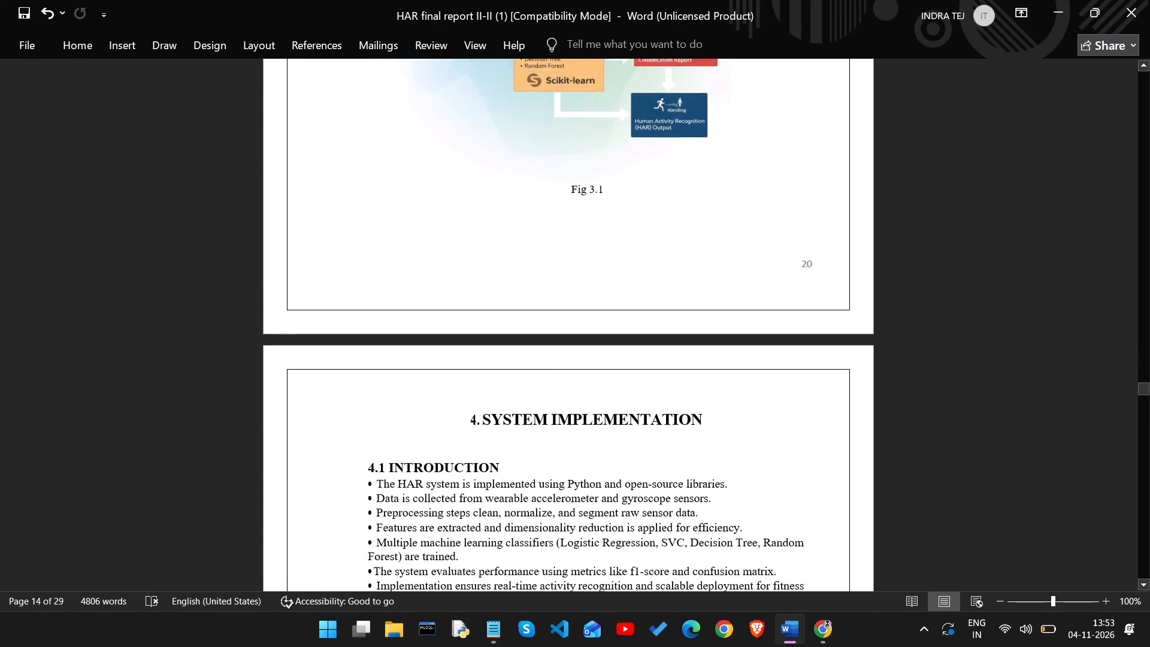
# Check the 4.1 Introduction and 4.2 Implementation Environment sections of SYSTEM IMPLEMENTATION for heading style, bullets and spacing.
pyautogui.press('Down')
pyautogui.press('Down')
pyautogui.press('Down')
pyautogui.press('Down')
pyautogui.press('Down')
pyautogui.press('Down')
pyautogui.press('Down')
pyautogui.press('Down')
pyautogui.press('Down')
pyautogui.press('Down')
pyautogui.press('Down')
pyautogui.press('Down')
pyautogui.press('Down')
pyautogui.press('Down')
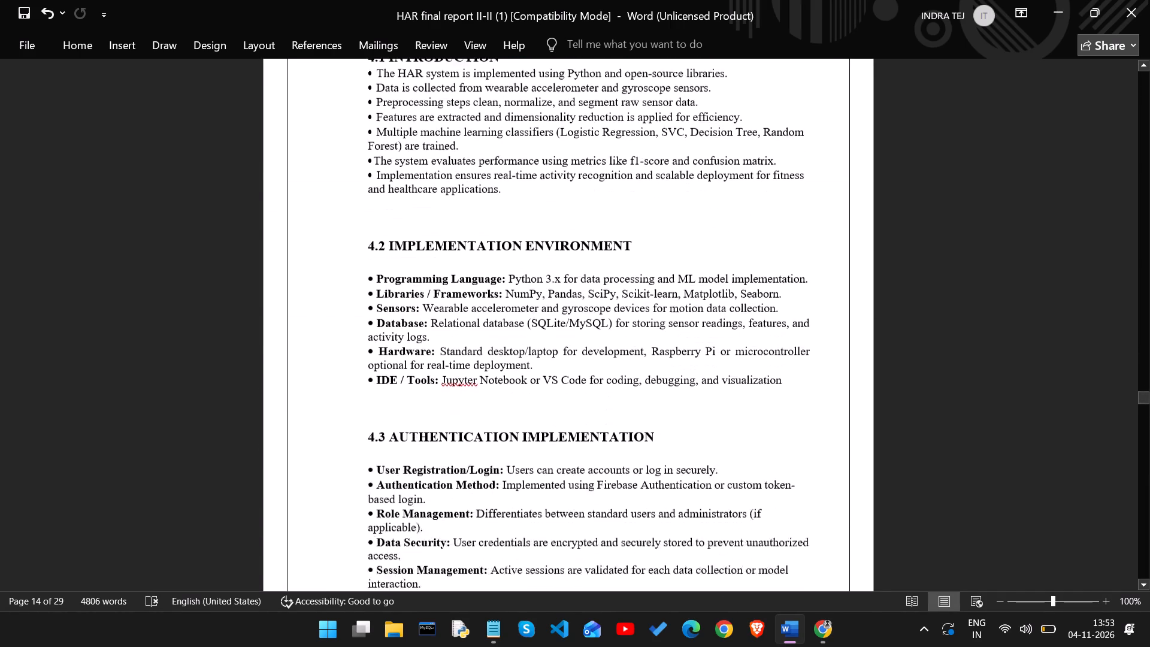
# Examine the 4.3 Authentication Implementation and 4.4 Testing and Deployment bullet lists, including the page break and numbering between them.
pyautogui.press('Down')
pyautogui.press('Down')
pyautogui.press('Down')
pyautogui.press('Down')
pyautogui.press('Down')
pyautogui.press('Down')
pyautogui.press('Down')
pyautogui.press('Down')
pyautogui.press('Down')
pyautogui.press('Down')
pyautogui.press('Down')
pyautogui.press('Down')
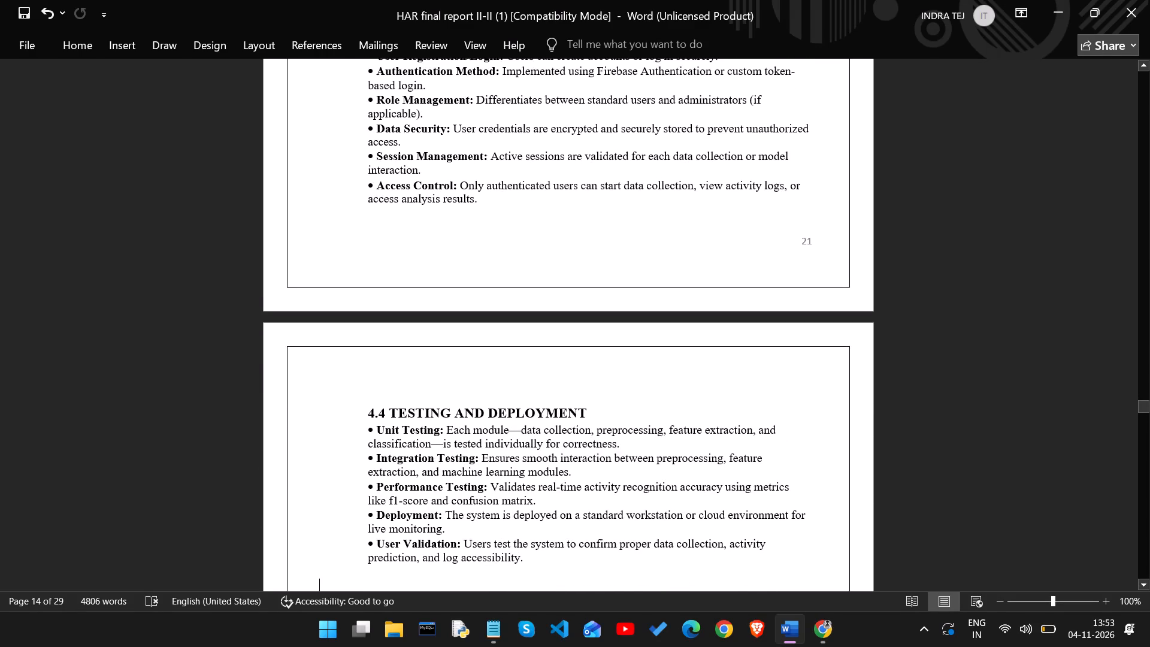
# Review the pages between 4.4 Testing and Deployment and 5. OUTPUT SCREENS, checking the notebook screenshot's placement and the page numbering.
pyautogui.press('Down')
pyautogui.press('Down')
pyautogui.press('Down')
pyautogui.press('Down')
pyautogui.press('Down')
pyautogui.press('Down')
pyautogui.press('Down')
pyautogui.press('Down')
pyautogui.press('Down')
pyautogui.press('Down')
pyautogui.press('Down')
pyautogui.press('Down')
pyautogui.press('Down')
pyautogui.press('Down')
pyautogui.press('Down')
pyautogui.press('Down')
pyautogui.press('Down')
pyautogui.press('Down')
pyautogui.press('Down')
pyautogui.press('Down')
pyautogui.press('Down')
pyautogui.press('Down')
pyautogui.press('Down')
pyautogui.press('Down')
pyautogui.press('Down')
pyautogui.press('Down')
pyautogui.press('Down')
pyautogui.press('Down')
pyautogui.press('Down')
pyautogui.press('Down')
pyautogui.press('Down')
pyautogui.press('Down')
pyautogui.press('Down')
pyautogui.press('Down')
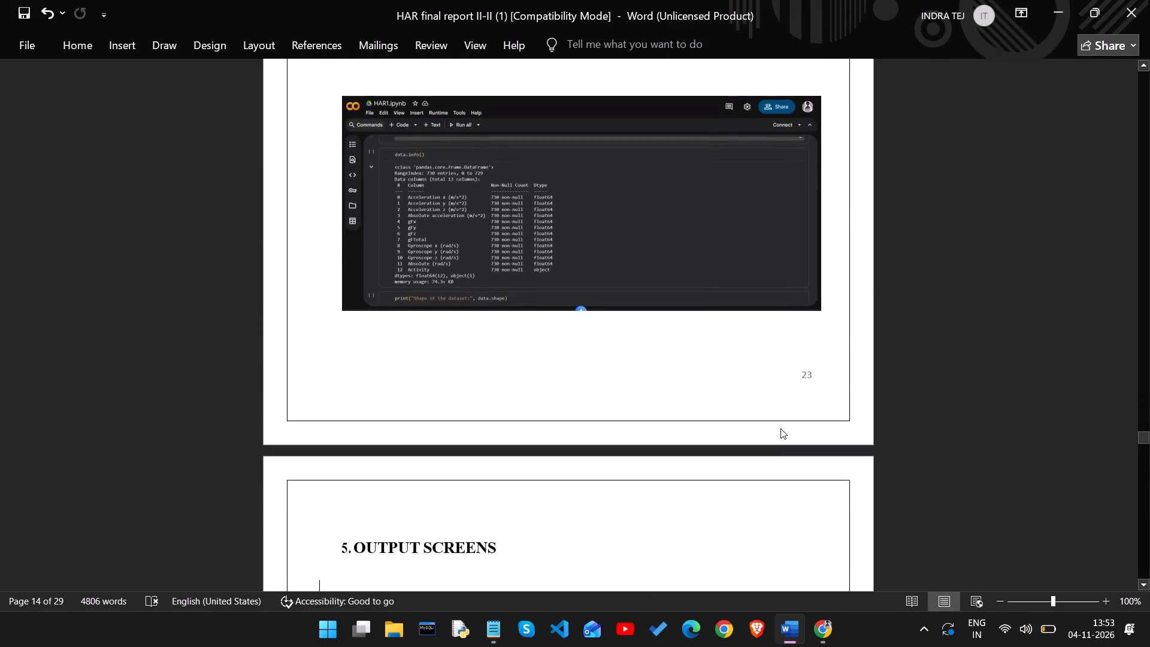
# Review the 5. OUTPUT SCREENS page through to the start of 6. INTERNSHIP FEEDBACK, checking headings, layout and page numbering.
pyautogui.press('Down')
pyautogui.press('Down')
pyautogui.press('Down')
pyautogui.press('Down')
pyautogui.press('Down')
pyautogui.press('Down')
pyautogui.press('Down')
pyautogui.press('Down')
pyautogui.press('Down')
pyautogui.press('Down')
pyautogui.press('Down')
pyautogui.press('Down')
pyautogui.press('Down')
pyautogui.press('Down')
pyautogui.press('Down')
pyautogui.press('Down')
pyautogui.press('Down')
pyautogui.press('Down')
pyautogui.press('Down')
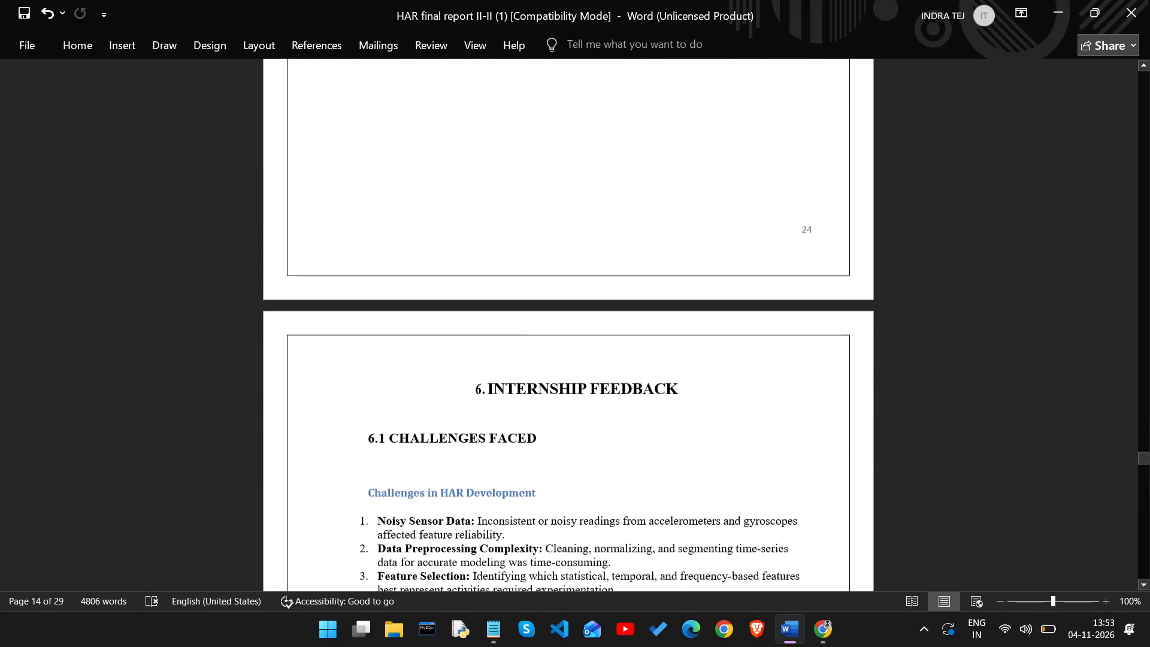
# Examine the 6.1 CHALLENGES FACED list and the page change to 7. CONCLUSION AND FUTURE SCOPE for consistent formatting.
pyautogui.press('Down')
pyautogui.press('Down')
pyautogui.press('Down')
pyautogui.press('Down')
pyautogui.press('Down')
pyautogui.press('Down')
pyautogui.press('Down')
pyautogui.press('Down')
pyautogui.press('Down')
pyautogui.press('Down')
pyautogui.press('Down')
pyautogui.press('Down')
pyautogui.press('Down')
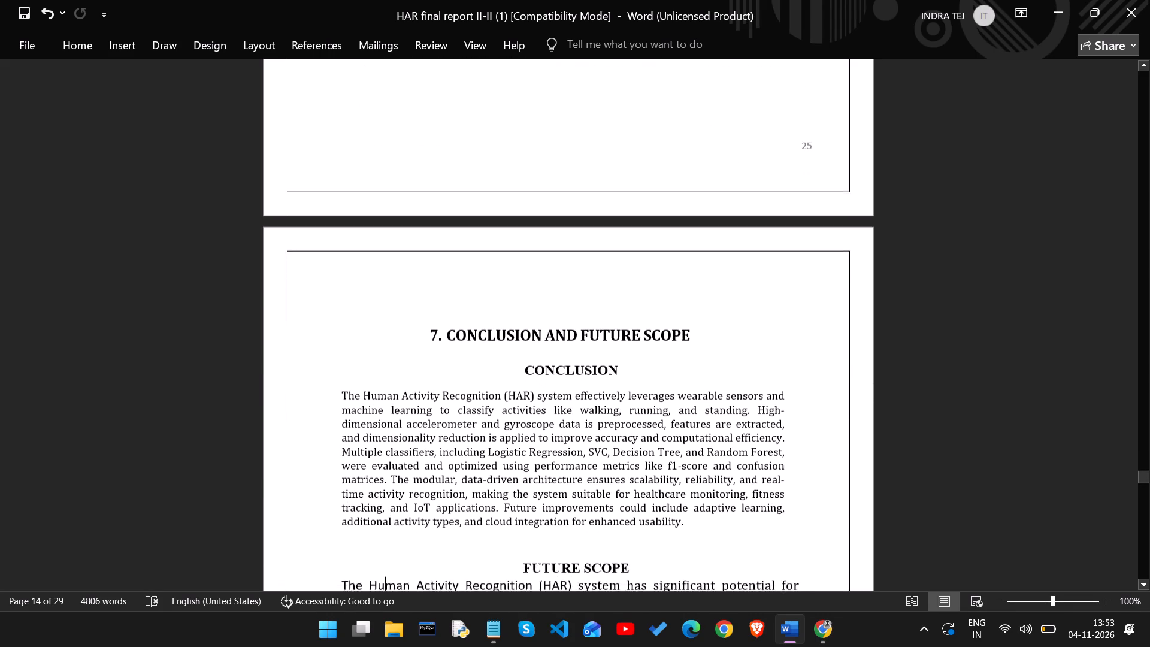
# Review the CONCLUSION and FUTURE SCOPE text down to the BIBLIOGRAPHY heading for font, spacing and page layout.
pyautogui.press('Down')
pyautogui.press('Down')
pyautogui.press('Down')
pyautogui.press('Down')
pyautogui.press('Down')
pyautogui.press('Down')
pyautogui.press('Down')
pyautogui.press('Down')
pyautogui.press('Down')
pyautogui.press('Down')
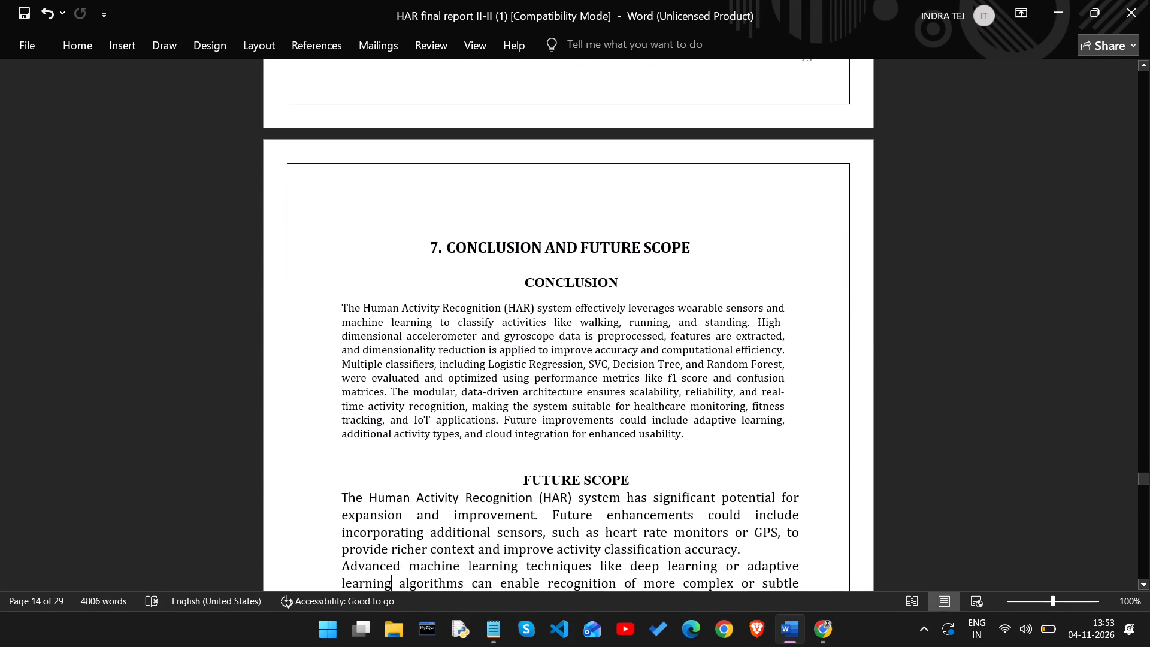
pyautogui.press('Down')
pyautogui.press('Down')
pyautogui.press('Down')
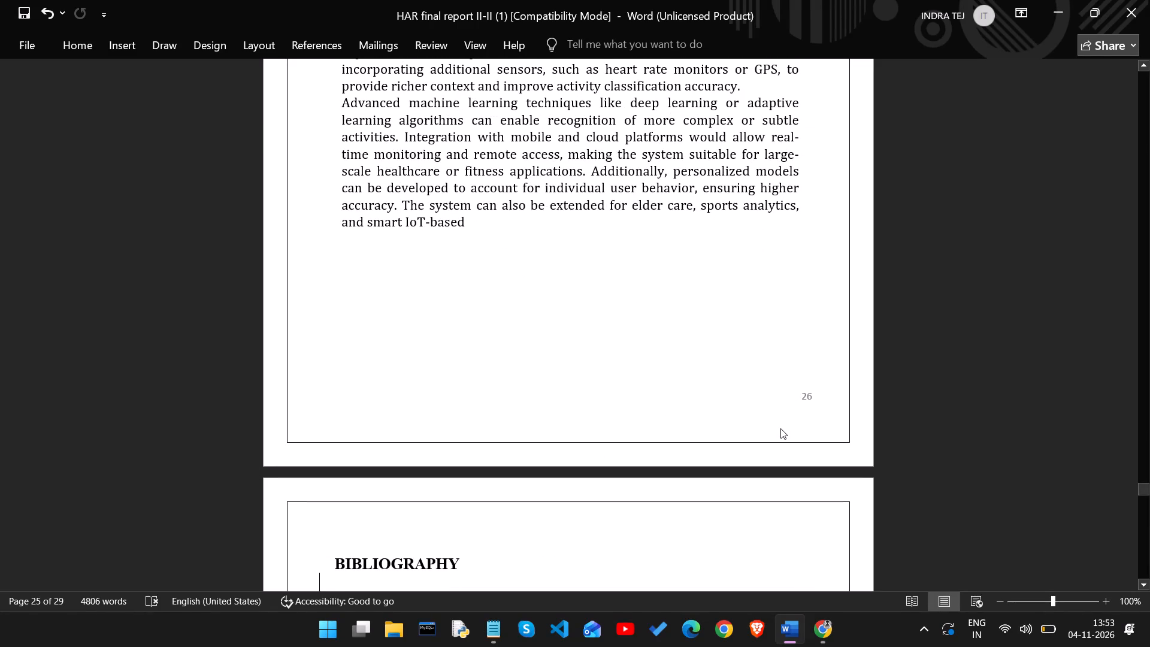
pyautogui.press('Down')
pyautogui.press('Down')
# Go back over the FUTURE SCOPE and CONCLUSION paragraphs, comparing their font and text size.
pyautogui.press('Up')
pyautogui.press('Up')
pyautogui.press('Up')
pyautogui.press('Up')
pyautogui.press('Up')
pyautogui.press('Up')
pyautogui.press('Up')
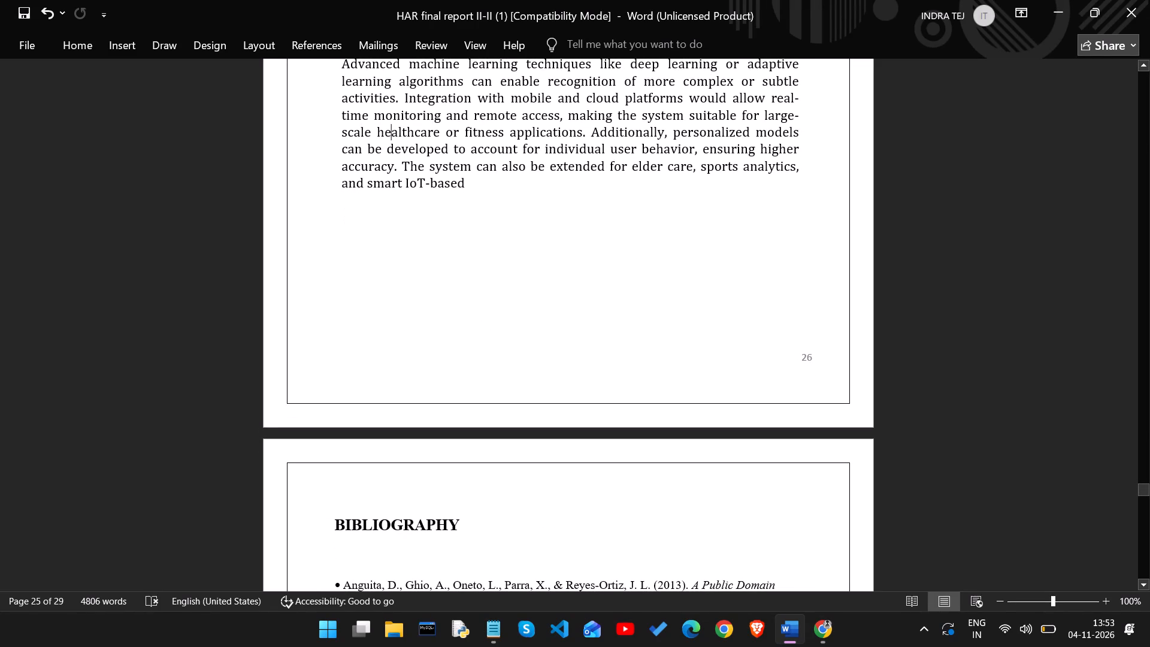
pyautogui.press('Up')
pyautogui.press('Up')
pyautogui.press('Up')
pyautogui.press('Up')
pyautogui.press('Up')
pyautogui.press('Up')
pyautogui.press('Up')
pyautogui.press('Up')
pyautogui.press('Up')
pyautogui.press('Up')
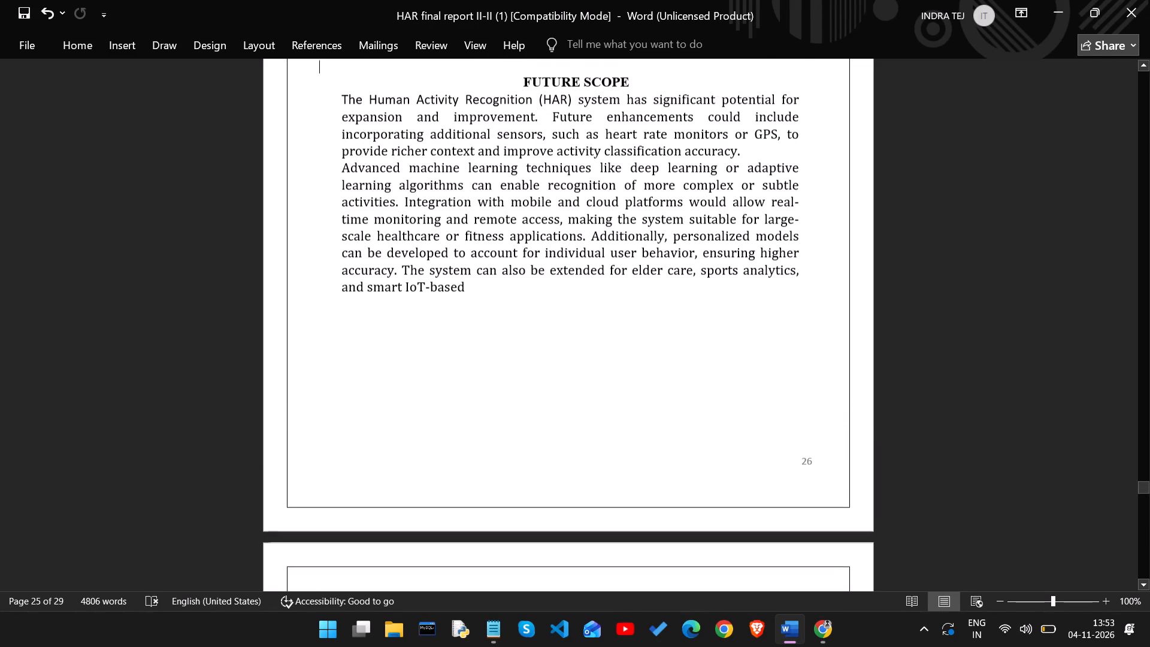
pyautogui.press('Up')
pyautogui.press('Up')
pyautogui.press('Up')
pyautogui.press('Up')
pyautogui.press('Up')
pyautogui.press('Up')
pyautogui.press('Up')
pyautogui.press('Up')
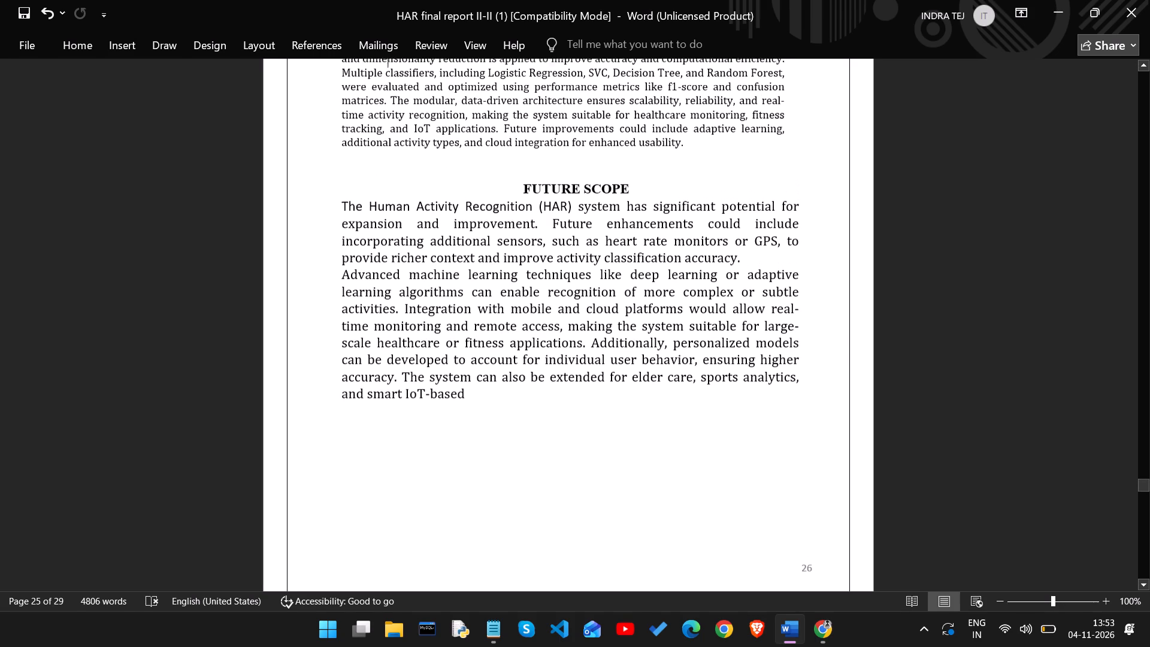
pyautogui.press('Up')
pyautogui.press('Up')
pyautogui.press('Up')
pyautogui.press('Up')
pyautogui.press('Up')
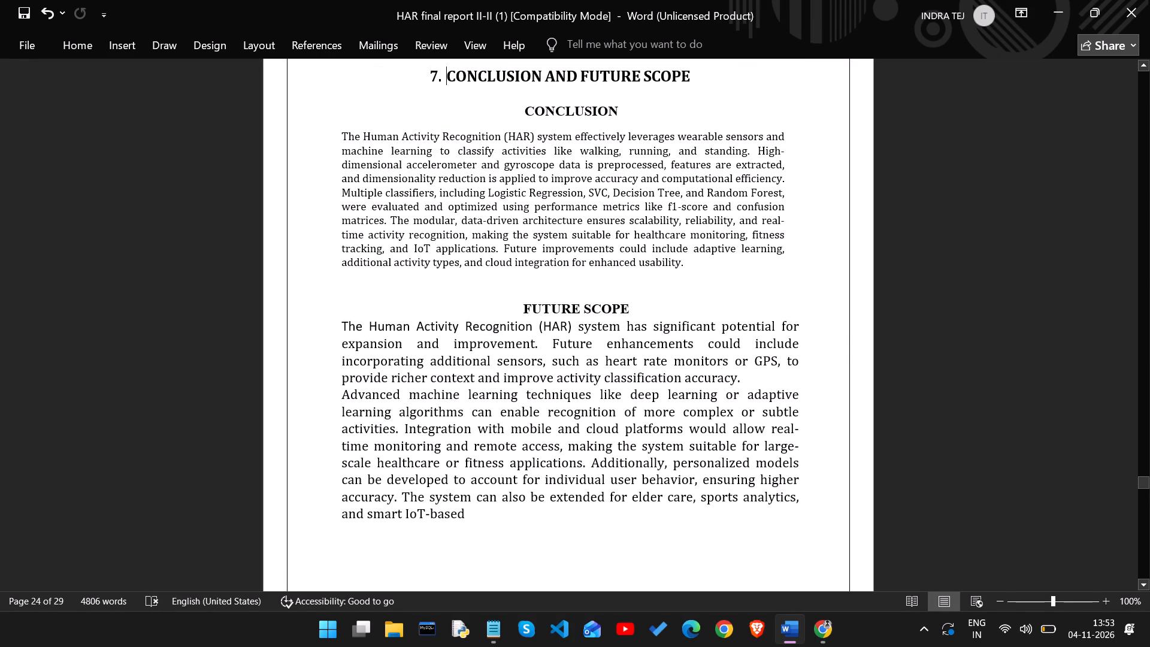
# Set the font size of the whole CONCLUSION paragraph in chapter 7 to 12.
pyautogui.moveTo(341, 138); pyautogui.dragTo(508, 268)
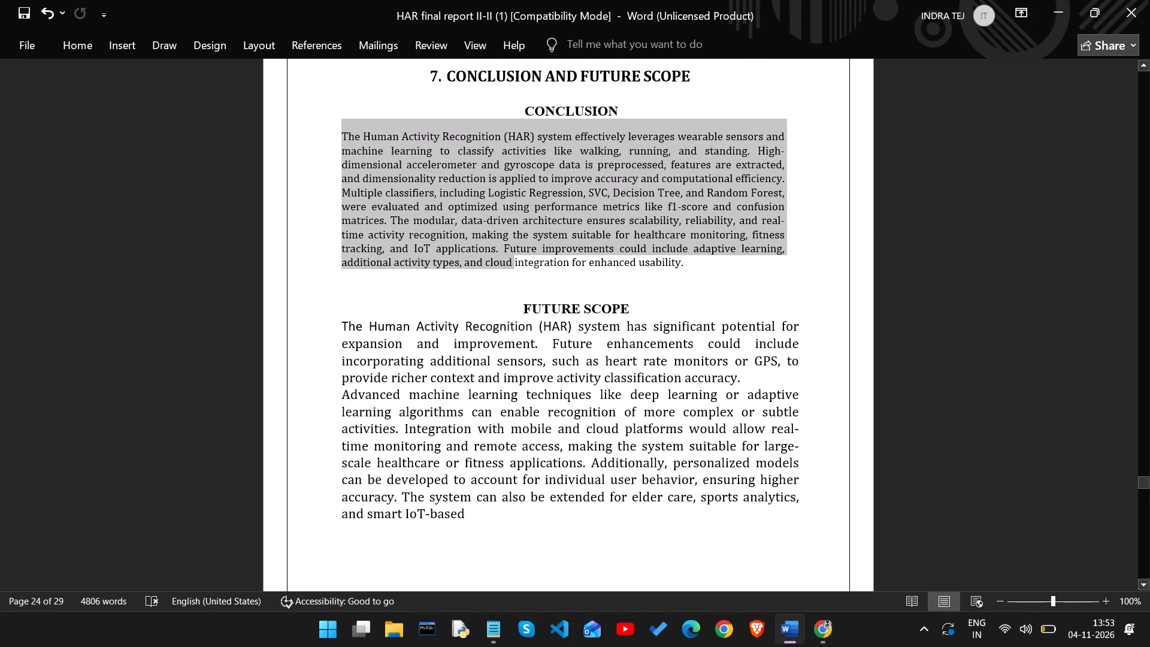
pyautogui.moveTo(508, 268); pyautogui.dragTo(613, 241)
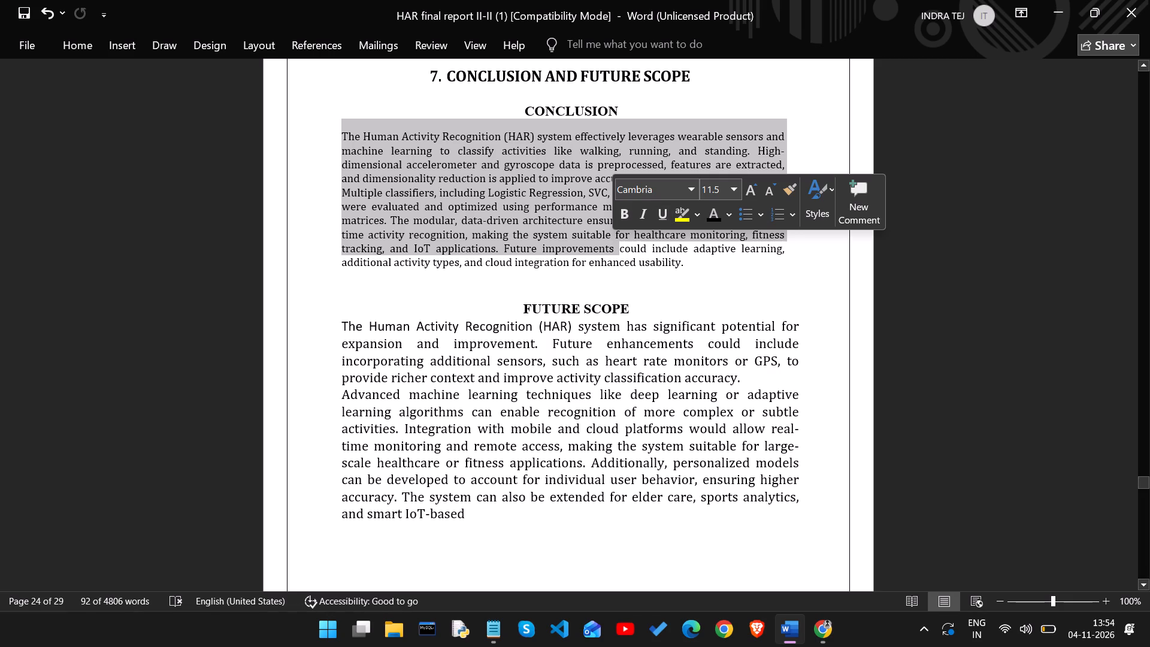
pyautogui.click(717, 258)
pyautogui.moveTo(701, 262); pyautogui.dragTo(552, 246)
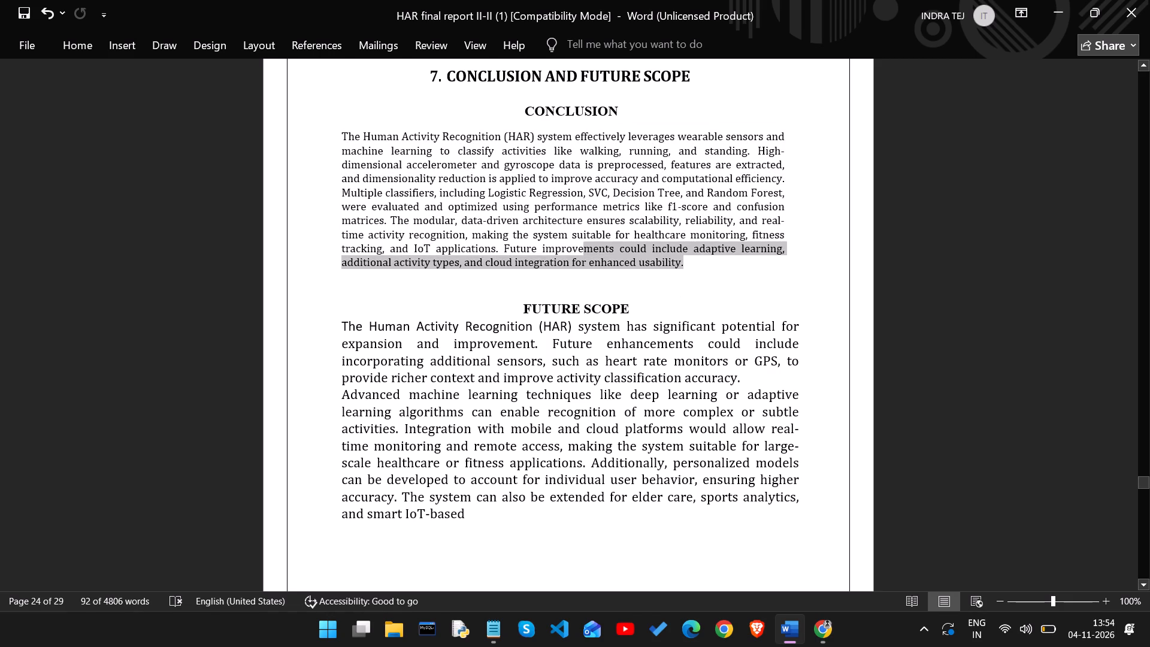
pyautogui.moveTo(552, 246); pyautogui.dragTo(347, 142)
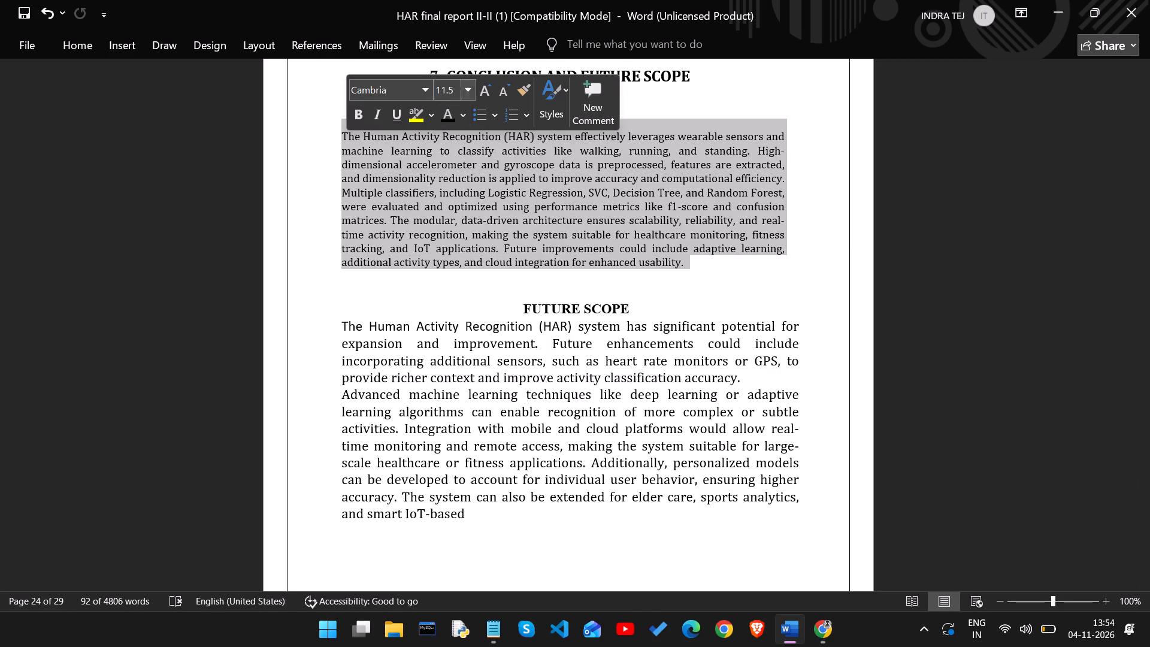
pyautogui.click(466, 87)
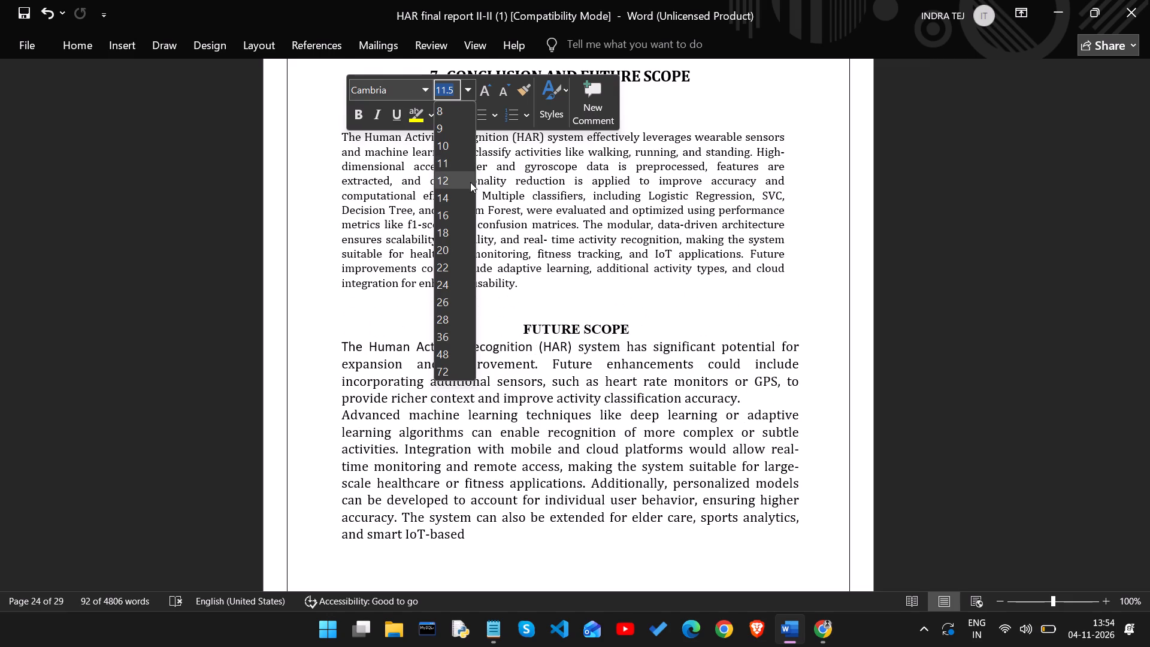
pyautogui.click(470, 182)
pyautogui.click(836, 281)
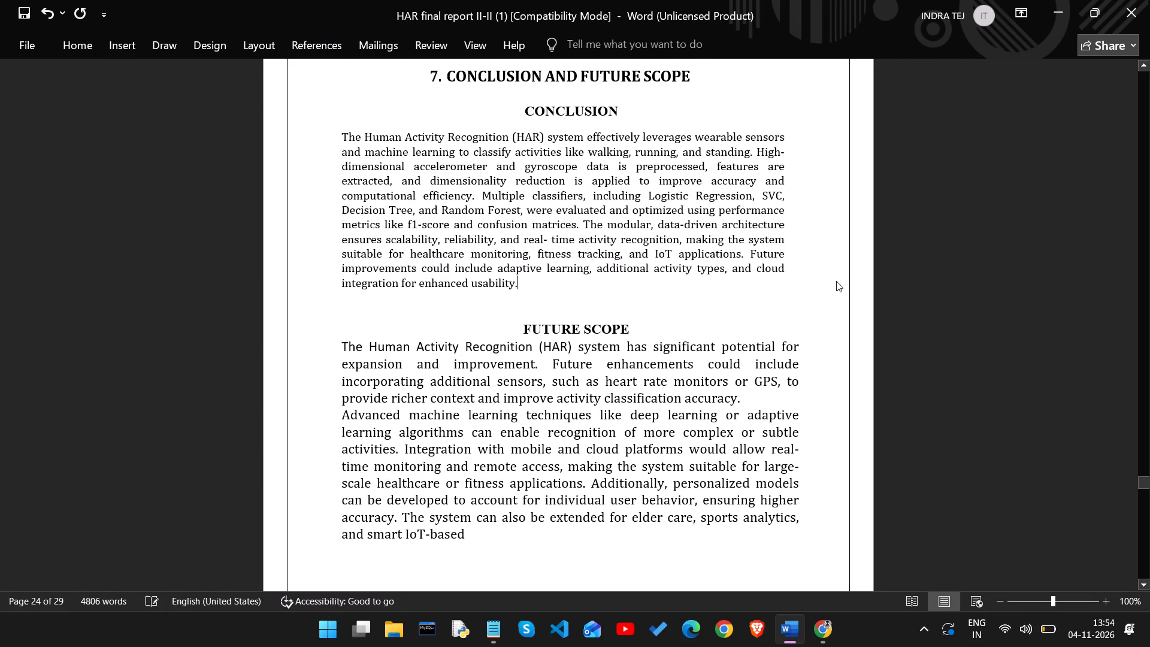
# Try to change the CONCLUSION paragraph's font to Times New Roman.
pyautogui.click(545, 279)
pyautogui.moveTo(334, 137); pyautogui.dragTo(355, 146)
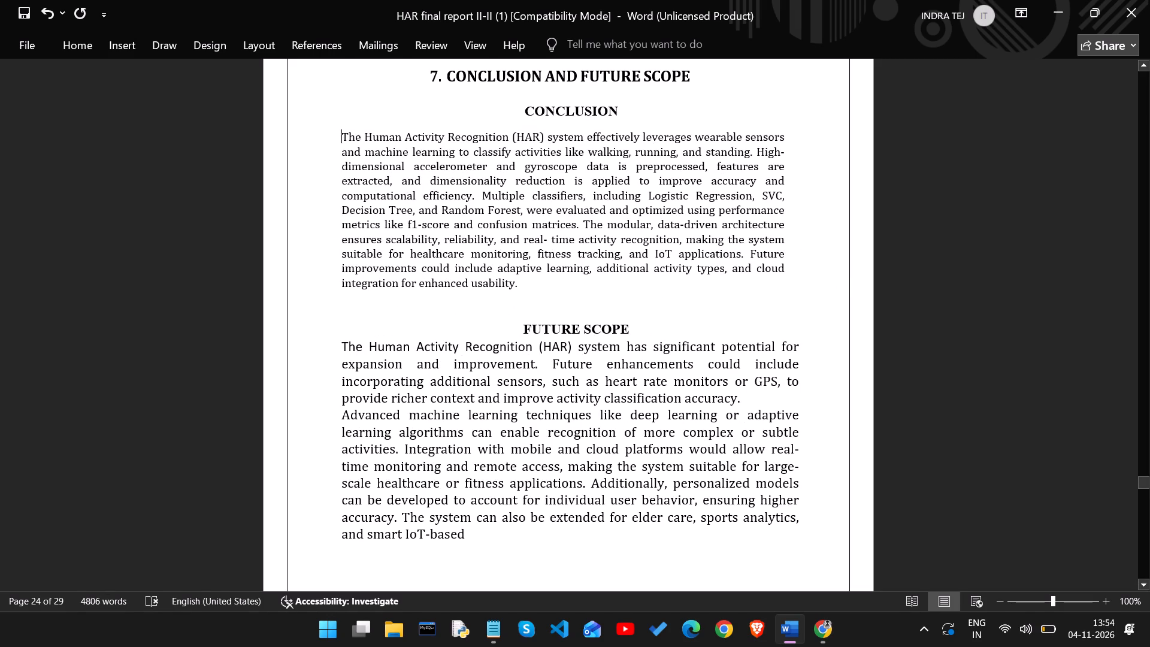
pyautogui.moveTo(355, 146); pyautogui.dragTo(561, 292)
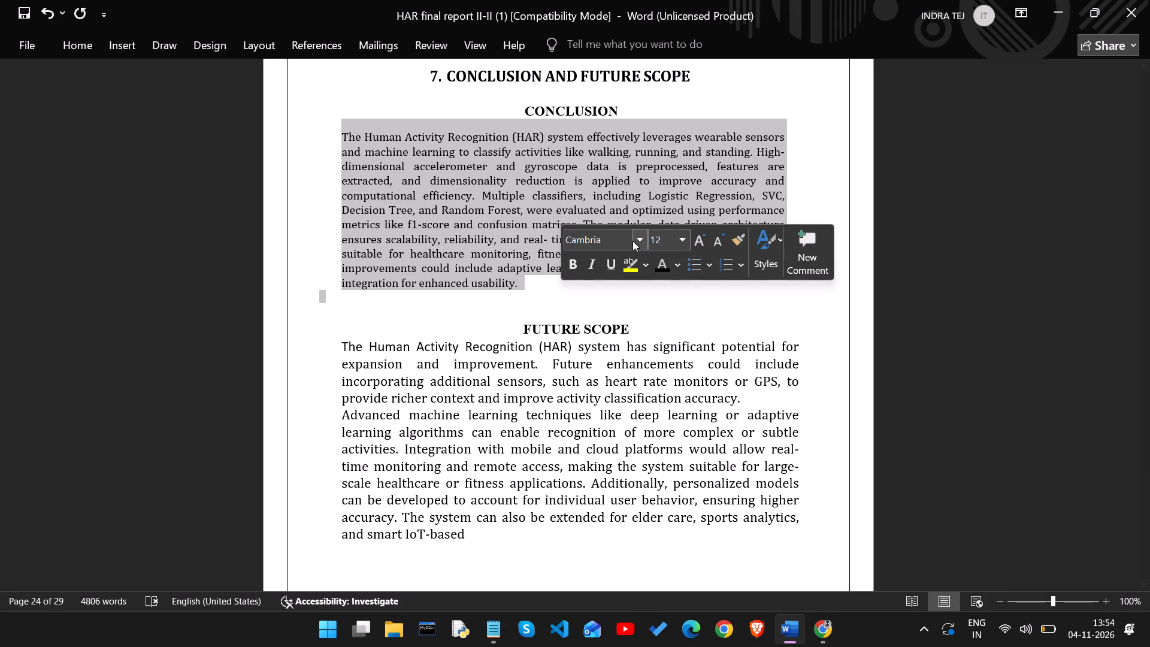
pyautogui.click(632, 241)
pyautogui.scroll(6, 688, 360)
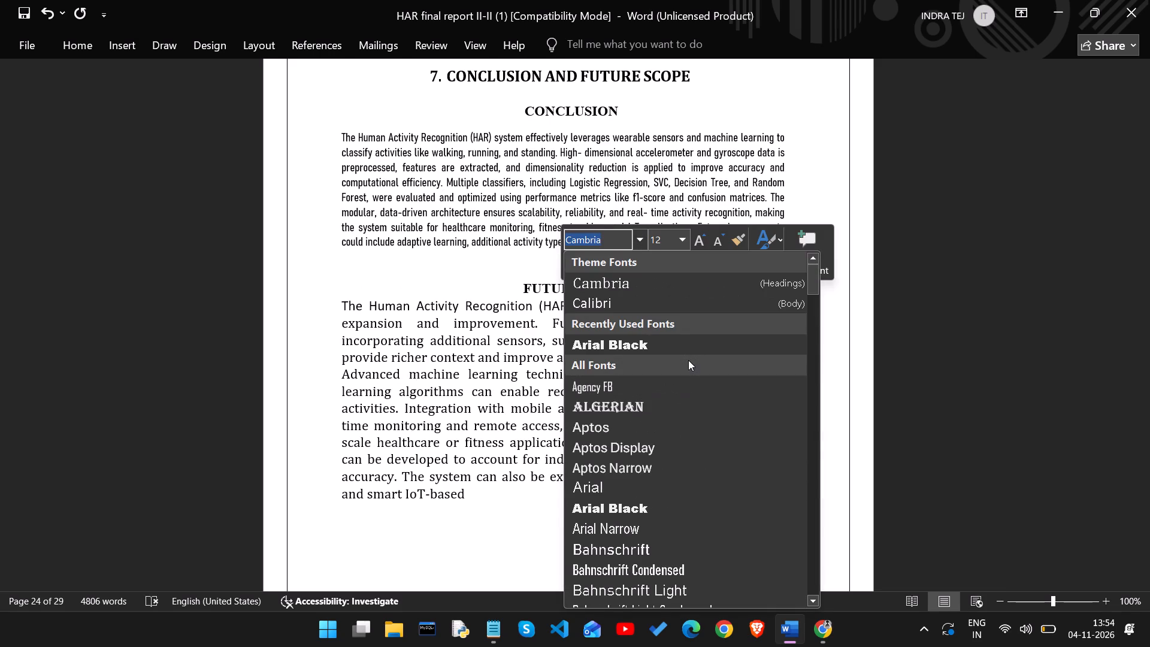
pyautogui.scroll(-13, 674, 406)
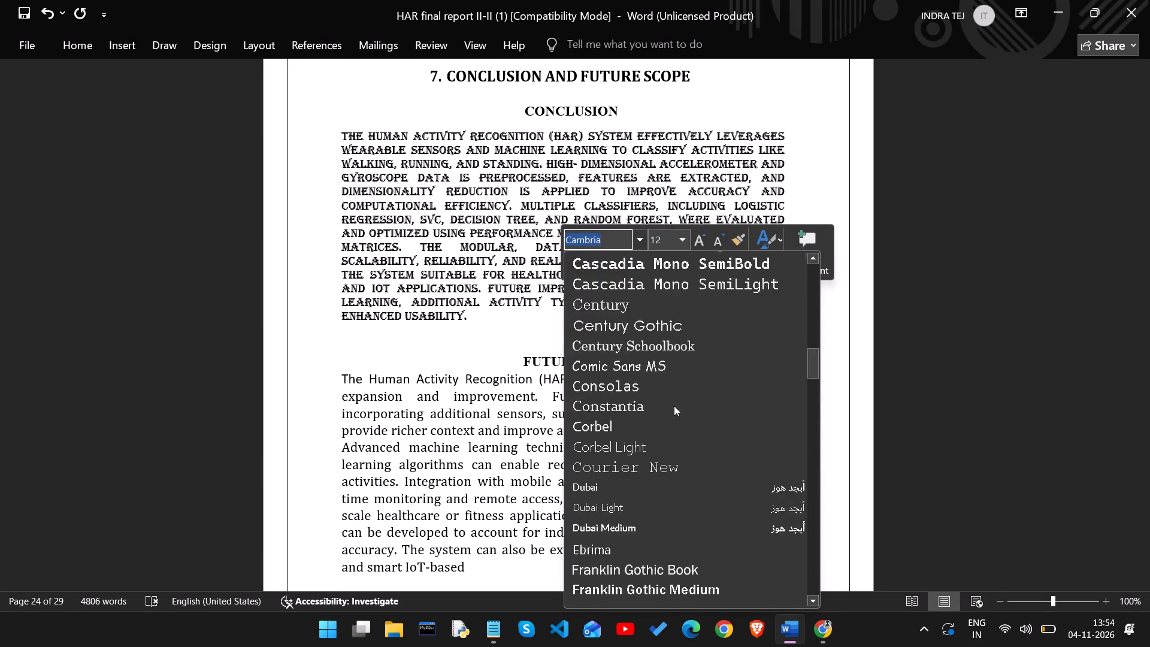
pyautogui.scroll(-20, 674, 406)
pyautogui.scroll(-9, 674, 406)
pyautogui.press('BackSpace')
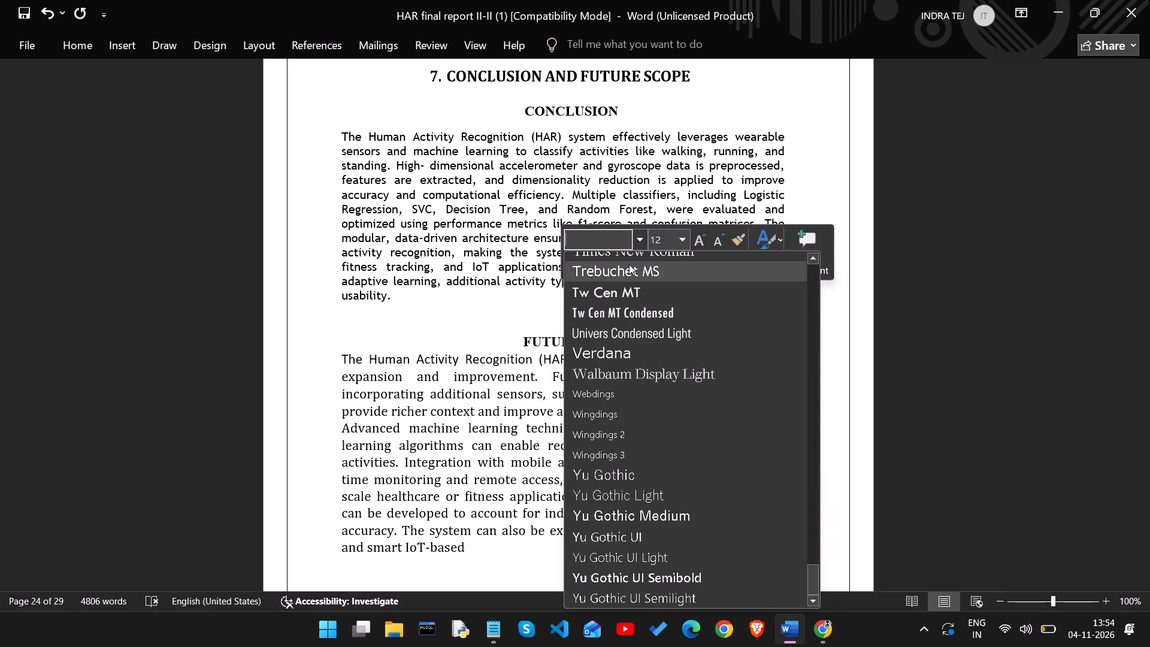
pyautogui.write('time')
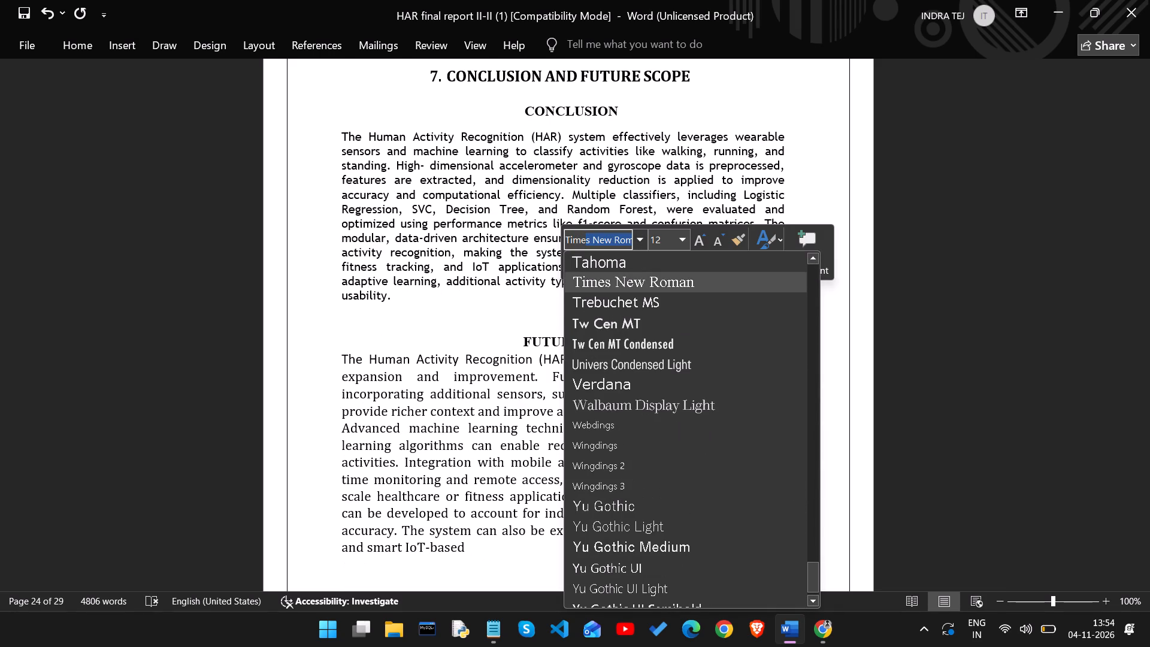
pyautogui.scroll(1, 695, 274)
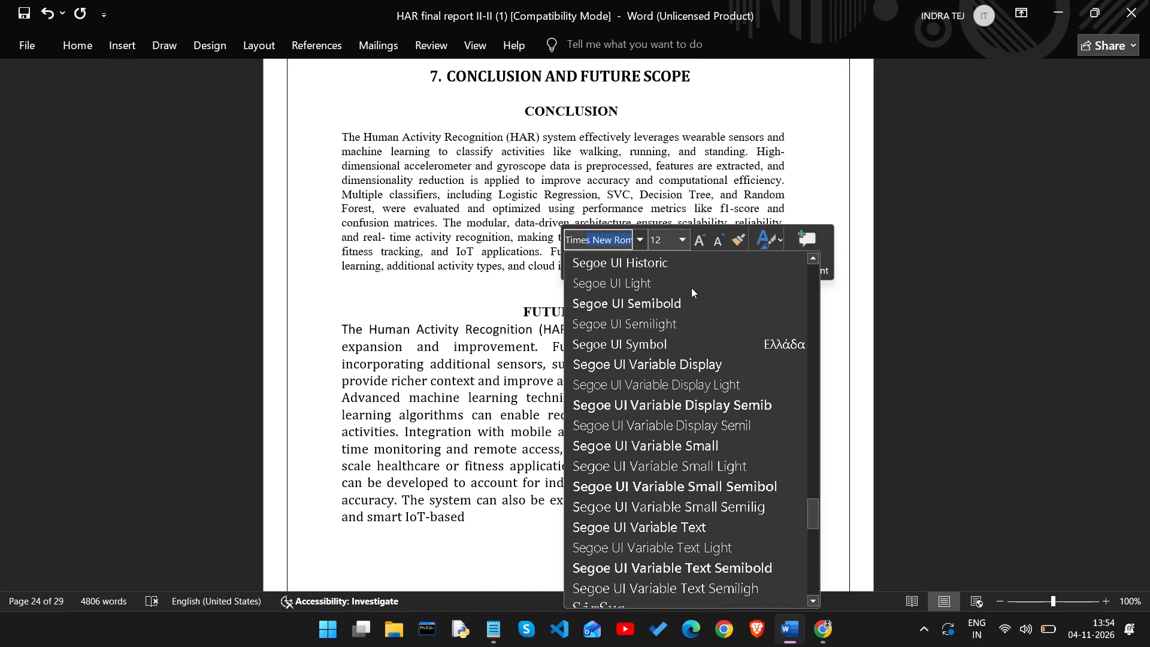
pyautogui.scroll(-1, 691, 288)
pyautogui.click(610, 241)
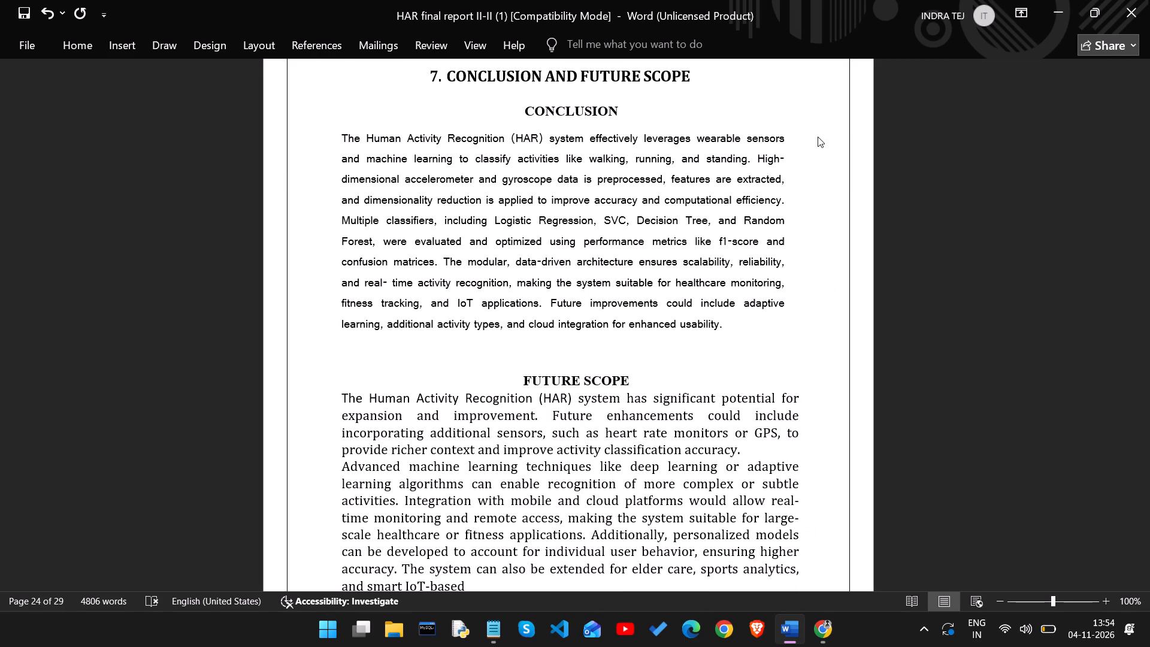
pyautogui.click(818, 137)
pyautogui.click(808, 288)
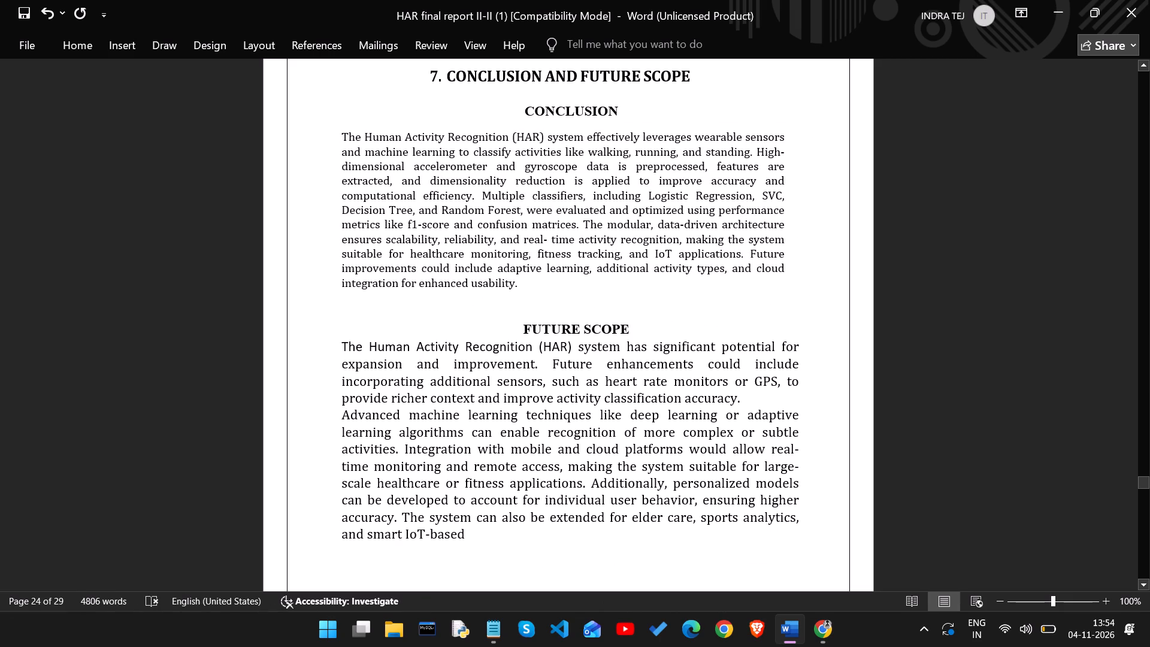
# Set the font of the whole CONCLUSION paragraph to Times New Roman and check it on a word in the text.
pyautogui.moveTo(338, 135); pyautogui.dragTo(431, 205)
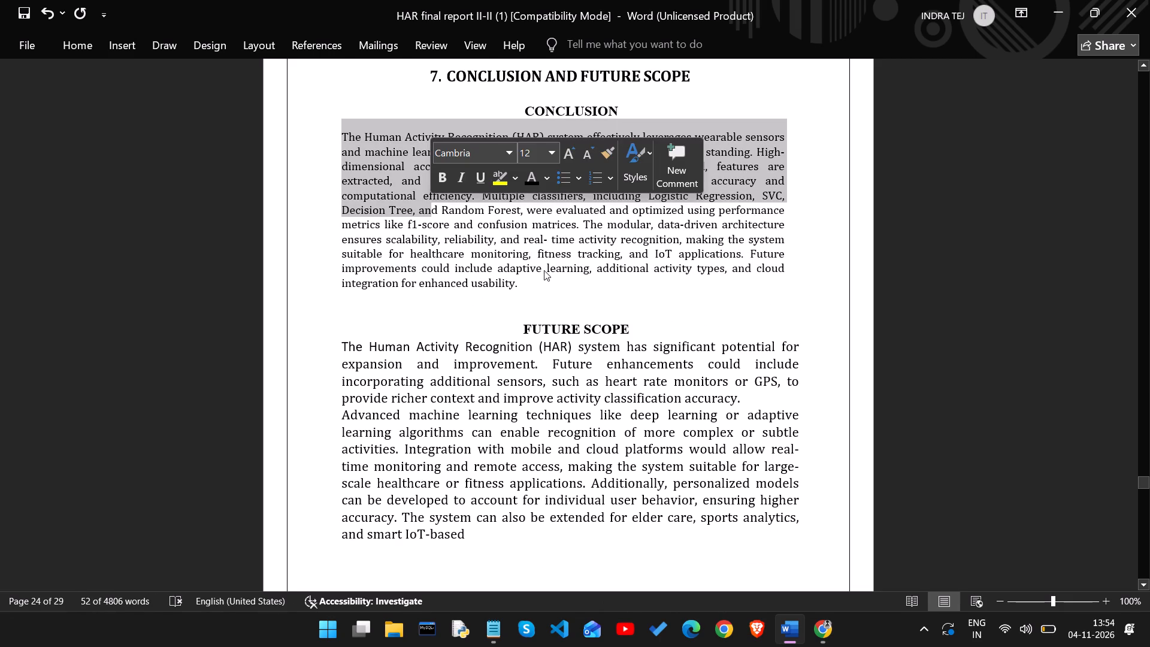
pyautogui.moveTo(526, 283); pyautogui.dragTo(507, 267)
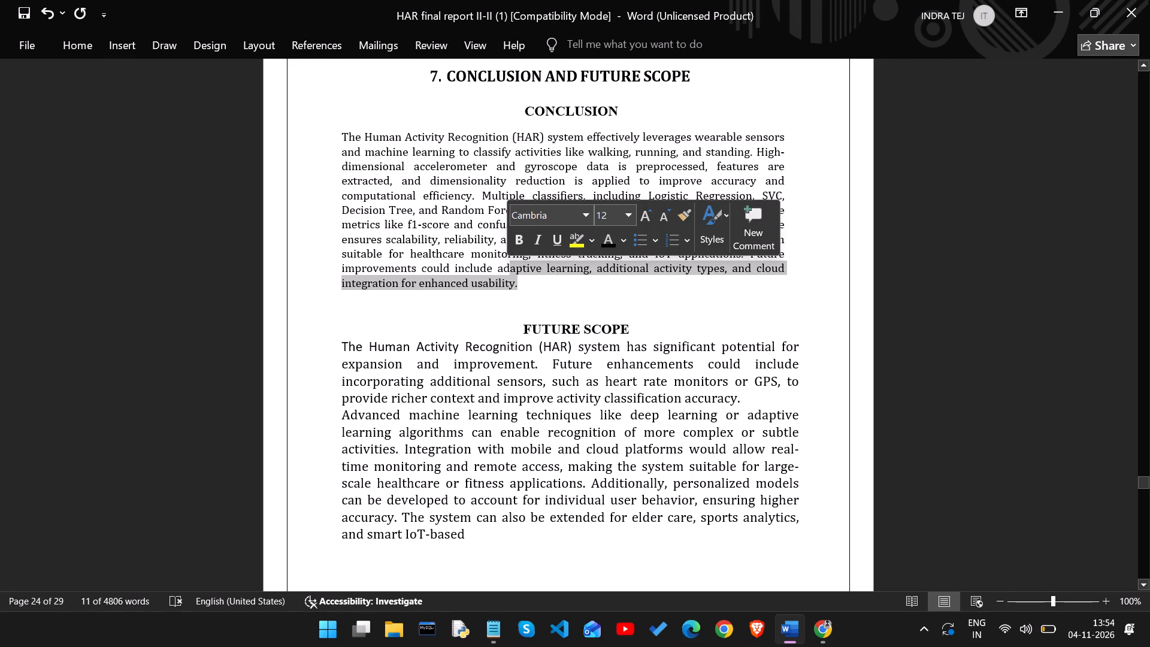
pyautogui.click(529, 286)
pyautogui.moveTo(529, 286); pyautogui.dragTo(335, 131)
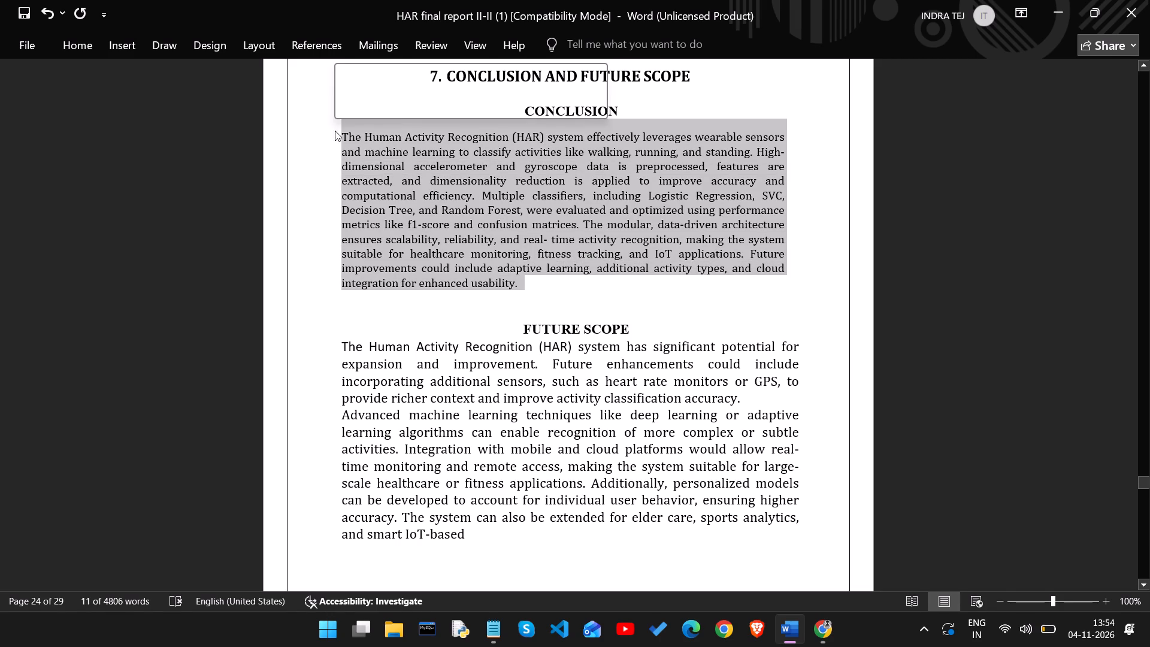
pyautogui.click(399, 77)
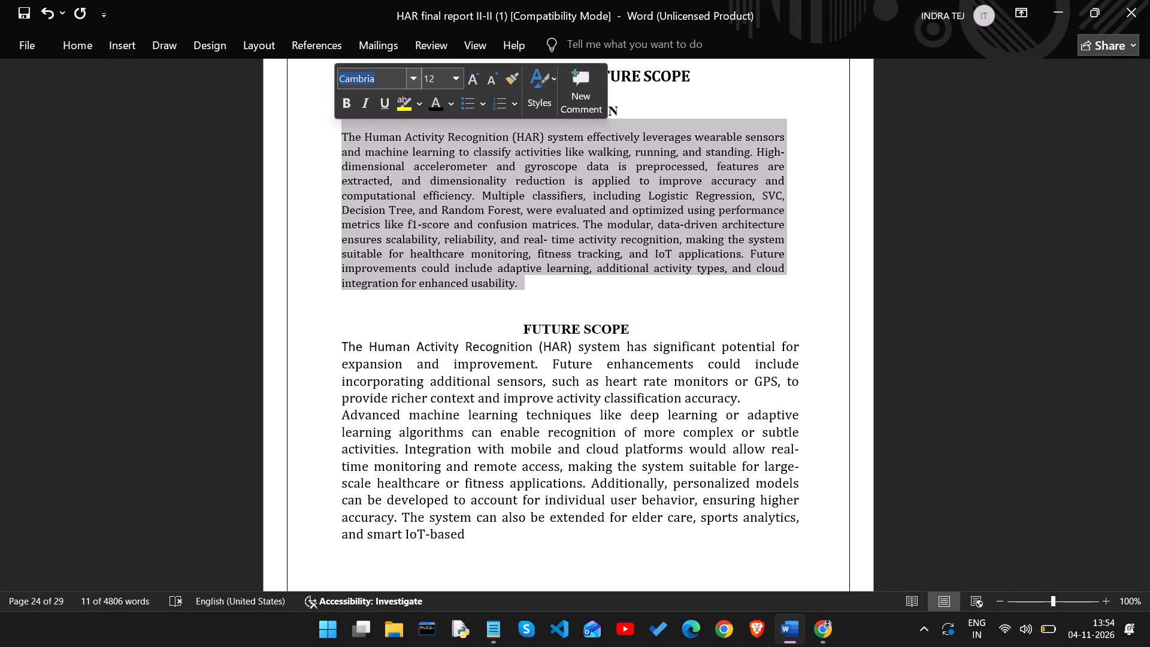
pyautogui.write('ti')
pyautogui.press('Right')
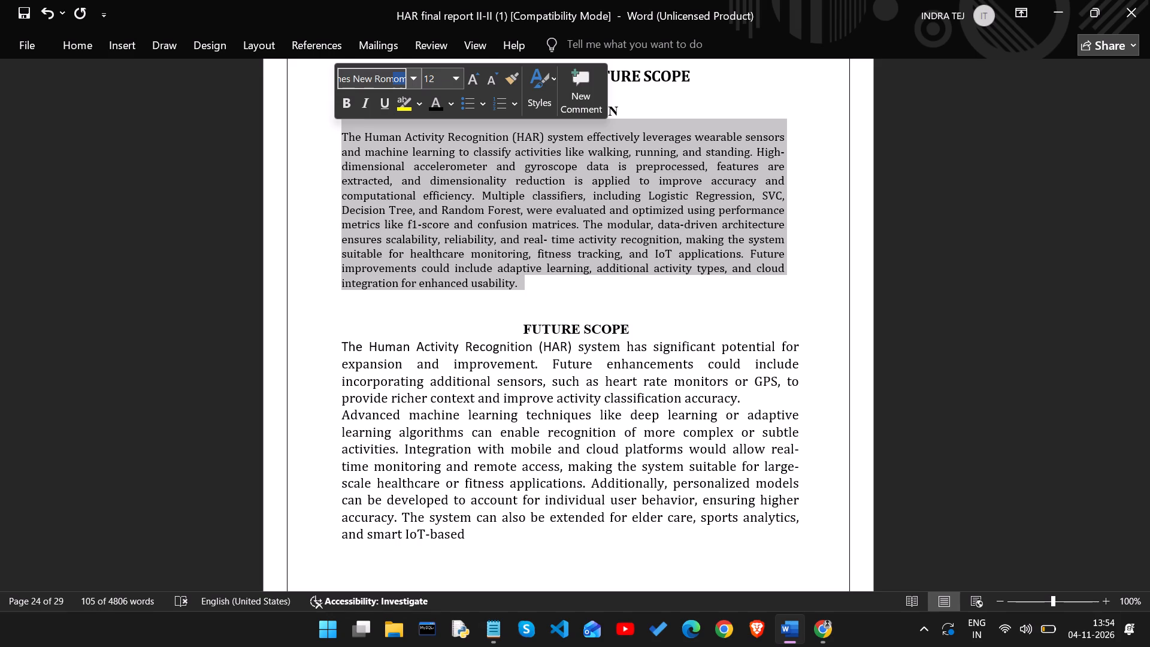
pyautogui.press('Return')
pyautogui.click(759, 304)
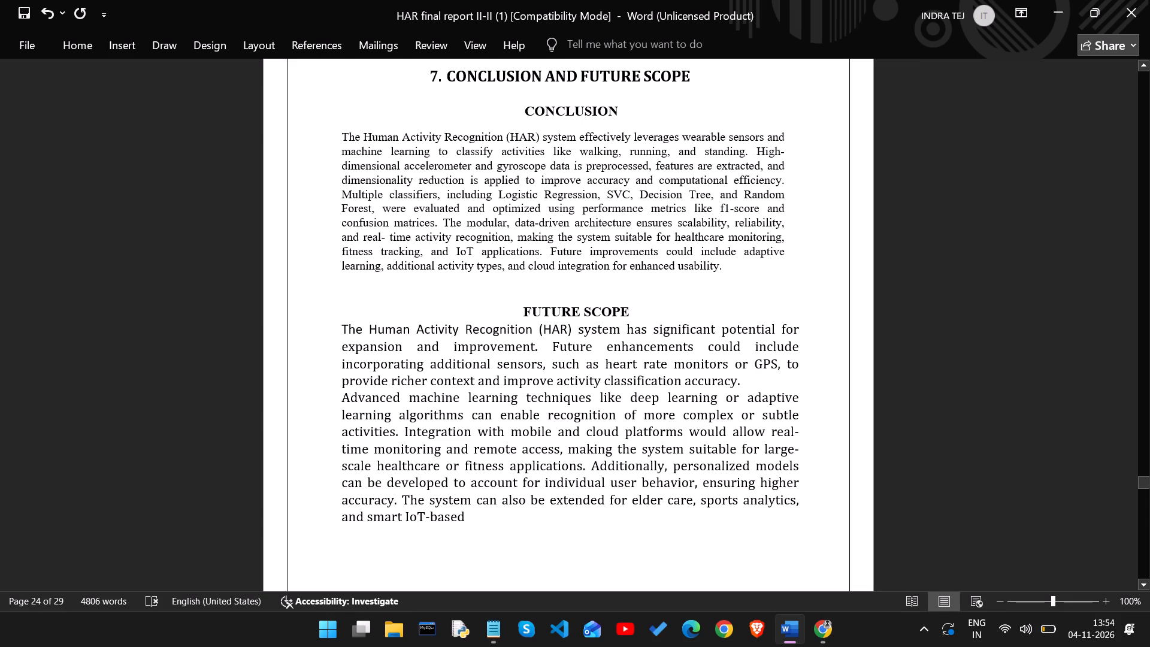
pyautogui.doubleClick(687, 255)
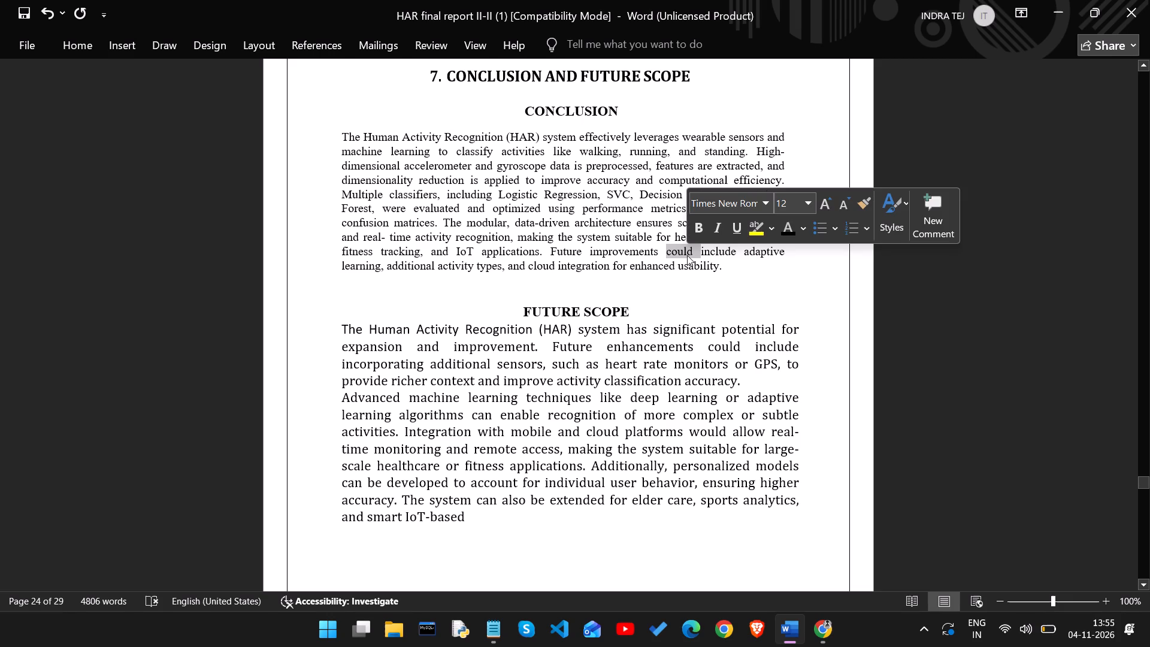
pyautogui.click(752, 286)
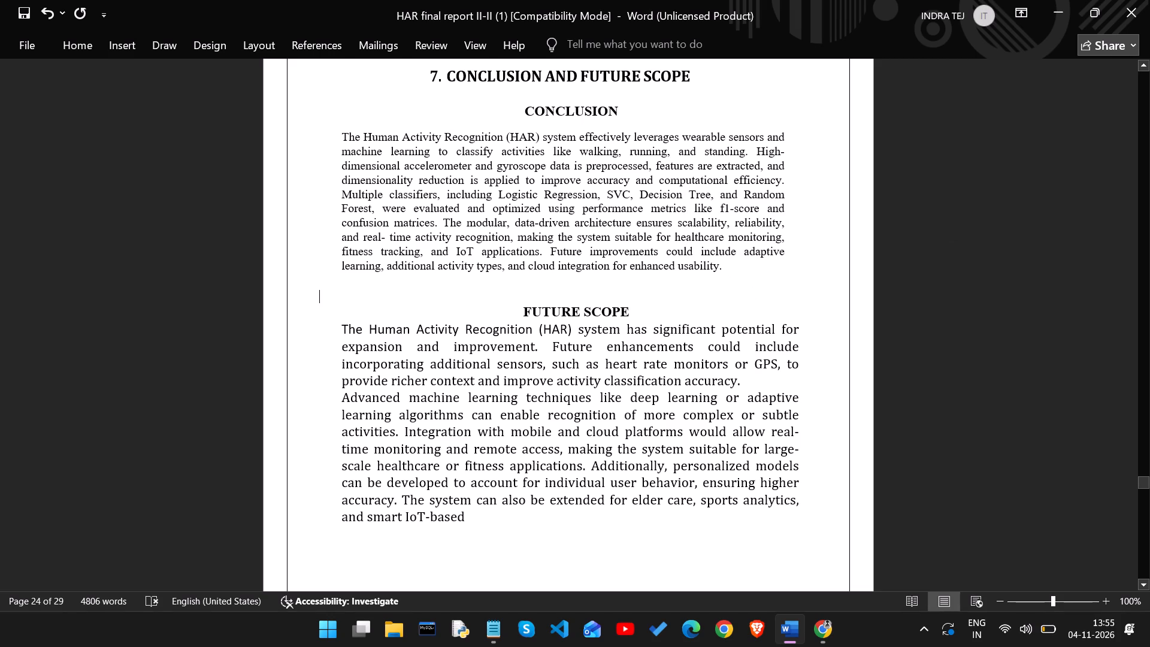
# Set the word "and" after "expansion" in the FUTURE SCOPE section's first paragraph to Times New Roman.
pyautogui.doubleClick(443, 344)
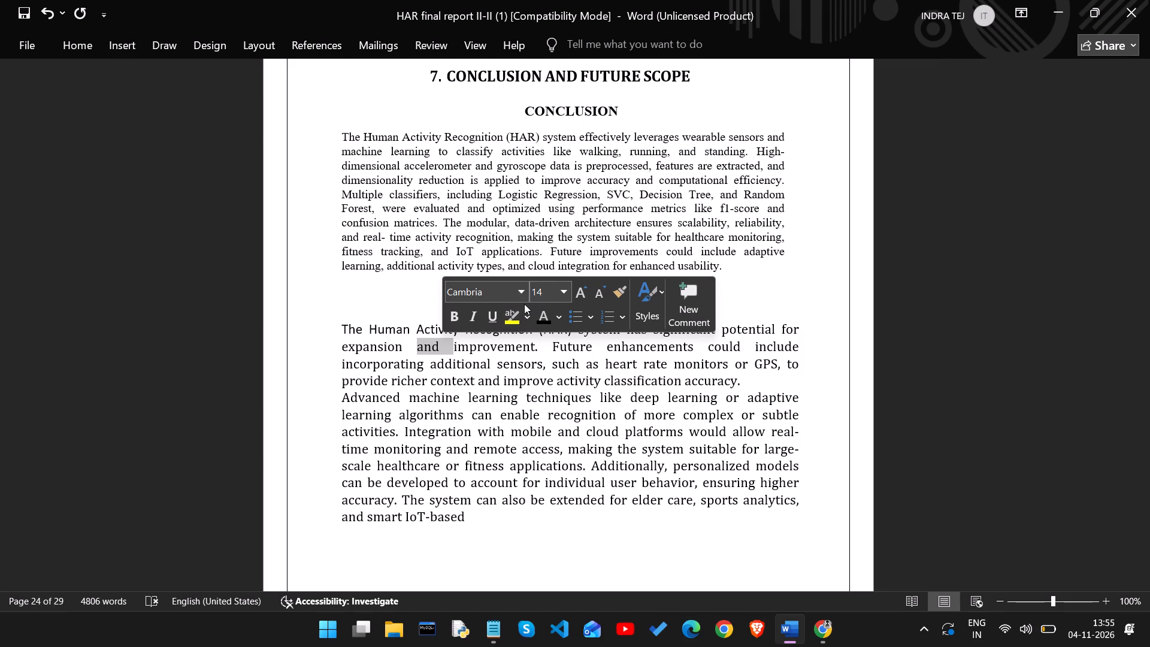
pyautogui.click(523, 292)
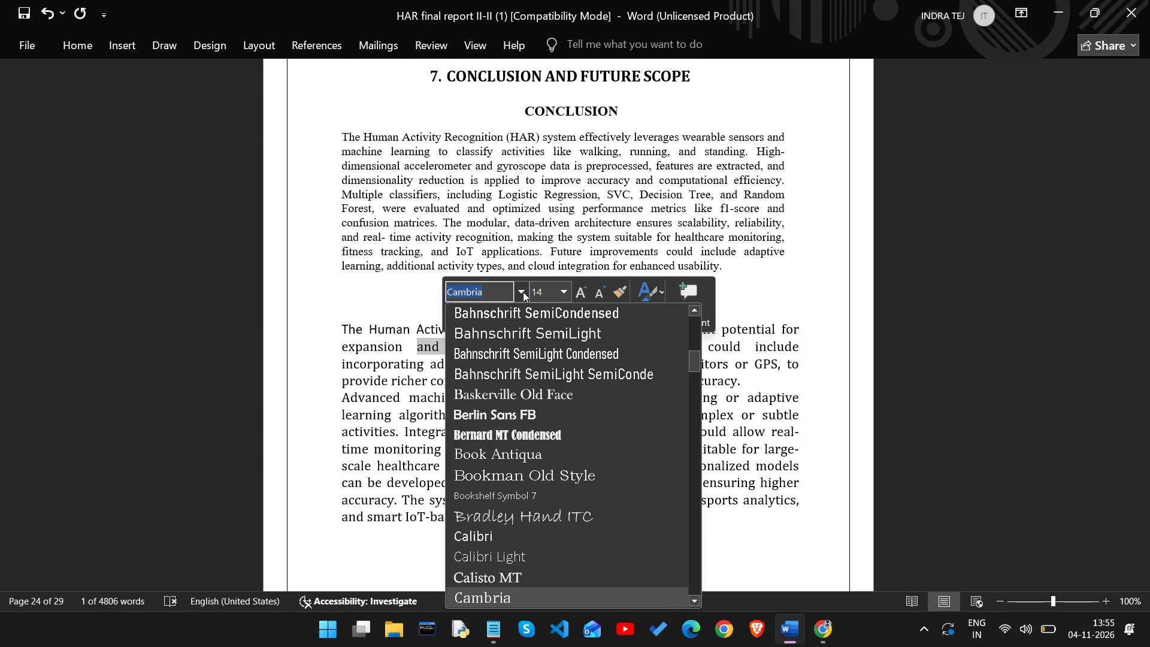
pyautogui.press('BackSpace')
pyautogui.press('t')
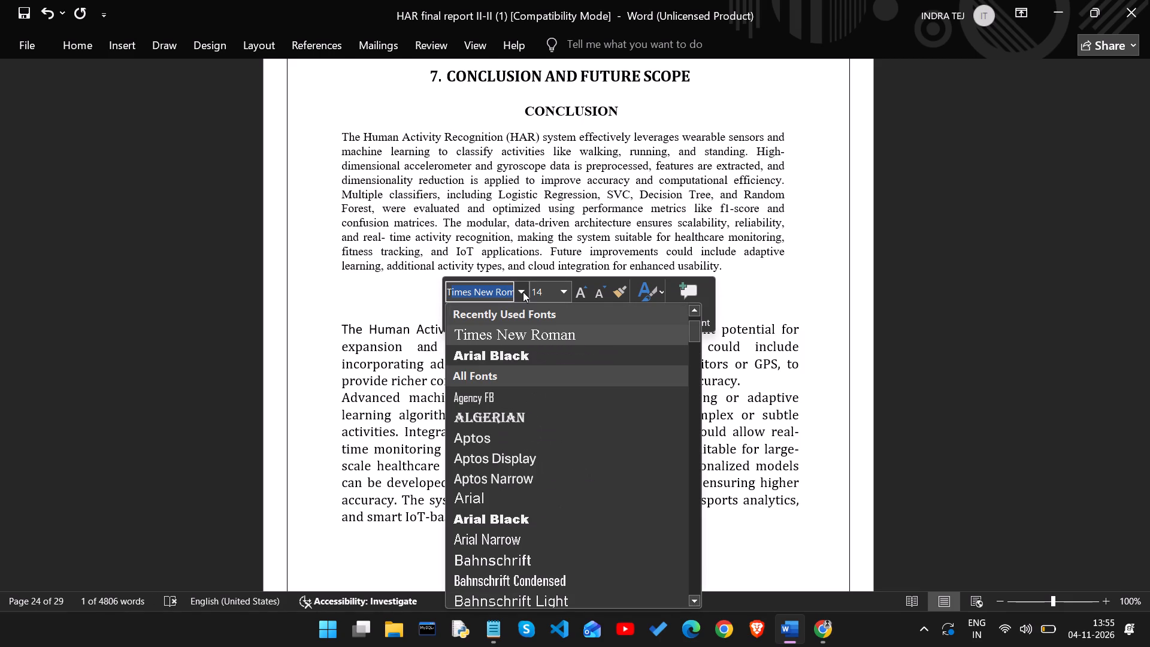
pyautogui.press('Right')
pyautogui.click(510, 335)
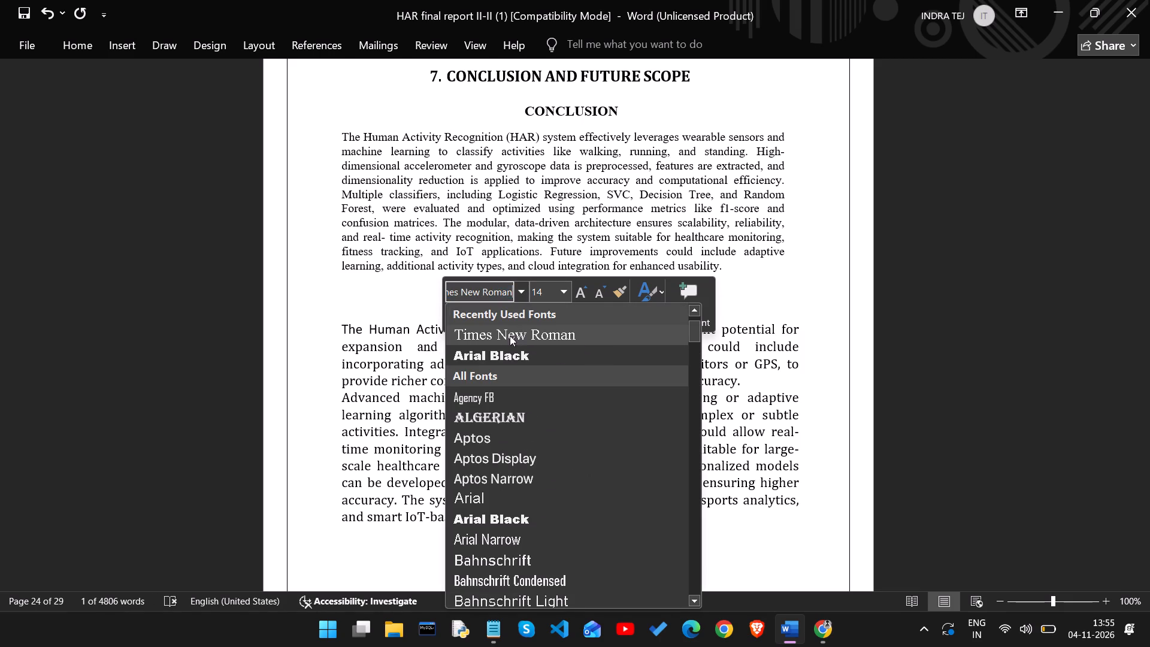
# Set both paragraphs of the FUTURE SCOPE section to Times New Roman, size 12.
pyautogui.press('Return')
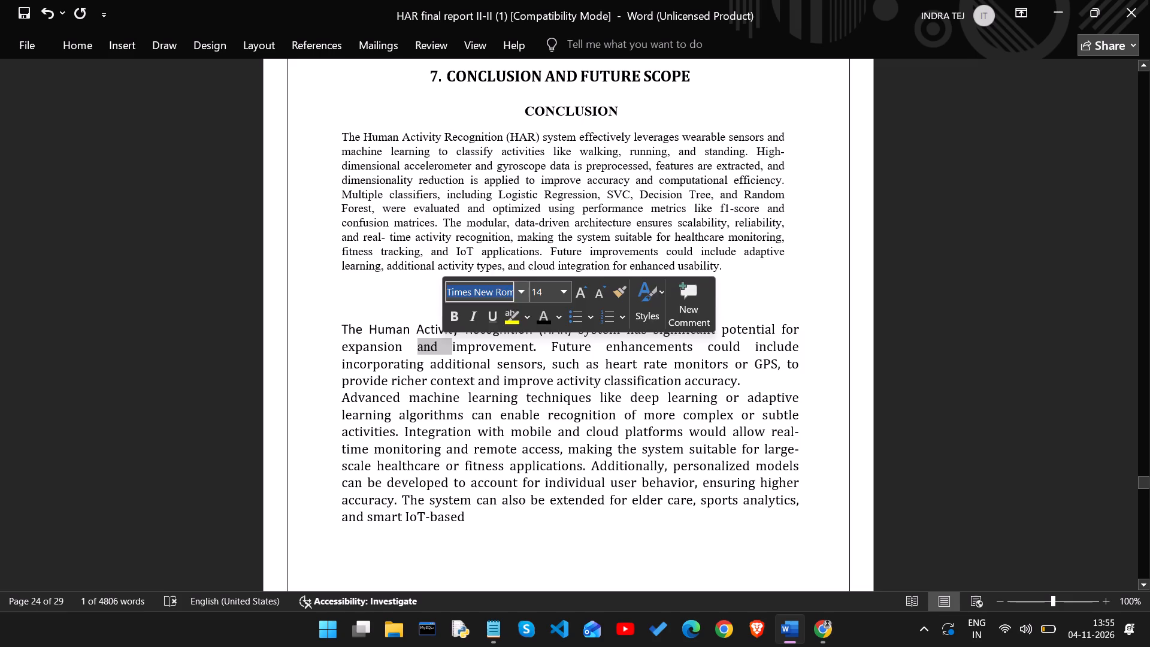
pyautogui.moveTo(334, 326); pyautogui.dragTo(551, 503)
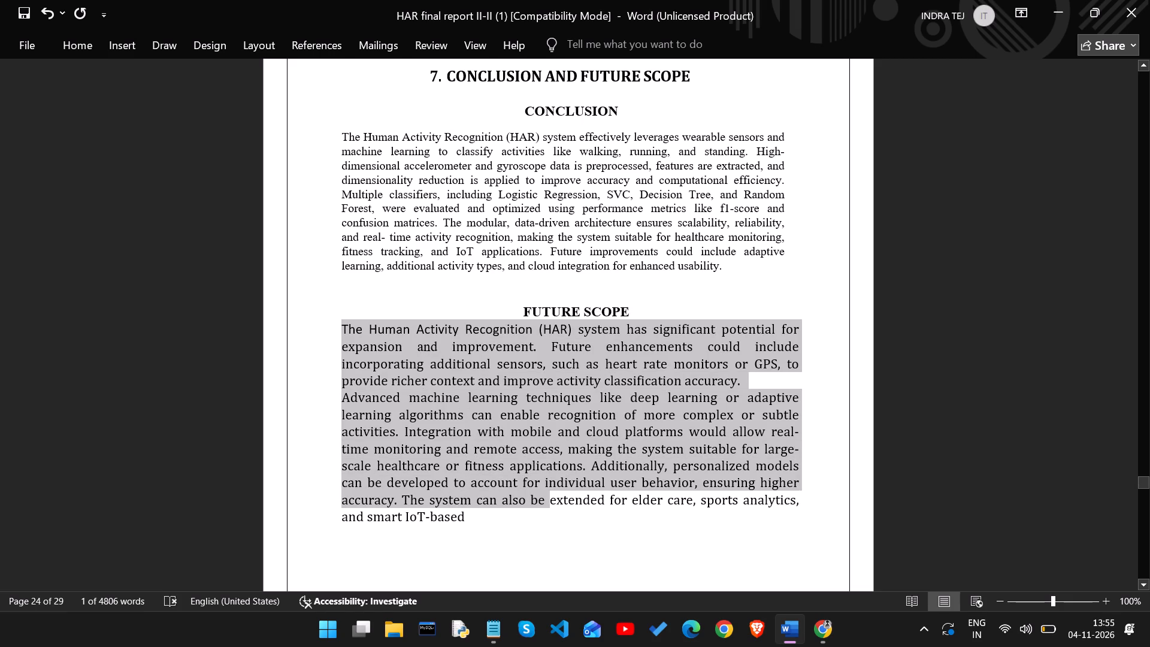
pyautogui.moveTo(551, 503); pyautogui.dragTo(558, 512)
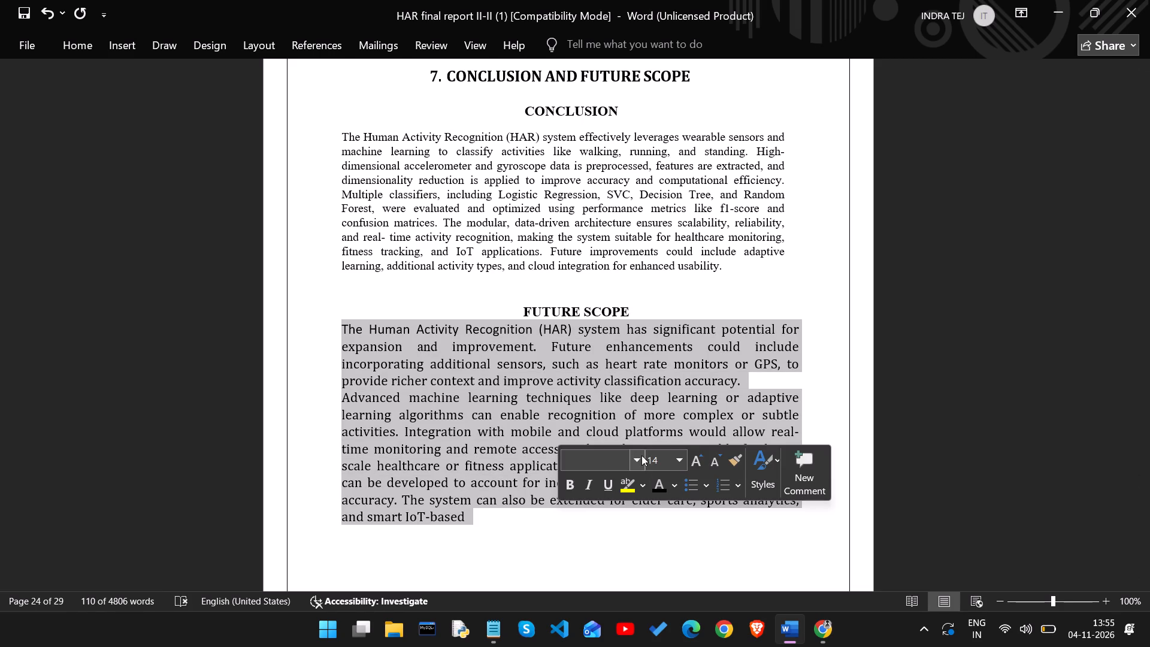
pyautogui.click(635, 456)
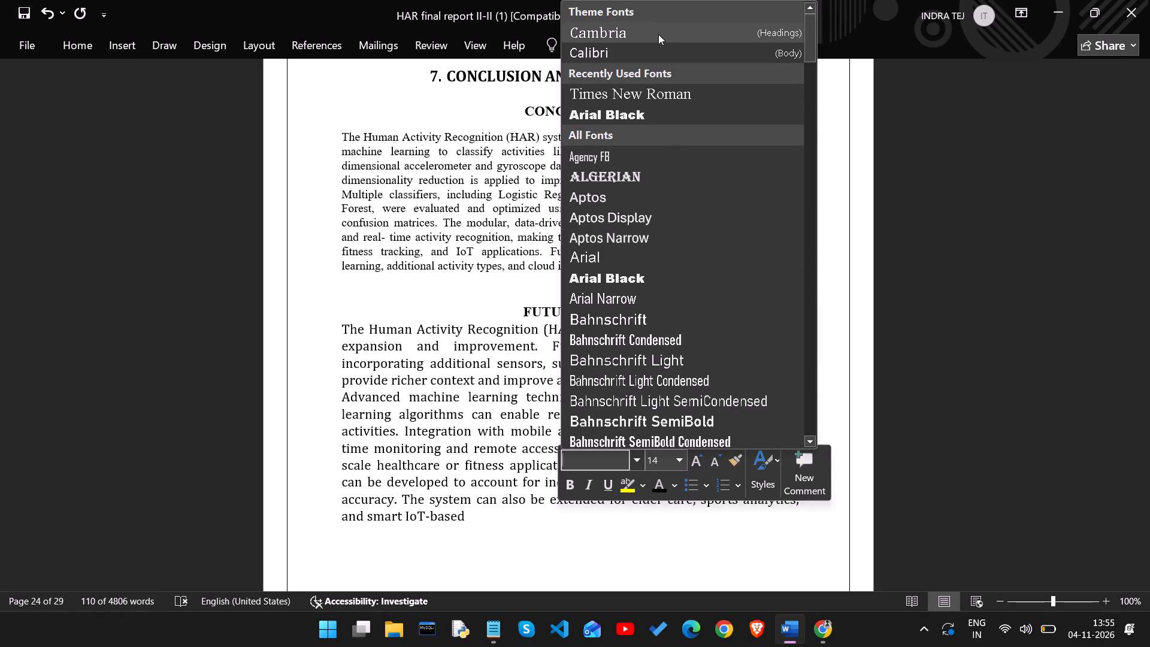
pyautogui.click(665, 101)
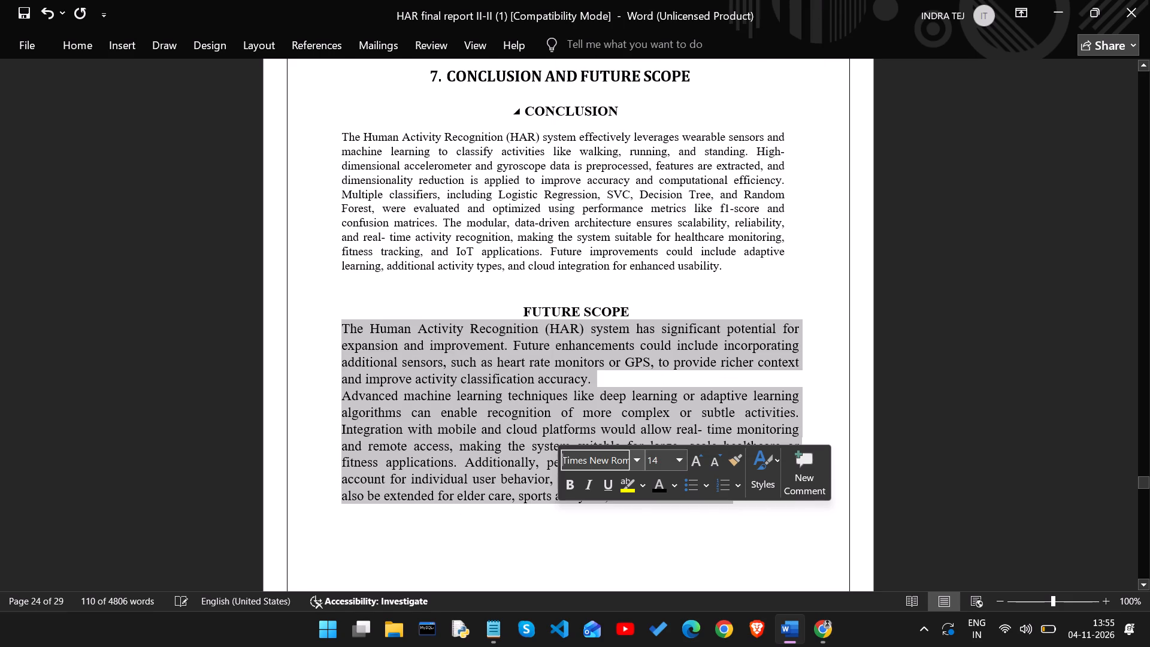
pyautogui.click(682, 459)
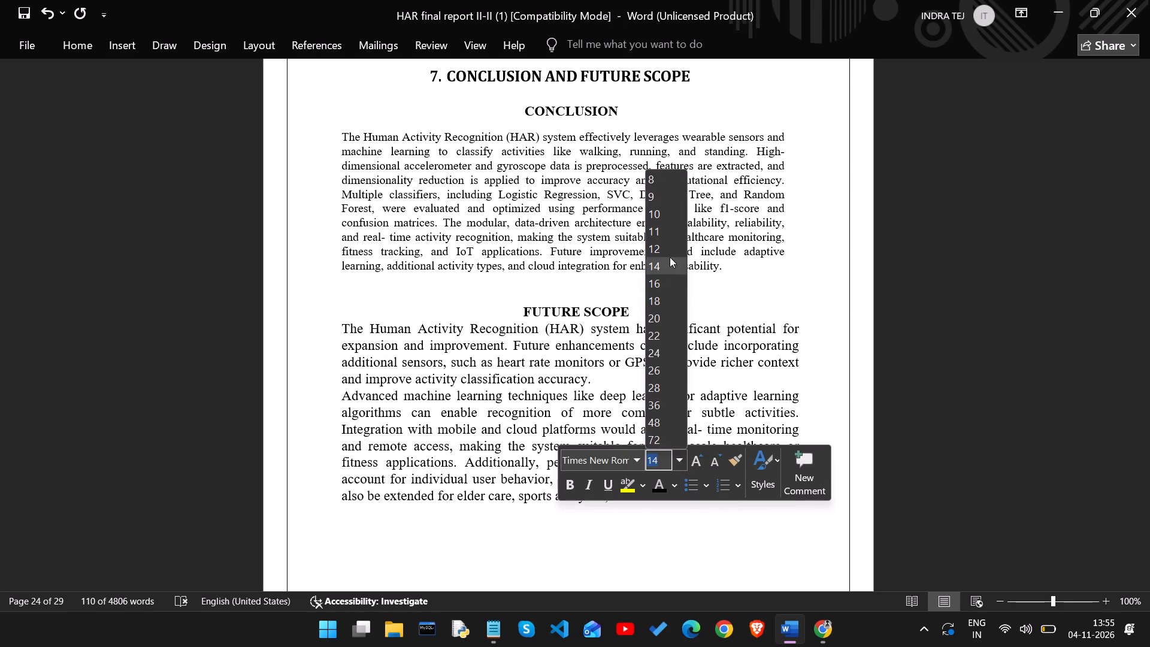
pyautogui.click(668, 250)
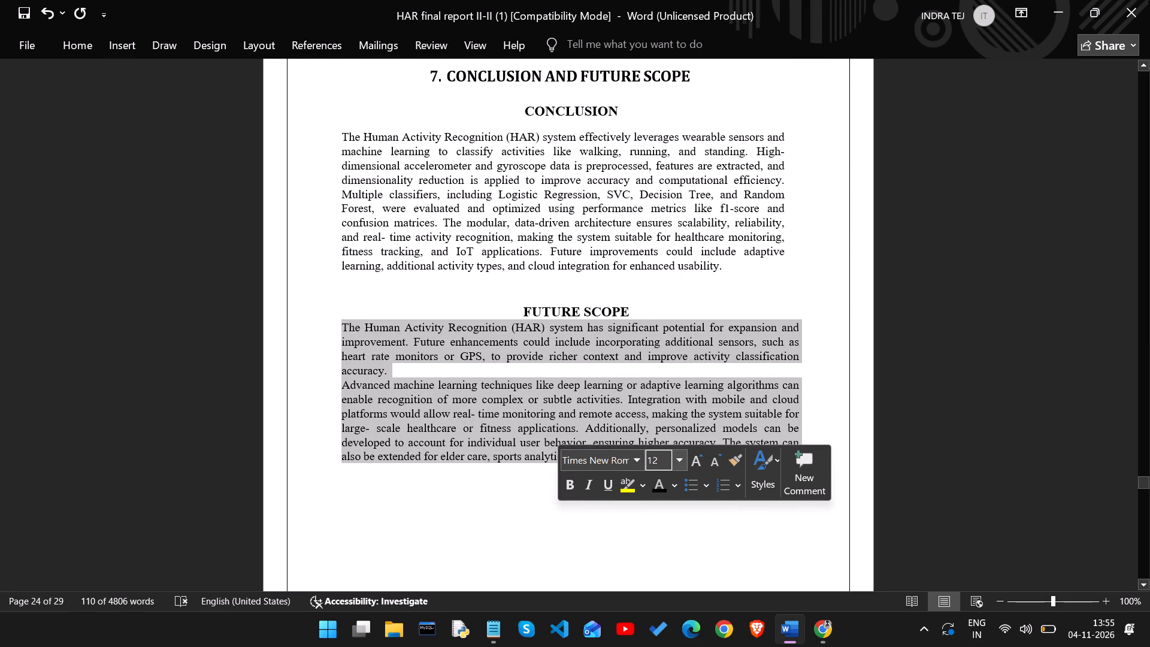
pyautogui.click(676, 294)
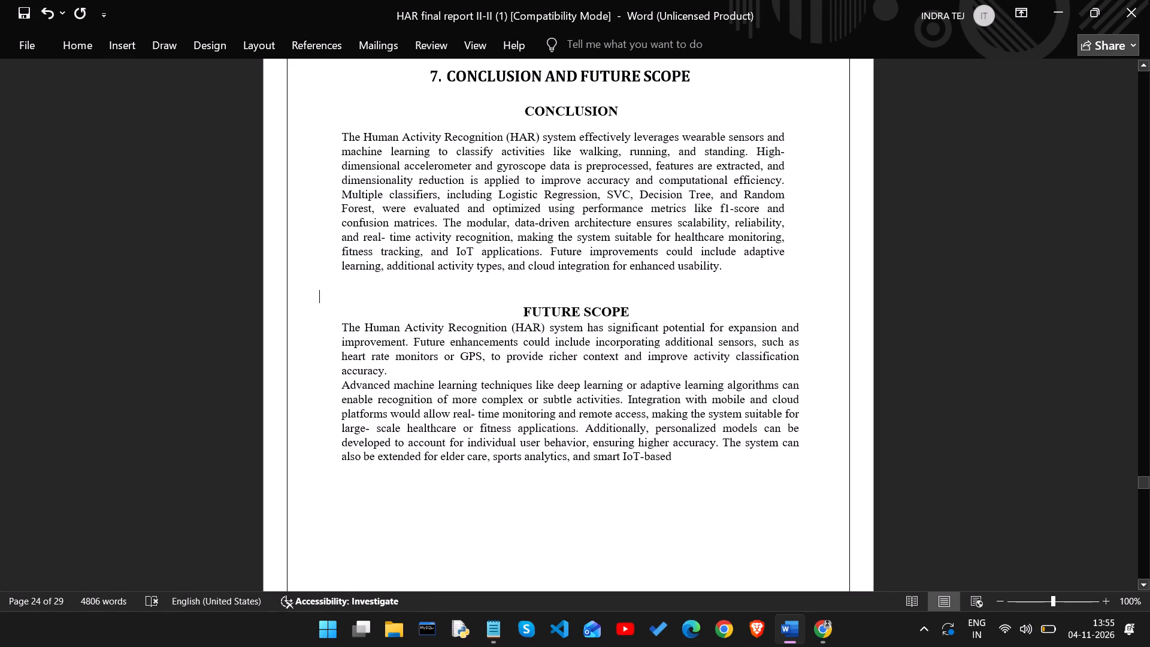
# Check the formatting and page numbering from the end of FUTURE SCOPE through BIBLIOGRAPHY, APPENDIX-A and APPENDIX-B to the last page.
pyautogui.click(688, 463)
pyautogui.press('Down')
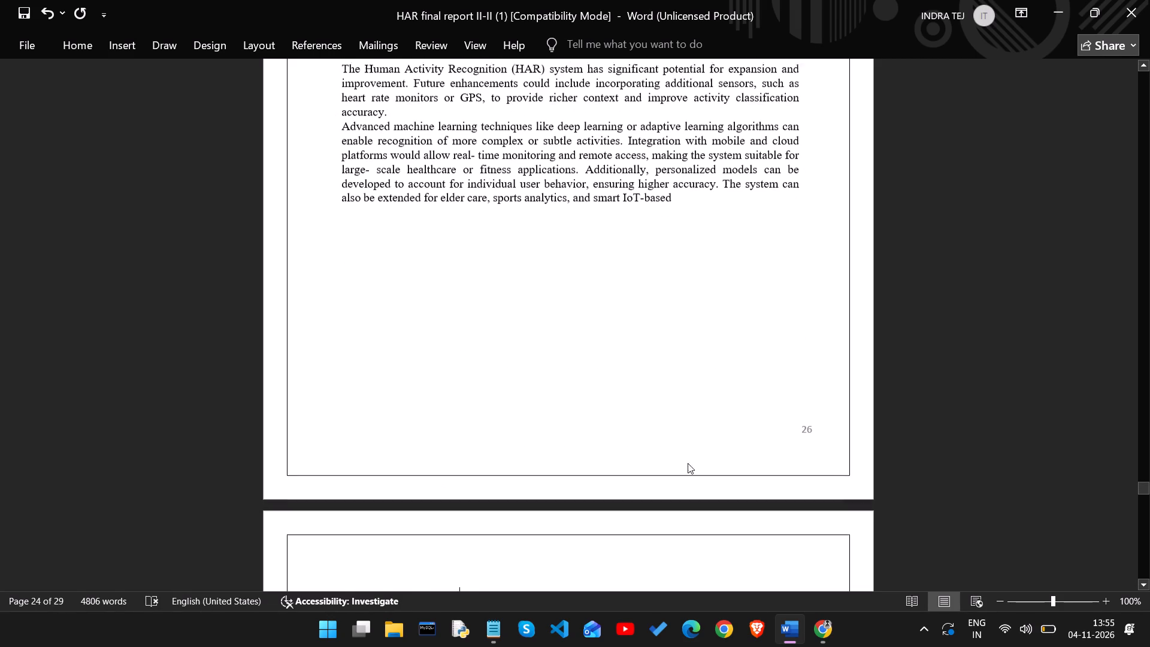
pyautogui.press('Down')
pyautogui.press('Down')
pyautogui.press('Down')
pyautogui.press('Down')
pyautogui.press('Down')
pyautogui.press('Down')
pyautogui.press('Down')
pyautogui.press('Down')
pyautogui.press('Down')
pyautogui.press('Down')
pyautogui.press('Down')
pyautogui.press('Down')
pyautogui.press('Down')
pyautogui.press('Down')
pyautogui.press('Down')
pyautogui.press('Down')
pyautogui.press('Down')
pyautogui.press('Down')
pyautogui.press('Down')
pyautogui.press('Down')
pyautogui.press('Down')
pyautogui.press('Down')
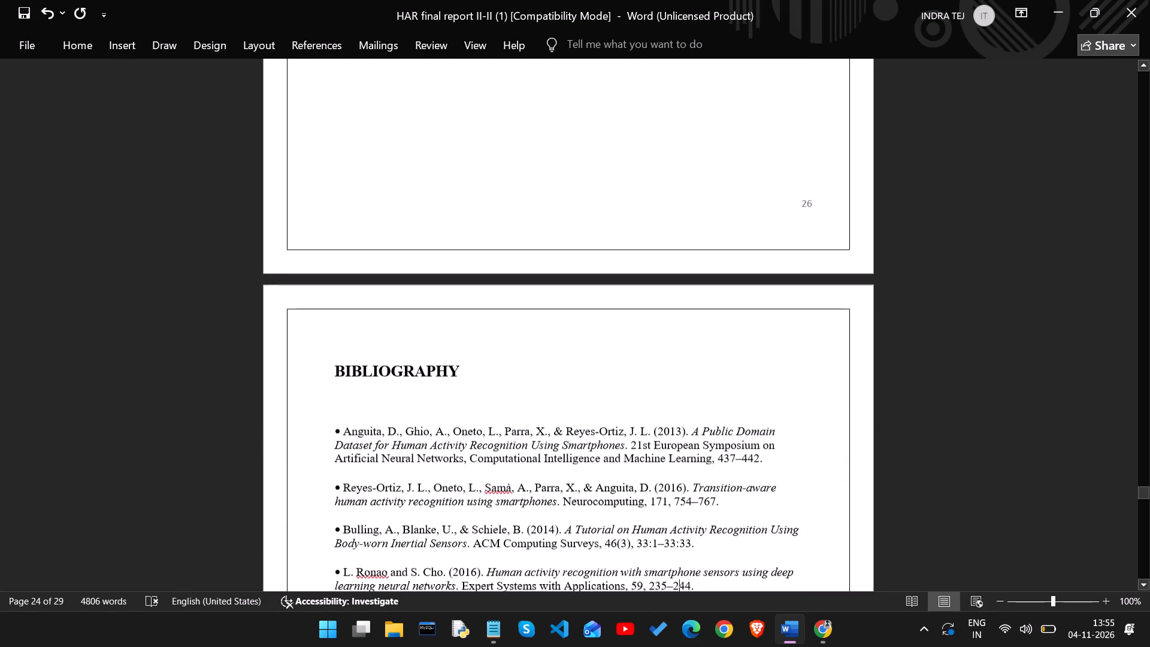
pyautogui.press('Down')
pyautogui.press('Down')
pyautogui.press('Down')
pyautogui.press('Down')
pyautogui.press('Down')
pyautogui.press('Down')
pyautogui.press('Down')
pyautogui.press('Down')
pyautogui.press('Down')
pyautogui.press('Down')
pyautogui.press('Down')
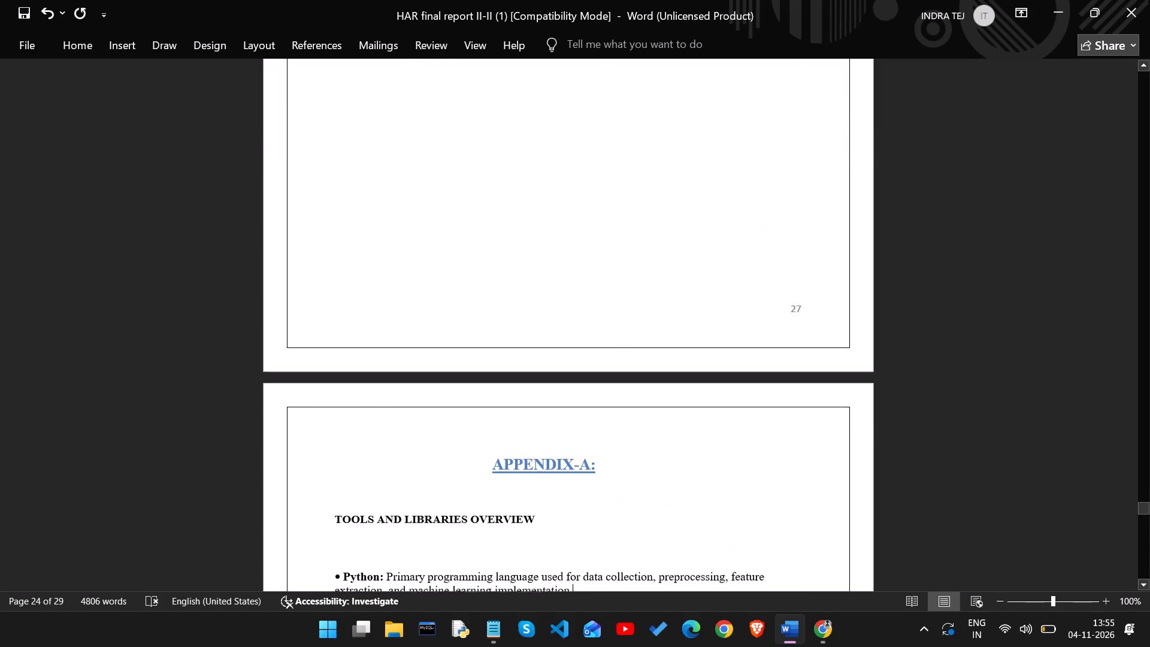
pyautogui.press('Down')
pyautogui.press('Down')
pyautogui.press('Down')
pyautogui.press('Down')
pyautogui.press('Down')
pyautogui.press('Down')
pyautogui.press('Down')
pyautogui.press('Down')
pyautogui.press('Down')
pyautogui.press('Down')
pyautogui.press('Down')
pyautogui.press('Down')
pyautogui.press('Down')
pyautogui.press('Down')
pyautogui.press('Down')
pyautogui.press('Down')
pyautogui.press('Down')
pyautogui.press('Down')
pyautogui.press('Down')
pyautogui.press('Down')
pyautogui.press('Down')
pyautogui.press('Down')
pyautogui.press('Down')
pyautogui.press('Down')
pyautogui.press('Down')
pyautogui.press('Down')
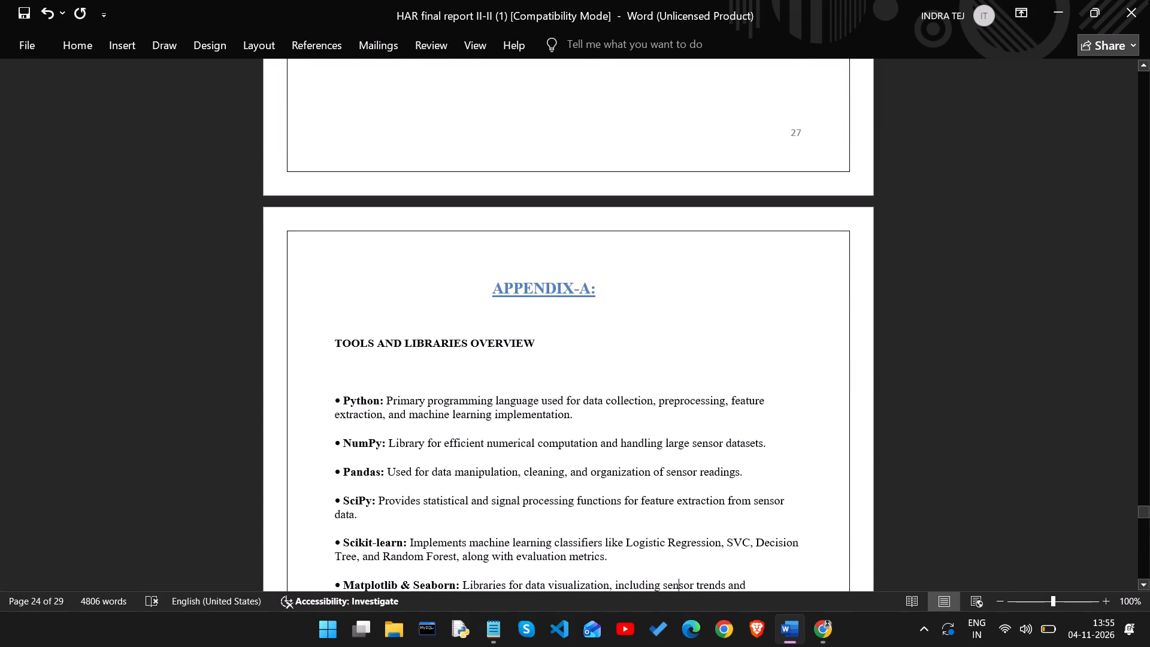
pyautogui.press('Down')
pyautogui.press('Down')
pyautogui.press('Down')
pyautogui.press('Down')
pyautogui.press('Down')
pyautogui.press('Down')
pyautogui.press('Down')
pyautogui.press('Down')
pyautogui.press('Down')
pyautogui.press('Down')
pyautogui.press('Down')
pyautogui.press('Down')
pyautogui.press('Down')
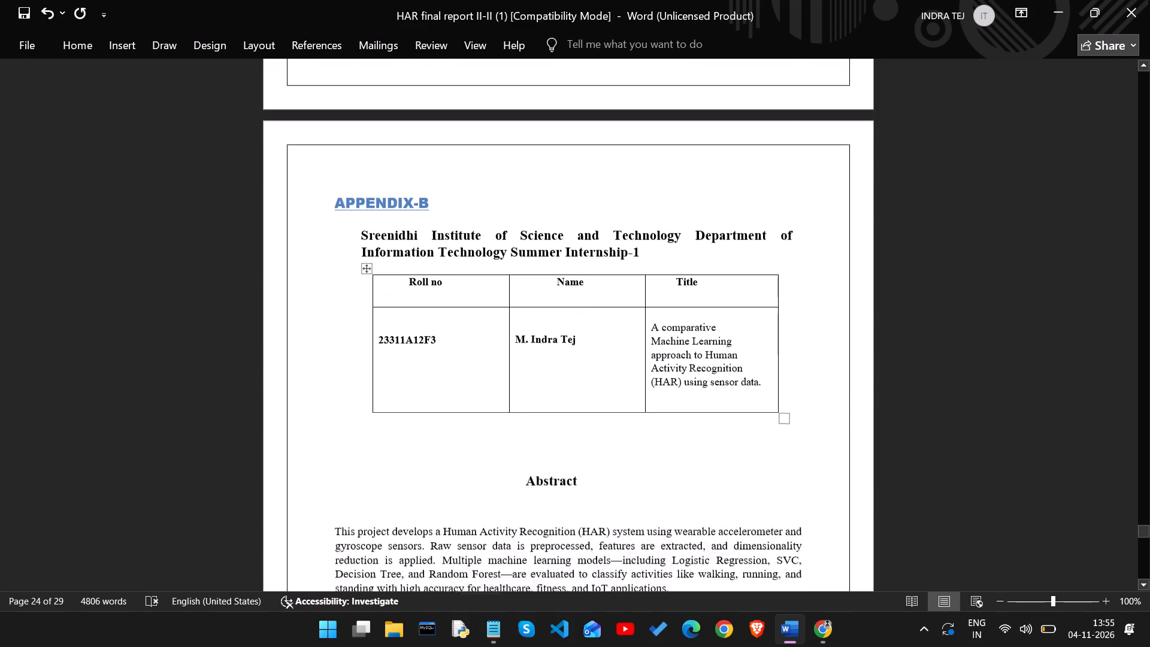
pyautogui.press('Down')
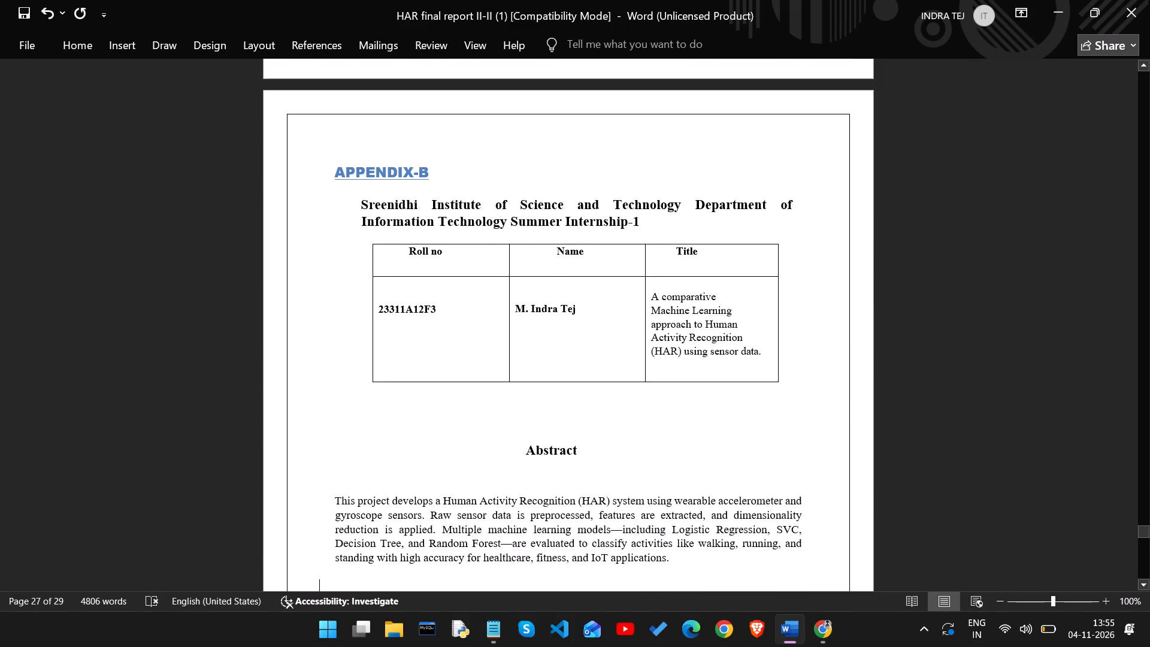
pyautogui.press('Down')
pyautogui.press('Down')
pyautogui.press('Down')
pyautogui.press('Down')
pyautogui.press('Down')
pyautogui.press('Down')
pyautogui.press('Down')
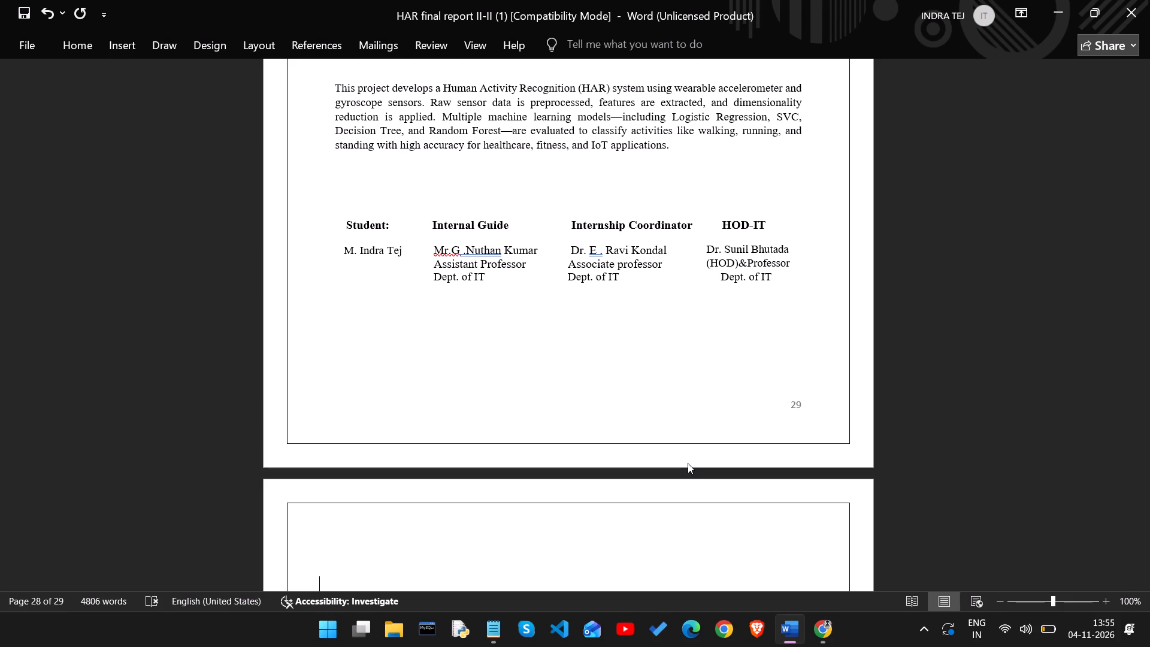
# Look back over the APPENDIX-B page, from the signature table and Abstract up to the institute heading.
pyautogui.press('Up')
pyautogui.press('Up')
pyautogui.press('Up')
pyautogui.press('Up')
pyautogui.press('Up')
pyautogui.press('Up')
pyautogui.press('Up')
pyautogui.press('Up')
pyautogui.press('Up')
pyautogui.press('Up')
pyautogui.press('Up')
pyautogui.press('Up')
pyautogui.press('Up')
pyautogui.press('Up')
pyautogui.press('Up')
pyautogui.press('Up')
pyautogui.press('Up')
pyautogui.press('Up')
pyautogui.press('Up')
pyautogui.press('Up')
pyautogui.press('Up')
pyautogui.press('Up')
pyautogui.press('Up')
pyautogui.press('Up')
pyautogui.press('Up')
pyautogui.press('Up')
pyautogui.press('Up')
pyautogui.press('Up')
pyautogui.press('Up')
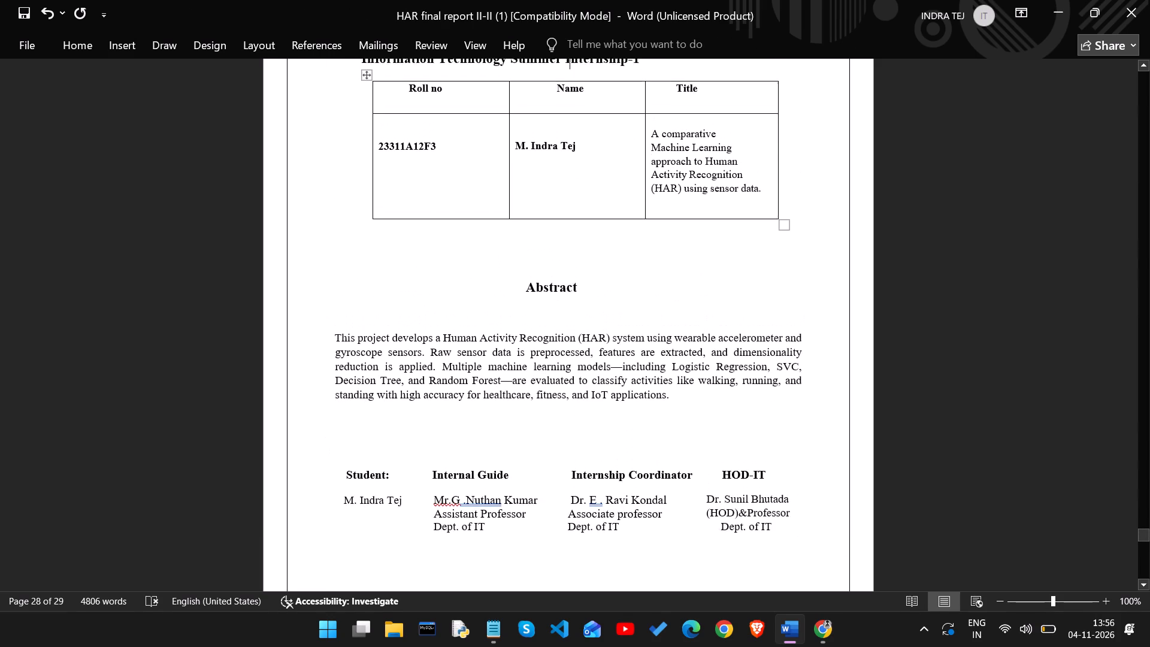
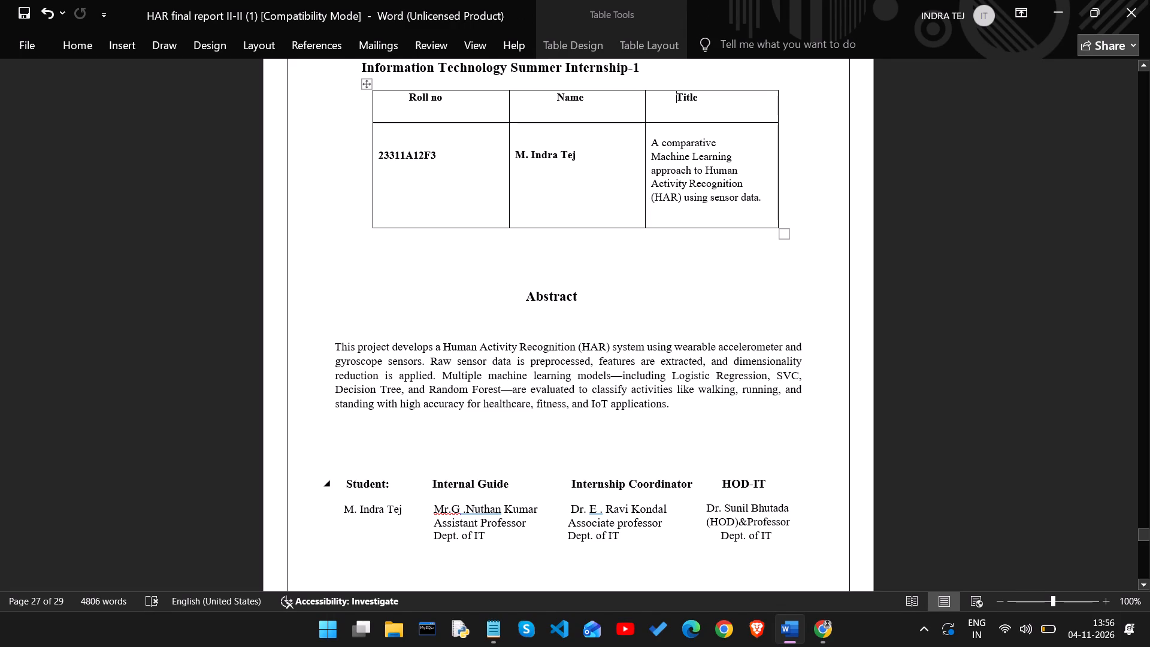
# Set the line spacing of the APPENDIX-B signature block, from Internal Guide to the designation lines, to 1.0.
pyautogui.moveTo(431, 483); pyautogui.dragTo(465, 503)
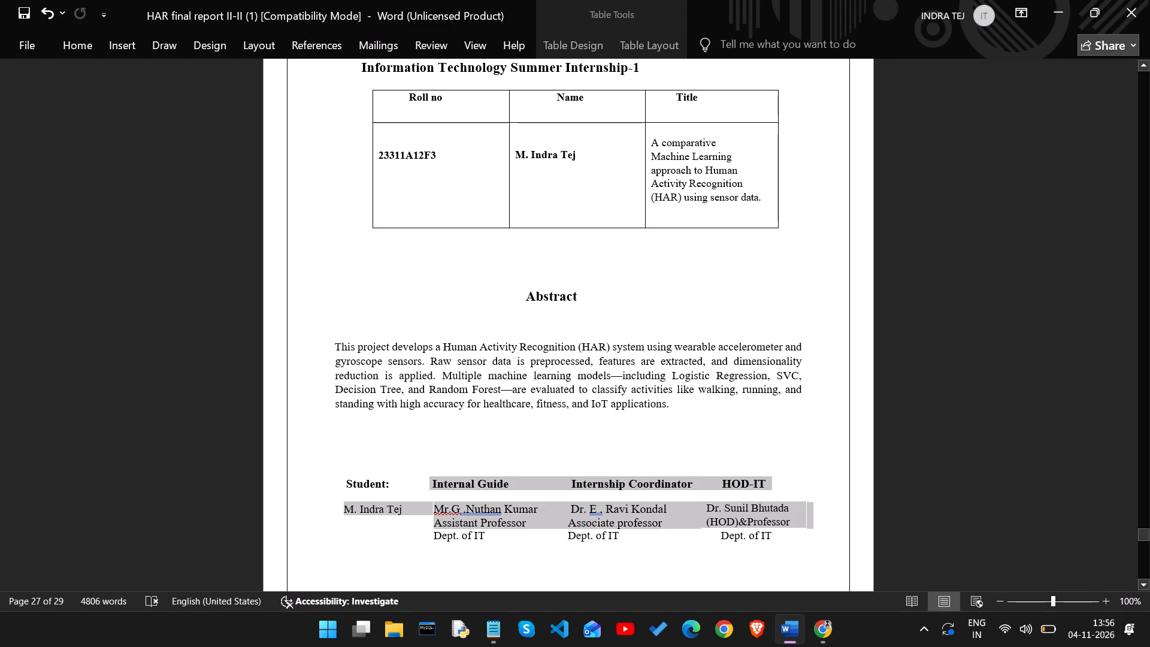
pyautogui.moveTo(465, 503); pyautogui.dragTo(612, 520)
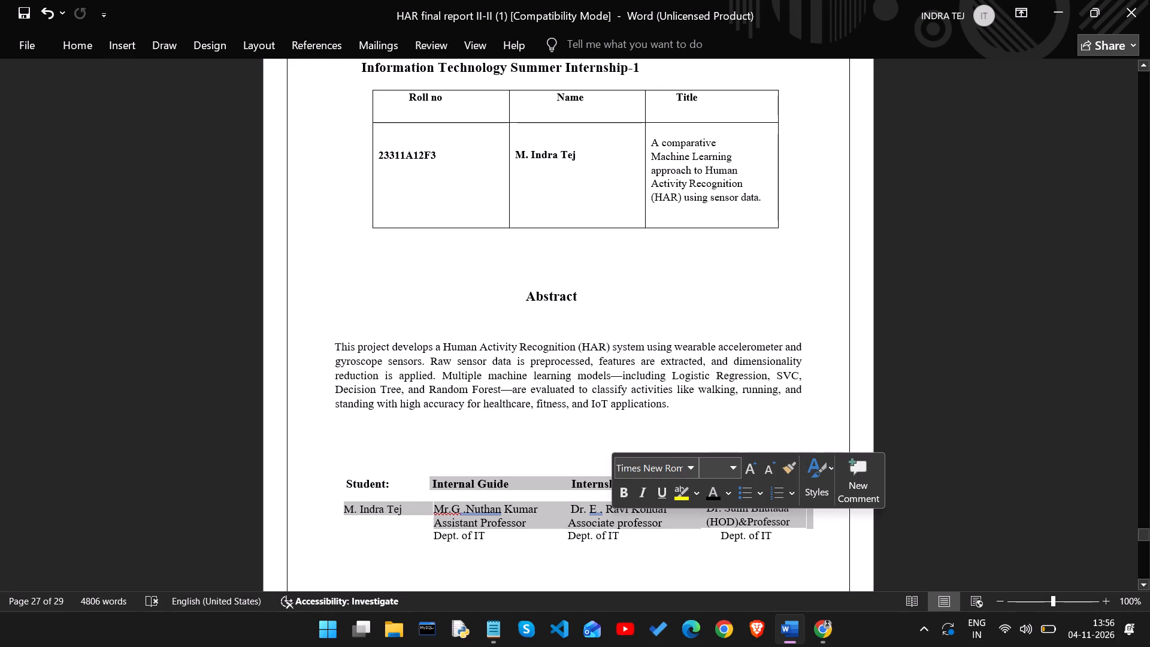
pyautogui.click(74, 52)
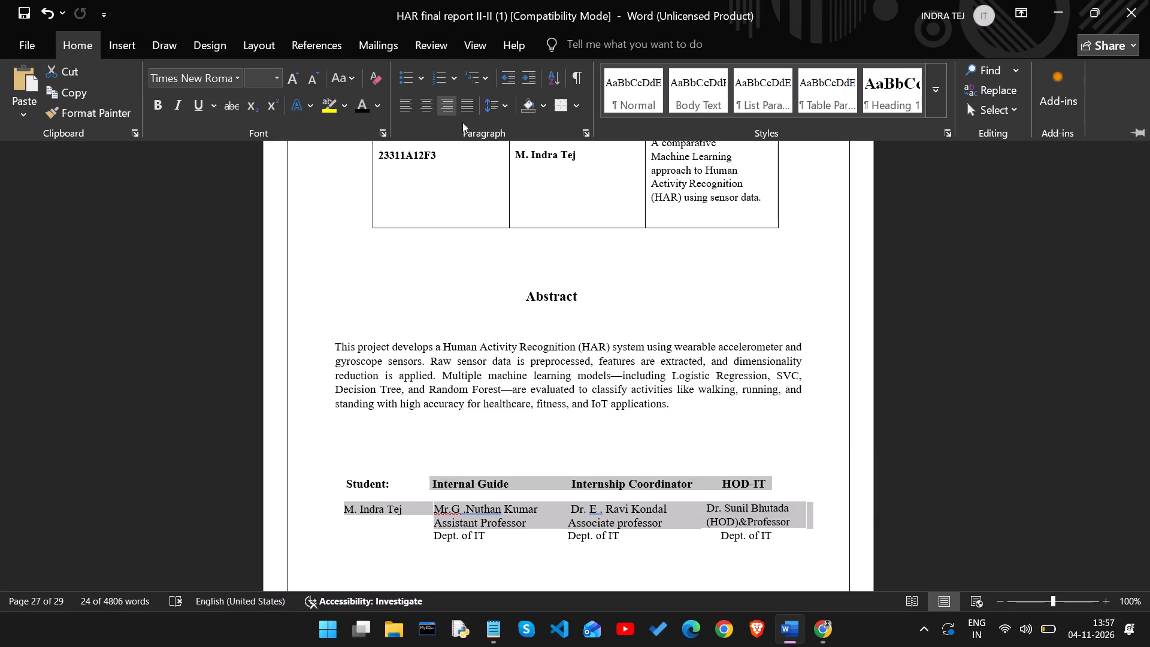
pyautogui.click(504, 104)
pyautogui.click(498, 129)
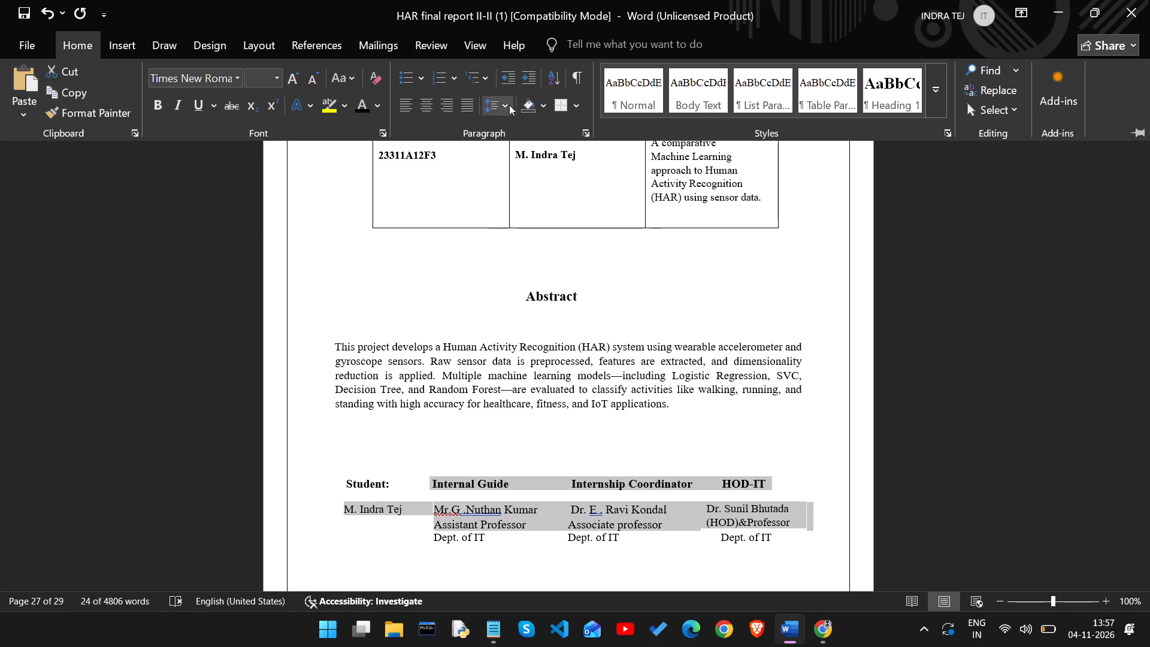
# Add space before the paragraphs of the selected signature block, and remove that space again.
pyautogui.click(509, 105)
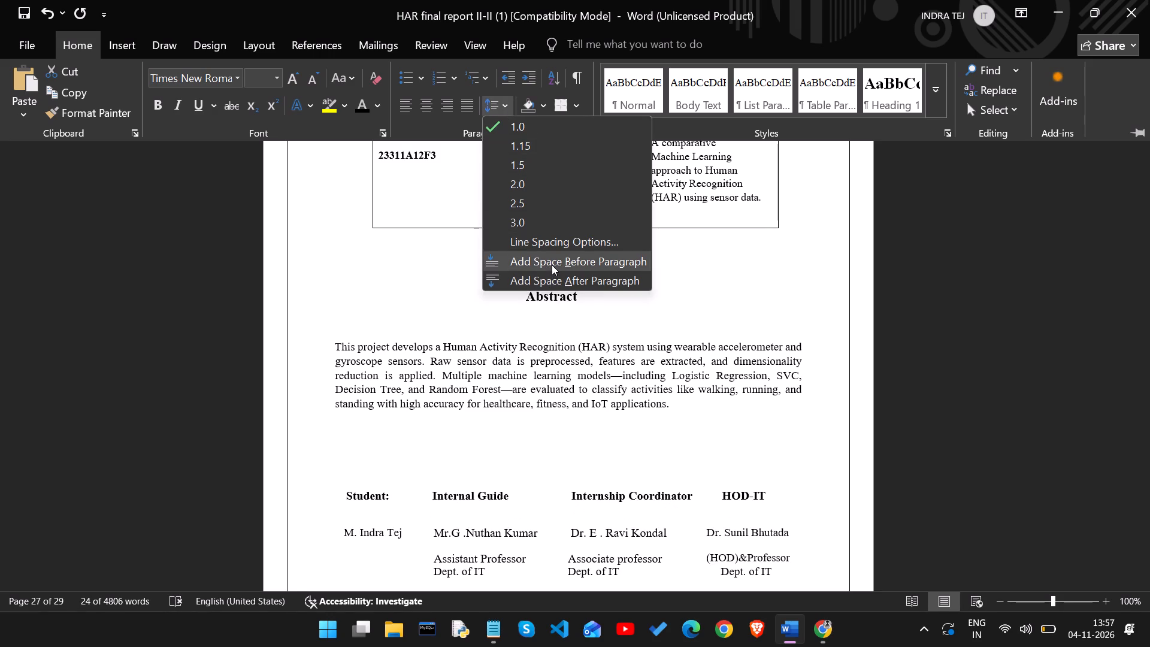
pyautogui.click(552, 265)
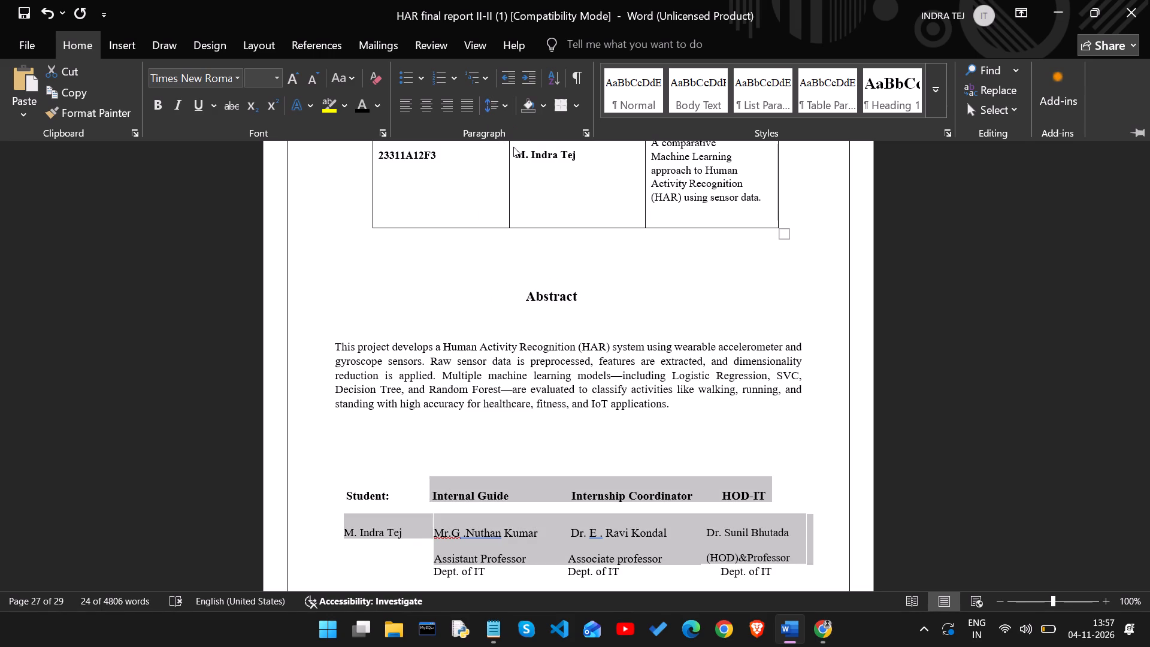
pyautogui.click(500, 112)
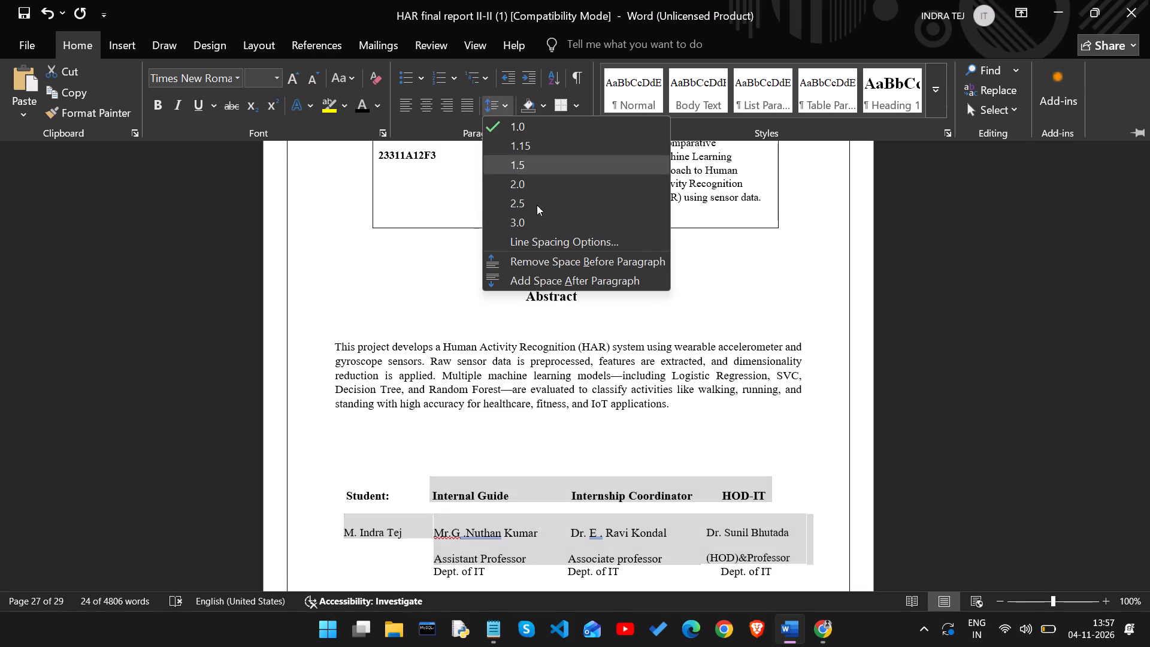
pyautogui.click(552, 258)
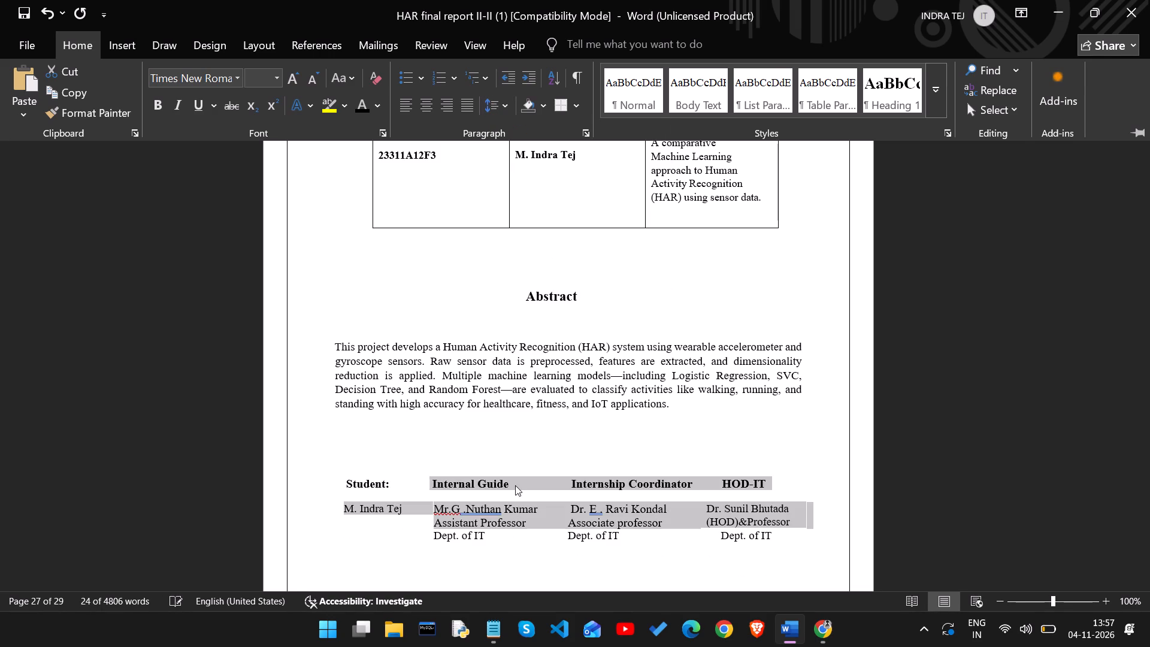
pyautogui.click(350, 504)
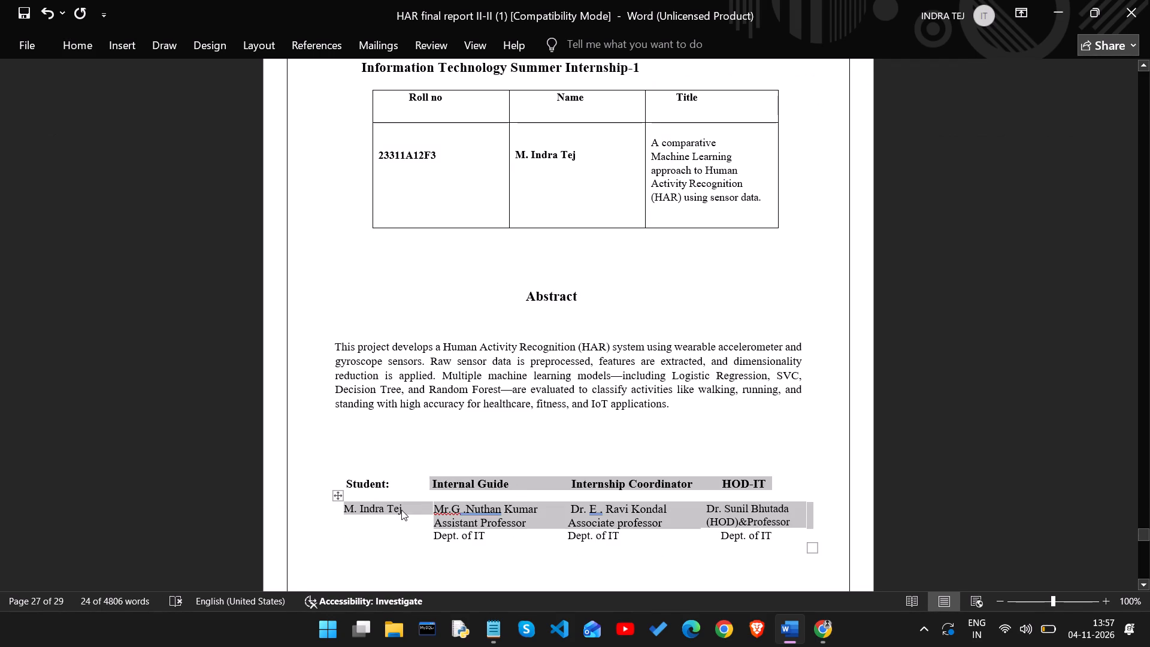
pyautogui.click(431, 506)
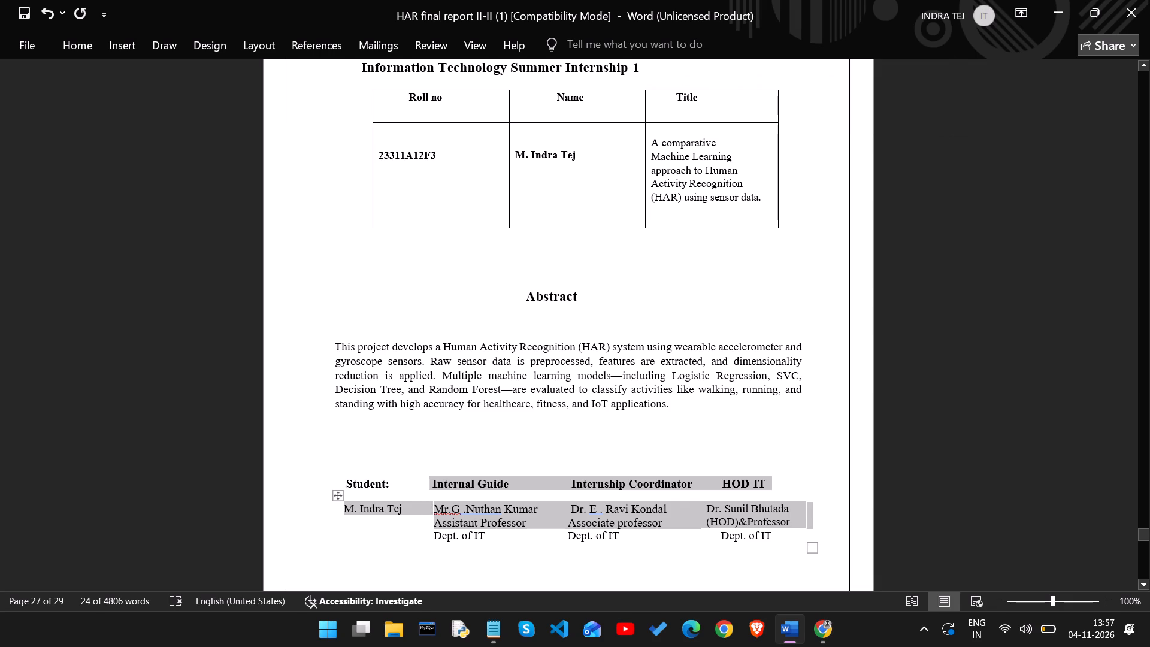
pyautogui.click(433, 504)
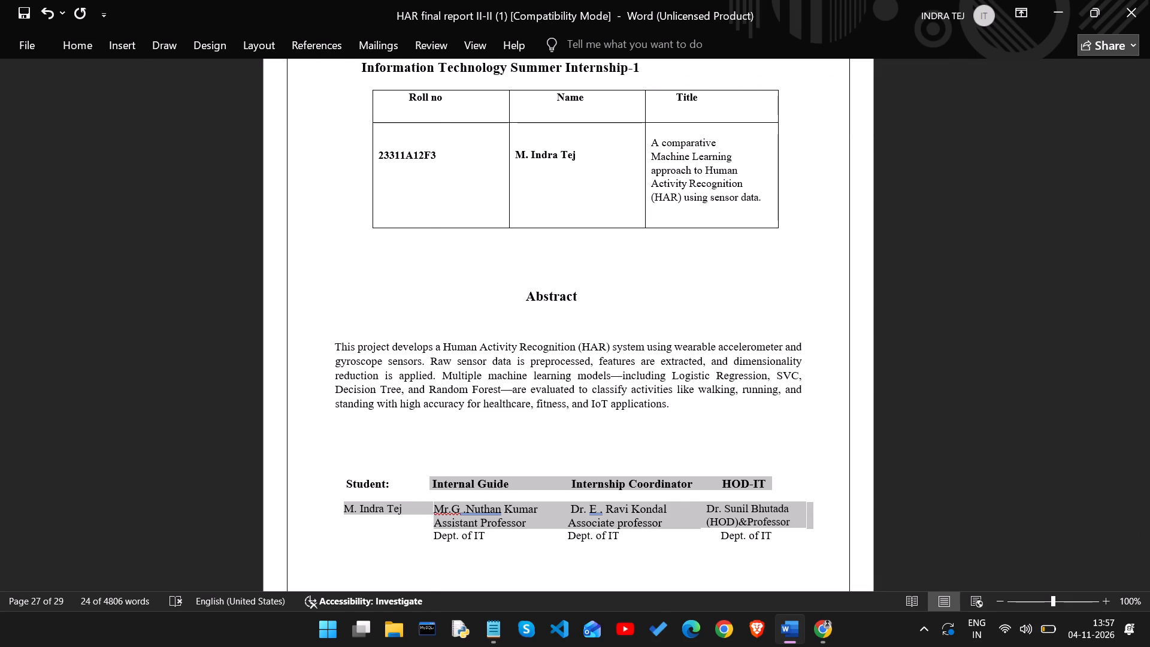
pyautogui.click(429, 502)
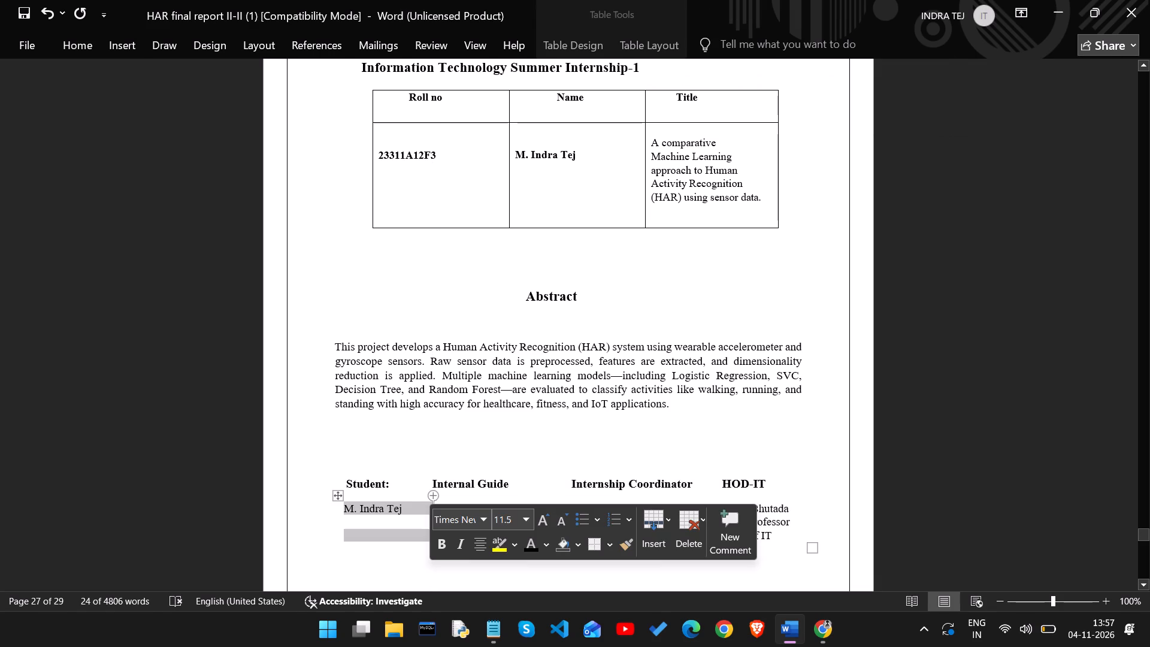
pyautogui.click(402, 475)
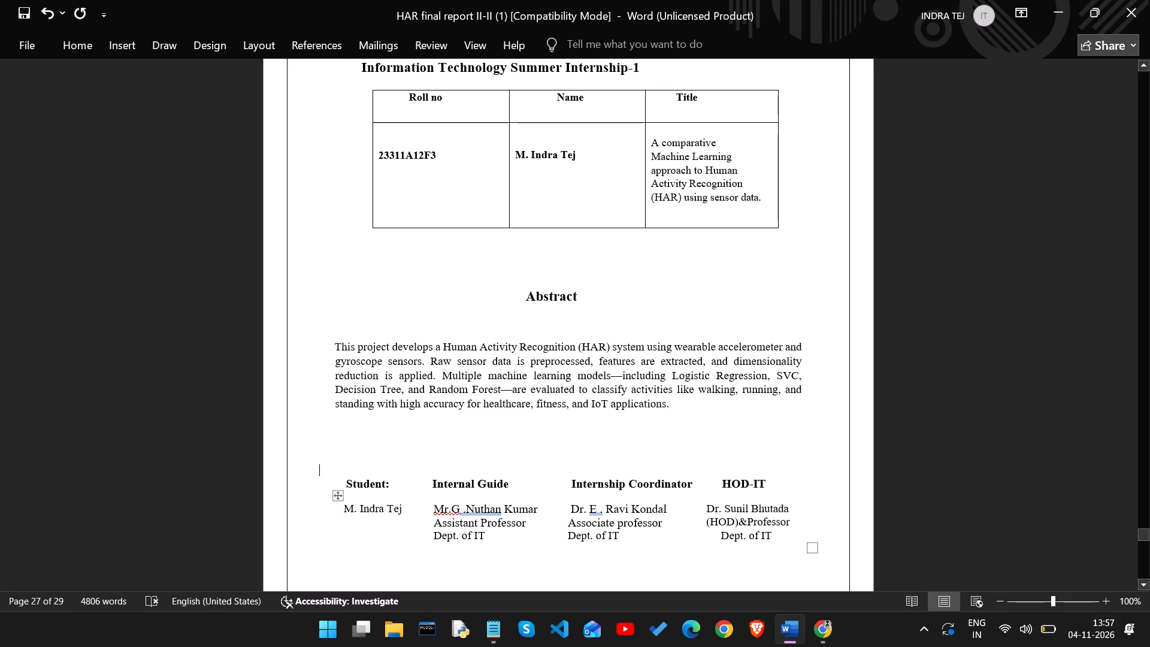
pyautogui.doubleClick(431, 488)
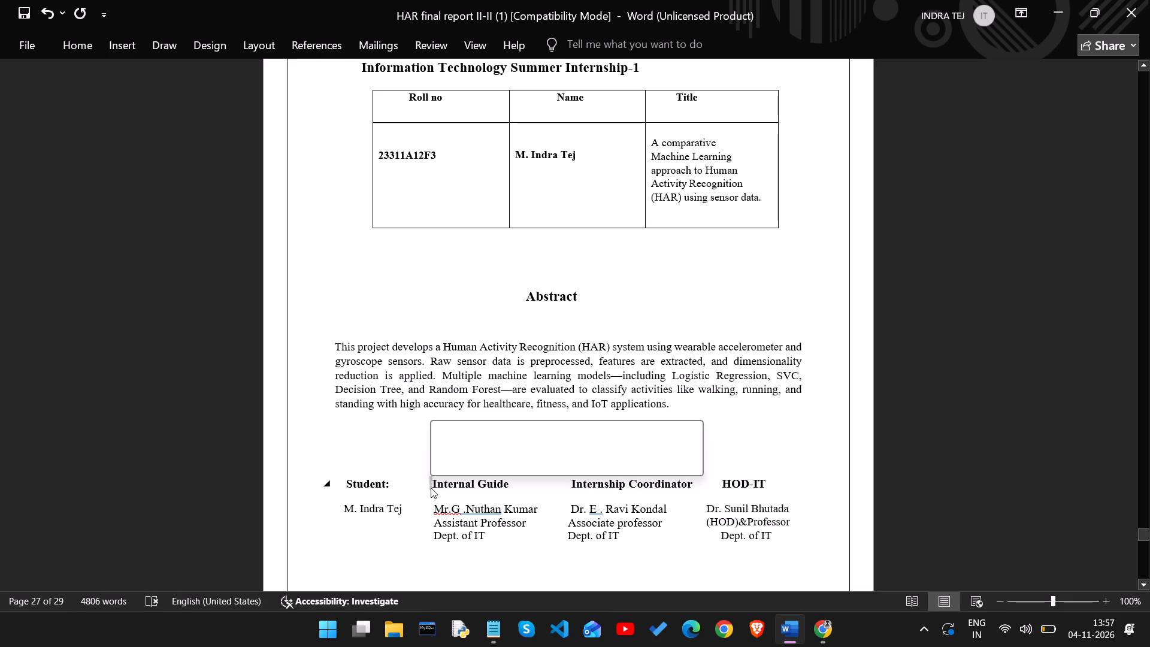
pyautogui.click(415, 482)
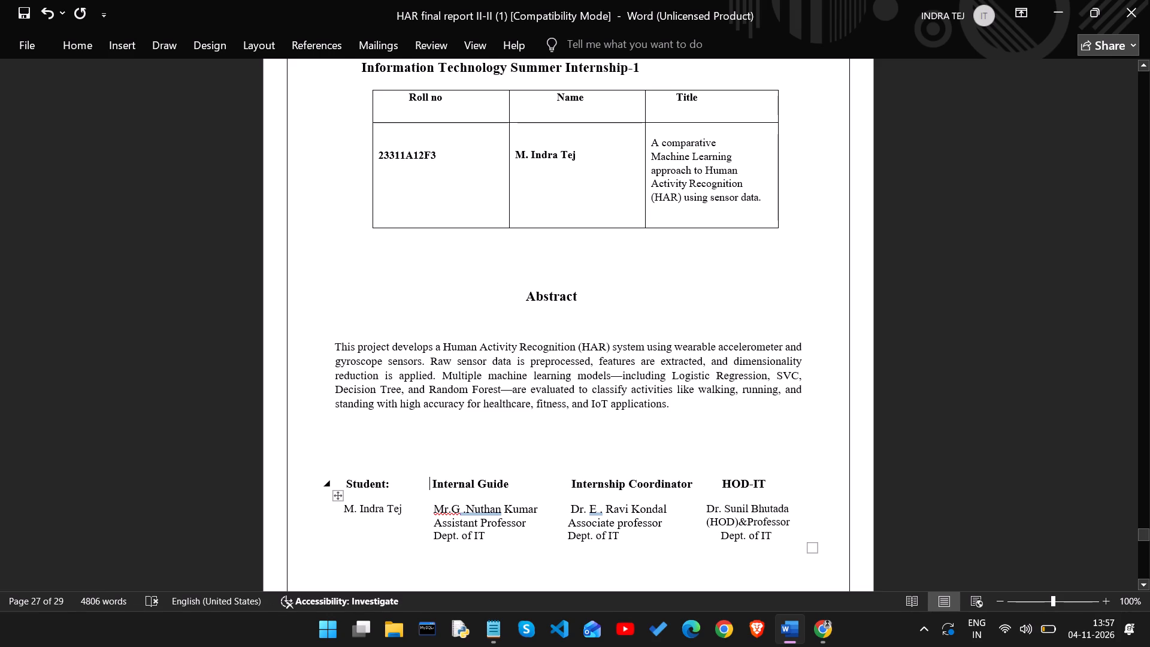
# Set the line spacing of the signature block, from Internal Guide through the Dept. of IT lines, to 1.0.
pyautogui.moveTo(423, 480); pyautogui.dragTo(585, 542)
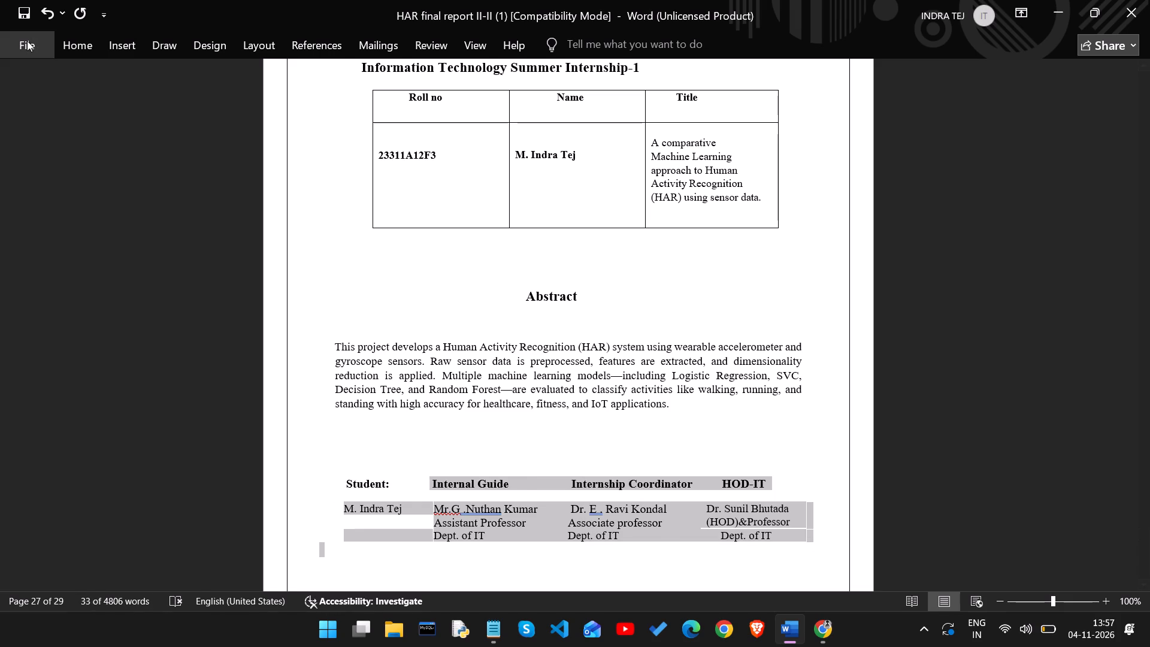
pyautogui.click(69, 50)
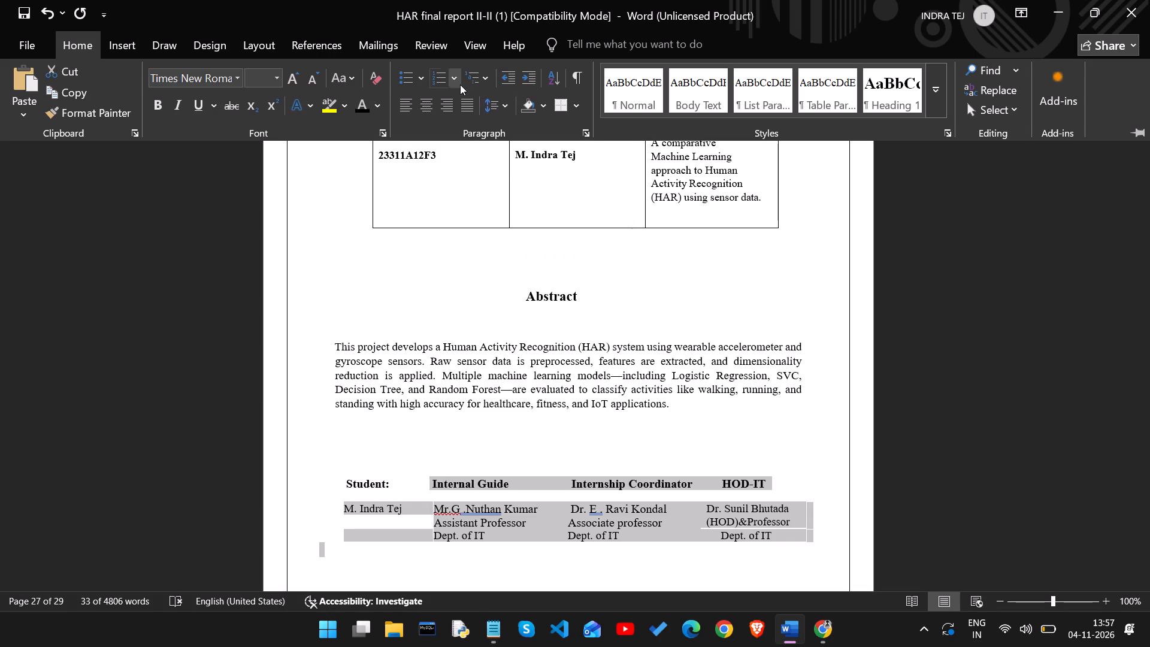
pyautogui.click(505, 107)
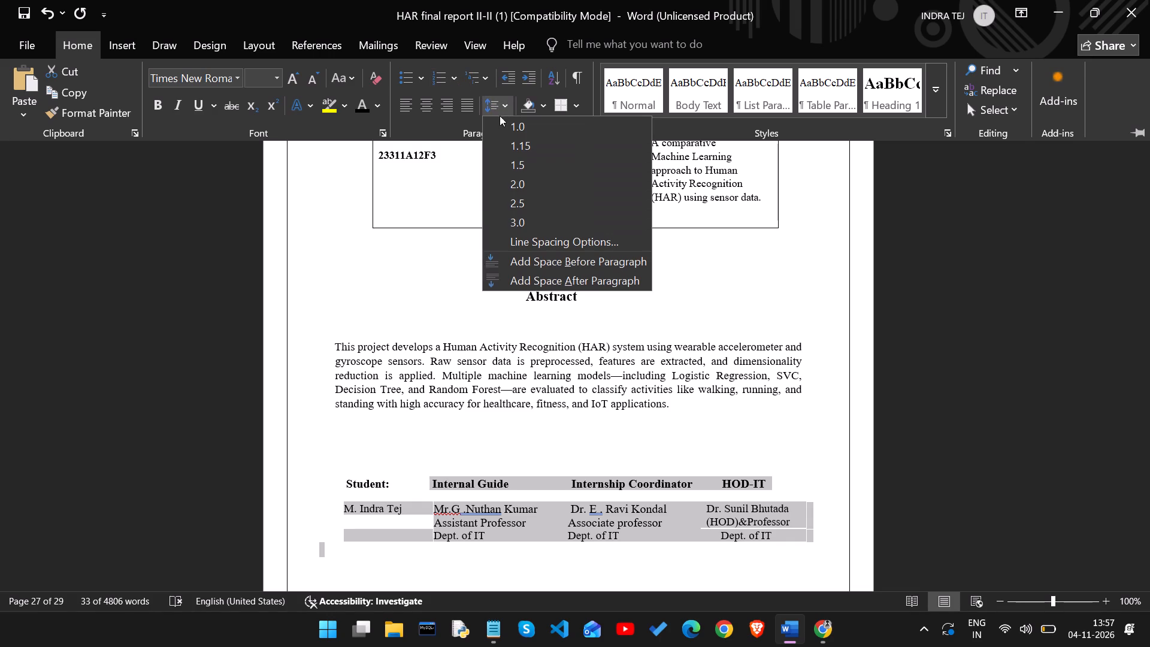
pyautogui.click(492, 129)
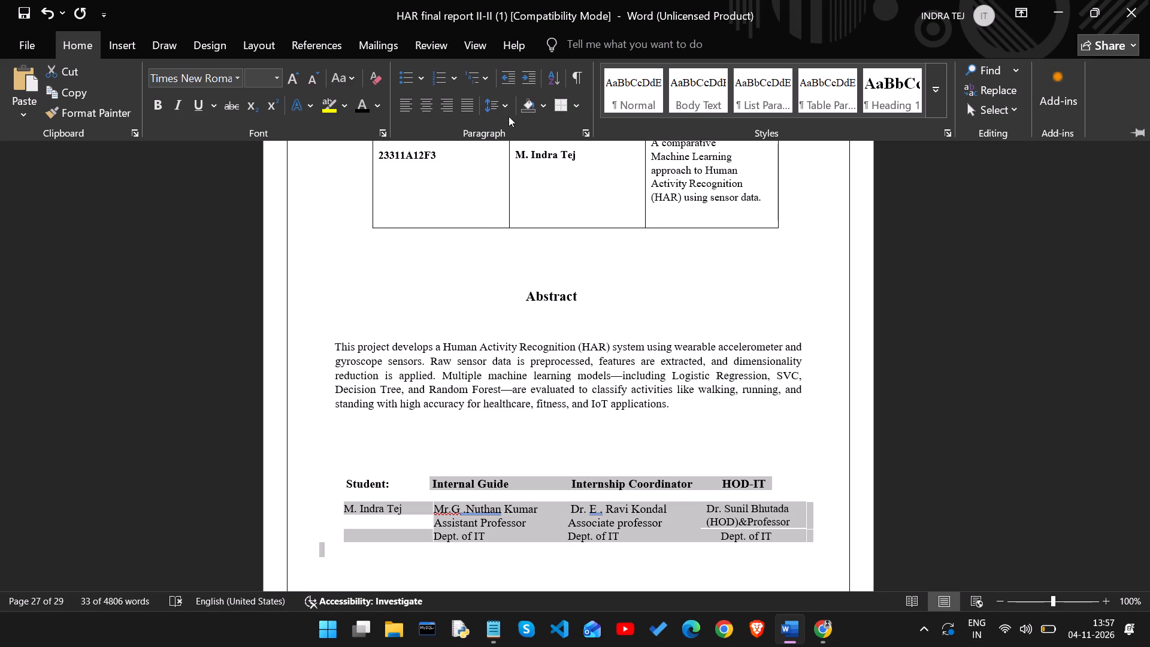
# Set the paragraph alignment of the selected signature block to Justified.
pyautogui.click(504, 105)
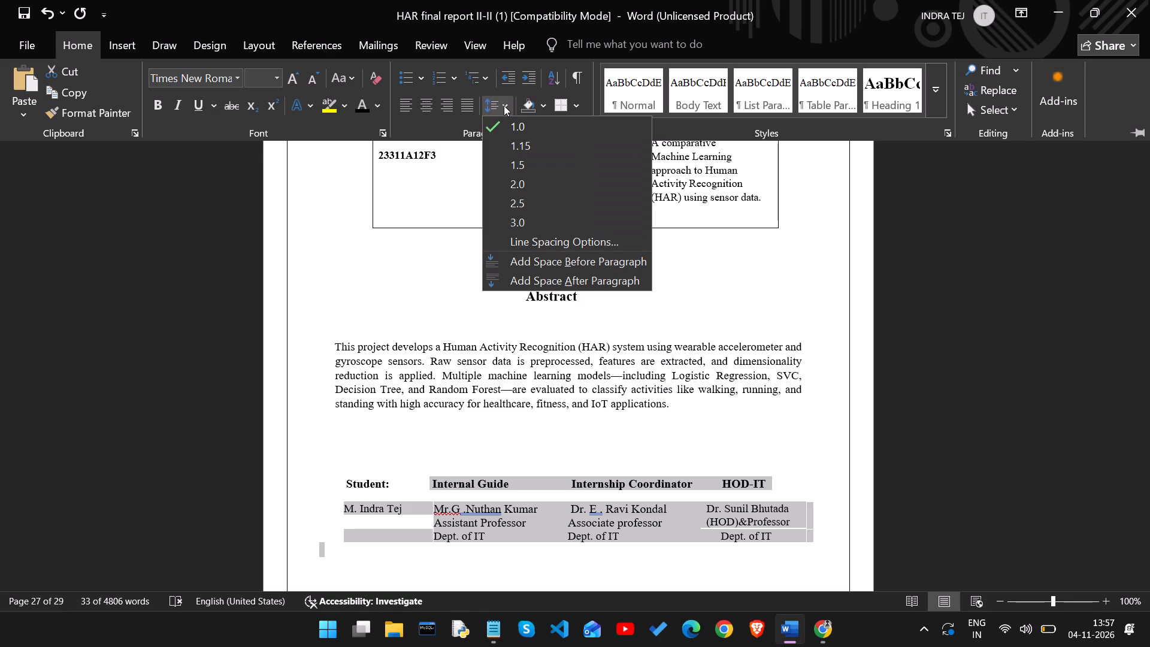
pyautogui.click(515, 236)
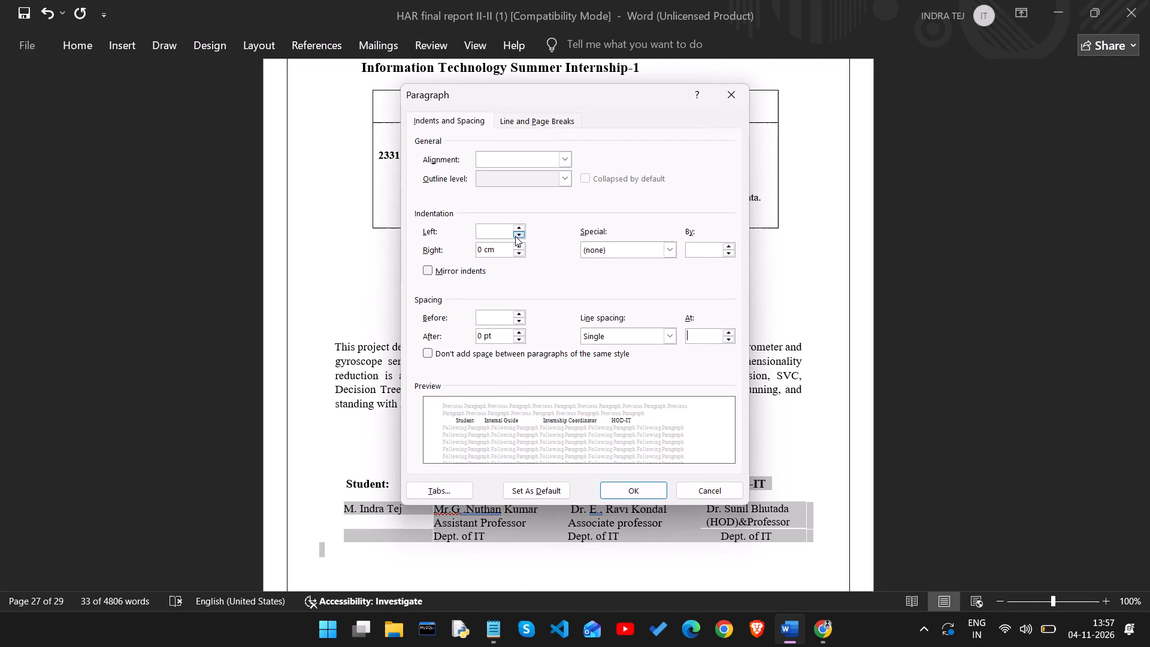
pyautogui.click(534, 125)
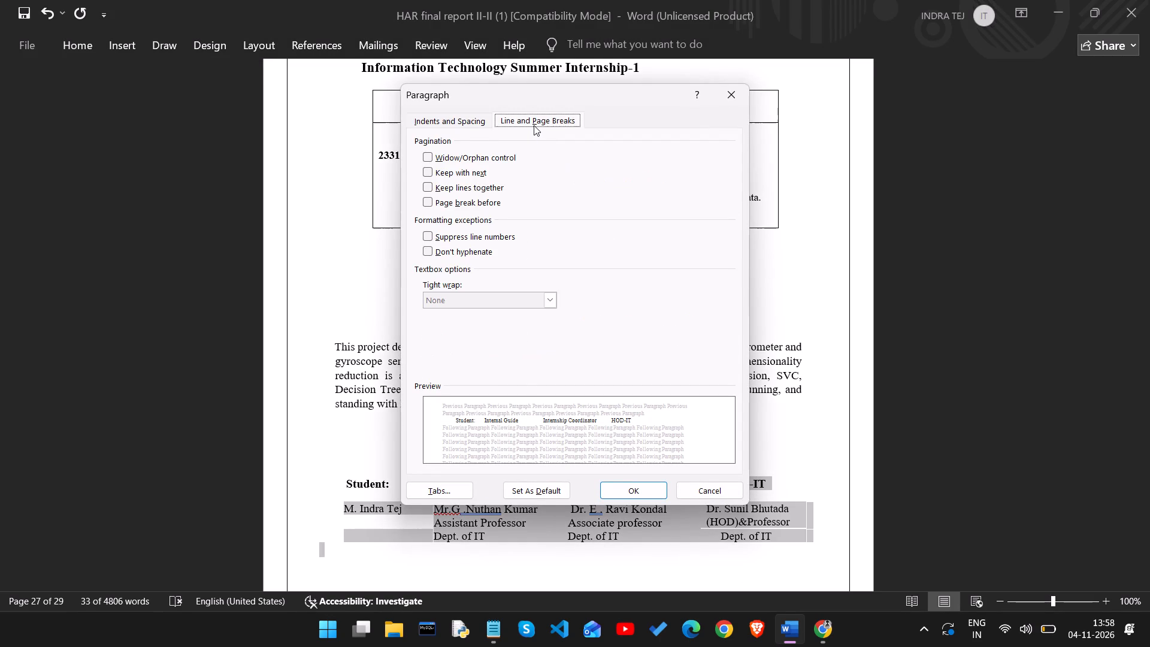
pyautogui.click(466, 122)
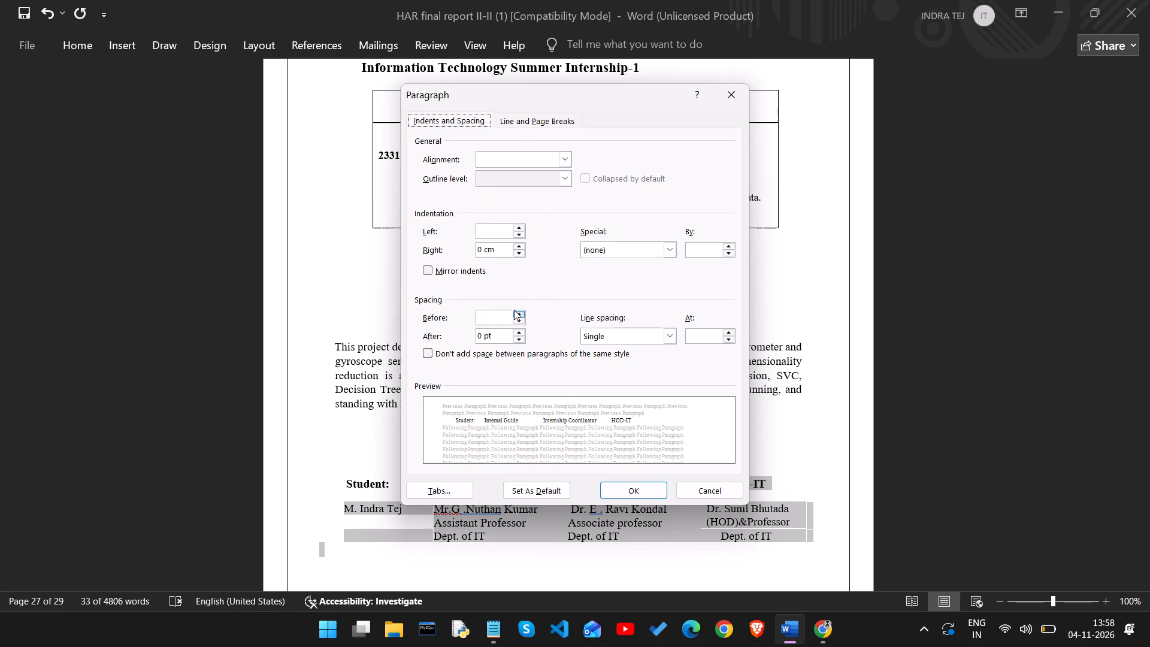
pyautogui.click(560, 180)
pyautogui.click(563, 160)
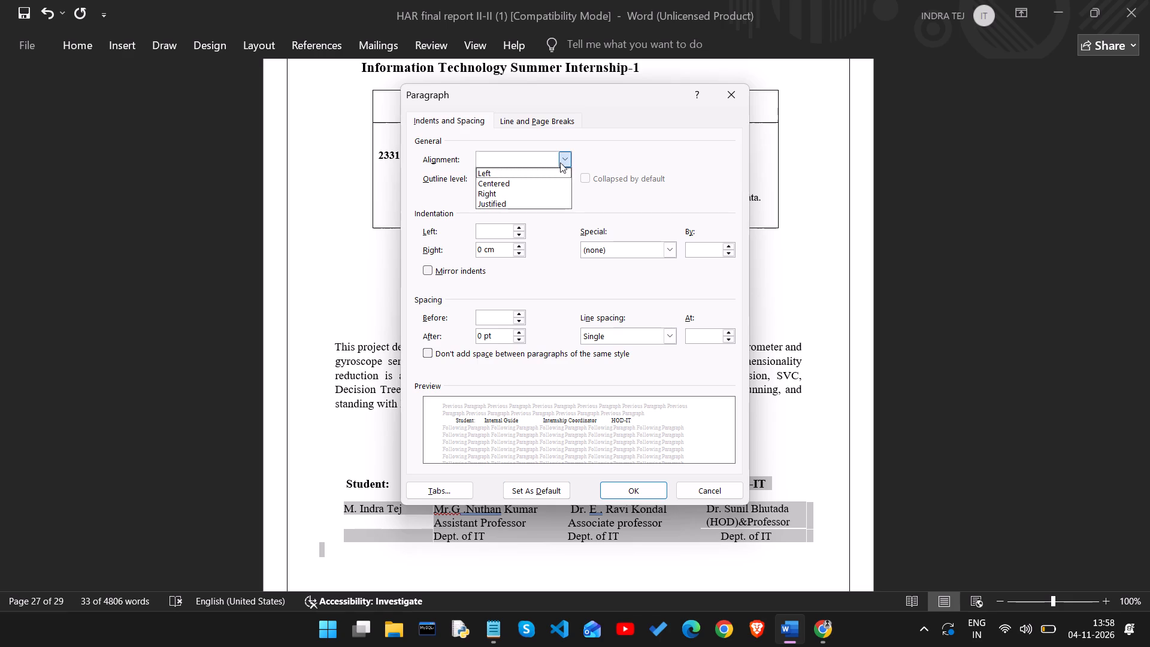
pyautogui.click(506, 205)
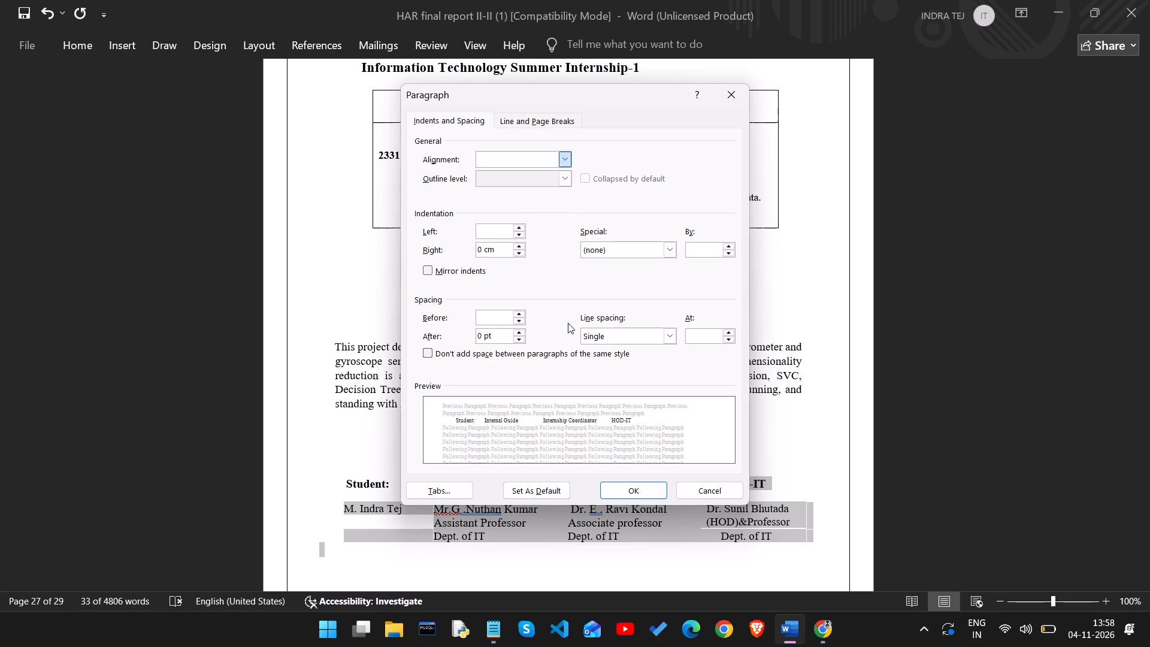
pyautogui.click(631, 491)
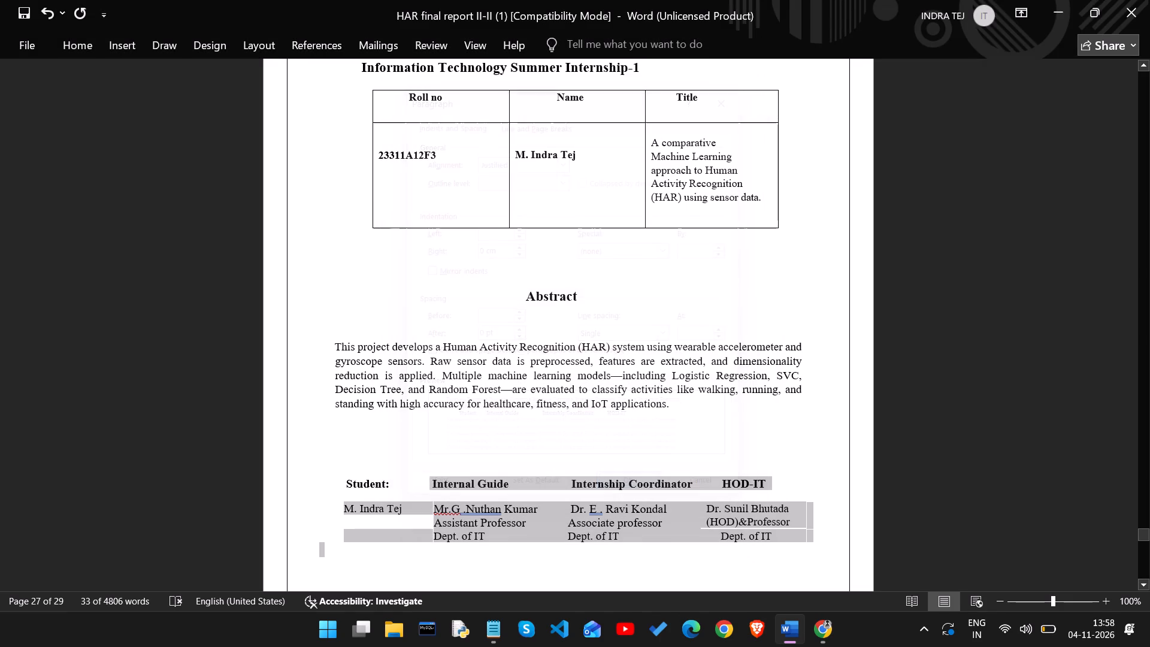
pyautogui.click(499, 497)
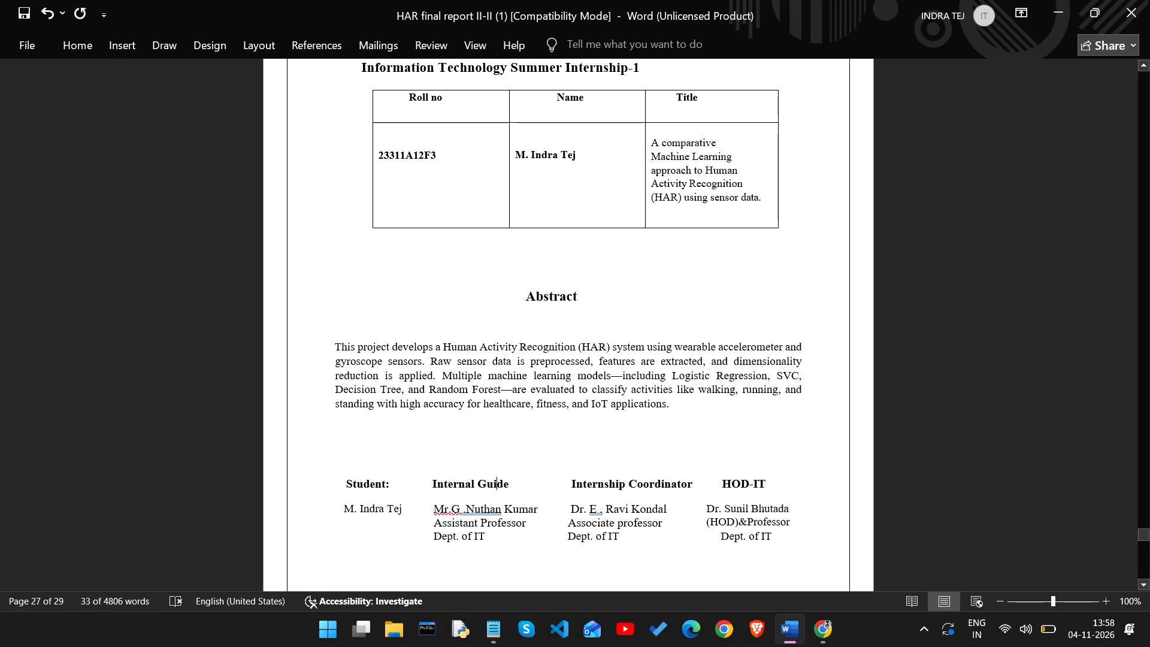
# Check the layout of APPENDIX-C, from the domain and Table 2 project-nature tables down to its signature block.
pyautogui.click(430, 506)
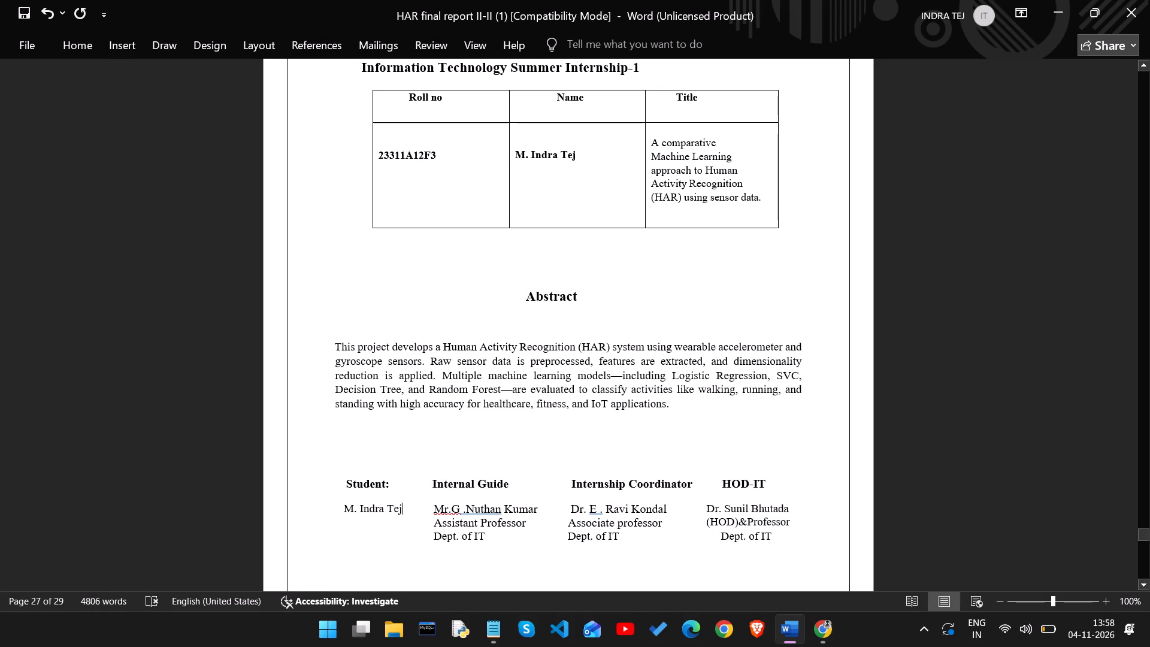
pyautogui.press('Down')
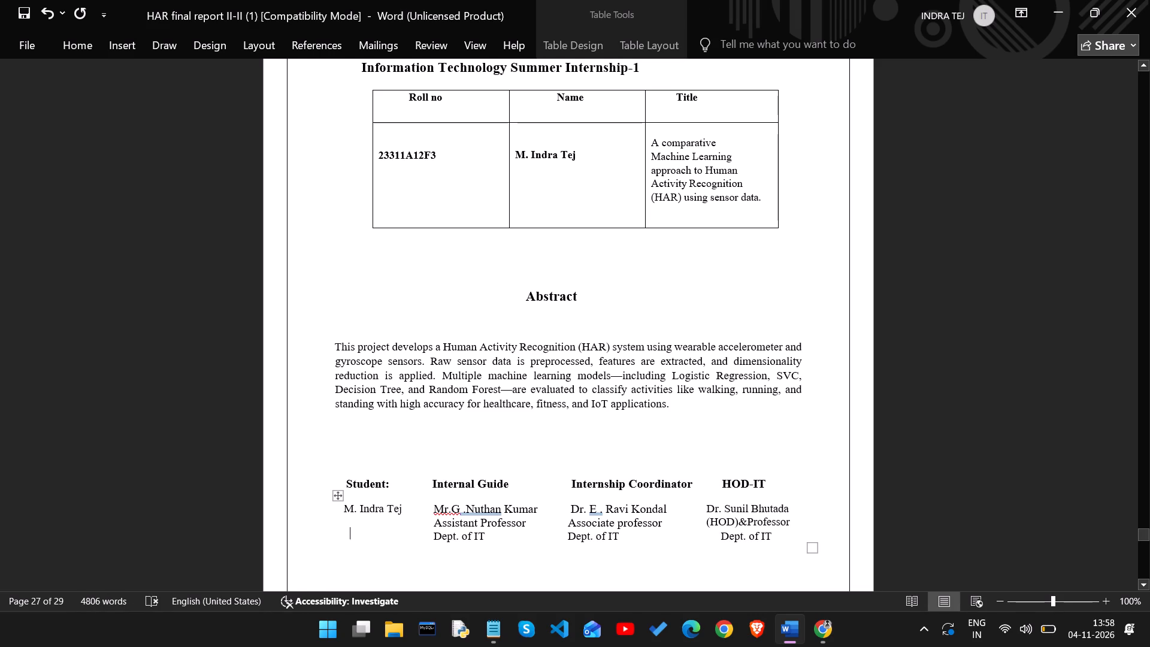
pyautogui.click(535, 546)
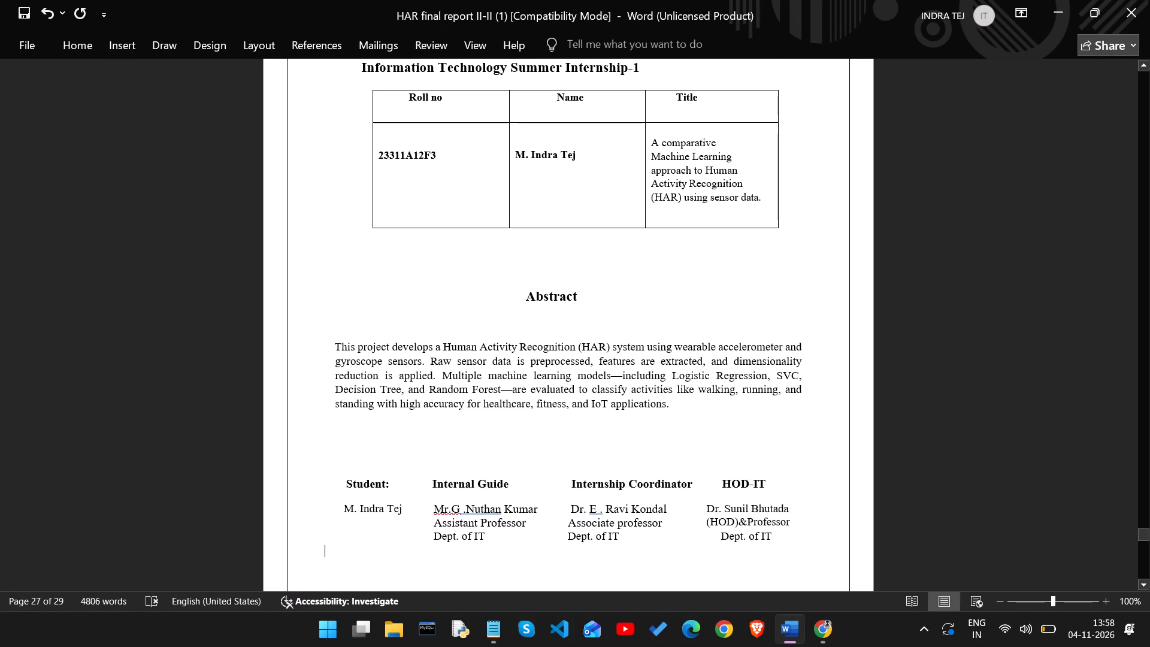
pyautogui.press('Down')
pyautogui.press('Down')
pyautogui.press('Down')
pyautogui.press('Down')
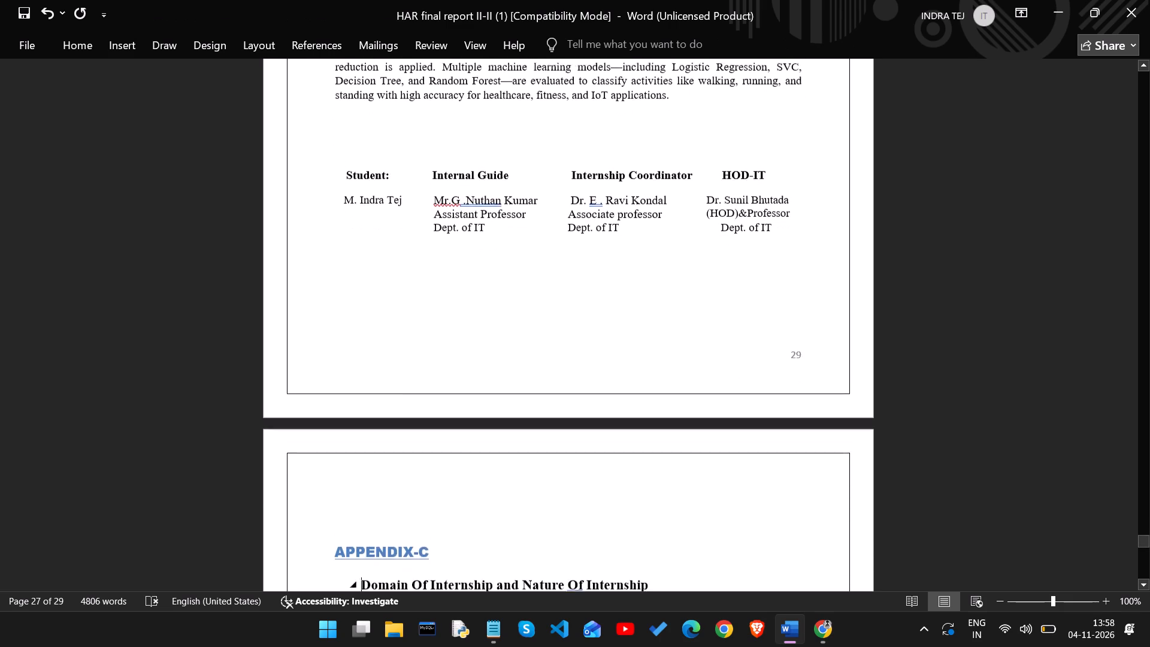
pyautogui.press('Down')
pyautogui.press('Down')
pyautogui.press('Down')
pyautogui.press('Down')
pyautogui.press('Down')
pyautogui.press('Down')
pyautogui.press('Down')
pyautogui.press('Down')
pyautogui.press('Down')
pyautogui.press('Down')
pyautogui.press('Down')
pyautogui.press('Down')
pyautogui.press('Down')
pyautogui.press('Down')
pyautogui.press('Down')
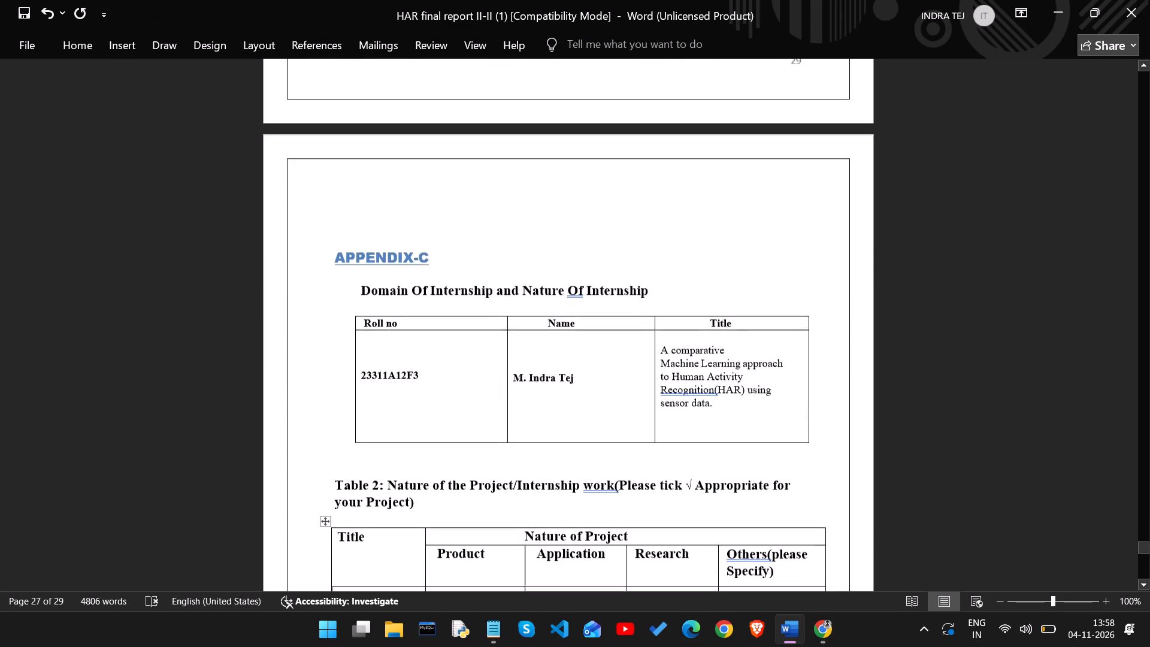
pyautogui.press('Down')
pyautogui.press('Down')
pyautogui.press('Down')
pyautogui.press('Down')
pyautogui.press('Down')
pyautogui.press('Down')
pyautogui.press('Down')
pyautogui.press('Down')
pyautogui.press('Down')
pyautogui.press('Down')
pyautogui.press('Down')
pyautogui.press('Down')
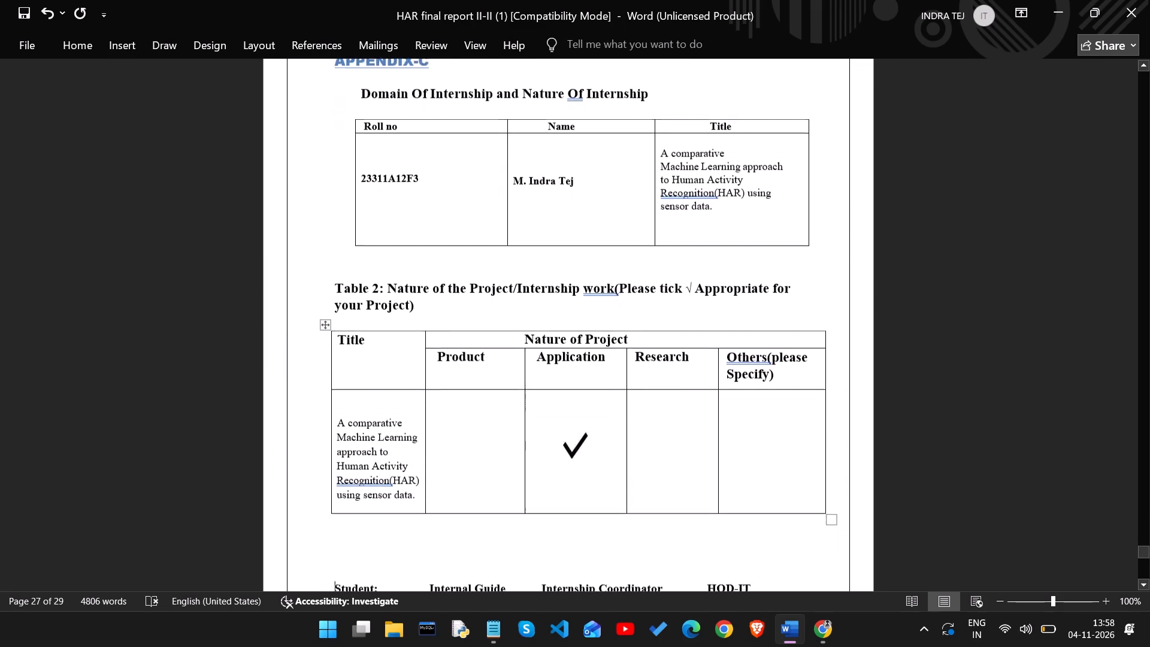
pyautogui.press('Down')
pyautogui.press('Down')
pyautogui.press('Down')
pyautogui.press('Down')
pyautogui.press('Down')
pyautogui.press('Down')
pyautogui.press('Down')
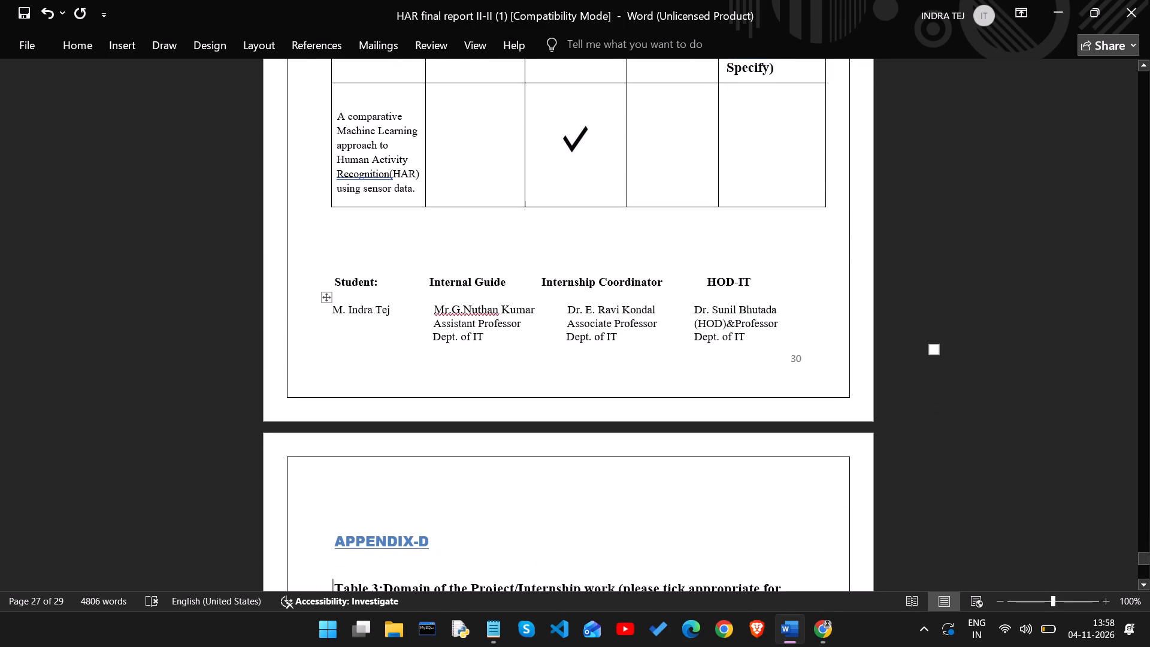
# Check the layout of APPENDIX-D, from the Table 3 project-domain table to the signature block at the document's end.
pyautogui.press('Down')
pyautogui.press('Down')
pyautogui.press('Down')
pyautogui.press('Down')
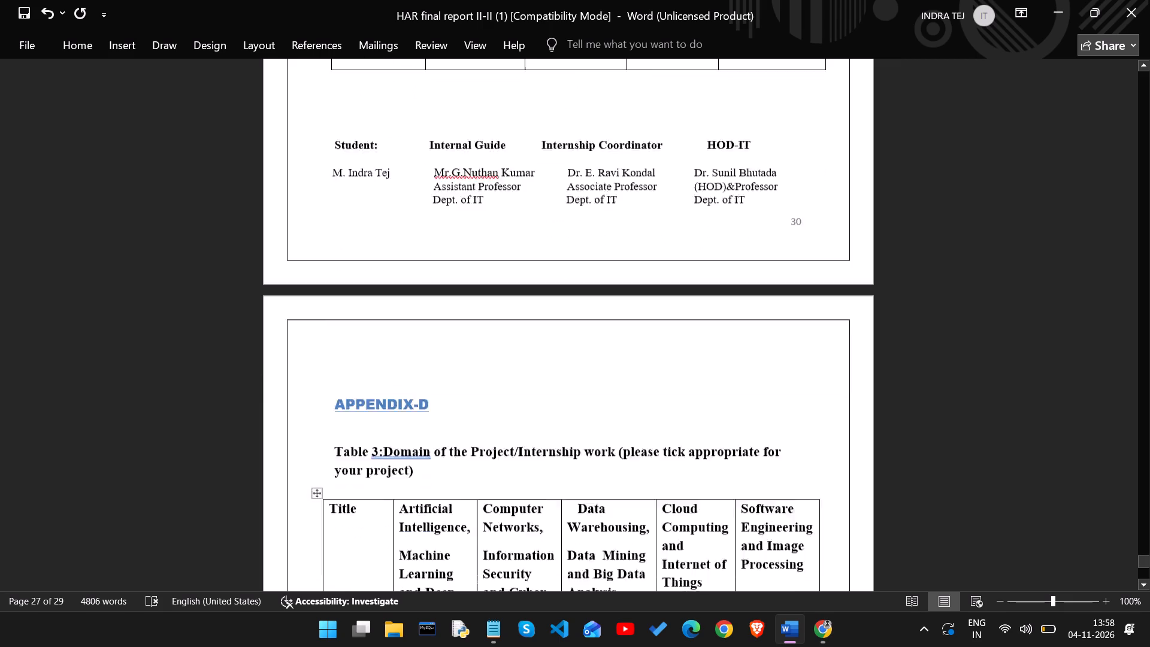
pyautogui.press('Down')
pyautogui.press('Down')
pyautogui.press('Down')
pyautogui.press('Down')
pyautogui.press('Down')
pyautogui.press('Down')
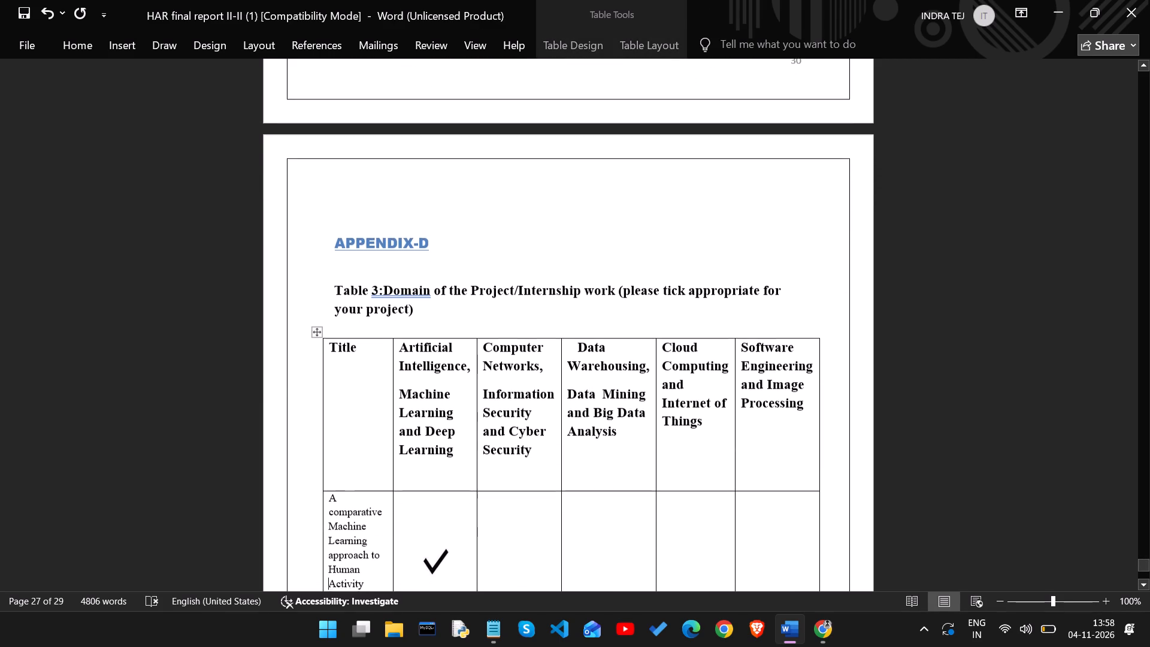
pyautogui.press('Down')
pyautogui.press('Down')
pyautogui.press('Down')
pyautogui.press('Down')
pyautogui.press('Down')
pyautogui.press('Down')
pyautogui.press('Down')
pyautogui.press('Down')
pyautogui.press('Down')
pyautogui.press('Down')
pyautogui.press('Down')
pyautogui.press('Down')
pyautogui.press('Down')
pyautogui.press('Down')
pyautogui.press('Down')
pyautogui.press('Down')
pyautogui.press('Down')
pyautogui.press('Down')
pyautogui.press('Down')
pyautogui.press('Down')
pyautogui.press('Down')
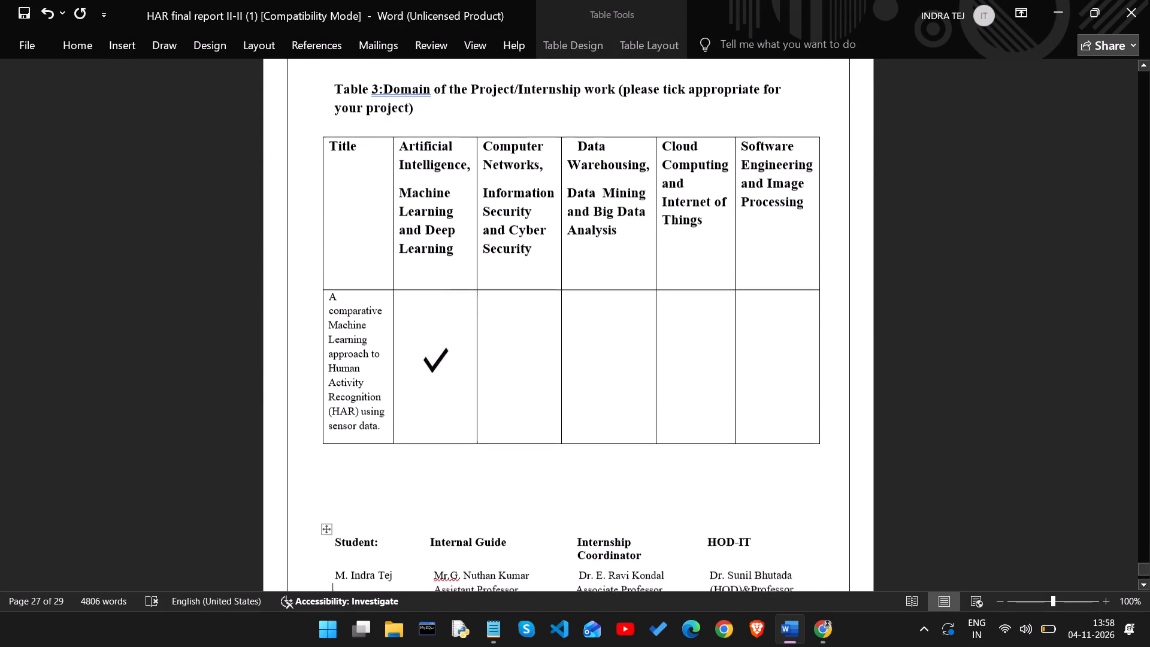
pyautogui.press('Down')
pyautogui.press('Down')
pyautogui.press('Down')
pyautogui.press('Down')
pyautogui.press('Down')
pyautogui.press('Down')
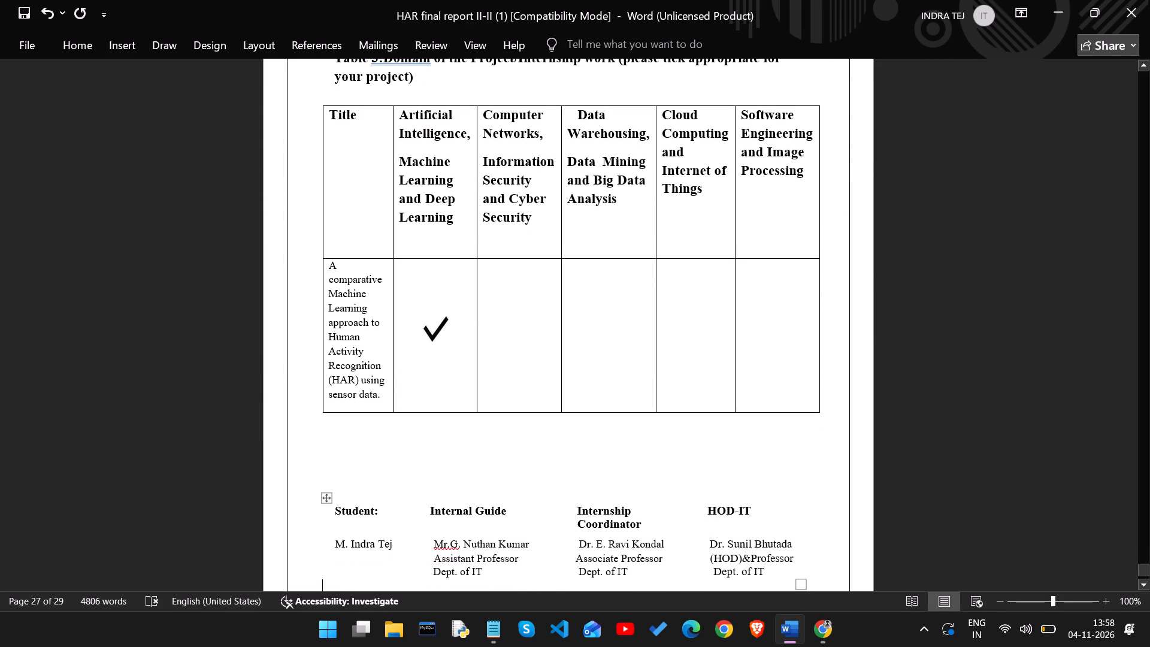
pyautogui.press('Down')
pyautogui.press('Down')
pyautogui.press('Down')
pyautogui.press('Down')
# Remove the extra spacing before "Internship Coordinator" in the APPENDIX-D signature block so the heading fits on one line.
pyautogui.click(574, 521)
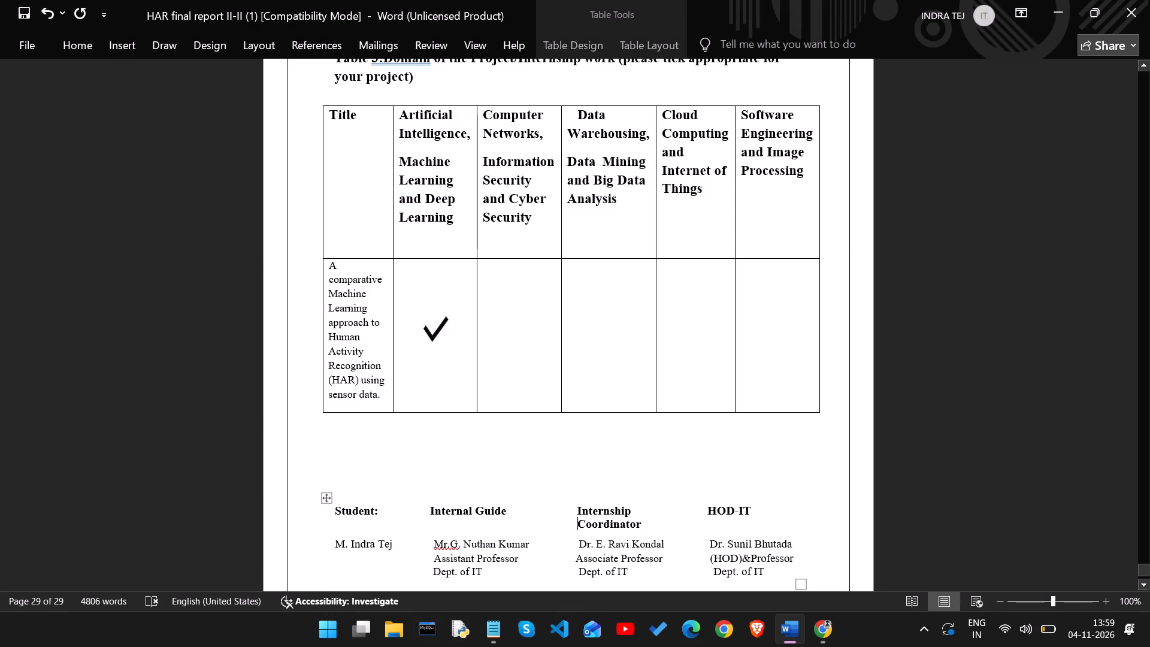
pyautogui.click(577, 513)
pyautogui.press('BackSpace')
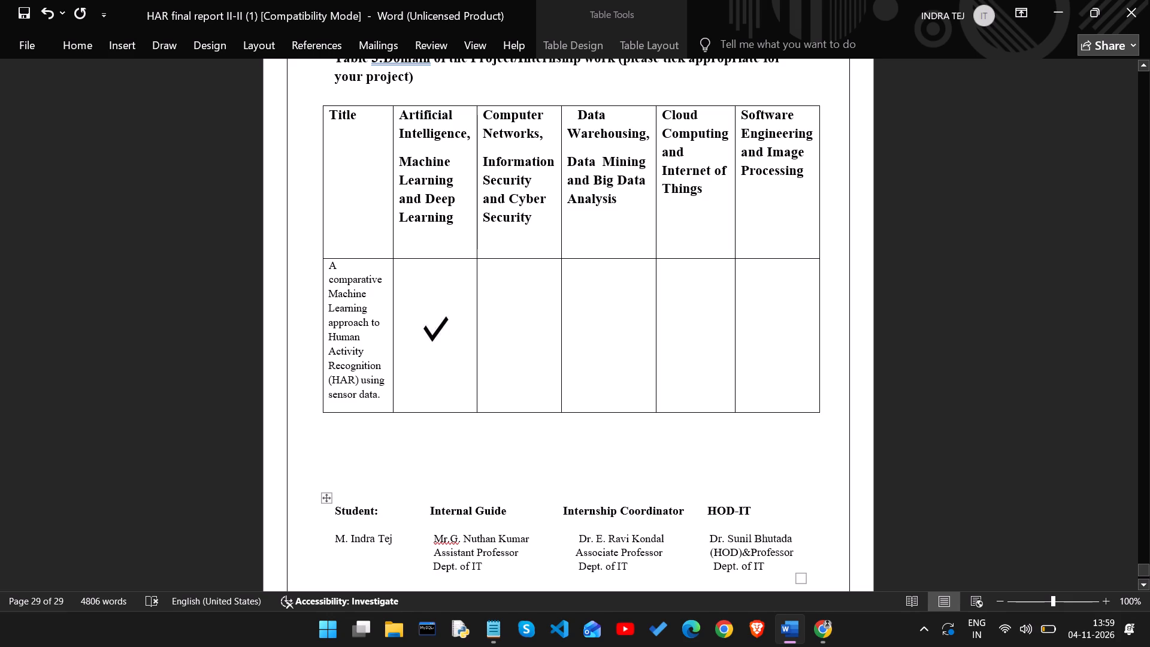
pyautogui.scroll(-2, 665, 512)
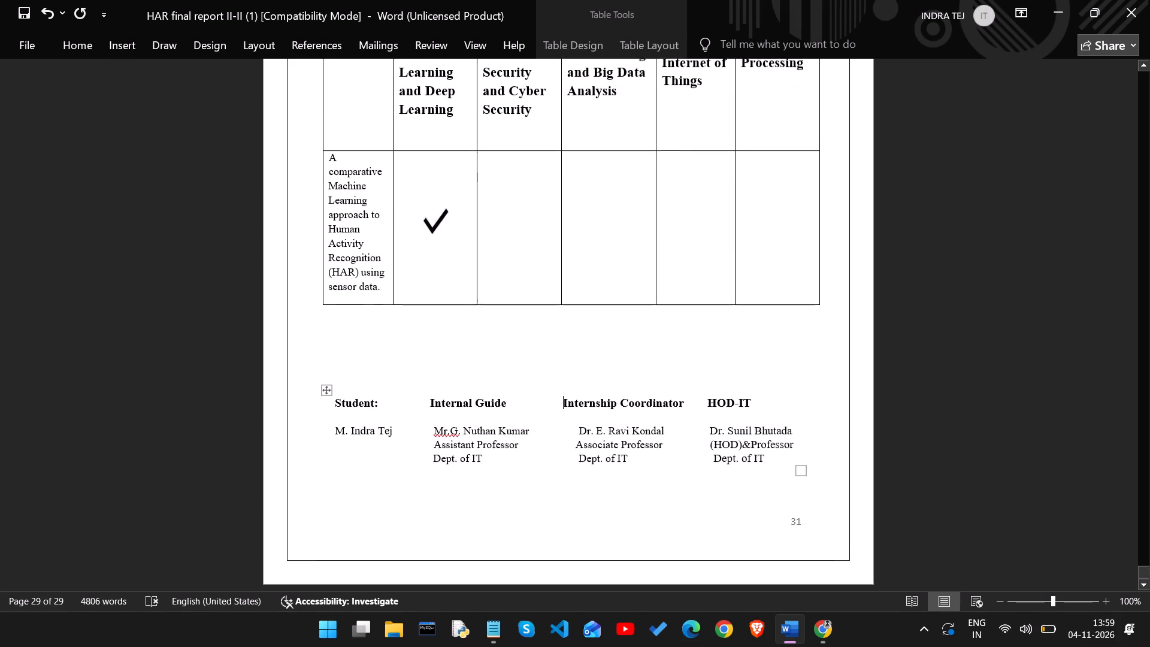
pyautogui.scroll(-2, 665, 512)
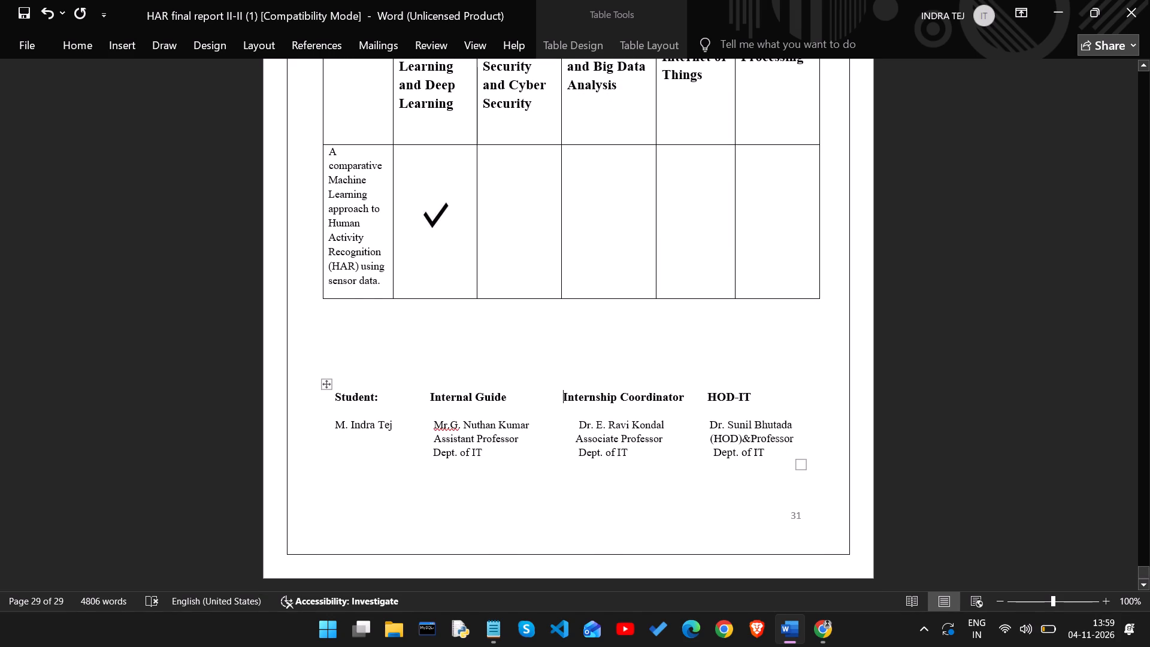
# Save the report document.
pyautogui.hotkey('ctrl', 's')
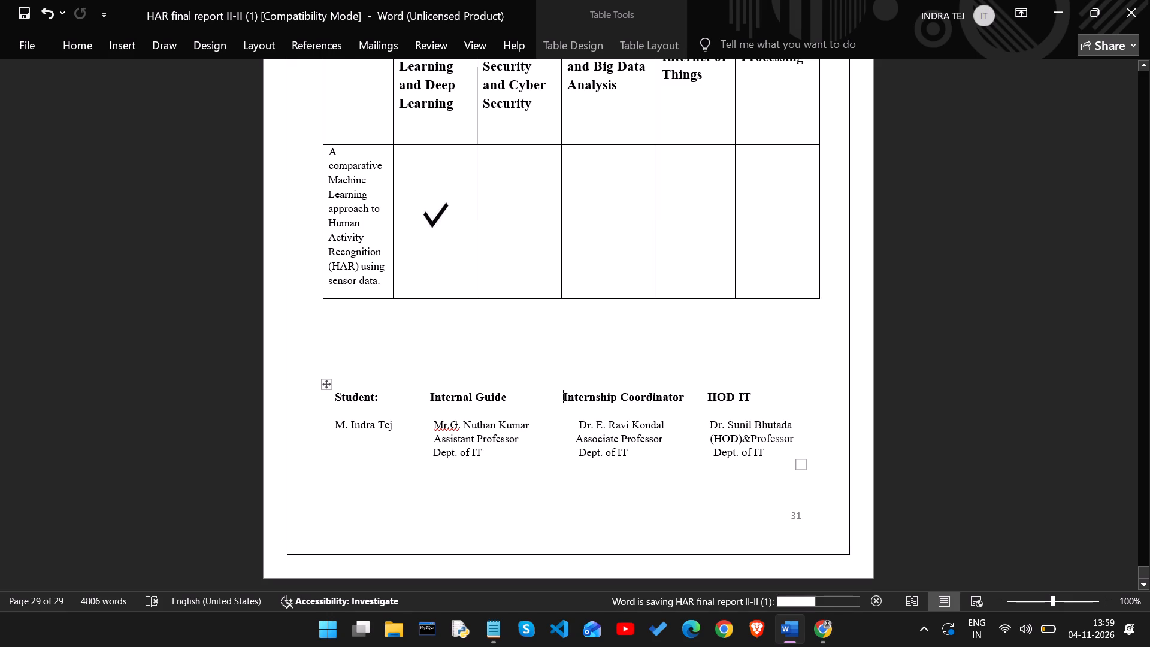